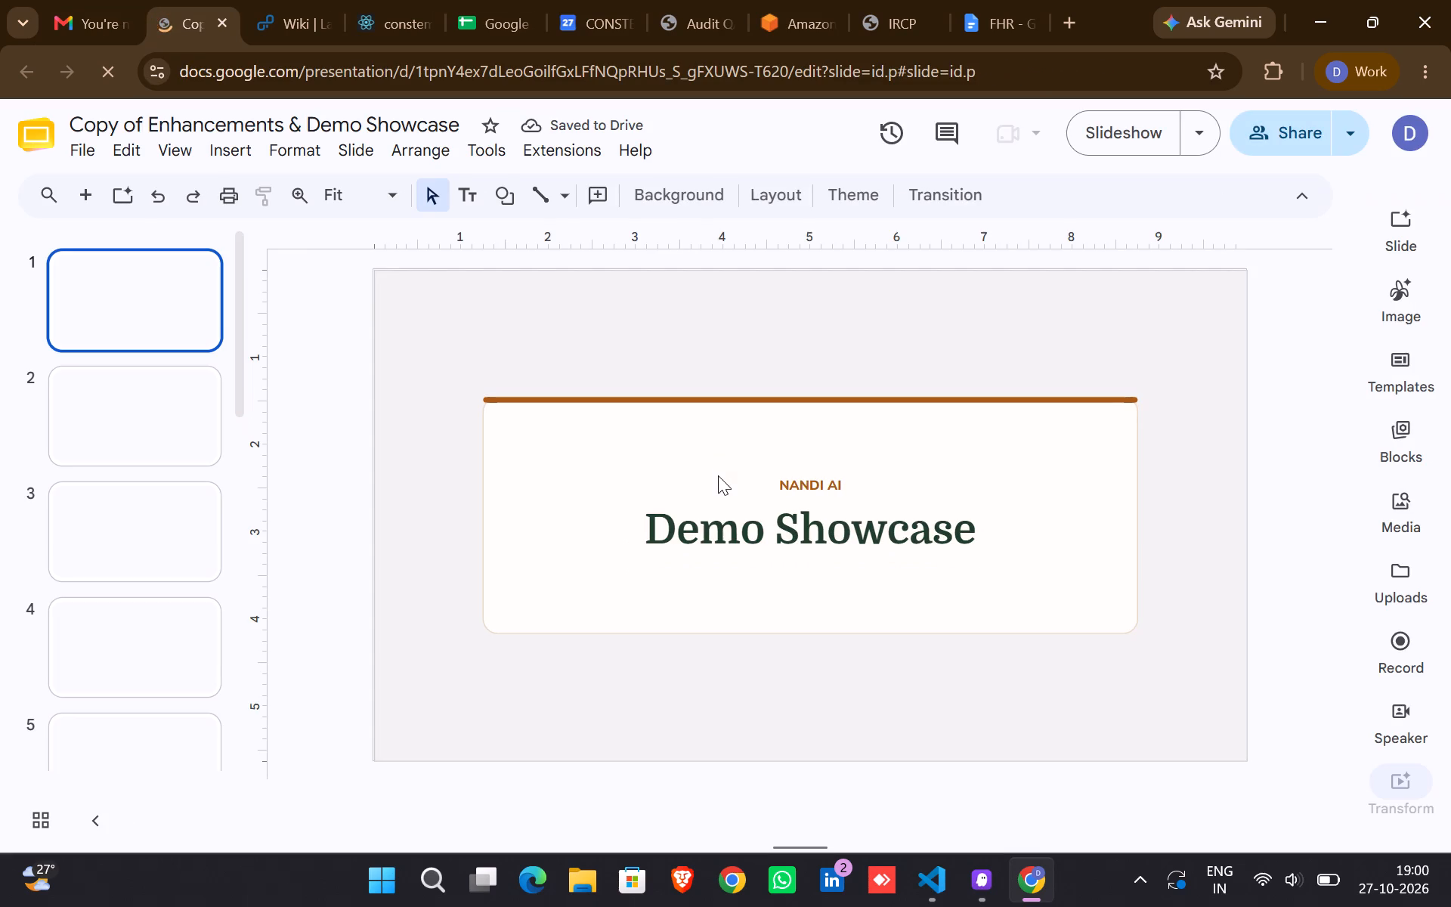
Review the Demo Showcase slides through slide 5 and check the email about the presentation's ownership transfer.
{"action": "key", "text": "Right"}
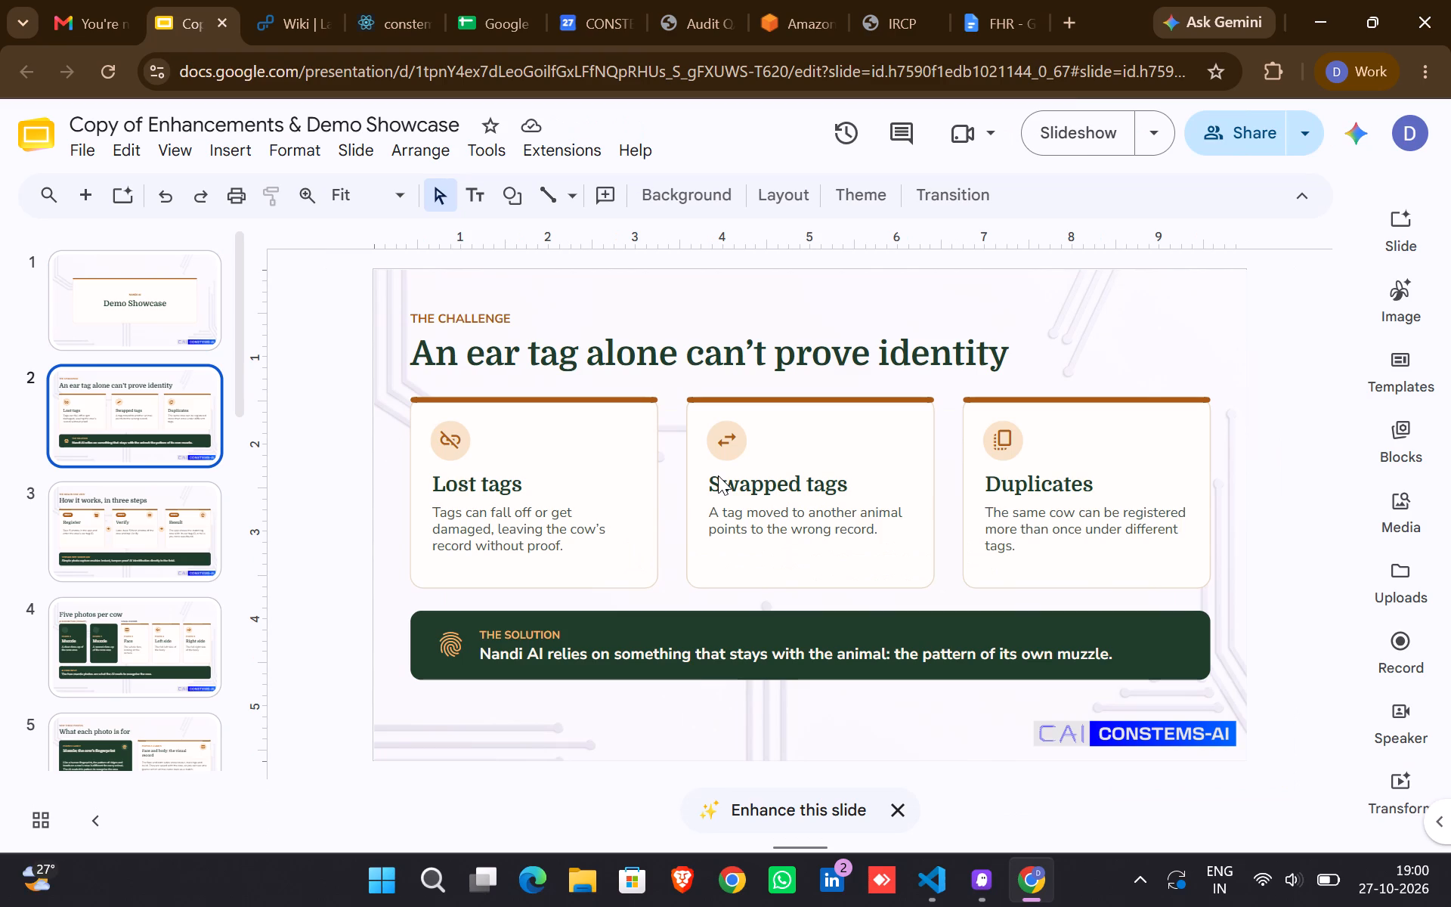
{"action": "key", "text": "Right"}
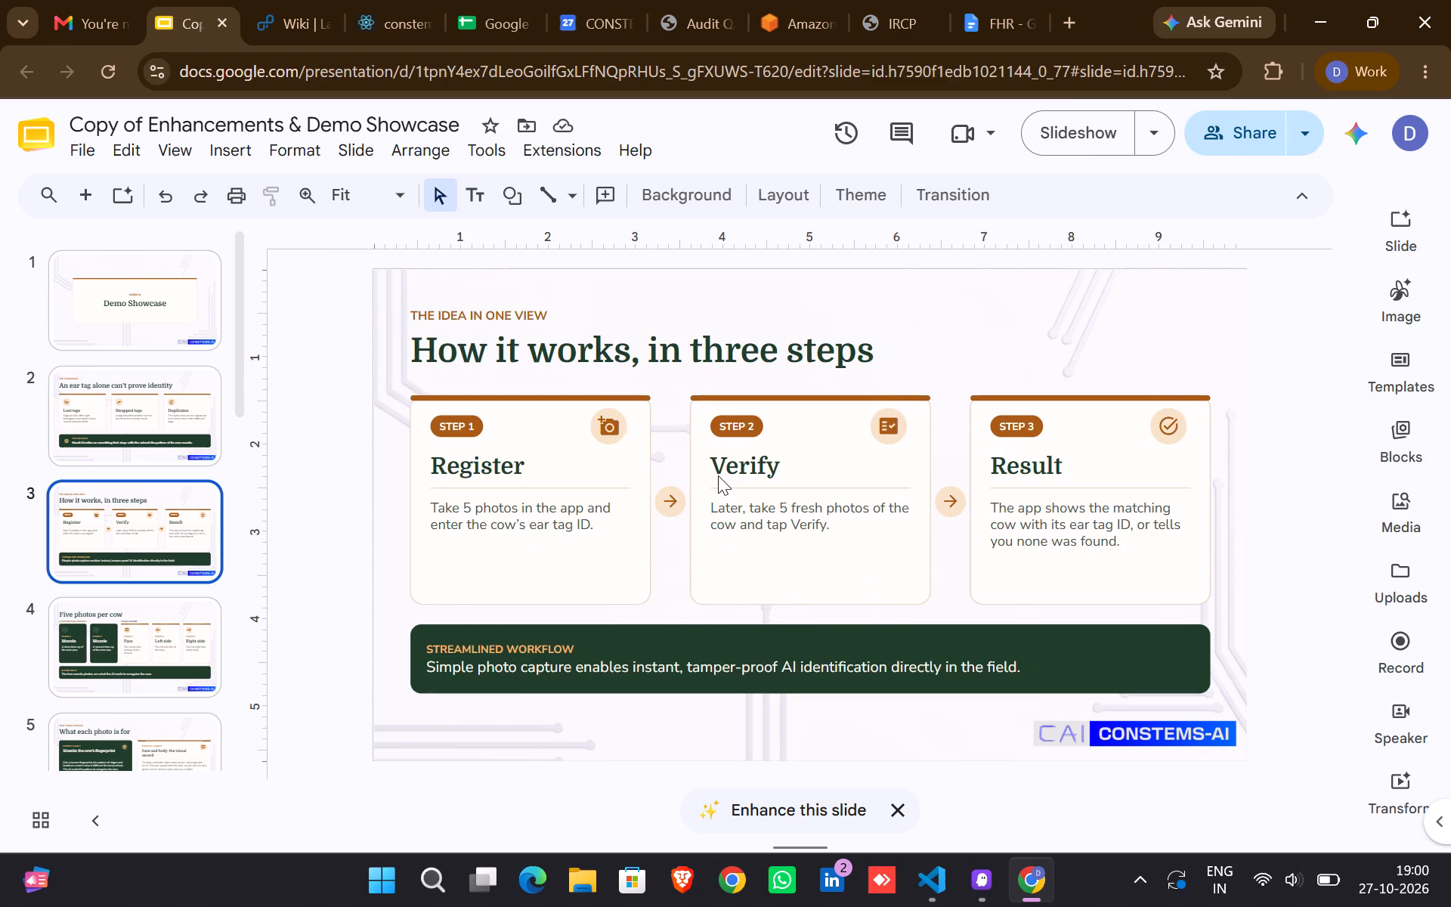
{"action": "key", "text": "Right"}
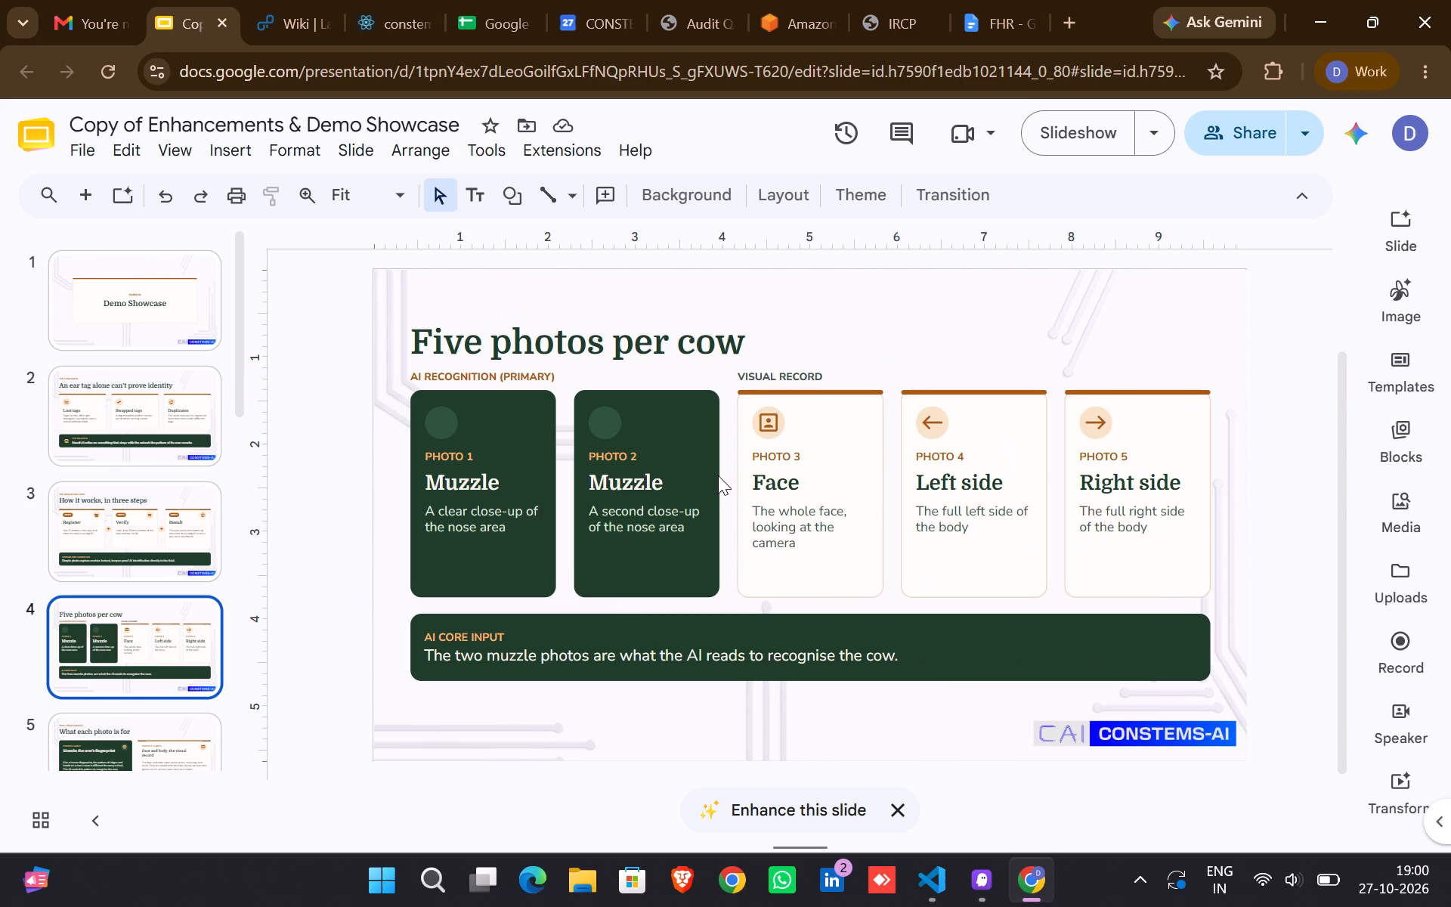
{"action": "key", "text": "Right"}
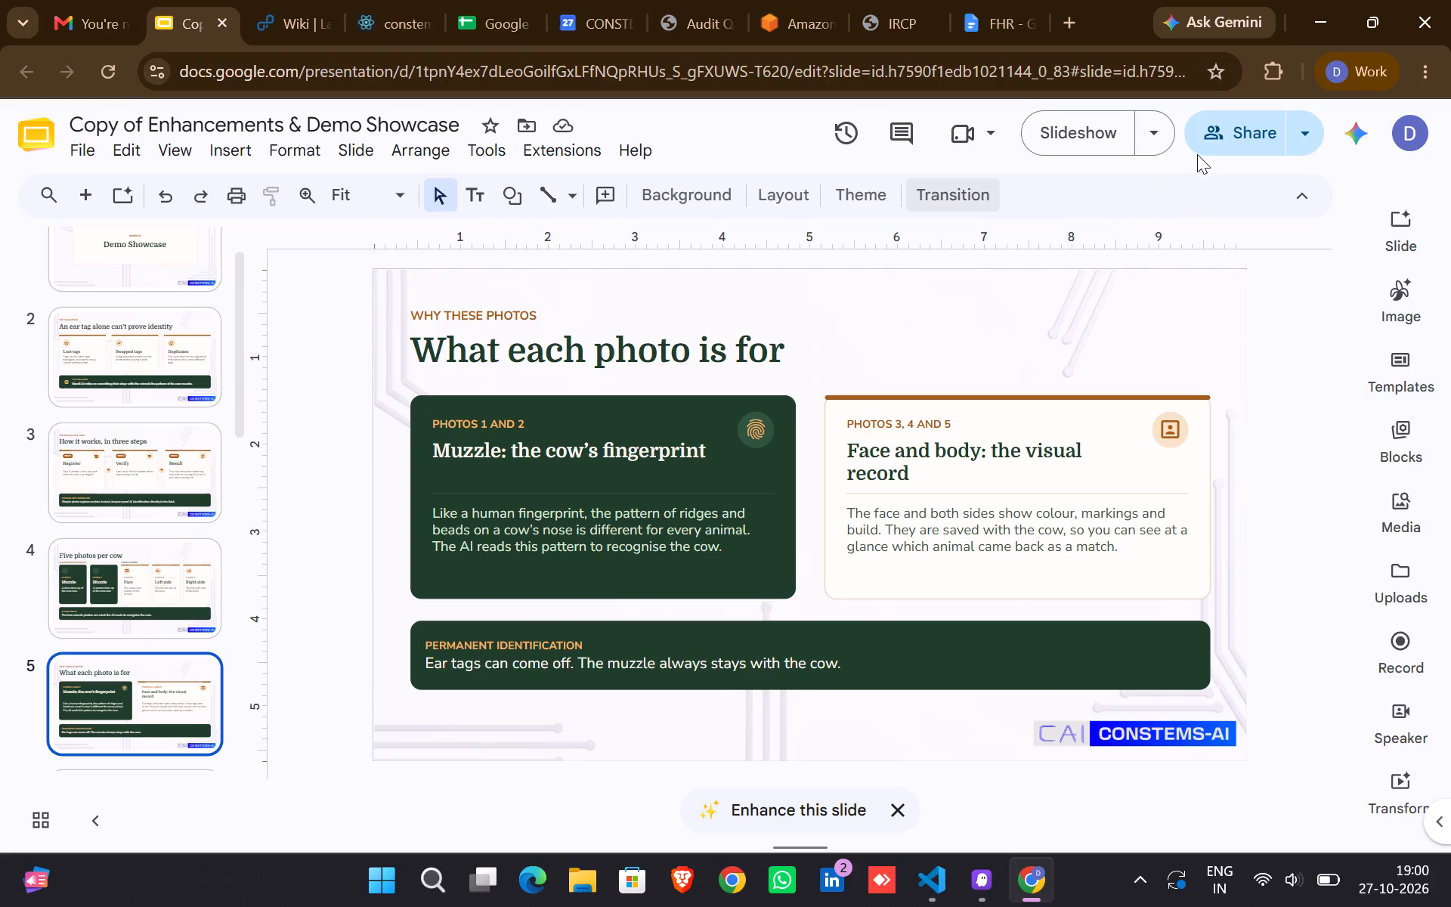
{"action": "left_click", "coordinate": [128, 0]}
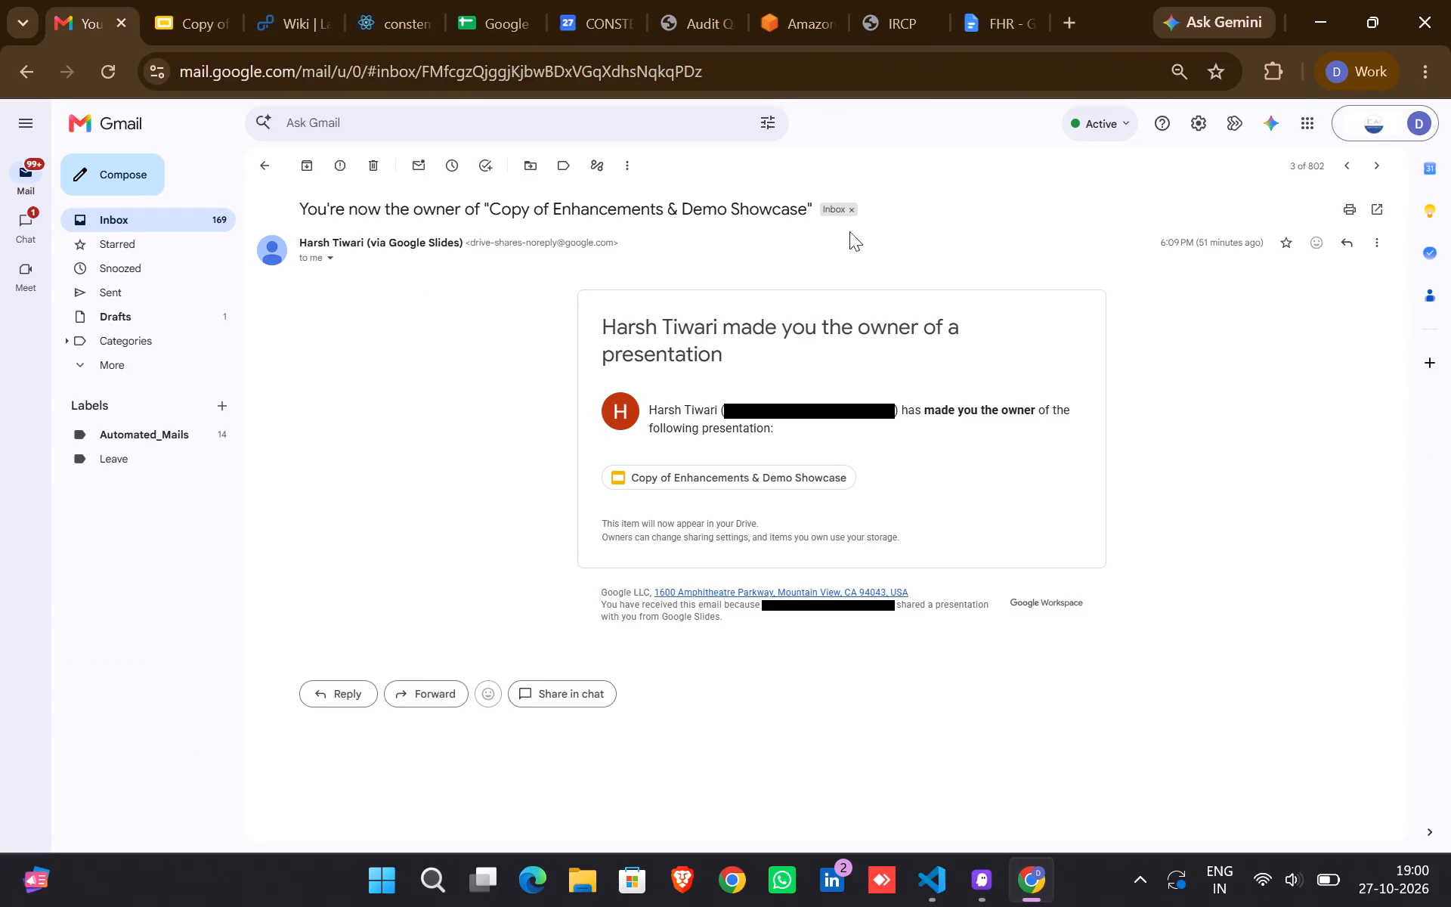
{"action": "left_click", "coordinate": [175, 0]}
Copy the sharing link of the "Copy of Enhancements & Demo Showcase" presentation.
{"action": "left_click", "coordinate": [1230, 148]}
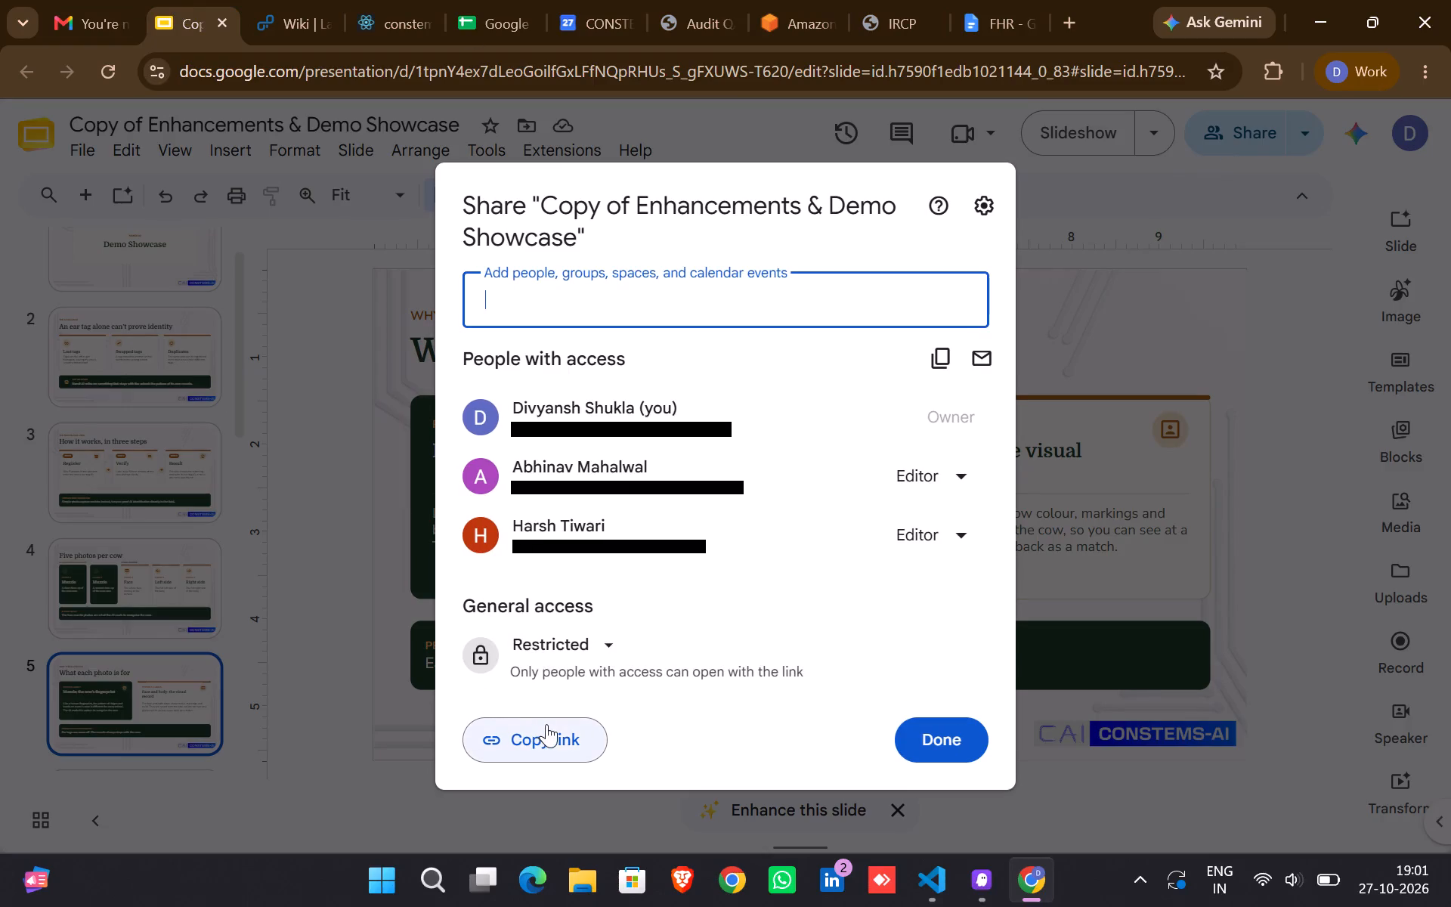
{"action": "left_click", "coordinate": [555, 727]}
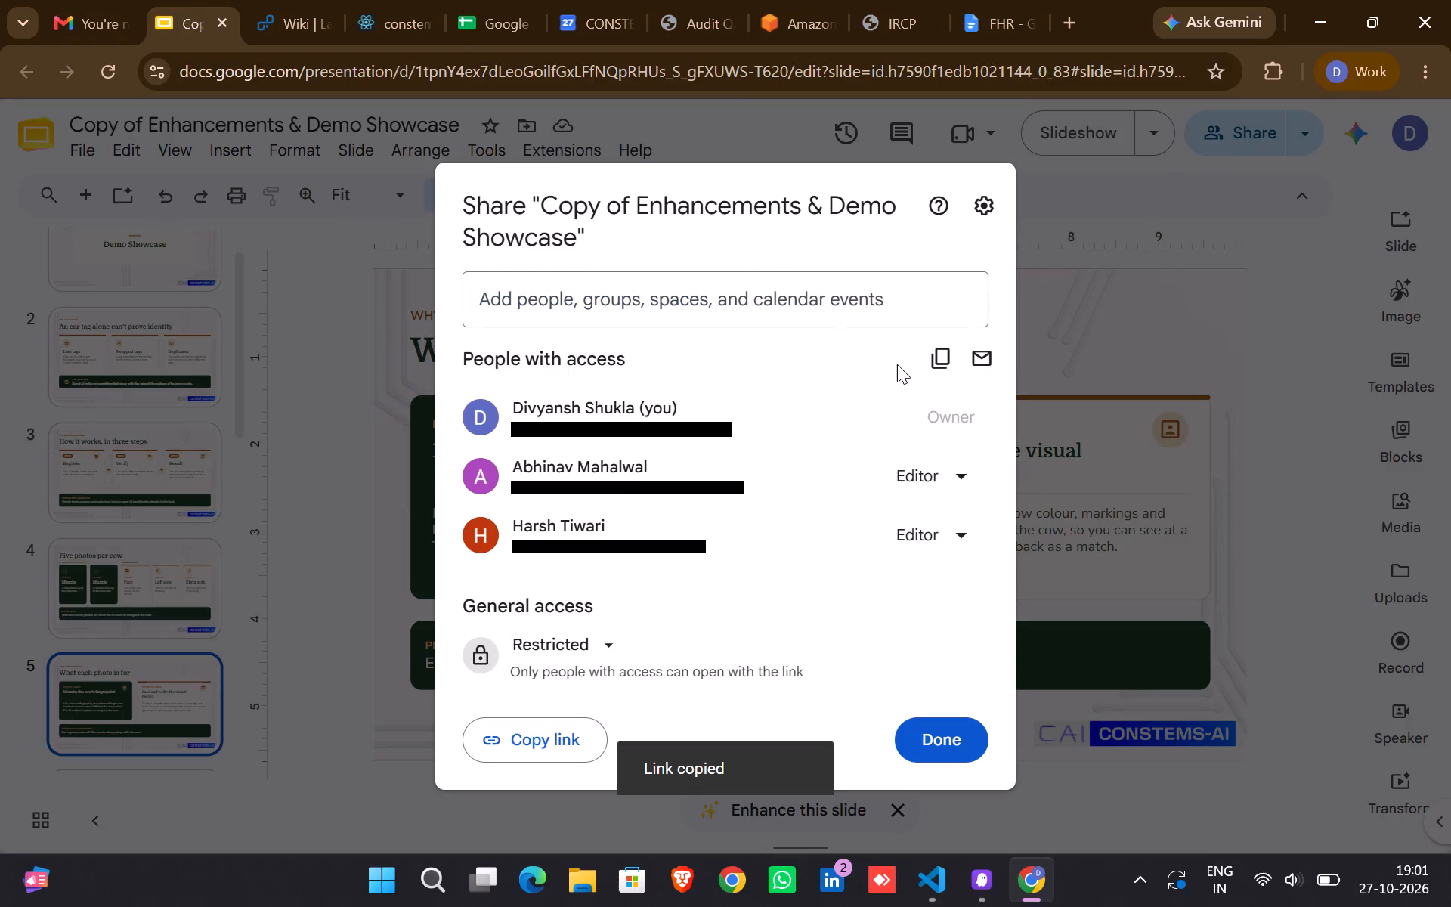
Share the presentation with the third suggested contact as Editor, with Notify people turned off.
{"action": "left_click", "coordinate": [741, 306]}
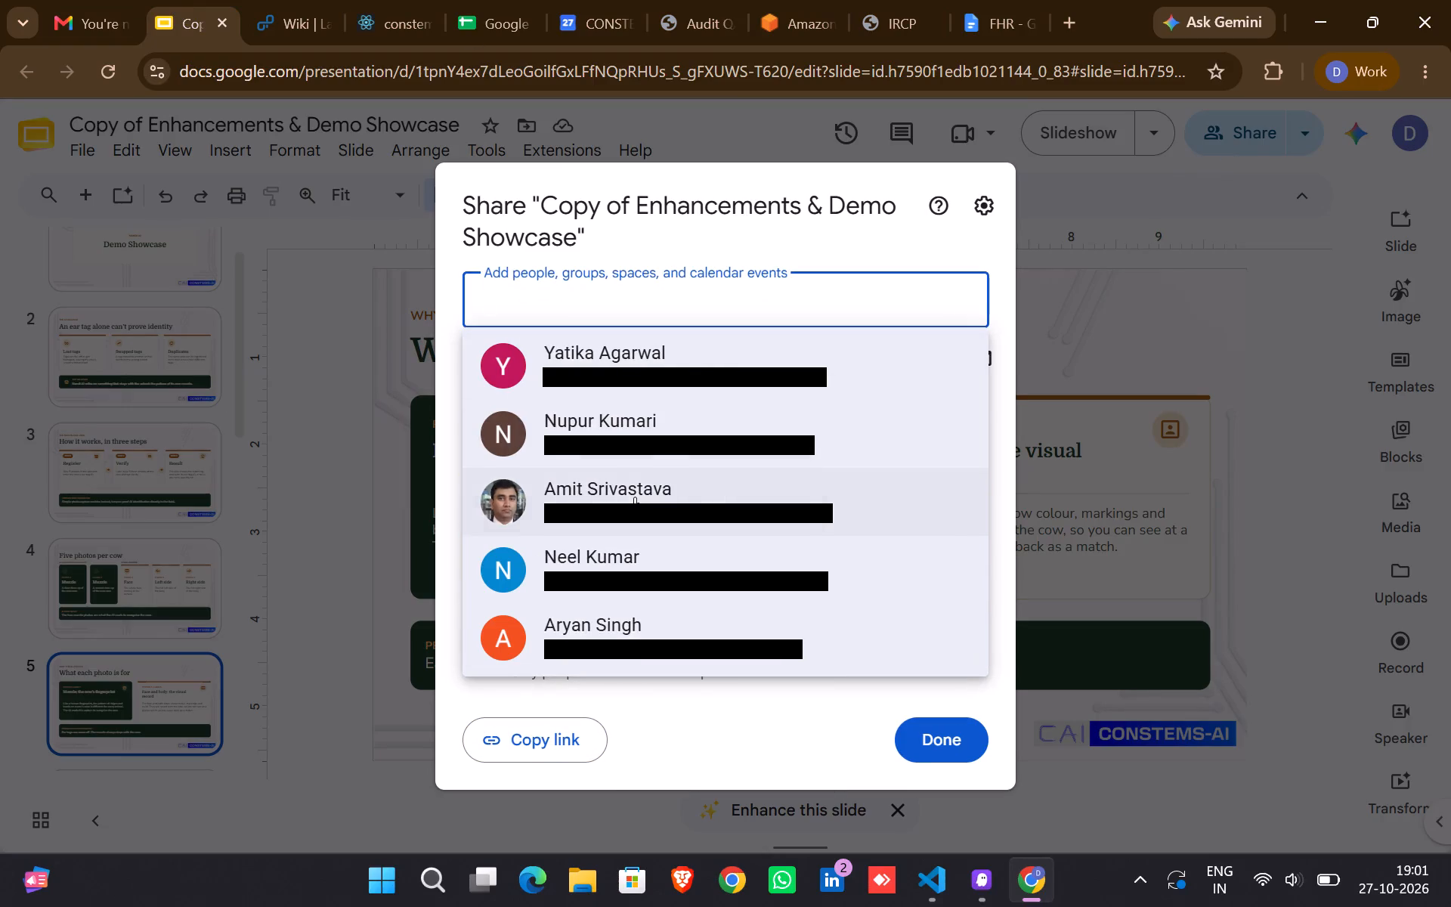
{"action": "left_click", "coordinate": [635, 497]}
{"action": "left_click", "coordinate": [487, 432]}
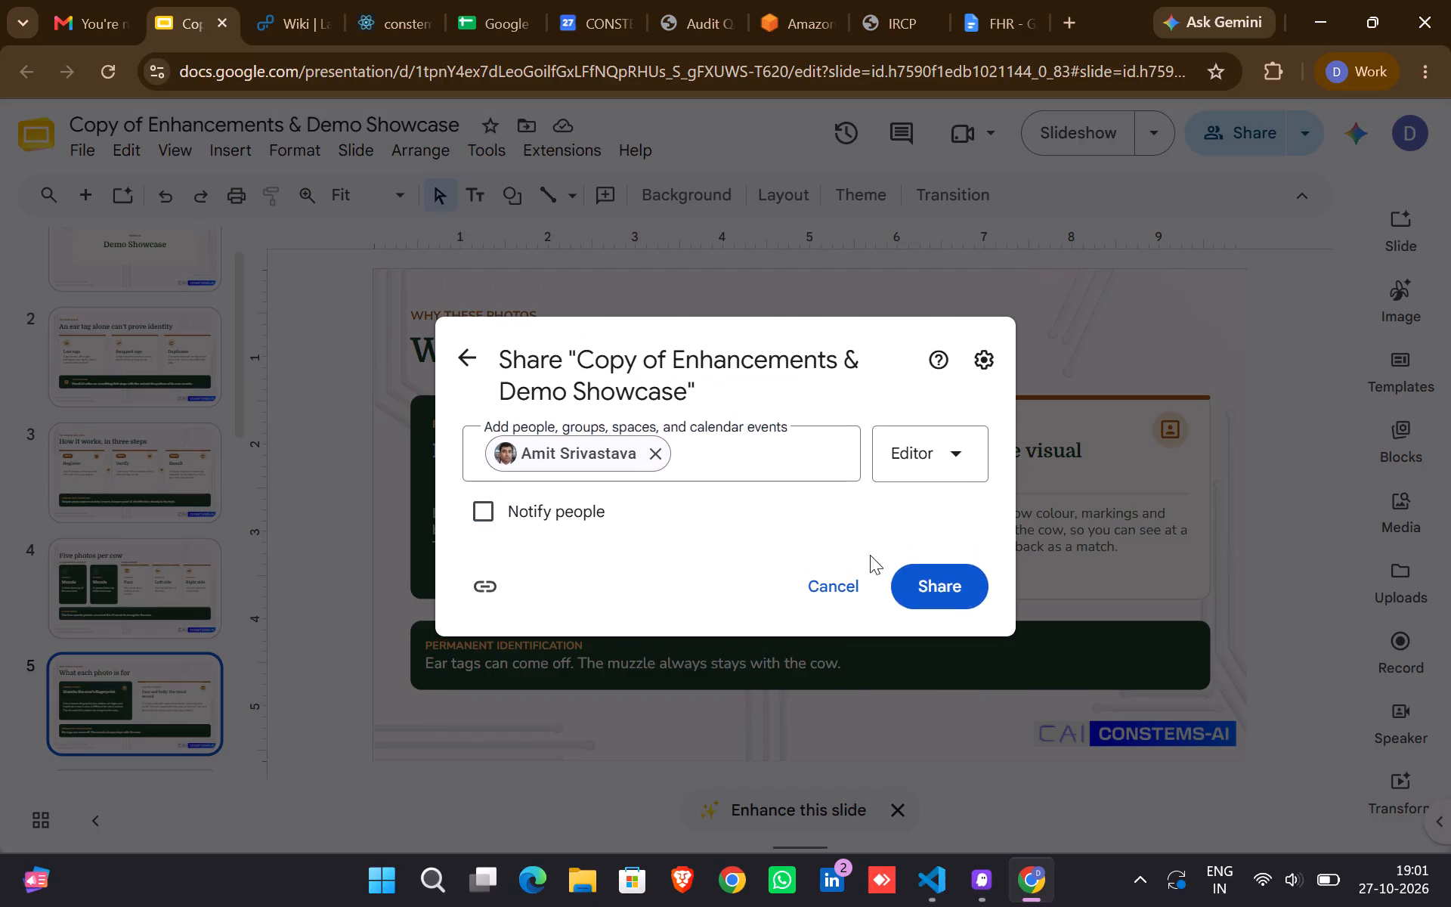
{"action": "left_click", "coordinate": [924, 580]}
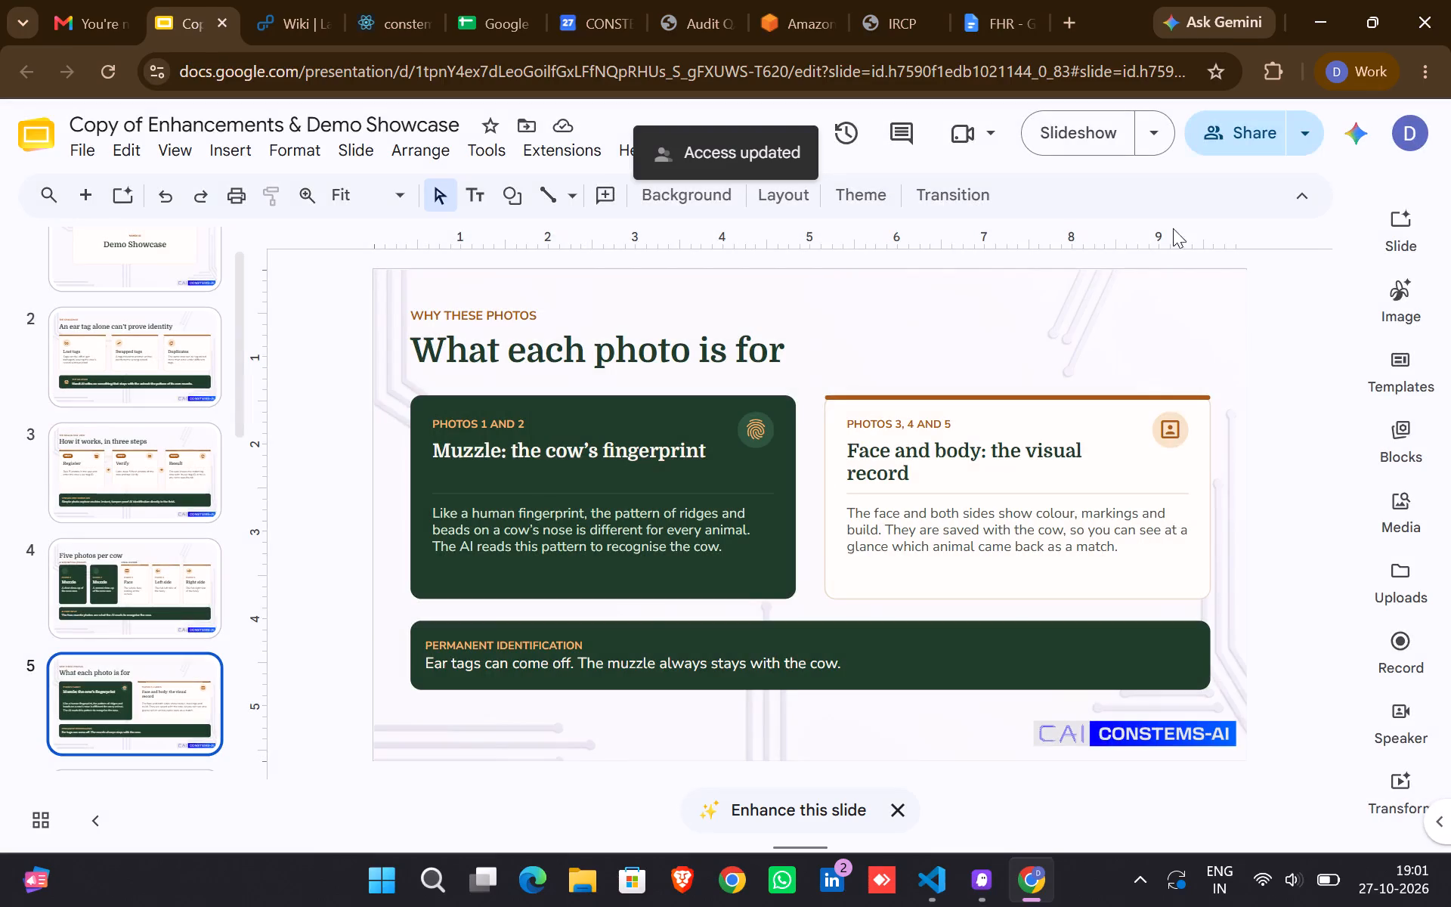
Review the list of people with access in the presentation's sharing settings, then close it.
{"action": "left_click", "coordinate": [1211, 147]}
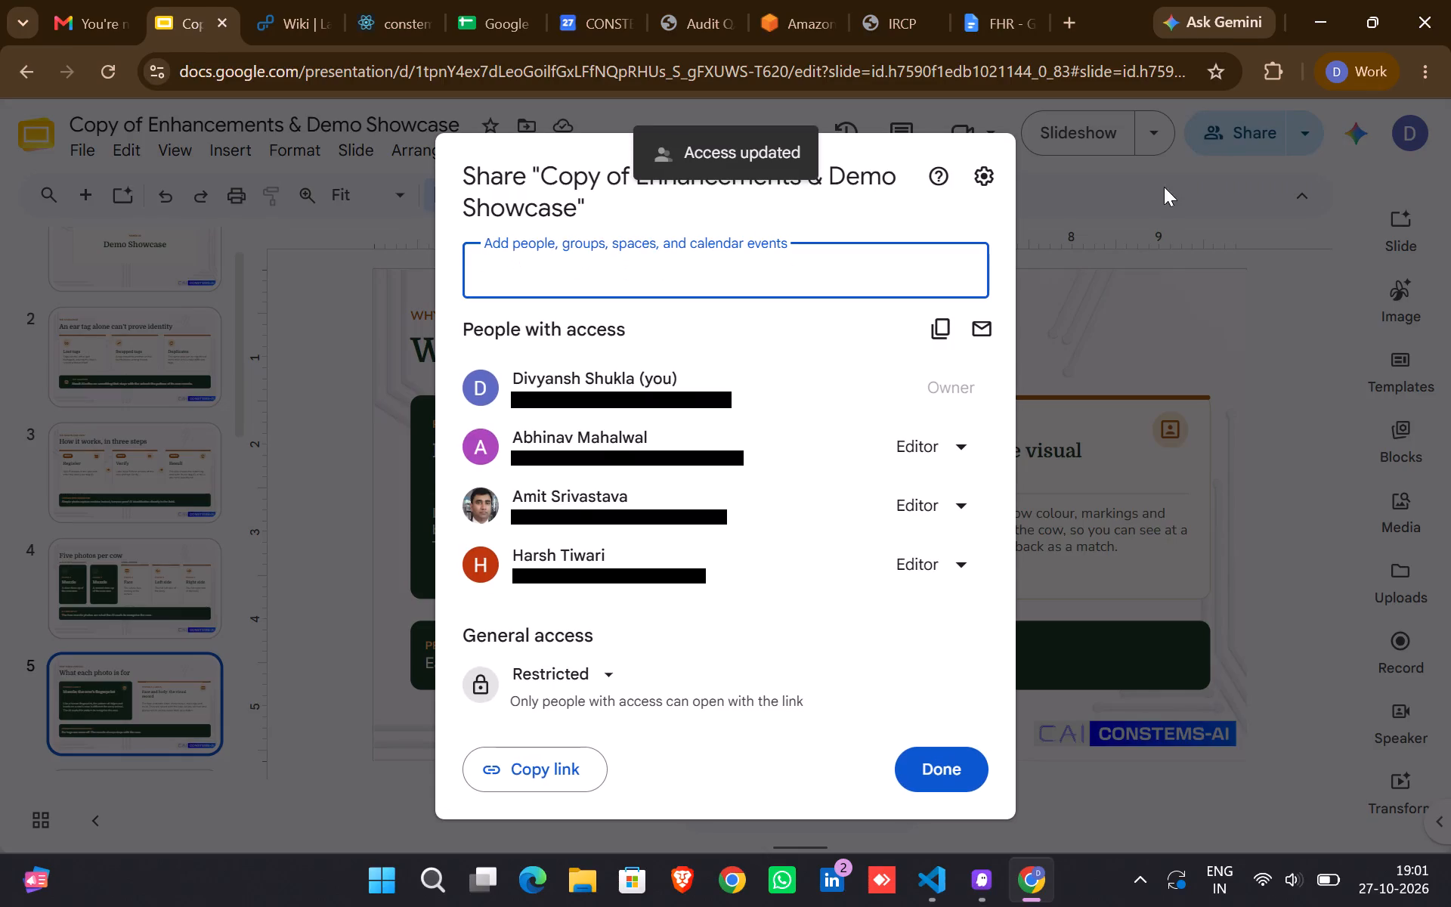
{"action": "left_click", "coordinate": [1168, 274]}
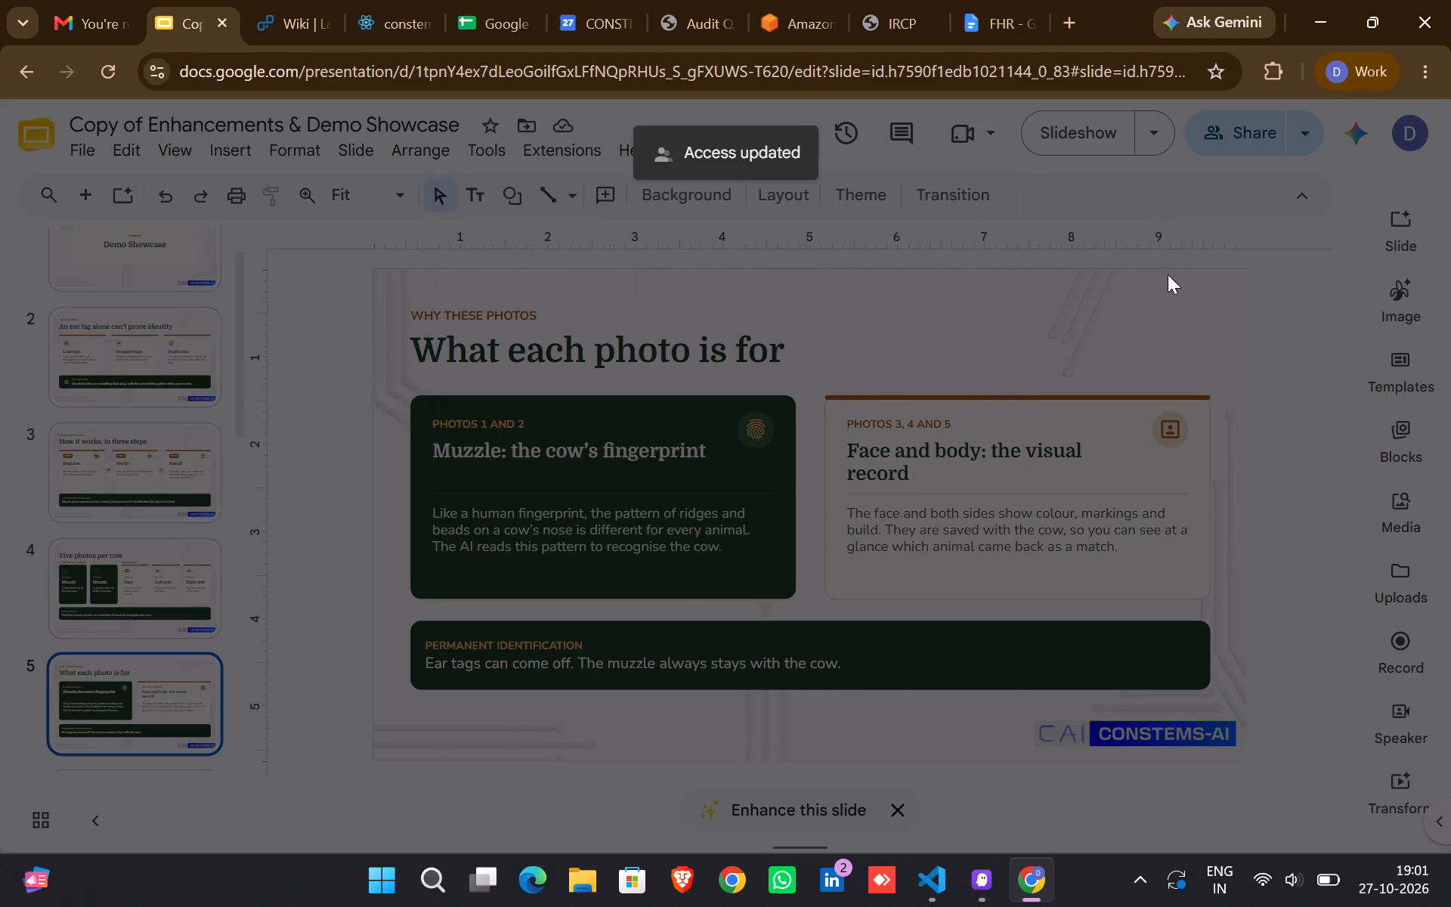
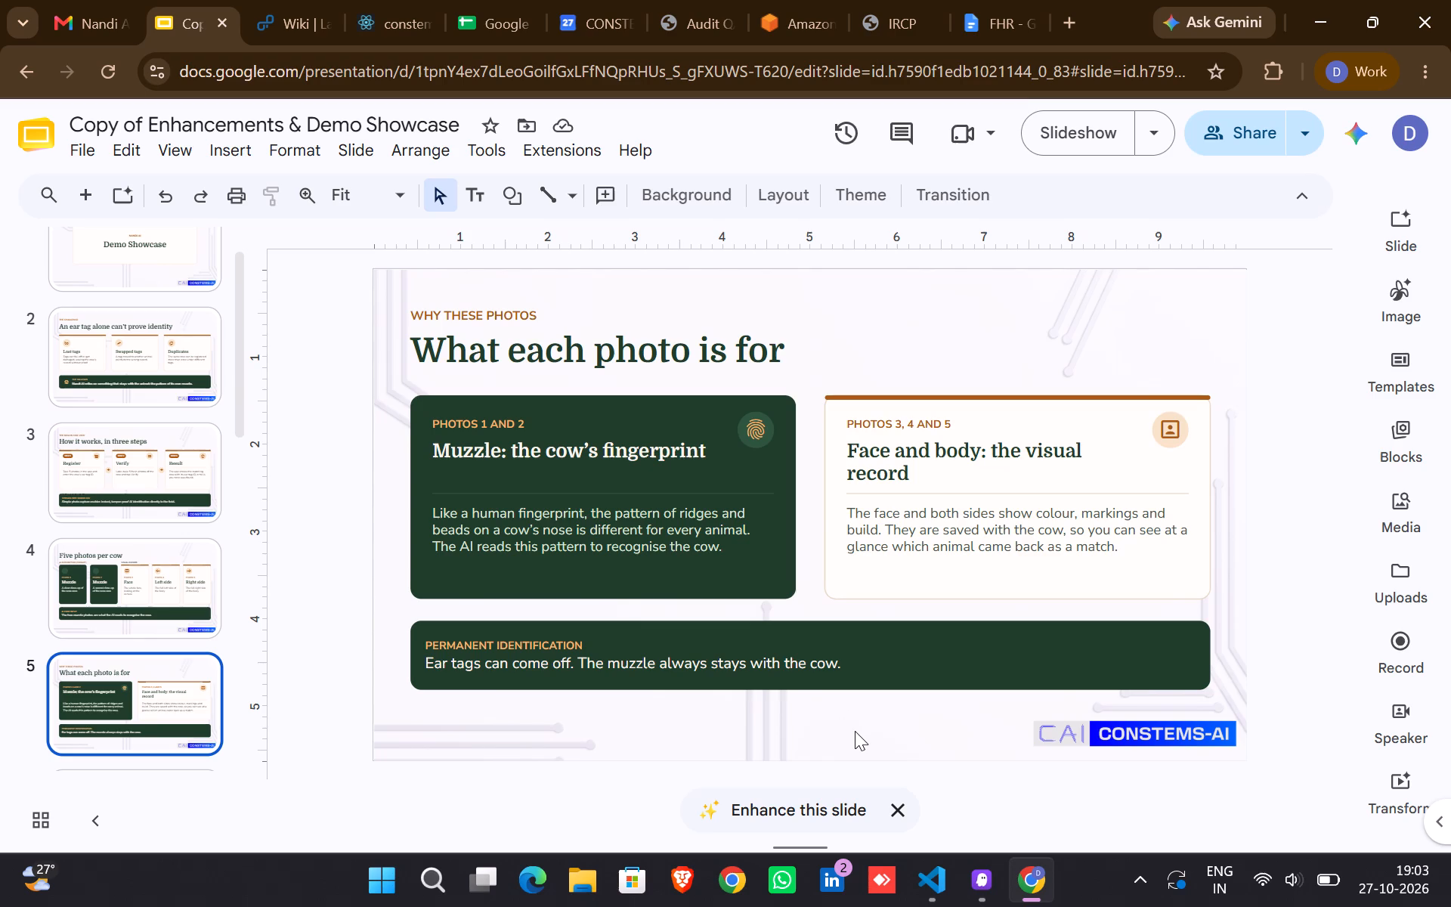
Review the remaining slides of the Enhancements & Demo Showcase copy, from "What each photo is for" through the closing Thank You slide.
{"action": "key", "text": "Right"}
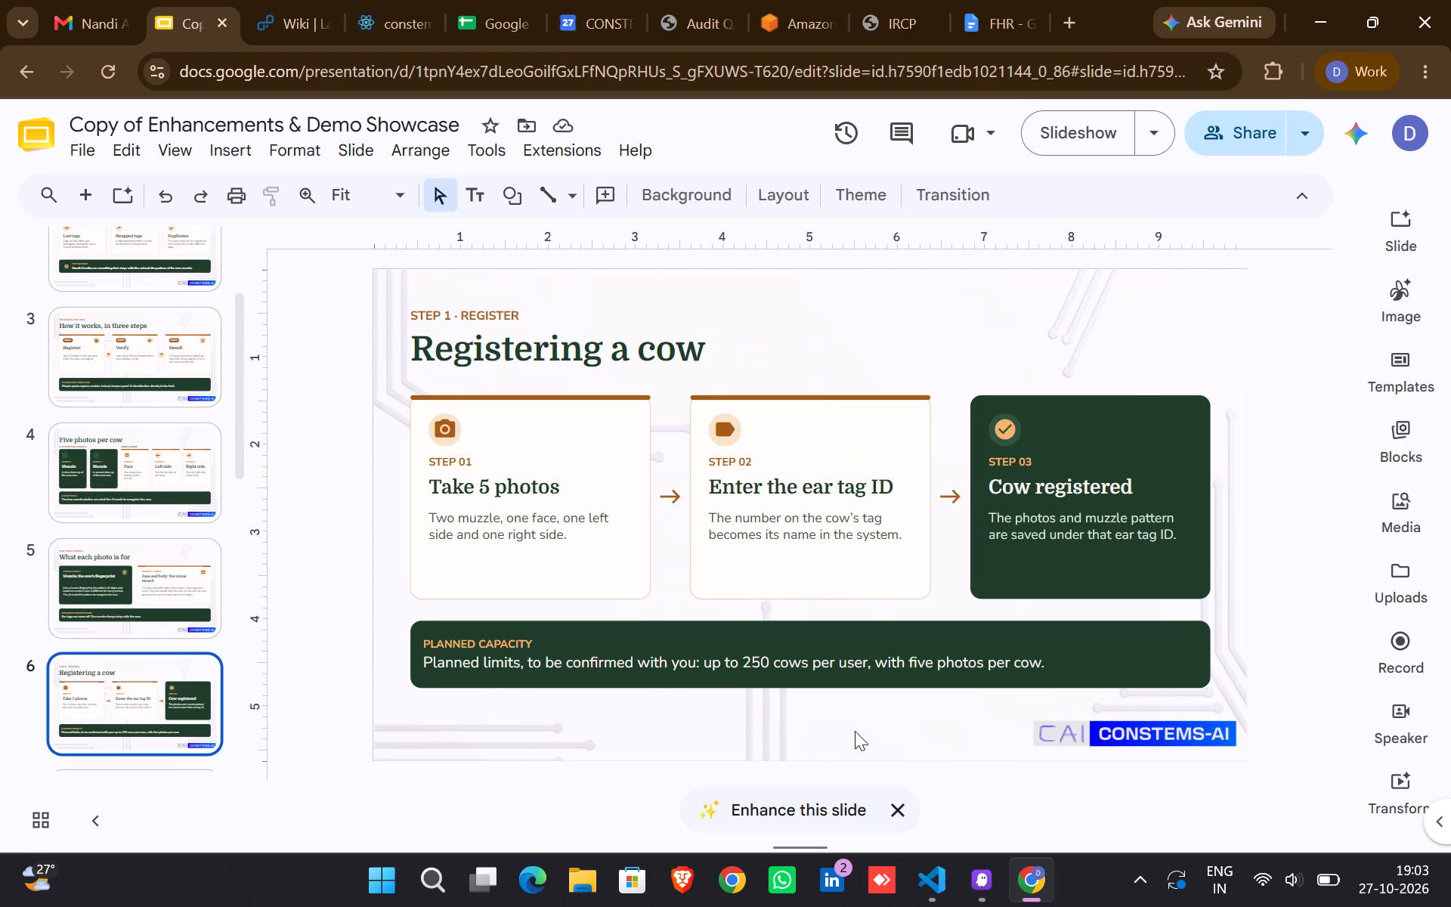
{"action": "key", "text": "Right"}
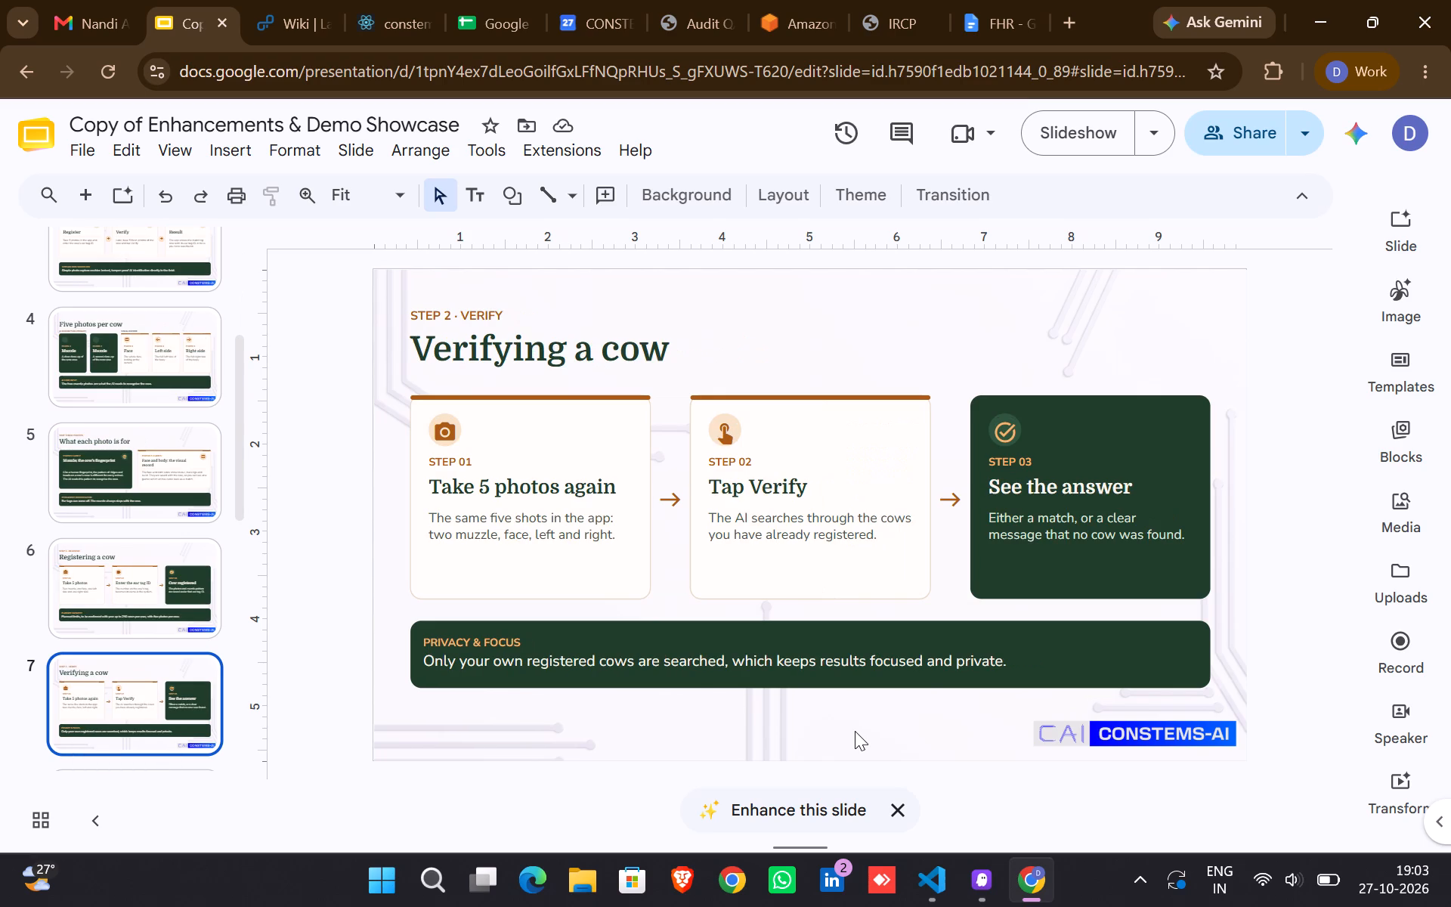
{"action": "key", "text": "Right"}
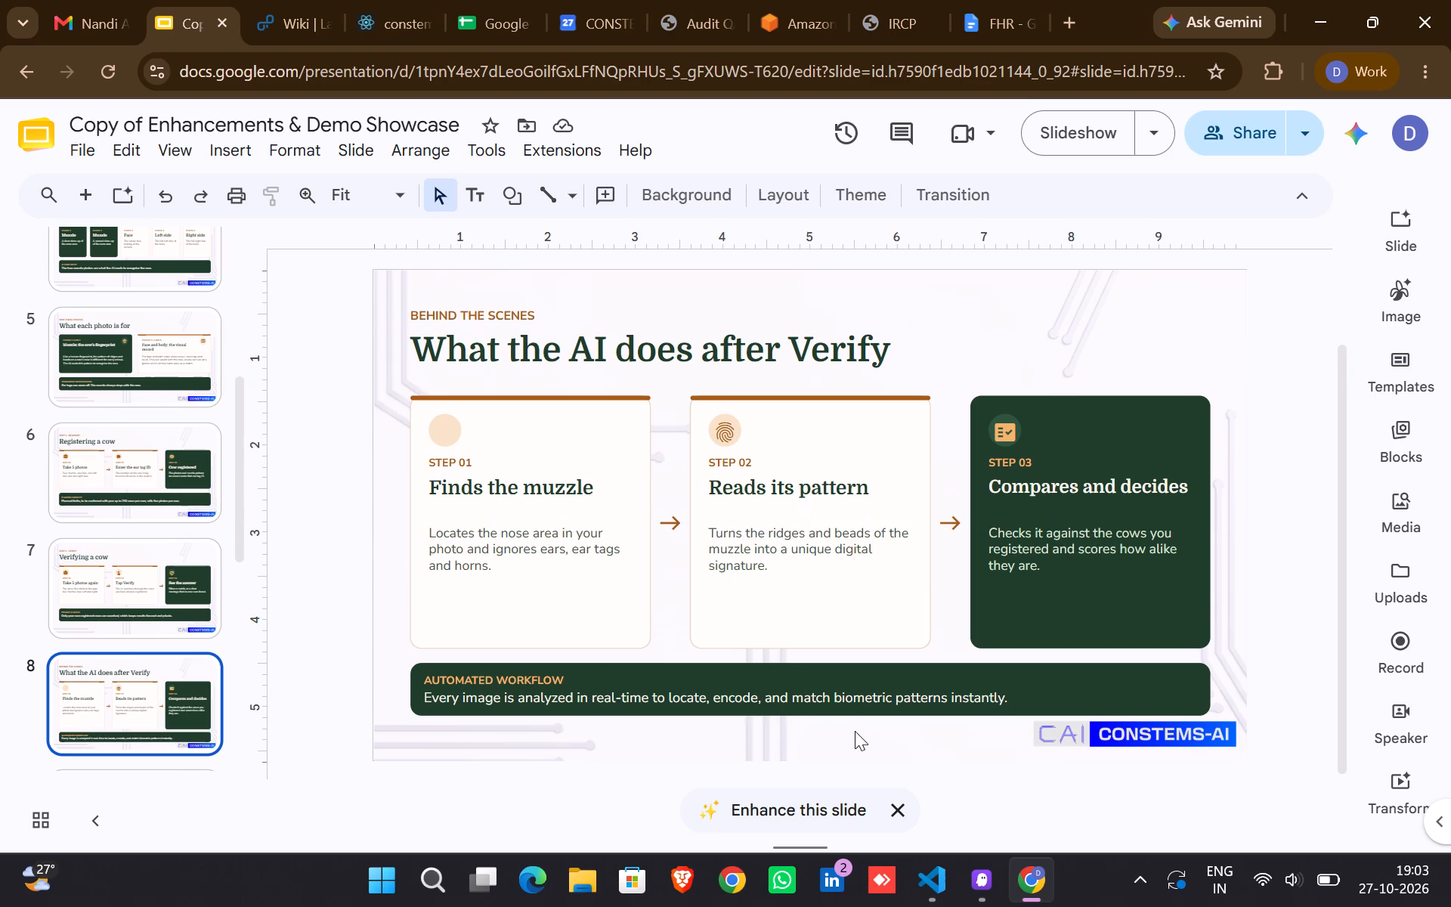
{"action": "key", "text": "Right"}
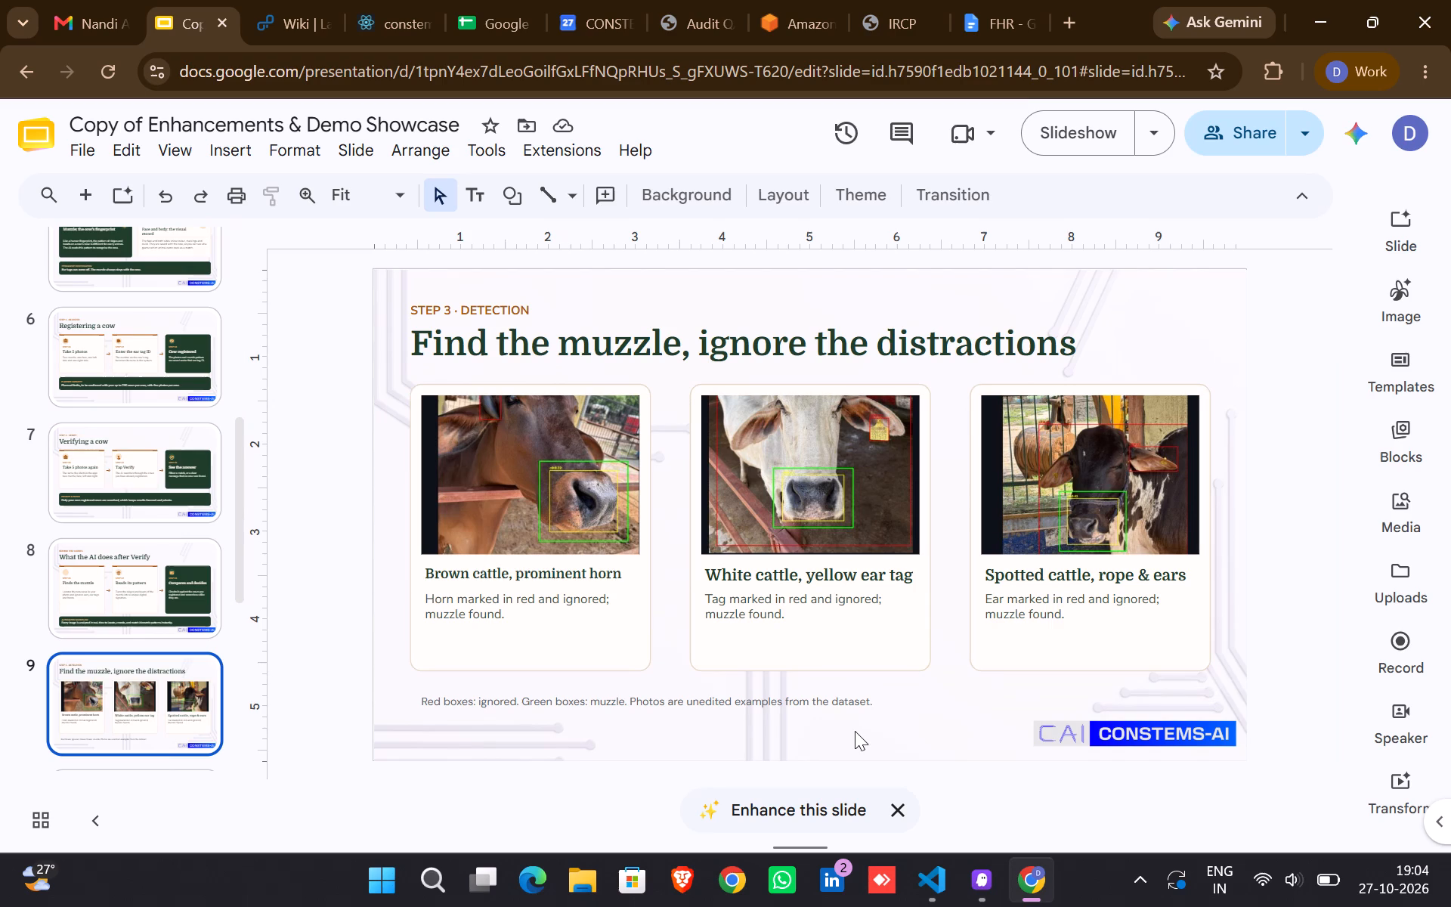
{"action": "key", "text": "Right"}
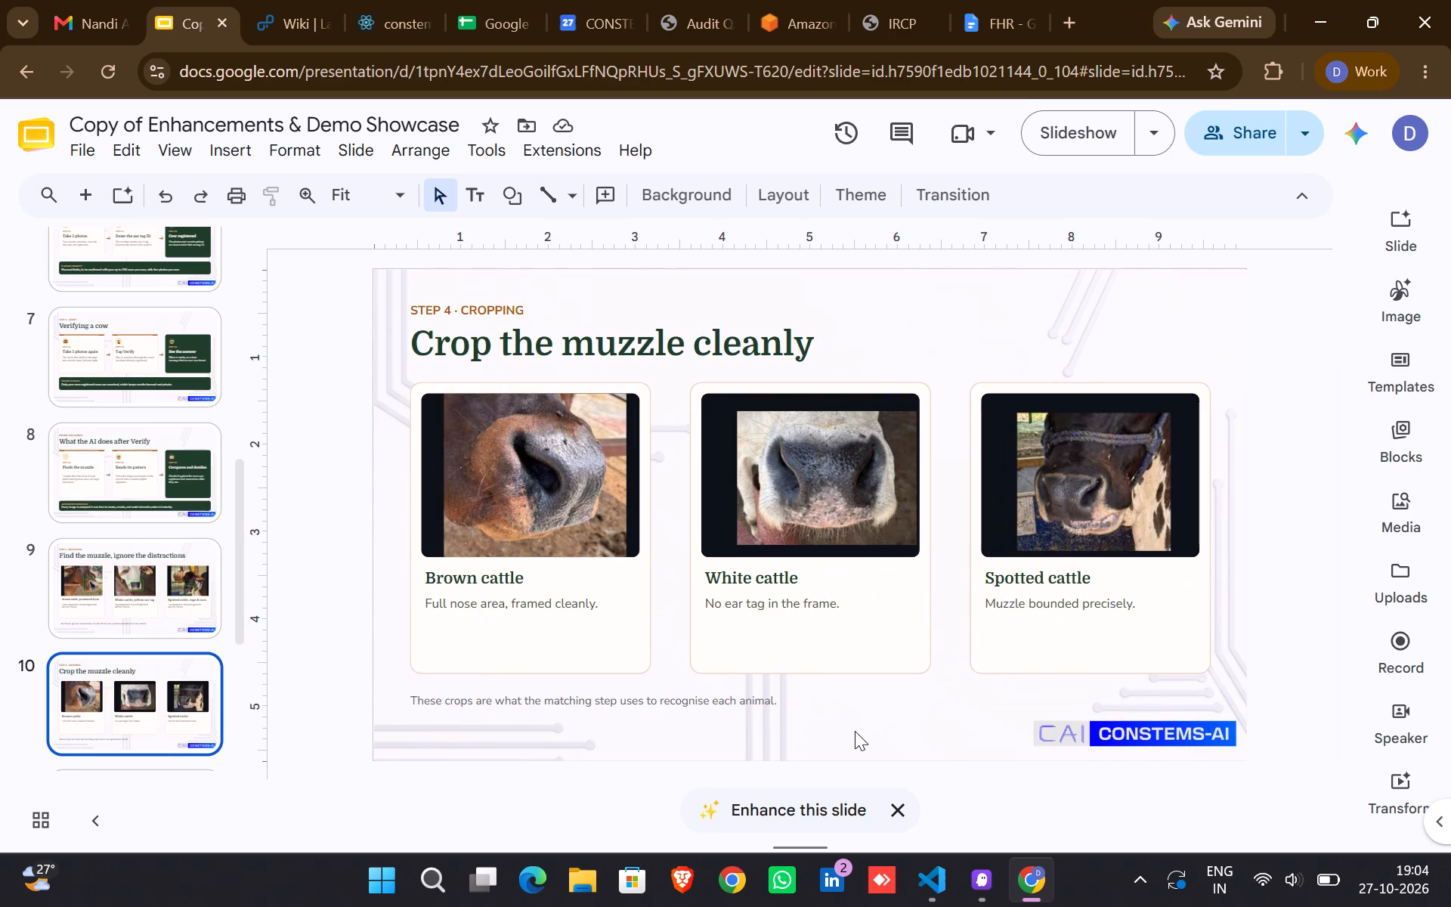
{"action": "key", "text": "Right"}
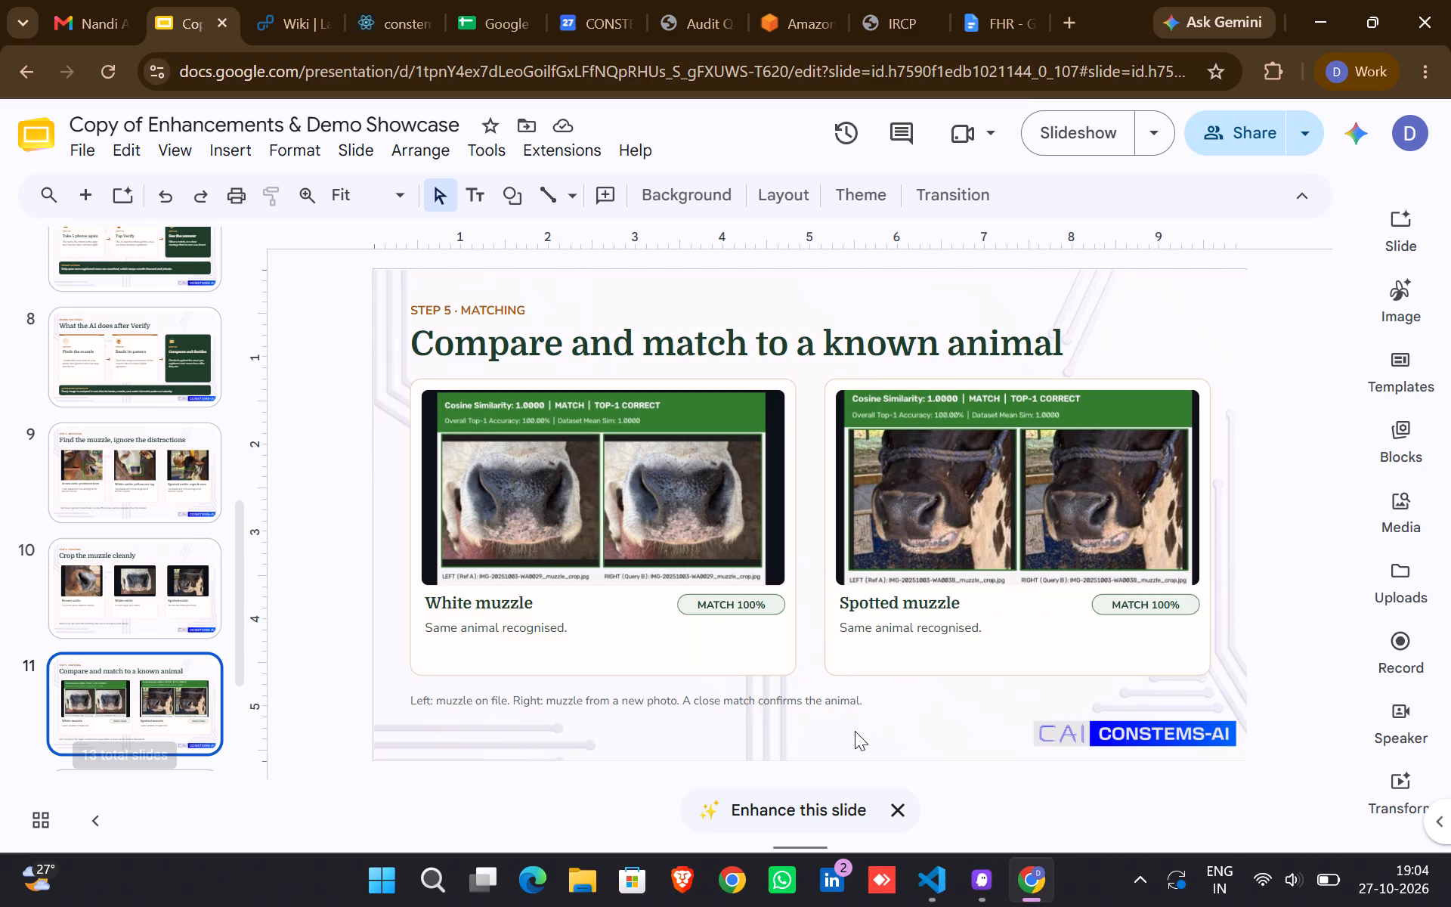
{"action": "key", "text": "Right"}
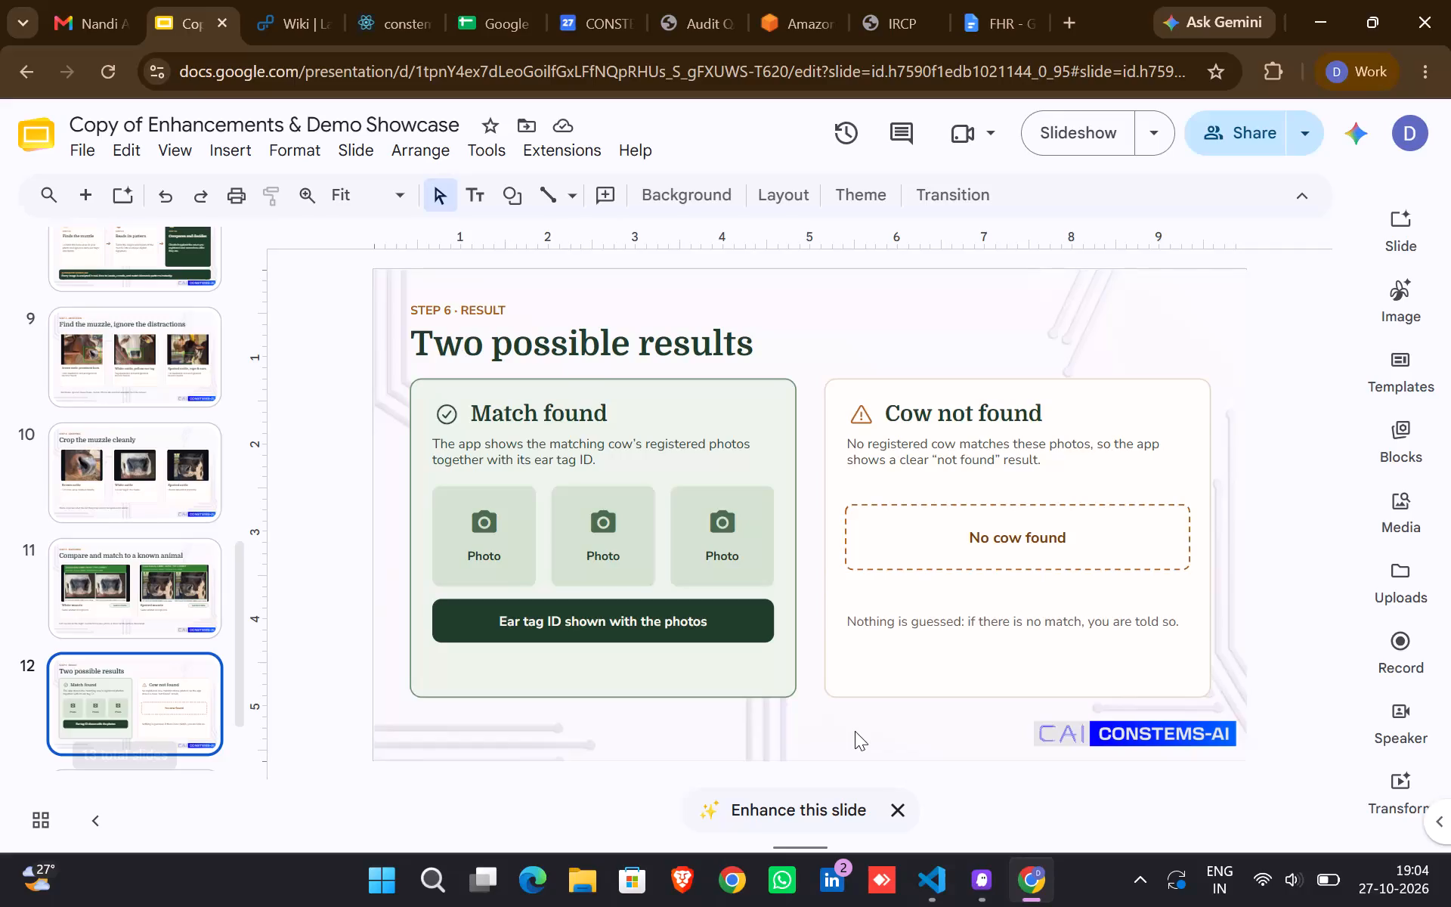
{"action": "key", "text": "Right"}
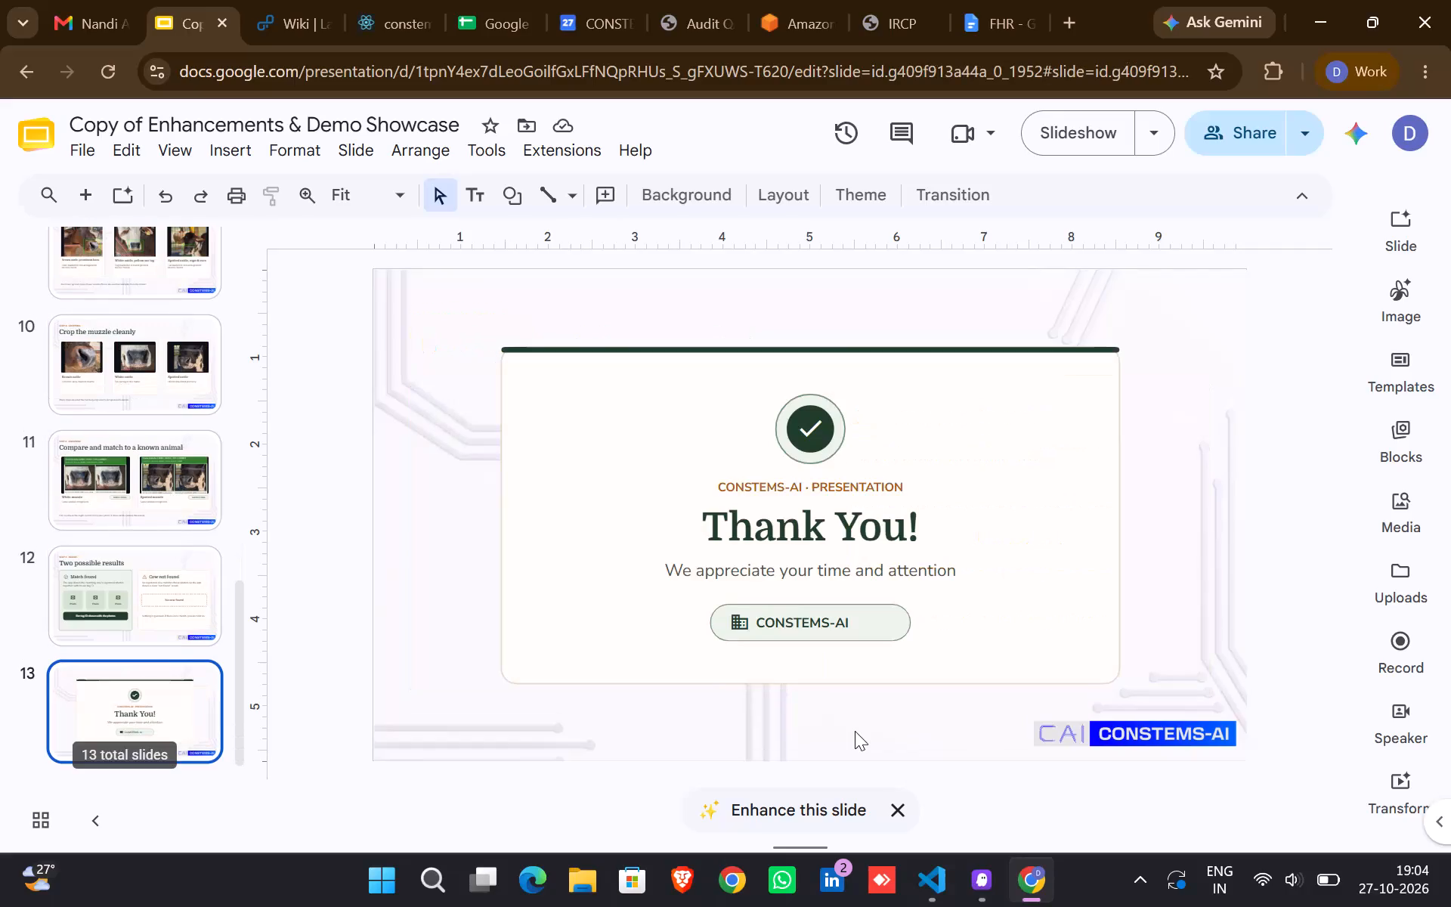
{"action": "key", "text": "Right"}
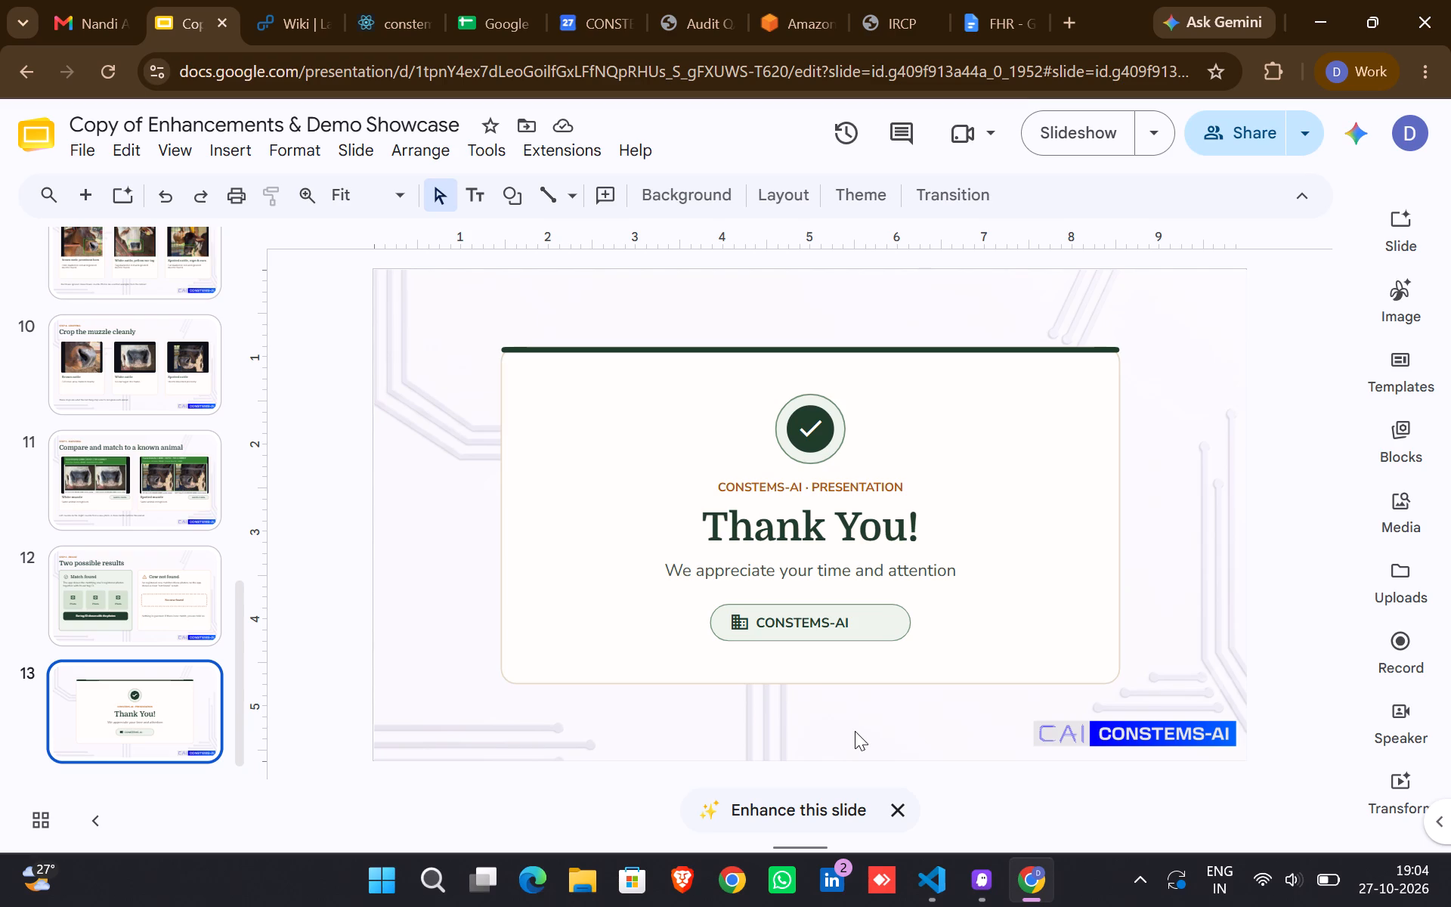
Look back through the Enhancements & Demo Showcase copy from the closing slide to its opening slides, ending on "What each photo is for".
{"action": "scroll", "coordinate": [855, 731], "scroll_direction": "up", "scroll_amount": 4}
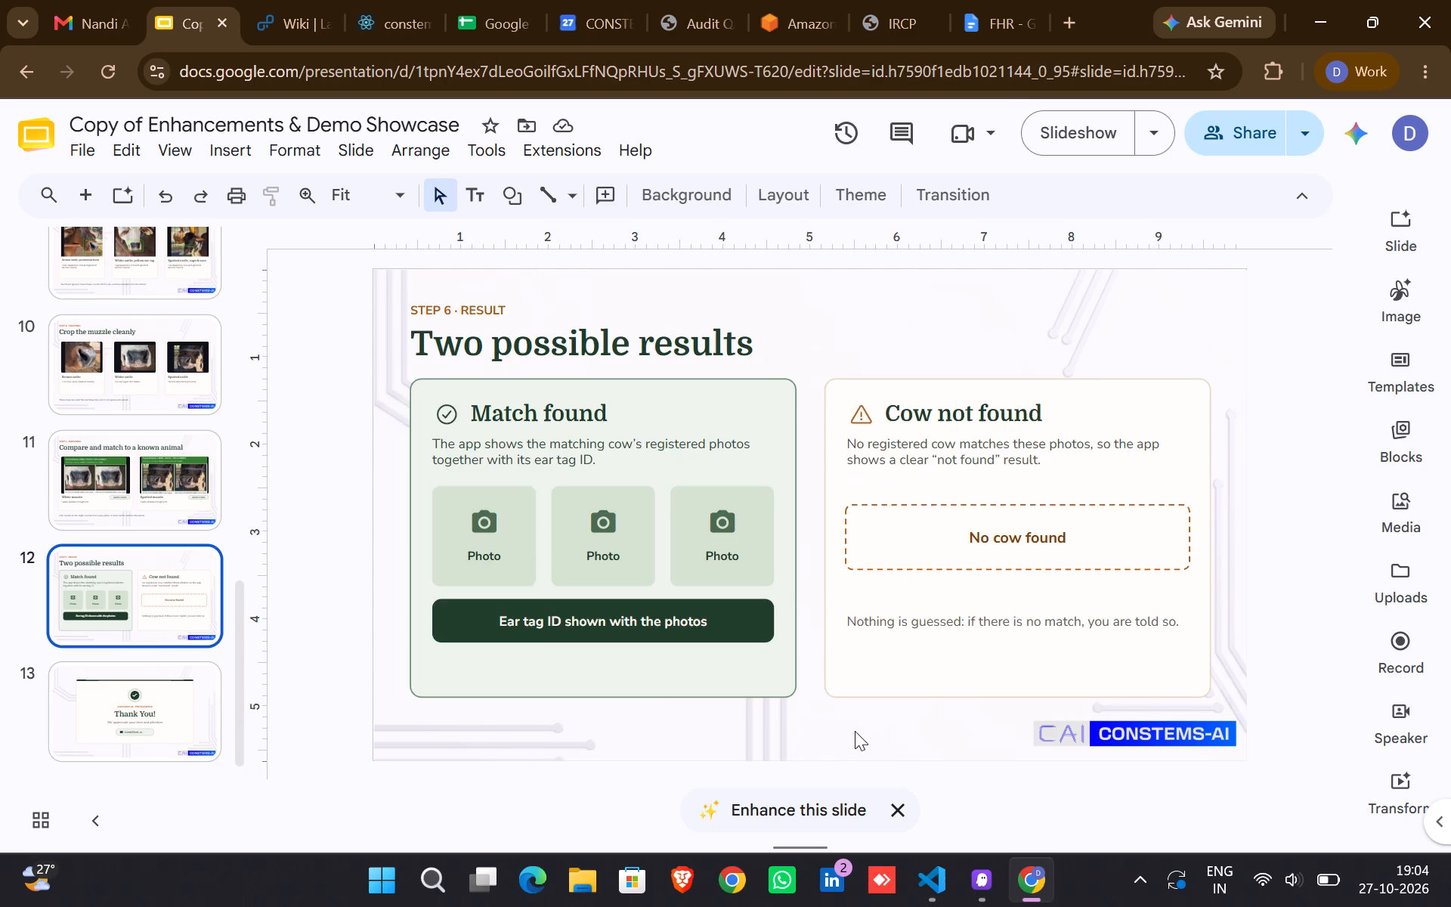
{"action": "scroll", "coordinate": [420, 395], "scroll_direction": "up", "scroll_amount": 20}
{"action": "scroll", "coordinate": [420, 395], "scroll_direction": "up", "scroll_amount": 1}
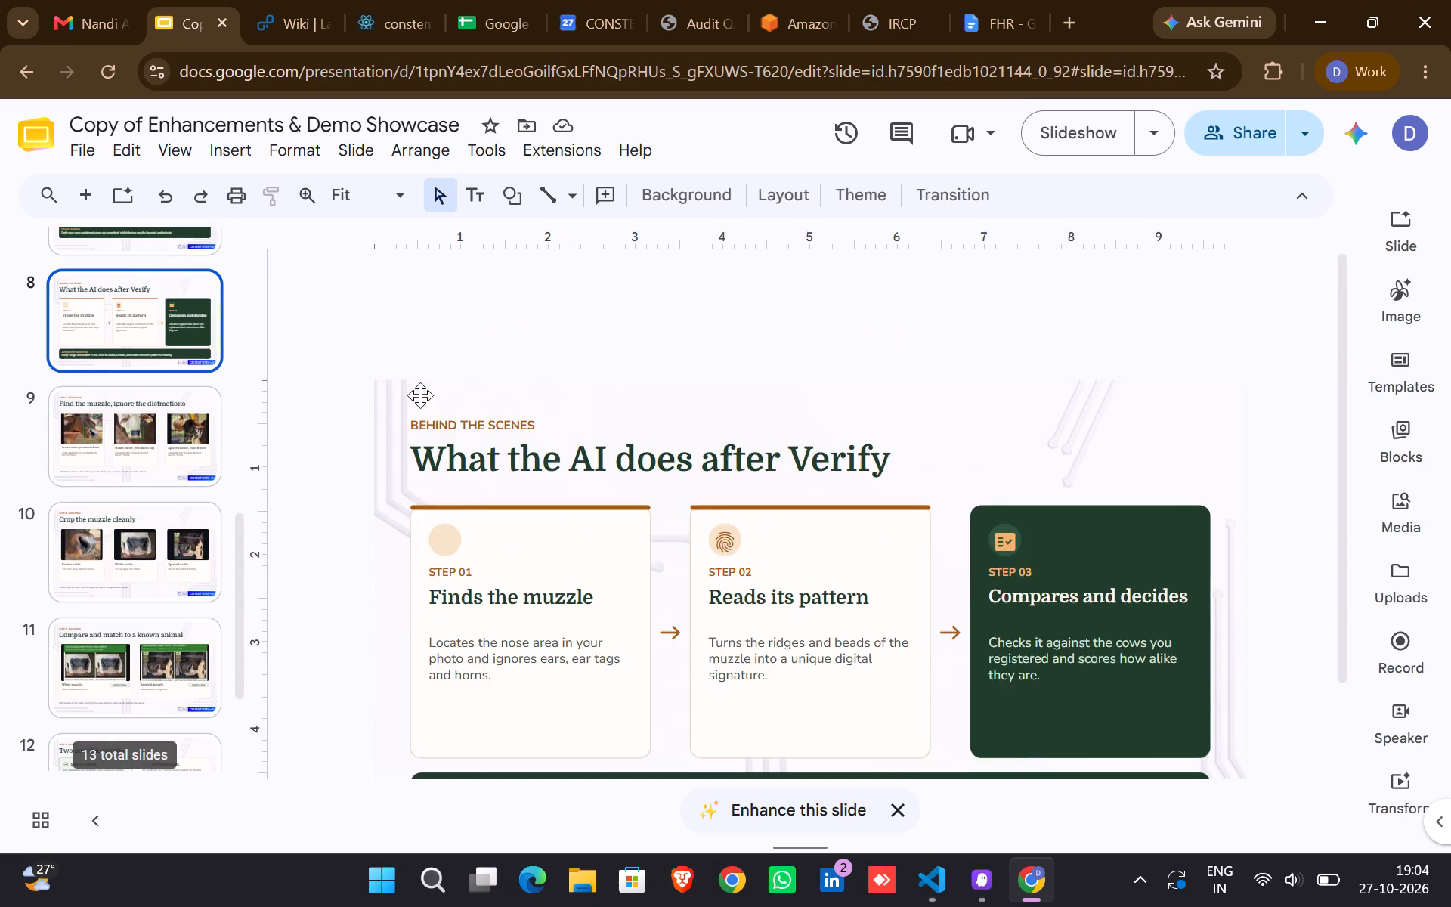
{"action": "scroll", "coordinate": [420, 395], "scroll_direction": "up", "scroll_amount": 2}
{"action": "scroll", "coordinate": [942, 474], "scroll_direction": "up", "scroll_amount": 3}
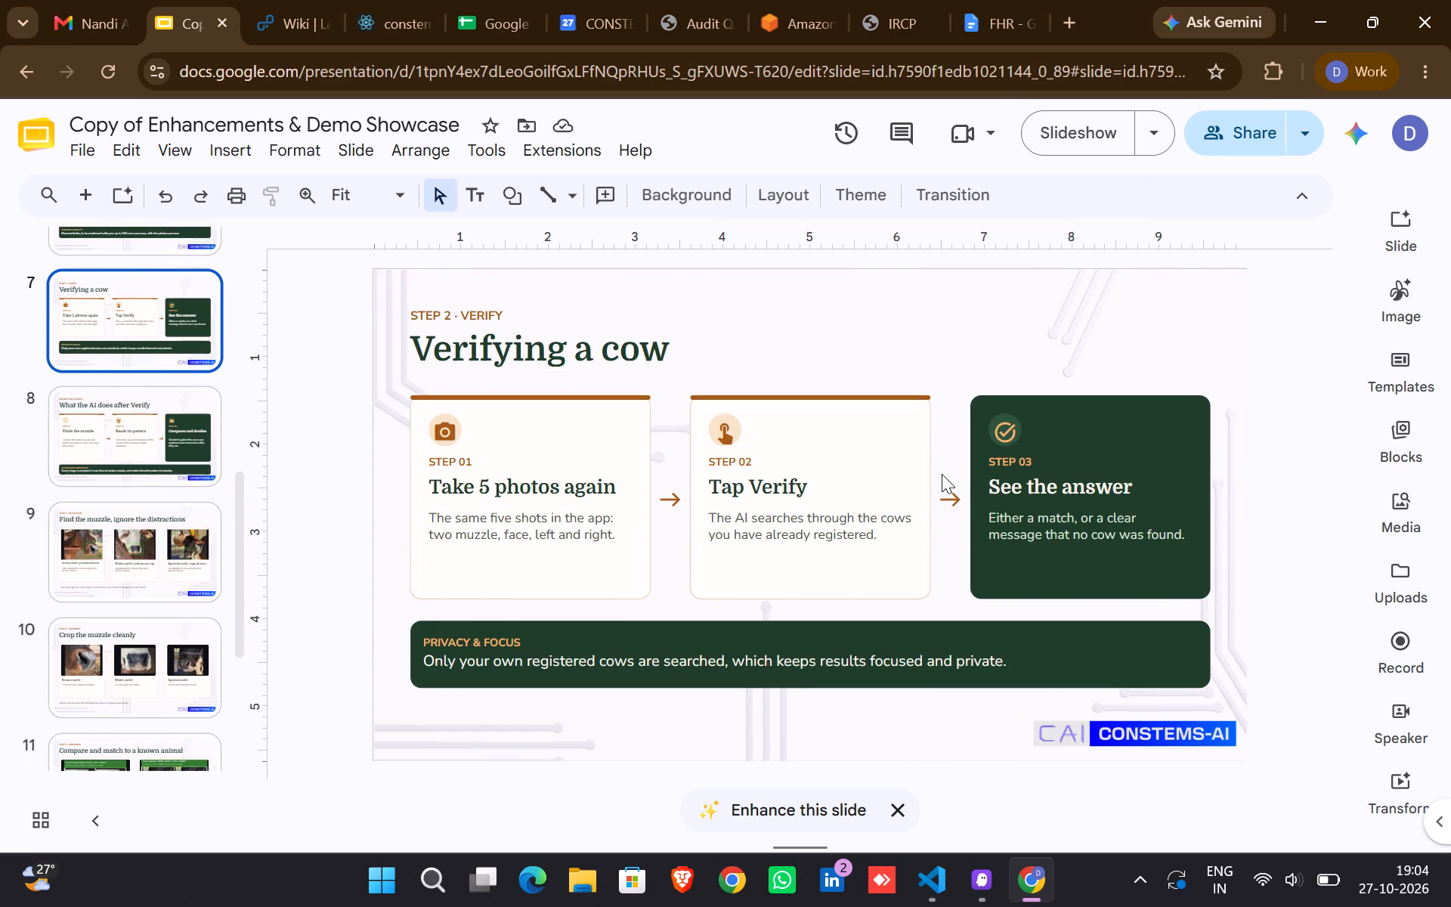
{"action": "scroll", "coordinate": [942, 474], "scroll_direction": "up", "scroll_amount": 8}
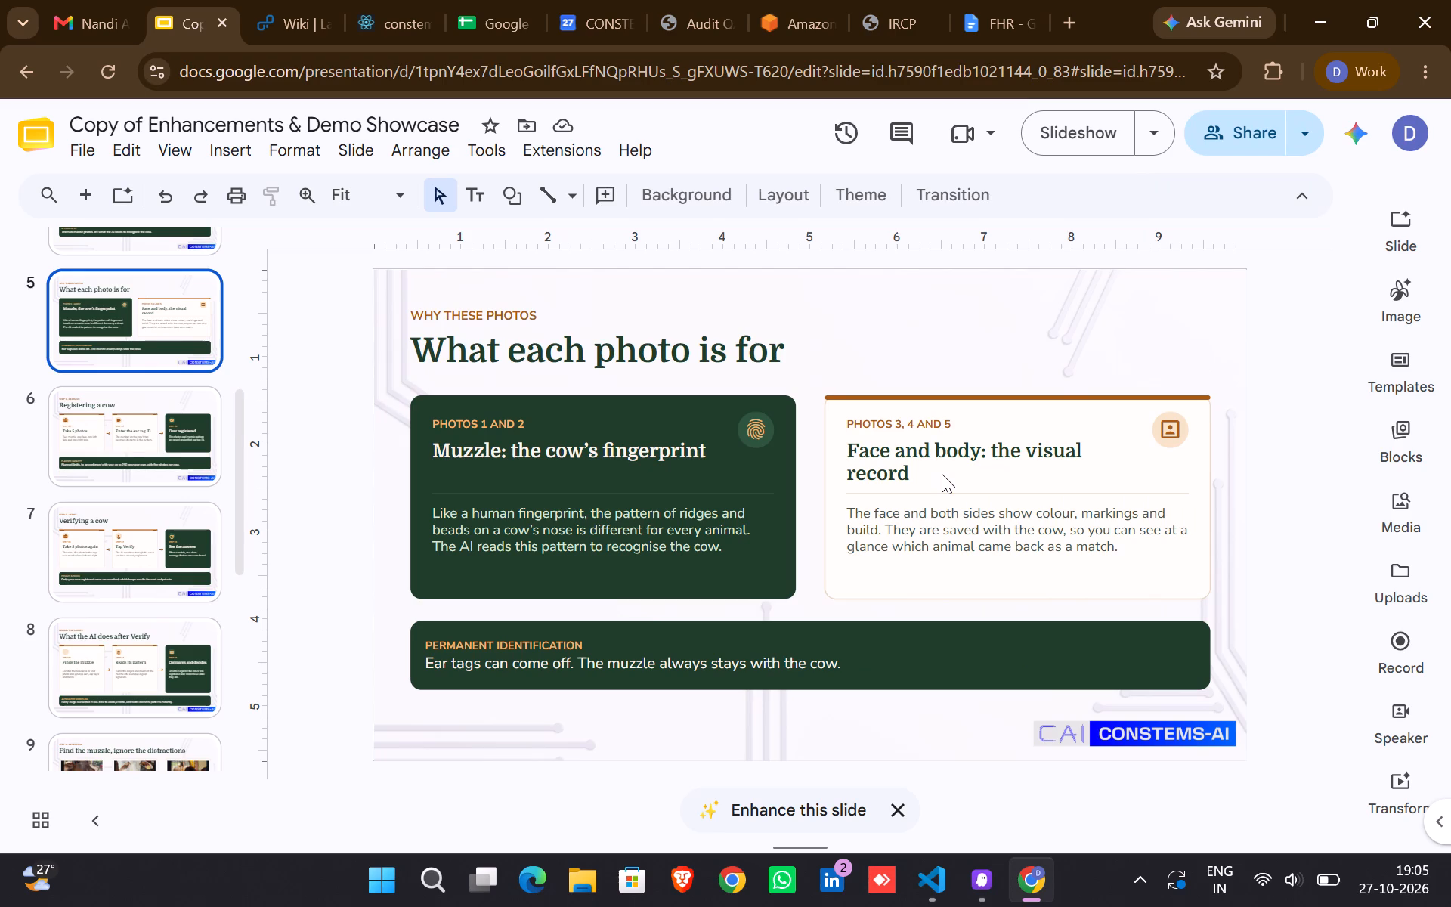
{"action": "scroll", "coordinate": [942, 474], "scroll_direction": "up", "scroll_amount": 14}
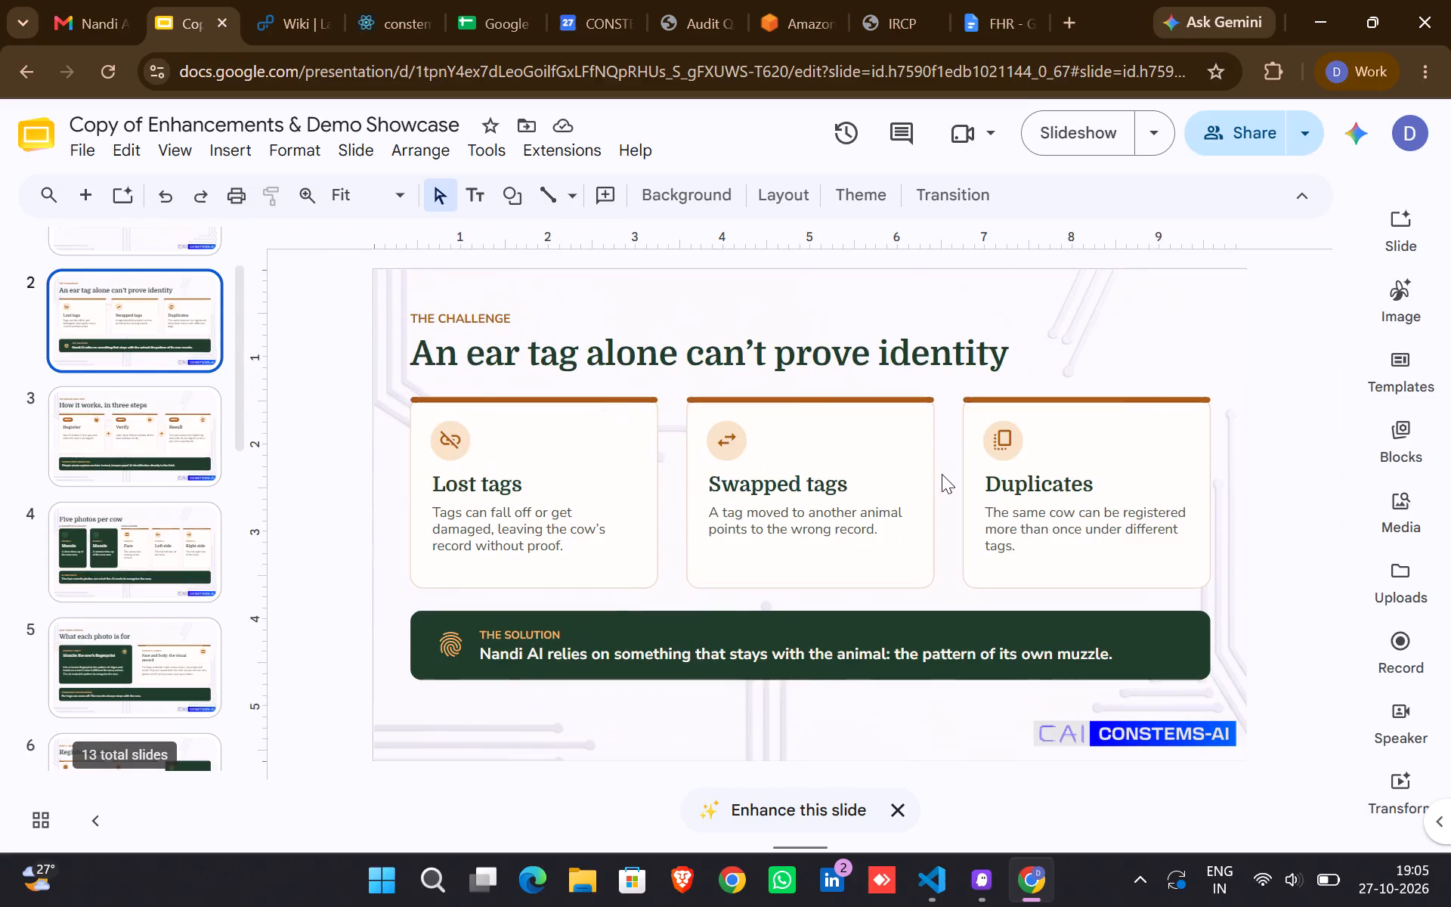
{"action": "scroll", "coordinate": [942, 474], "scroll_direction": "up", "scroll_amount": 6}
{"action": "scroll", "coordinate": [942, 474], "scroll_direction": "down", "scroll_amount": 13}
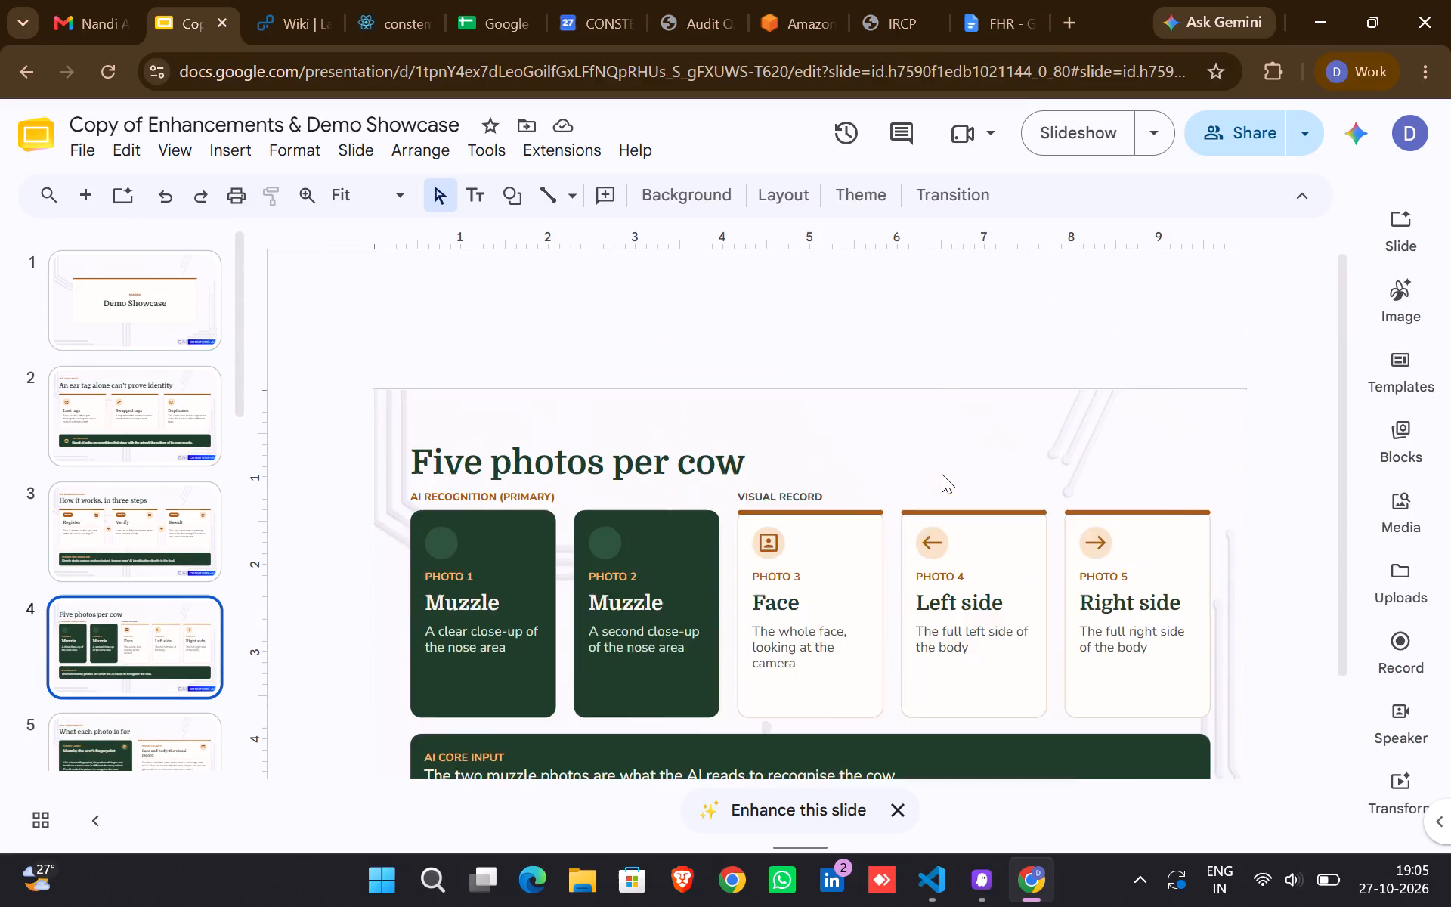
{"action": "scroll", "coordinate": [942, 474], "scroll_direction": "down", "scroll_amount": 9}
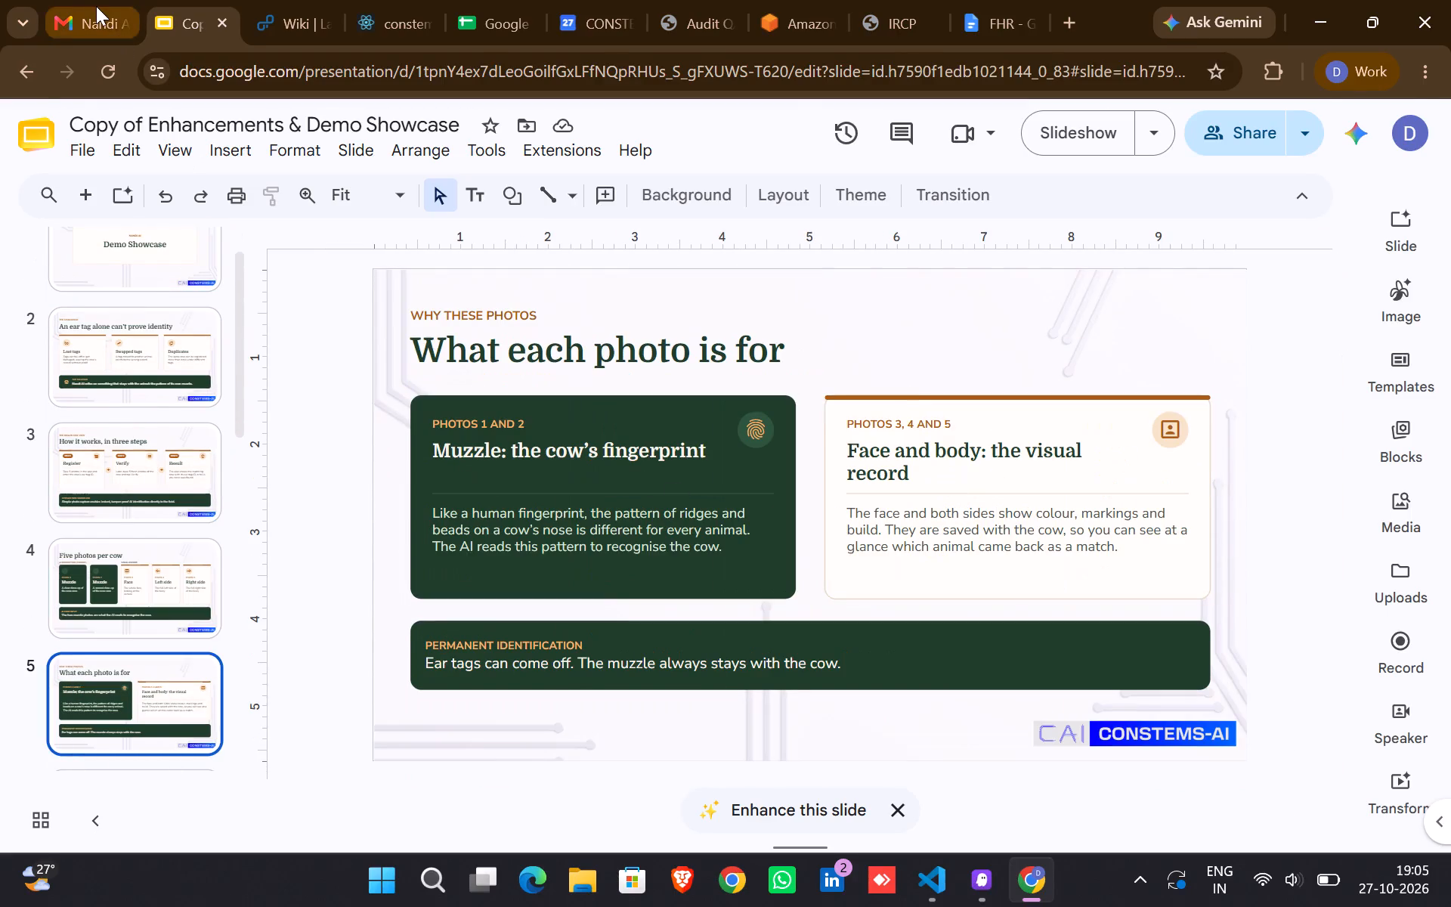
Switch to Gmail and check the sent "Nandi Ai Demo" email containing the presentation link.
{"action": "left_click", "coordinate": [96, 6]}
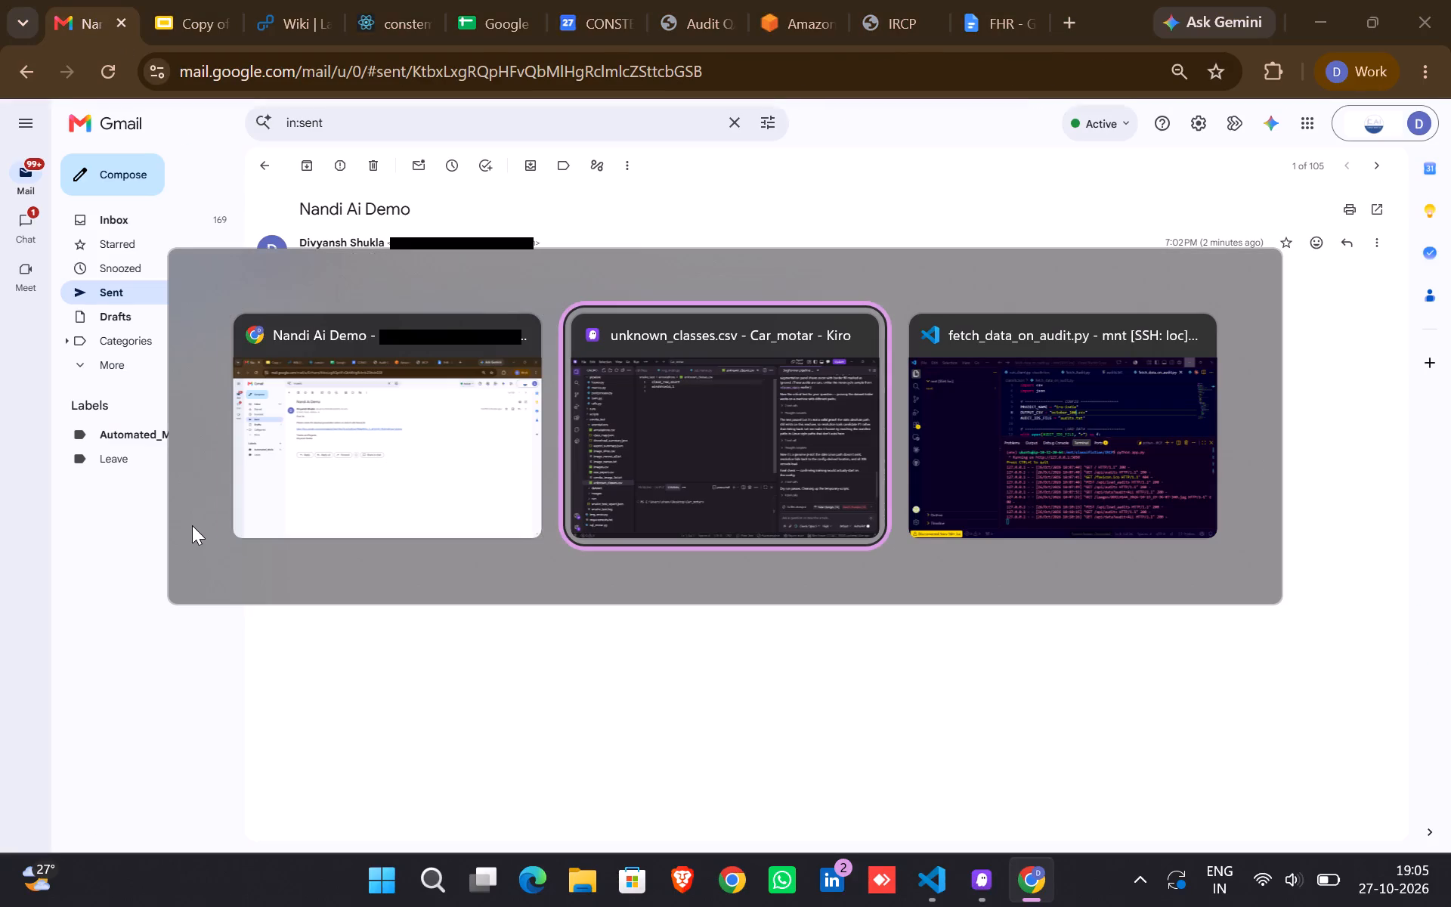
{"action": "scroll", "coordinate": [192, 525], "scroll_direction": "up", "scroll_amount": 2}
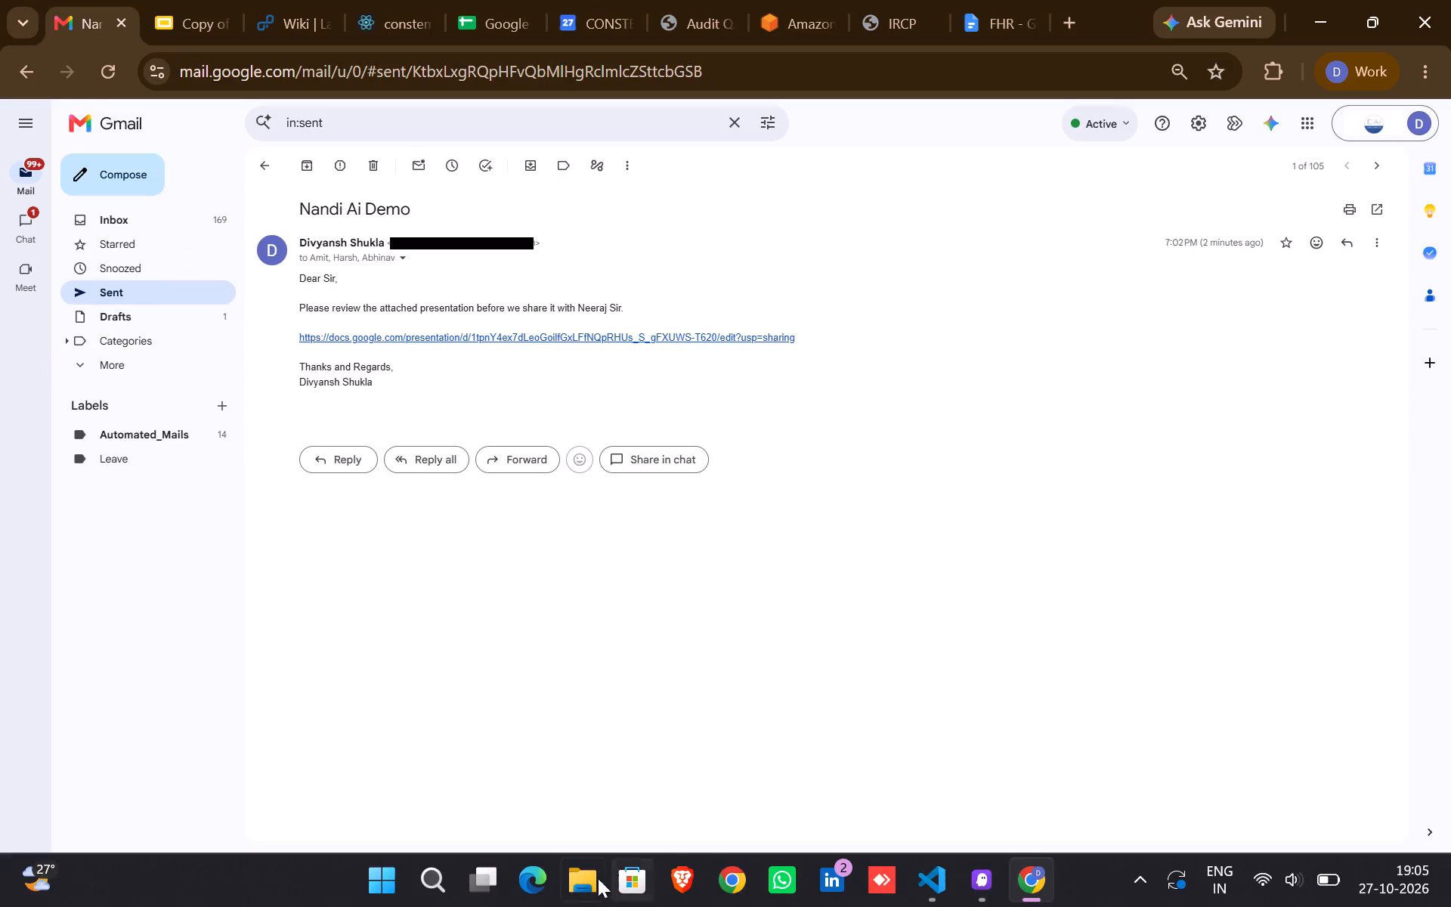
Switch to File Explorer and open the Downloads folder.
{"action": "left_click", "coordinate": [574, 877]}
{"action": "left_click", "coordinate": [146, 384]}
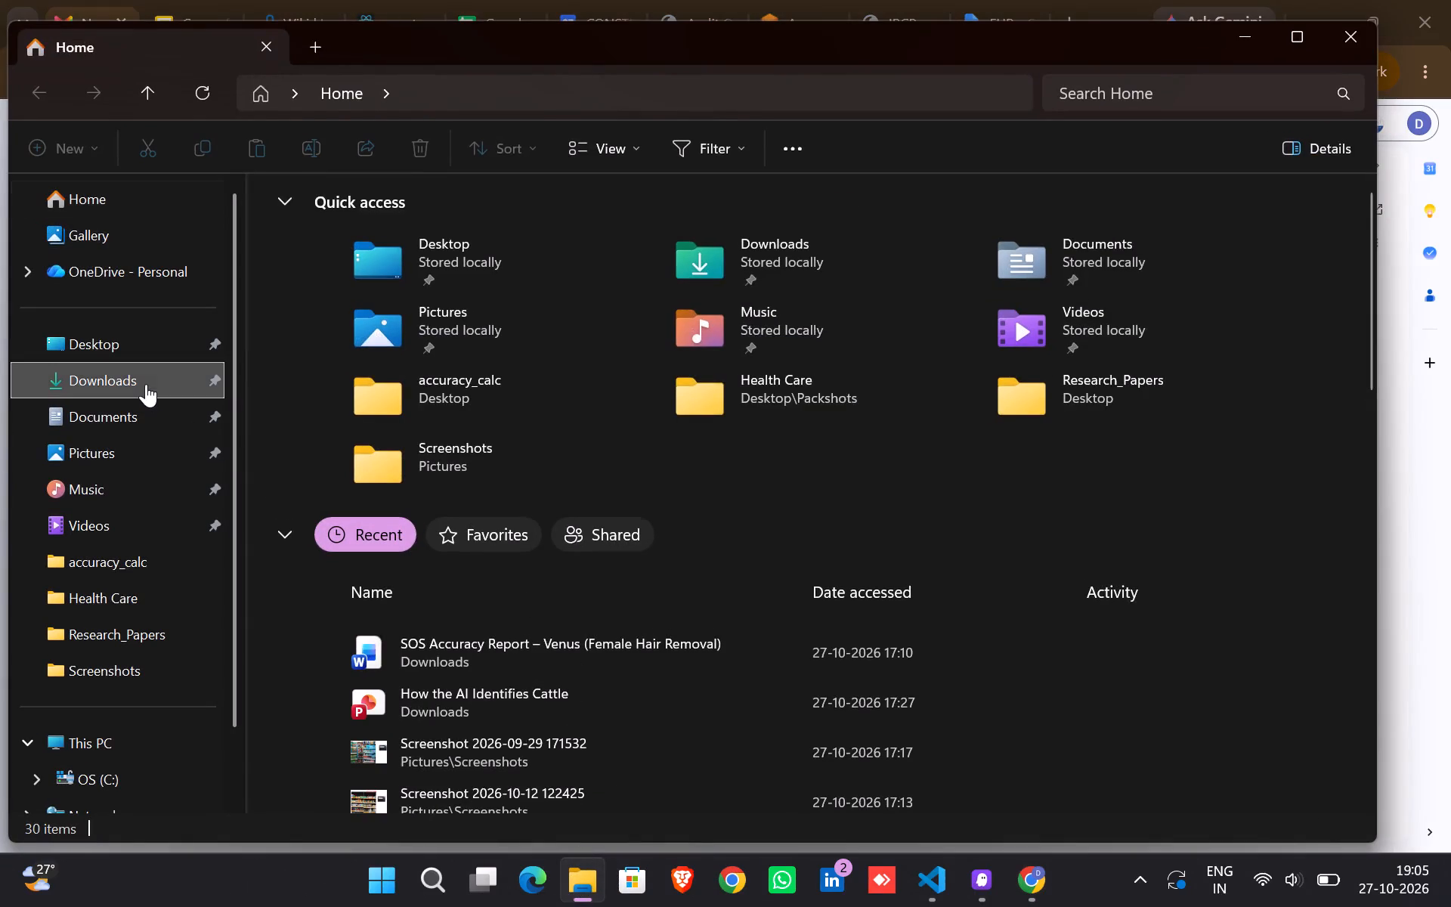
Open the "How the AI Identifies Cattle" presentation from Downloads in PowerPoint and review its slides up to Duplicate Registration Detection.
{"action": "double_click", "coordinate": [373, 363]}
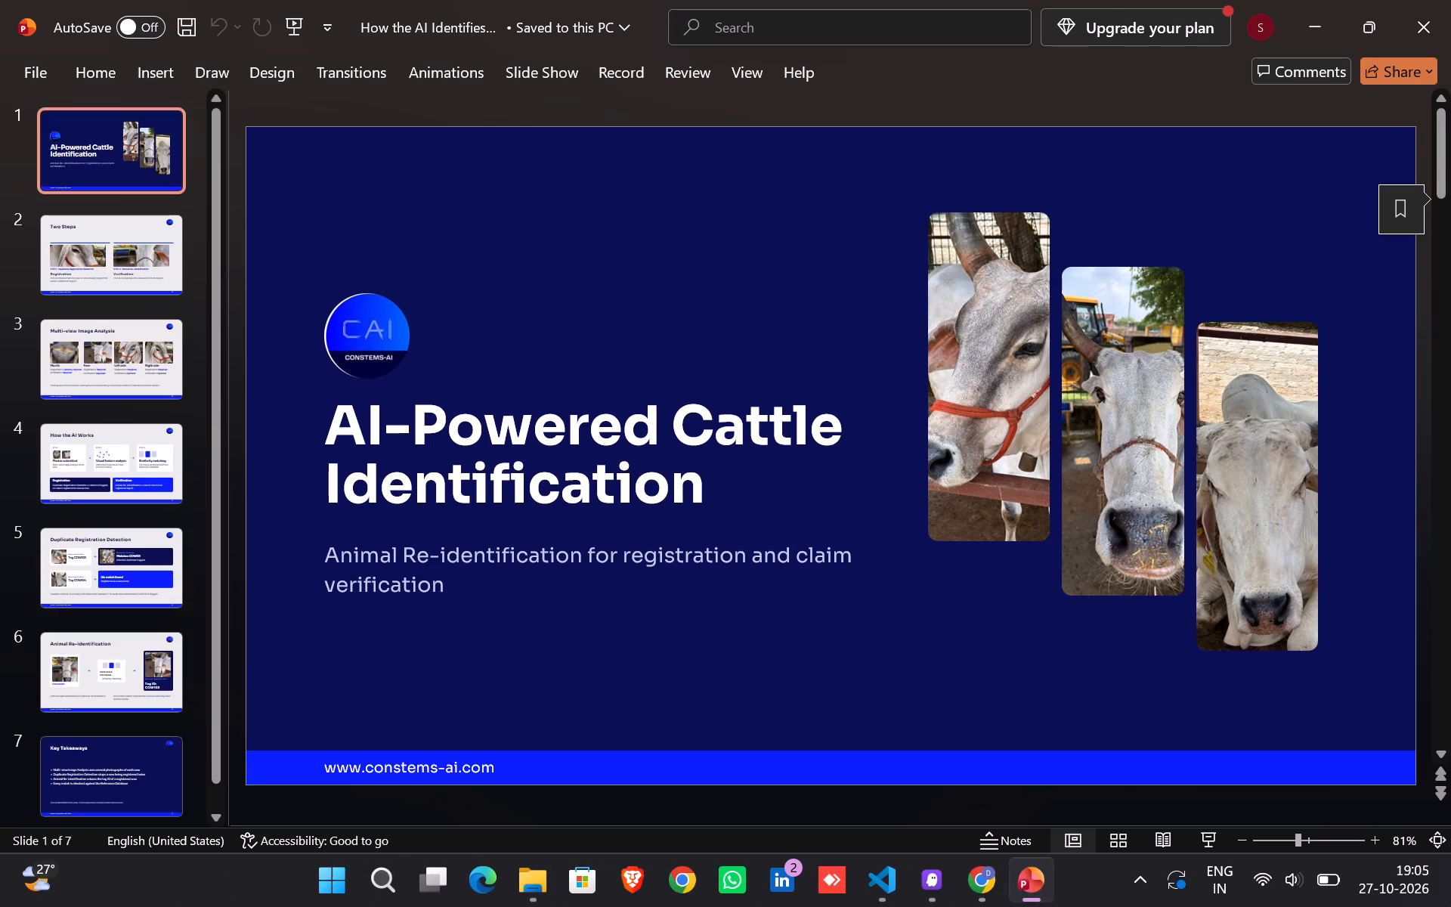
{"action": "key", "text": "Right"}
{"action": "key", "text": "Right"}
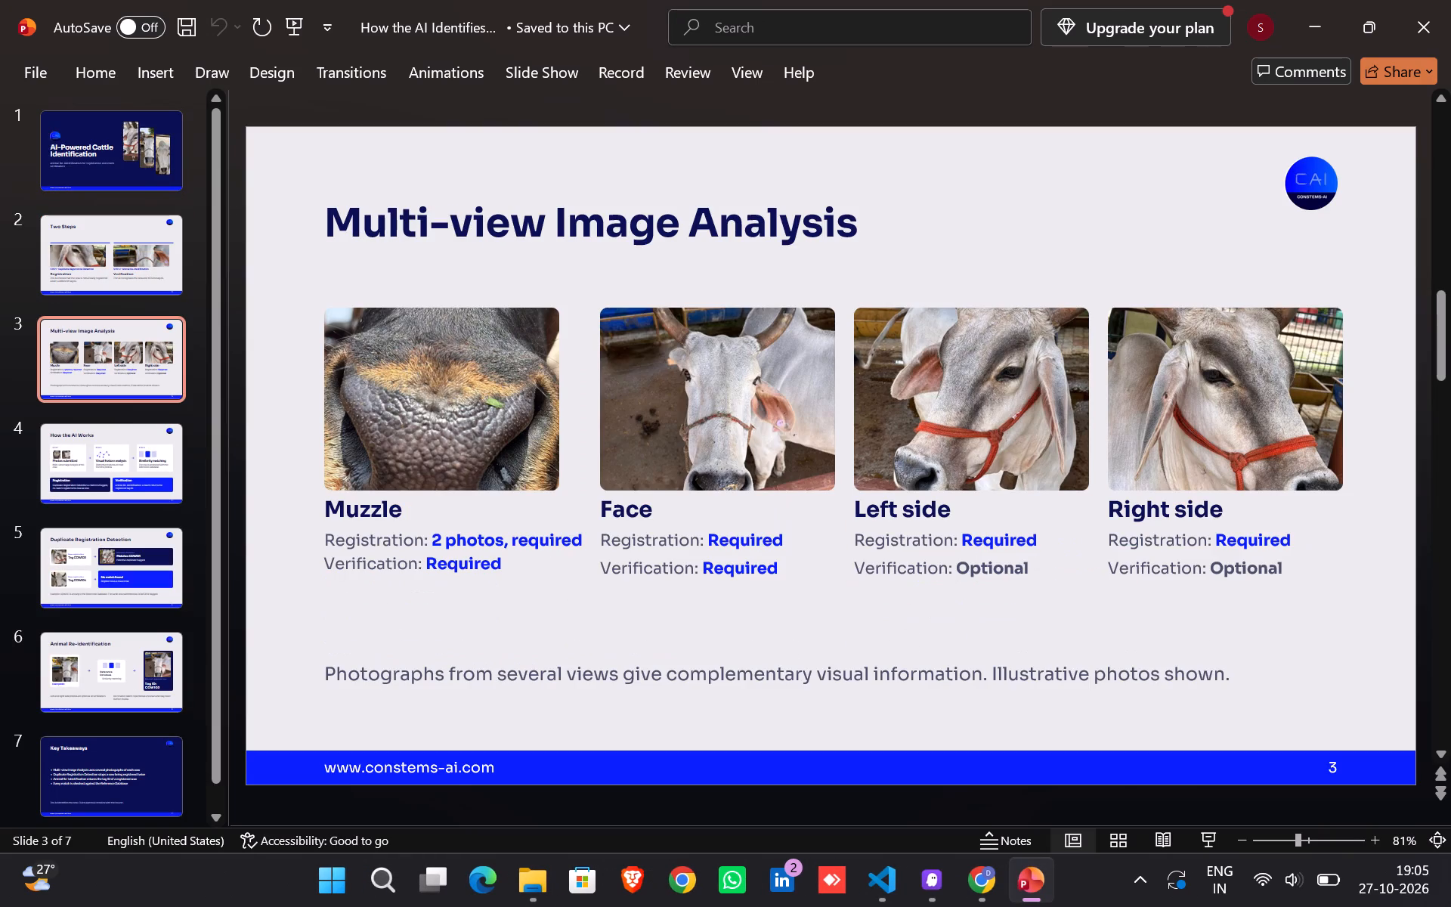
{"action": "key", "text": "Right"}
{"action": "key", "text": "Left"}
{"action": "key", "text": "Right"}
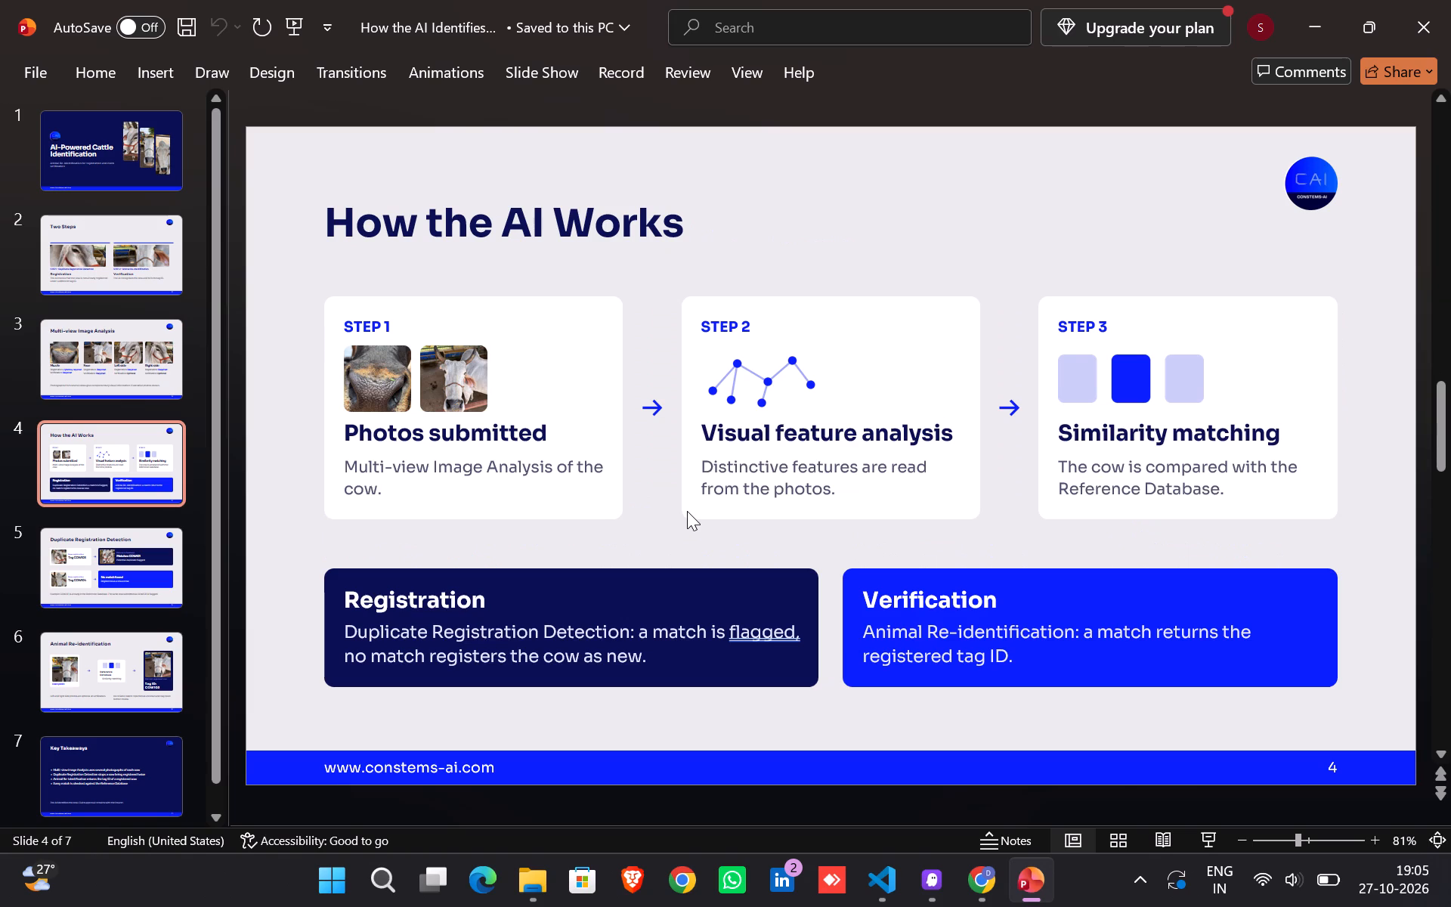
{"action": "key", "text": "Right"}
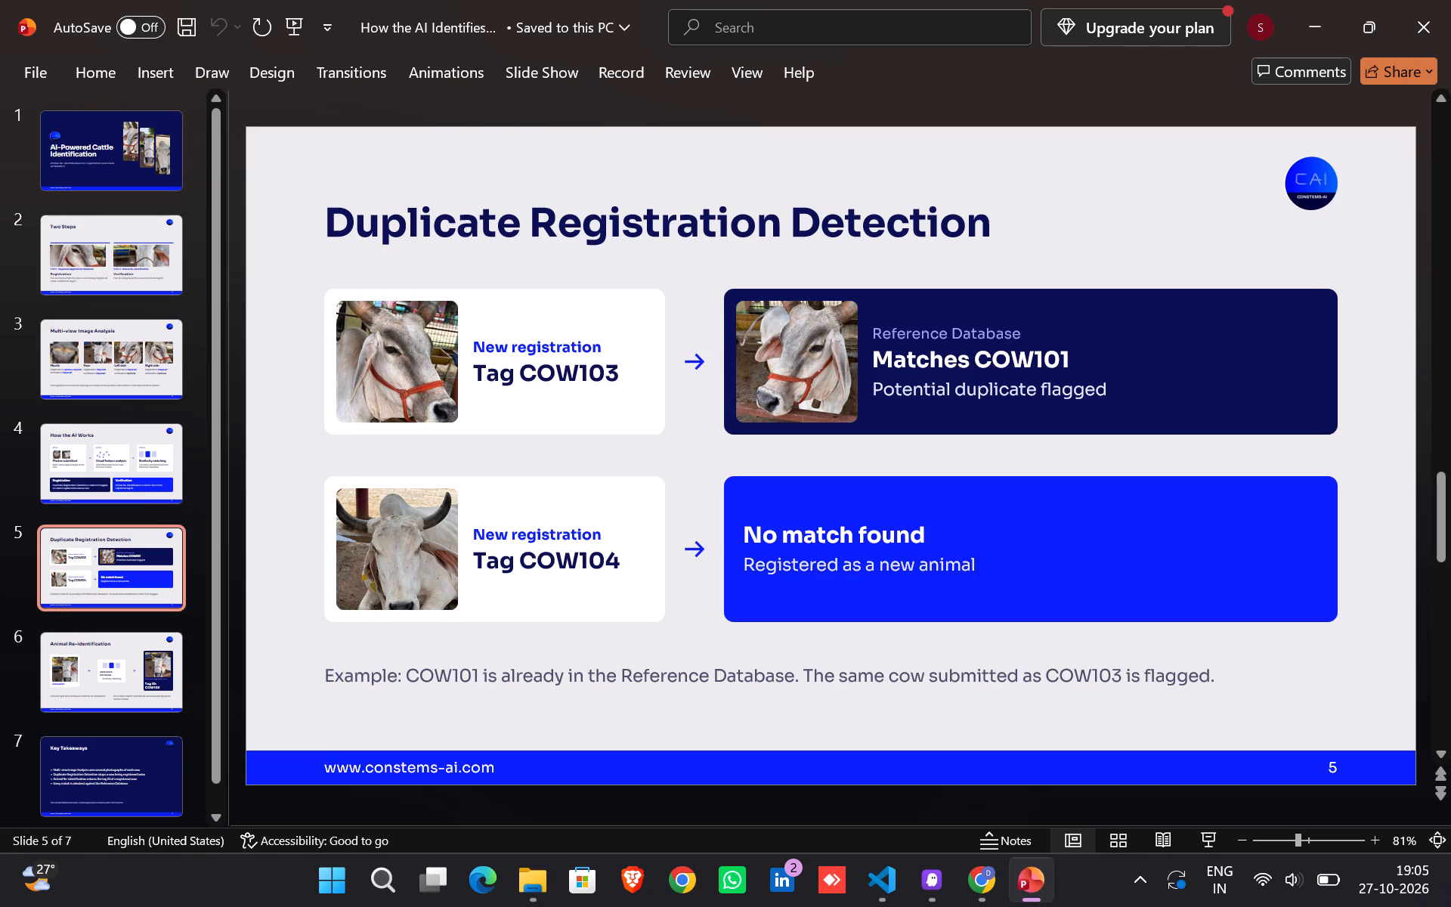
{"action": "scroll", "coordinate": [529, 457], "scroll_direction": "up", "scroll_amount": 6}
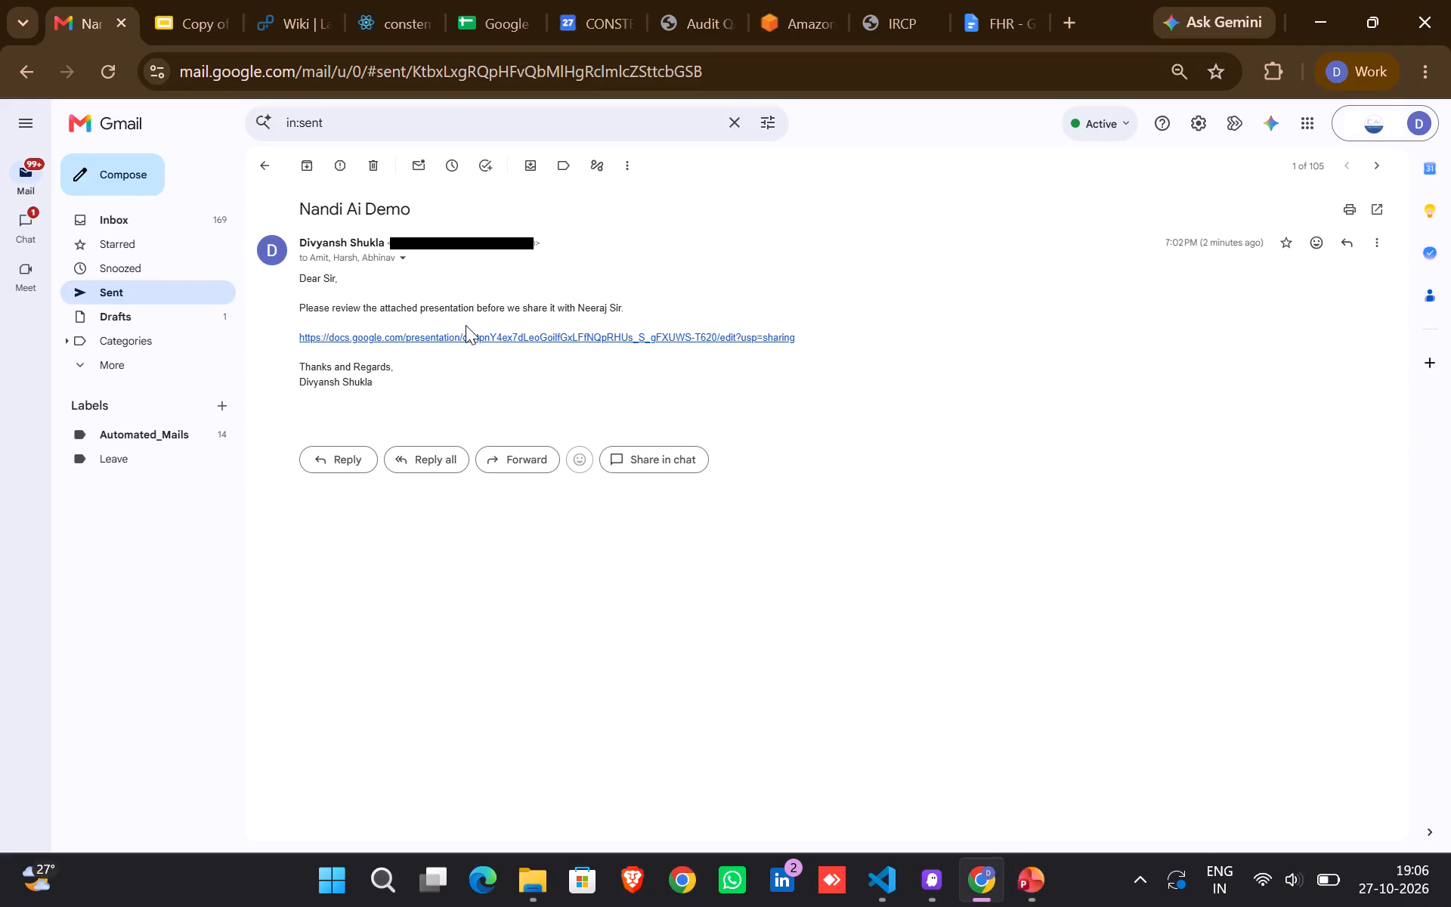
Switch back to the Enhancements & Demo Showcase copy in Google Slides and download it as a Microsoft PowerPoint (.pptx) file.
{"action": "left_click", "coordinate": [211, 26]}
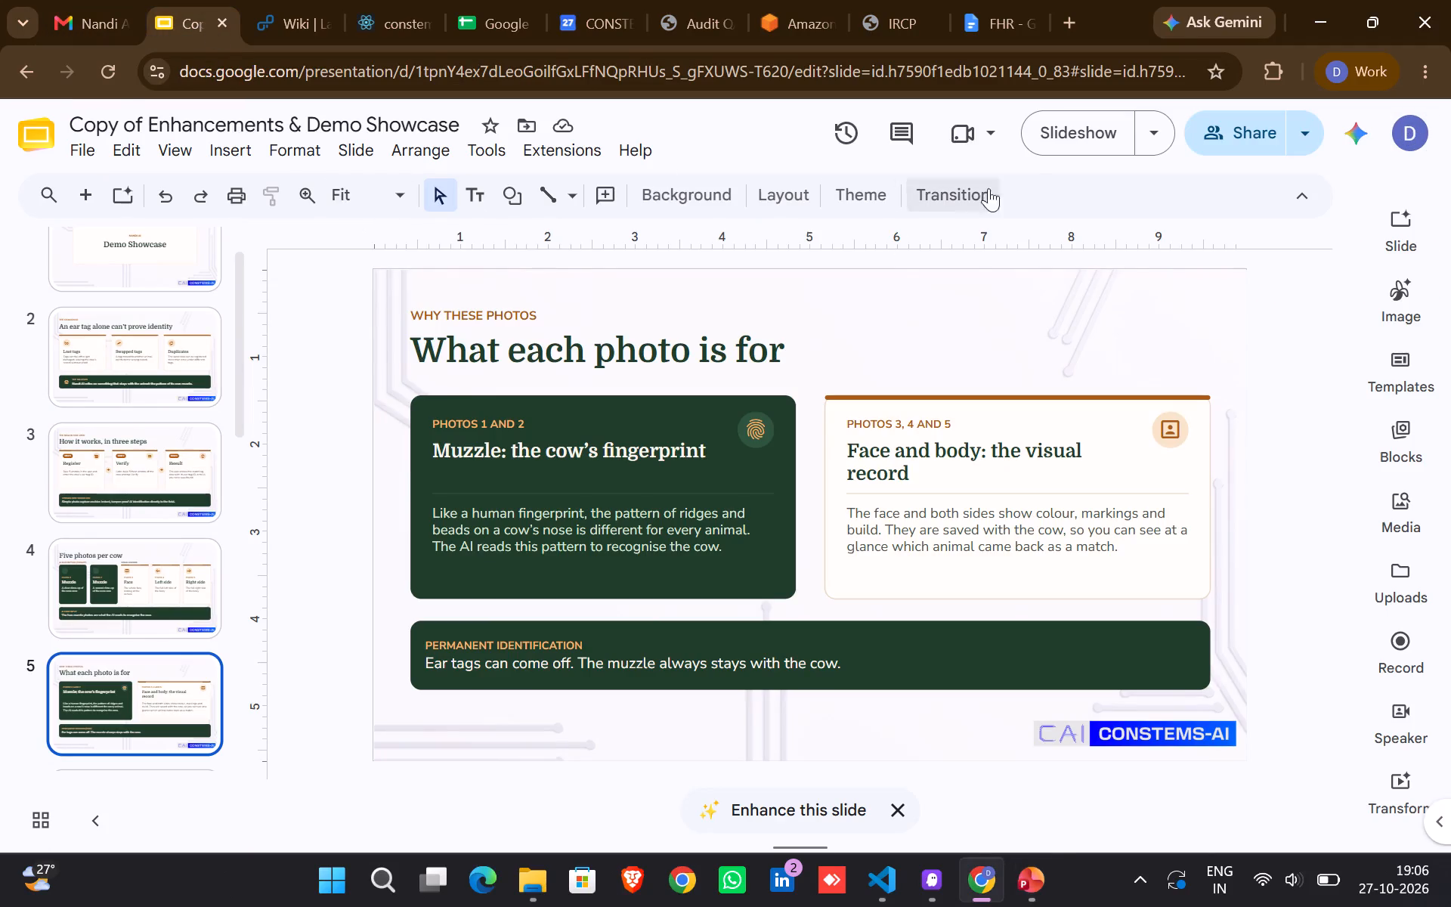
{"action": "left_click", "coordinate": [91, 162]}
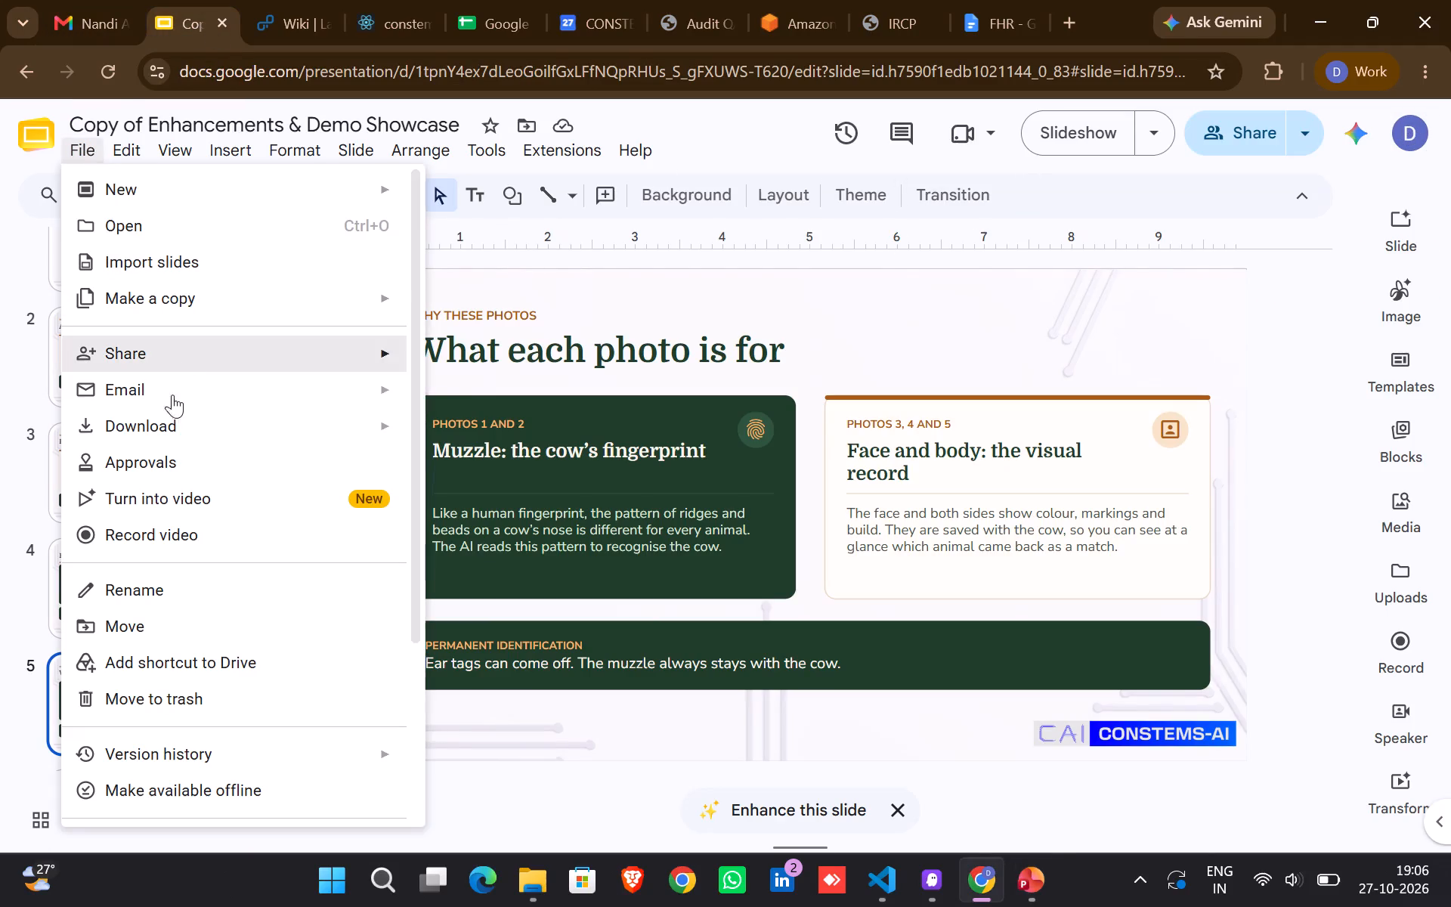
{"action": "left_click", "coordinate": [172, 417]}
{"action": "left_click", "coordinate": [478, 447]}
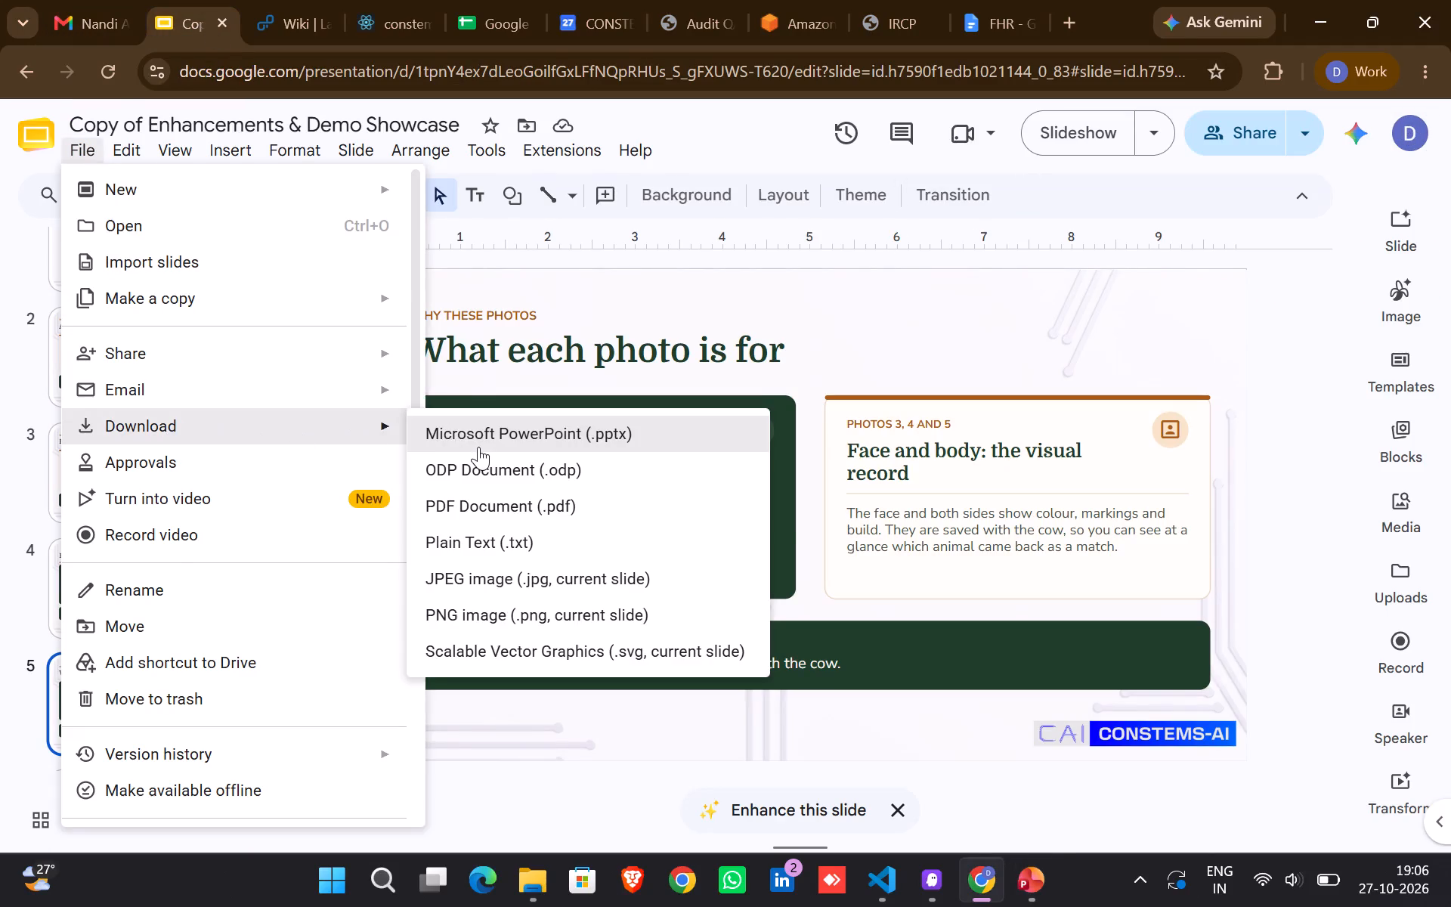
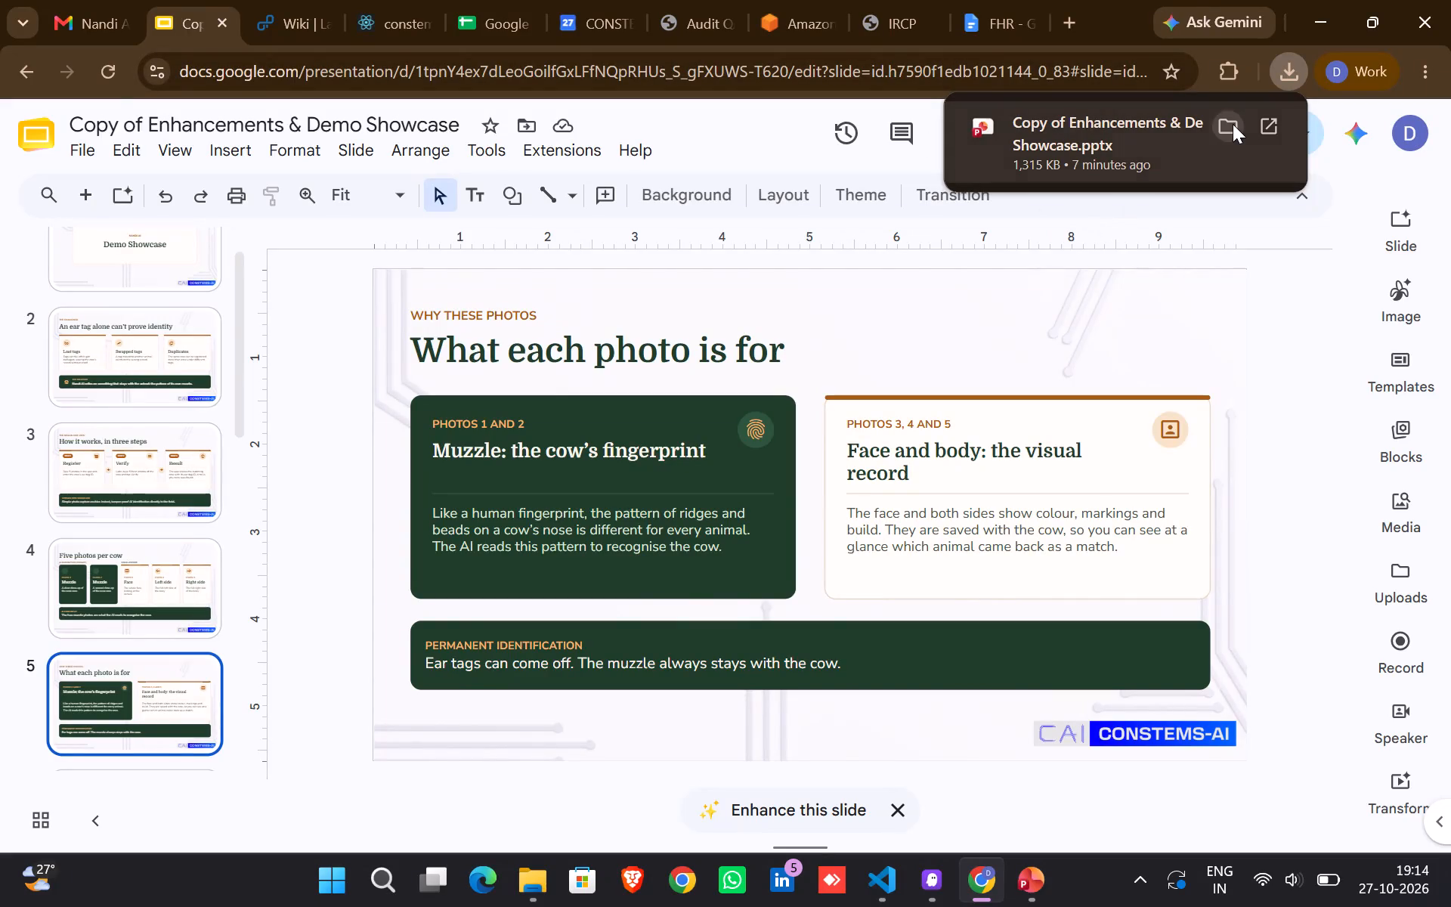
Show the downloaded Copy of Enhancements & Demo Showcase.pptx in its Downloads folder.
{"action": "left_click", "coordinate": [1233, 124]}
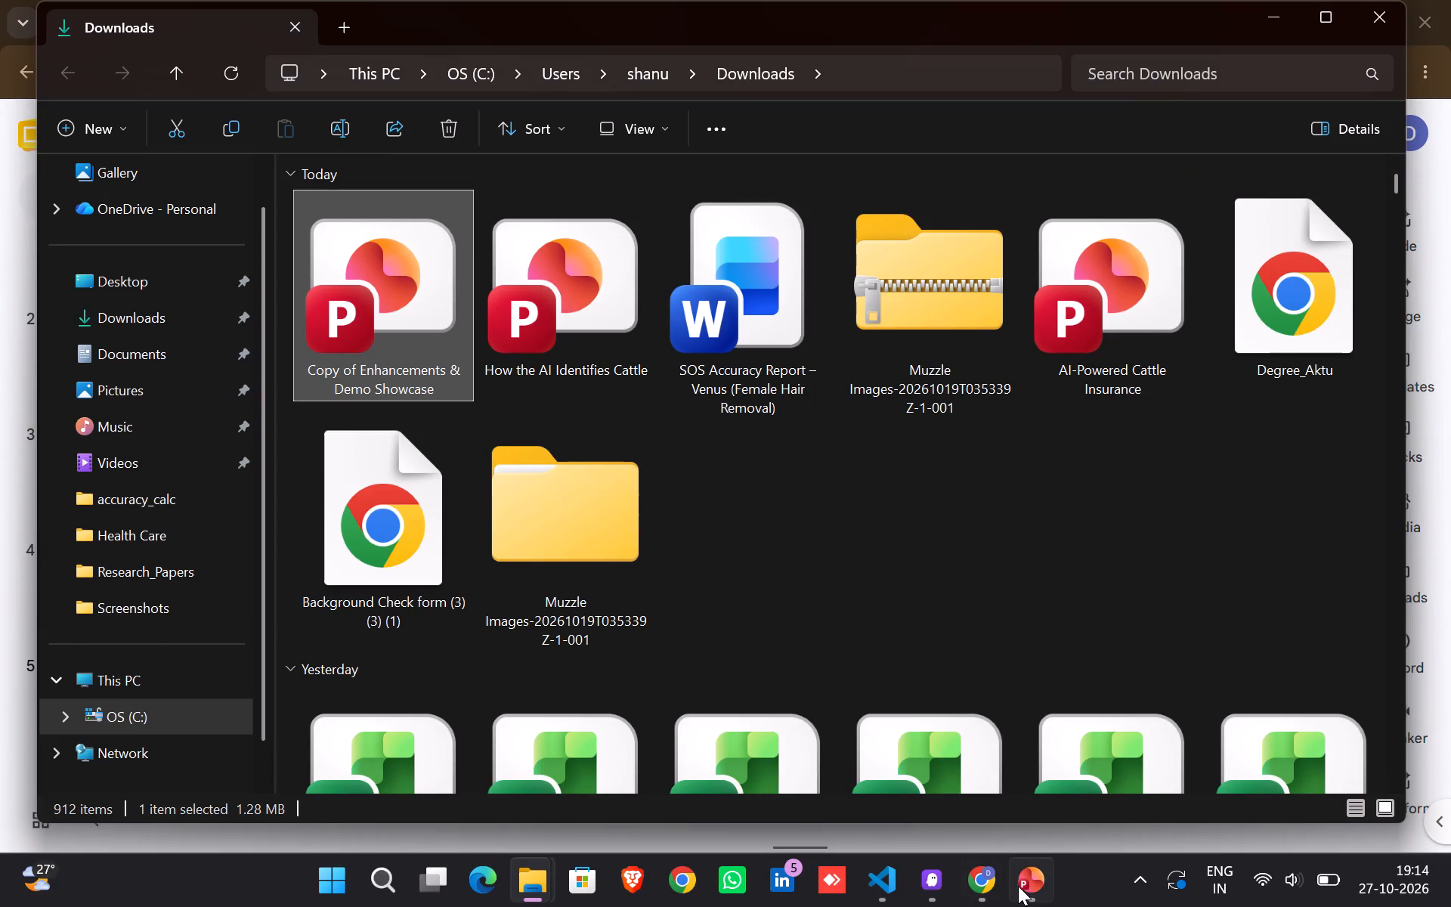
{"action": "left_click", "coordinate": [665, 869]}
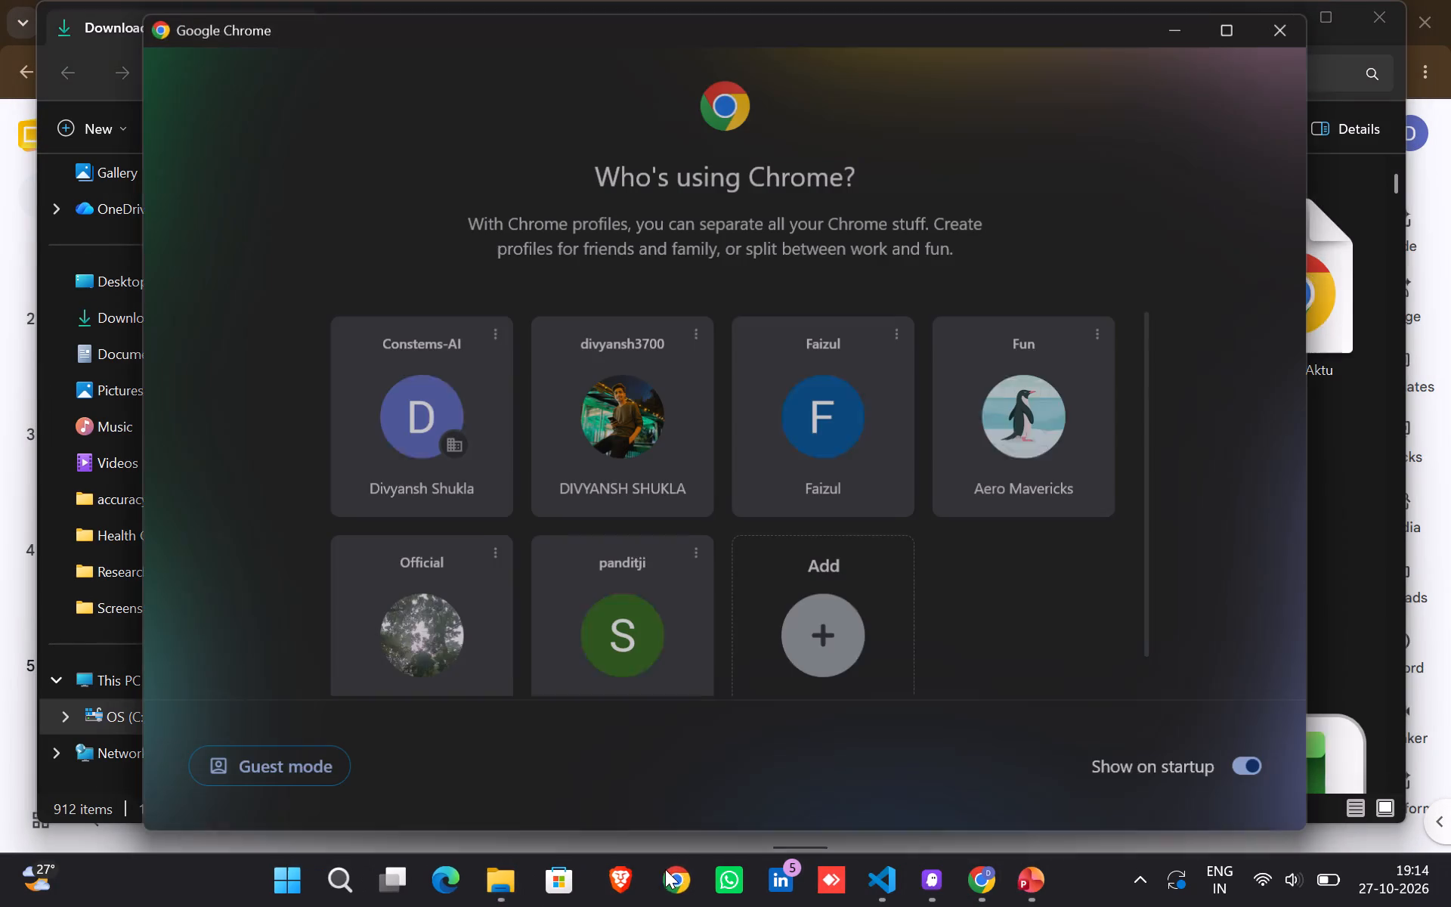
{"action": "scroll", "coordinate": [459, 516], "scroll_direction": "down", "scroll_amount": 1}
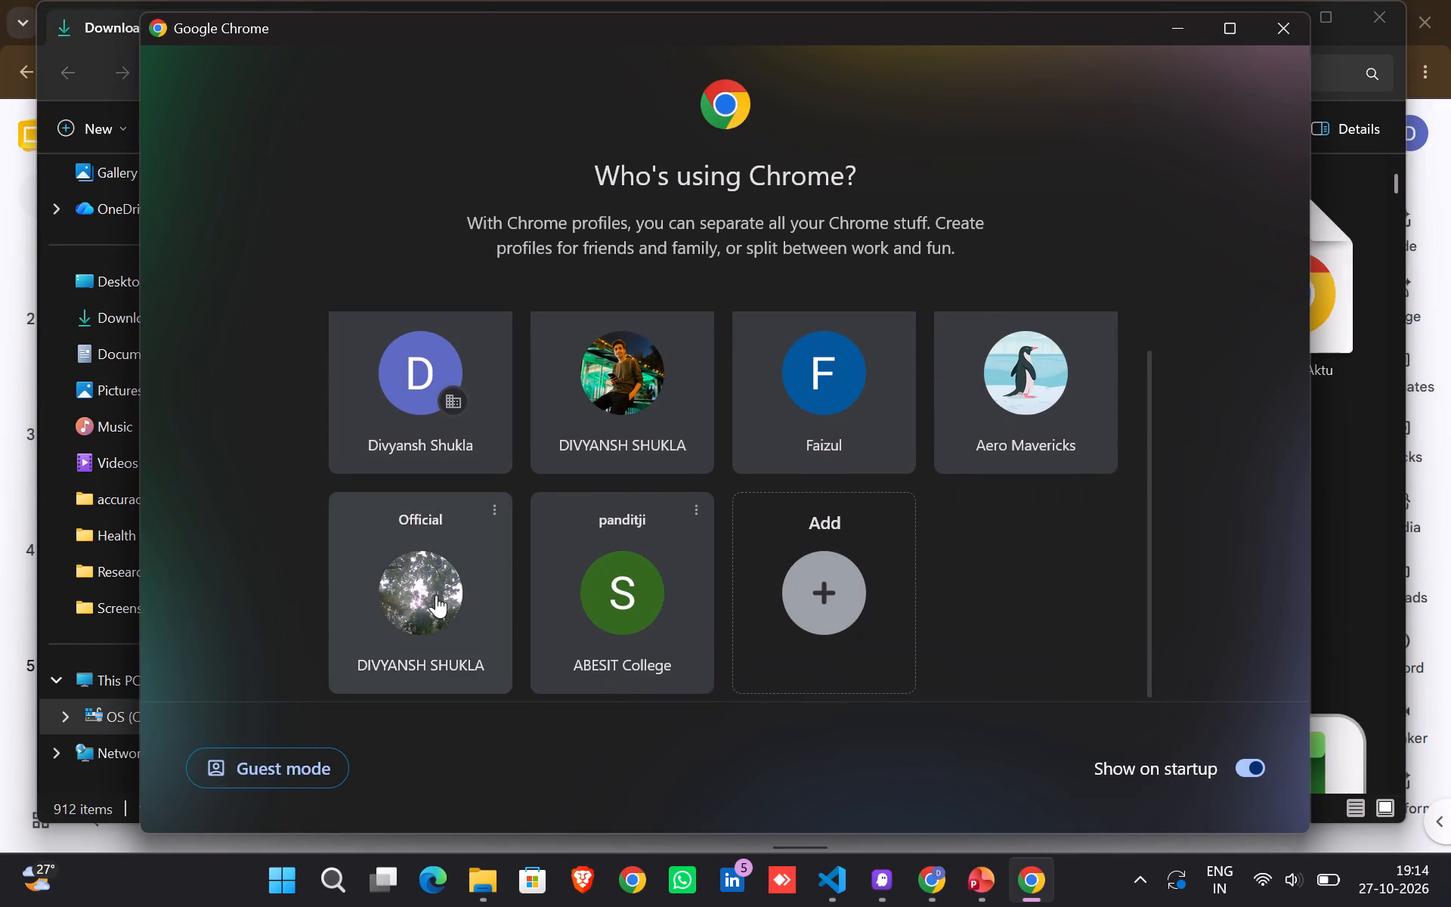
{"action": "left_click", "coordinate": [951, 435]}
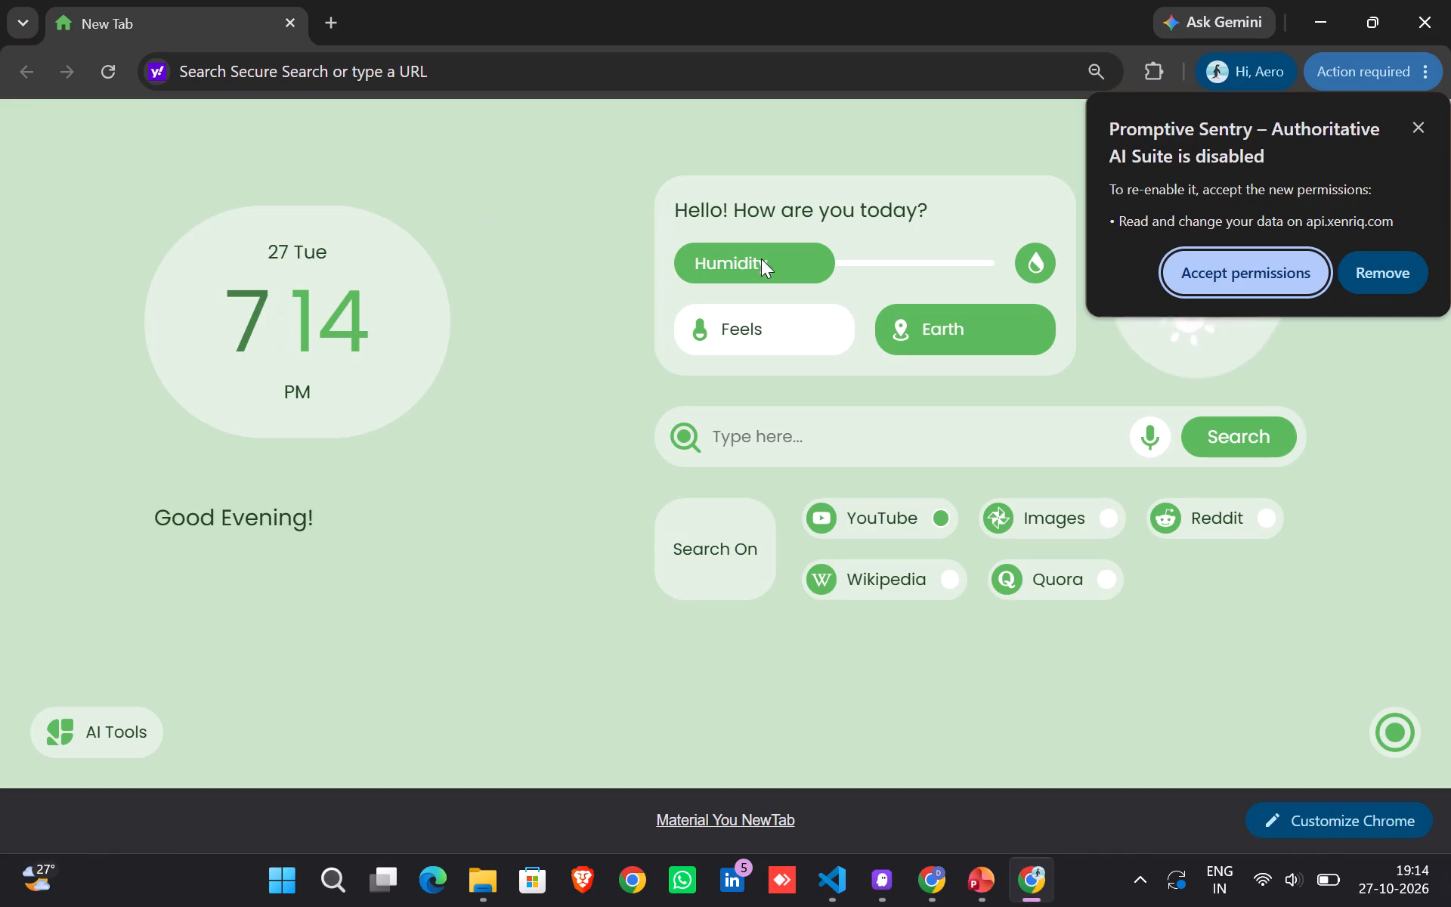
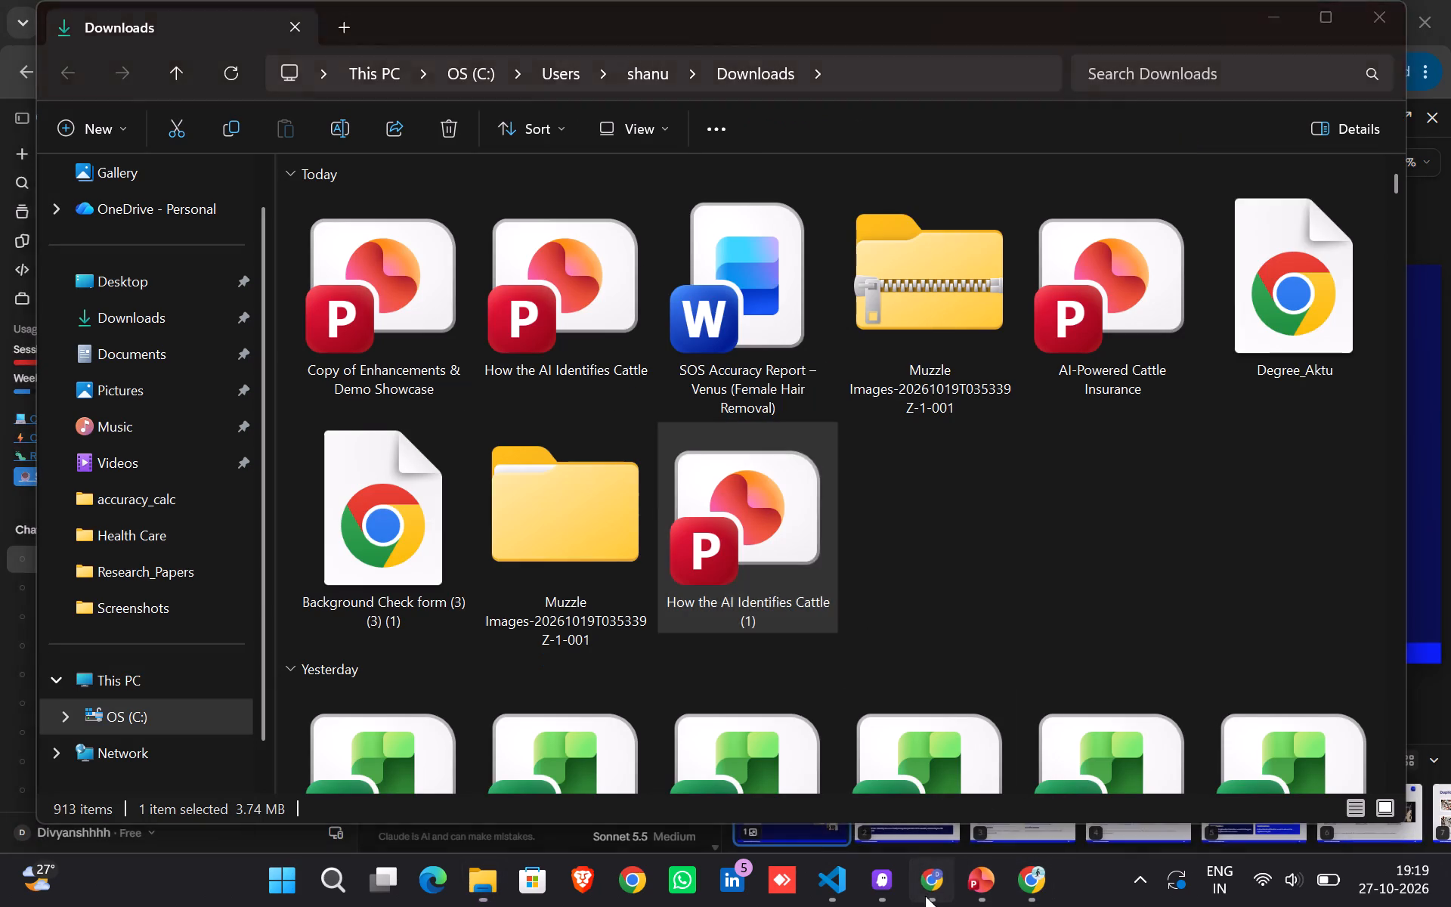
Switch to the work browser window and bring up the sent "Nandi Ai Demo" review-request email in Gmail.
{"action": "left_click", "coordinate": [83, 0]}
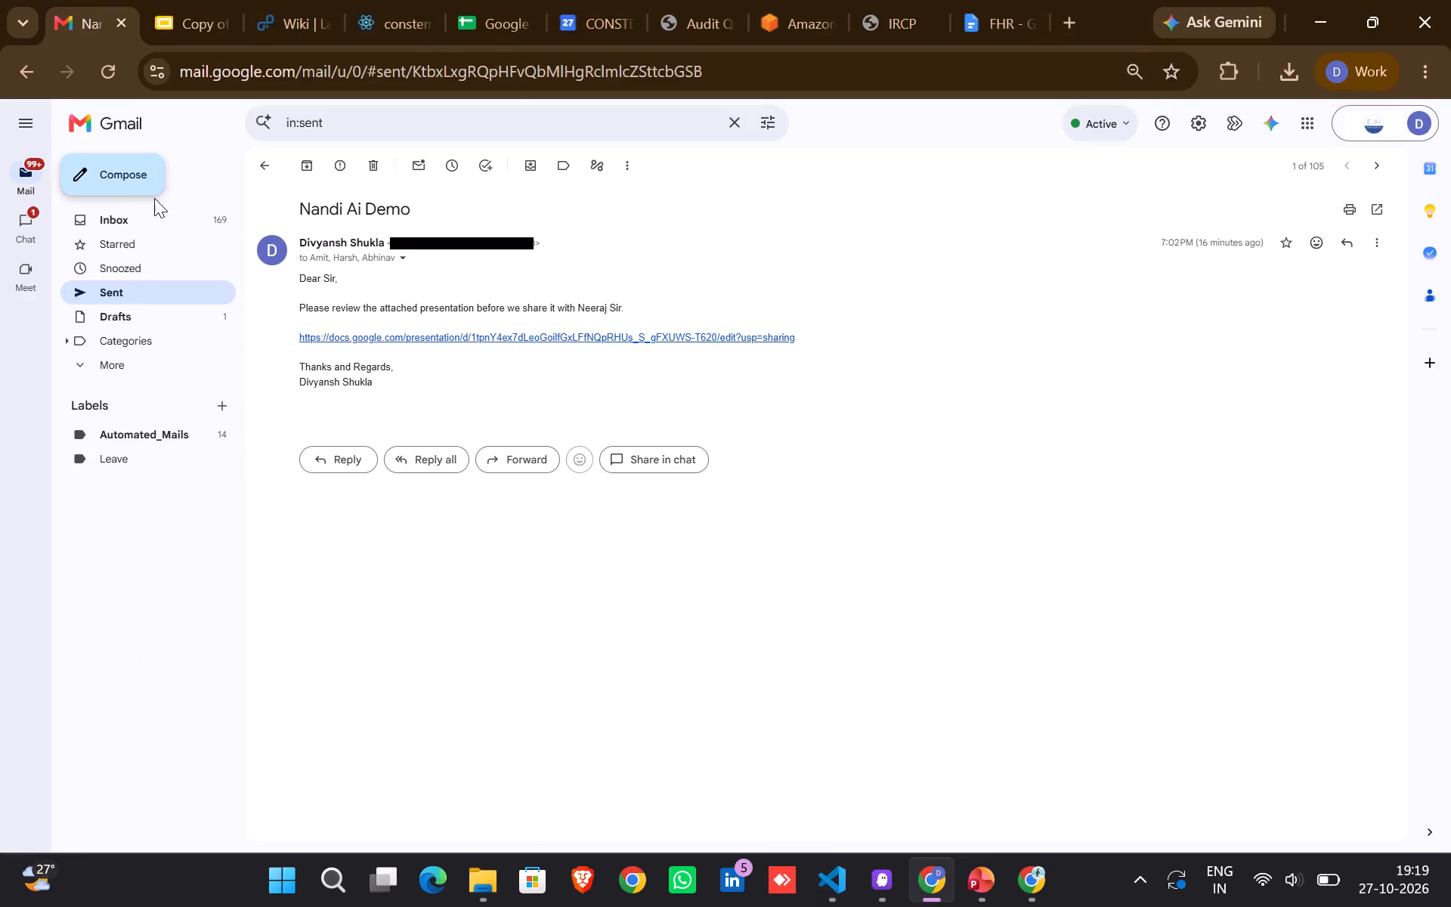
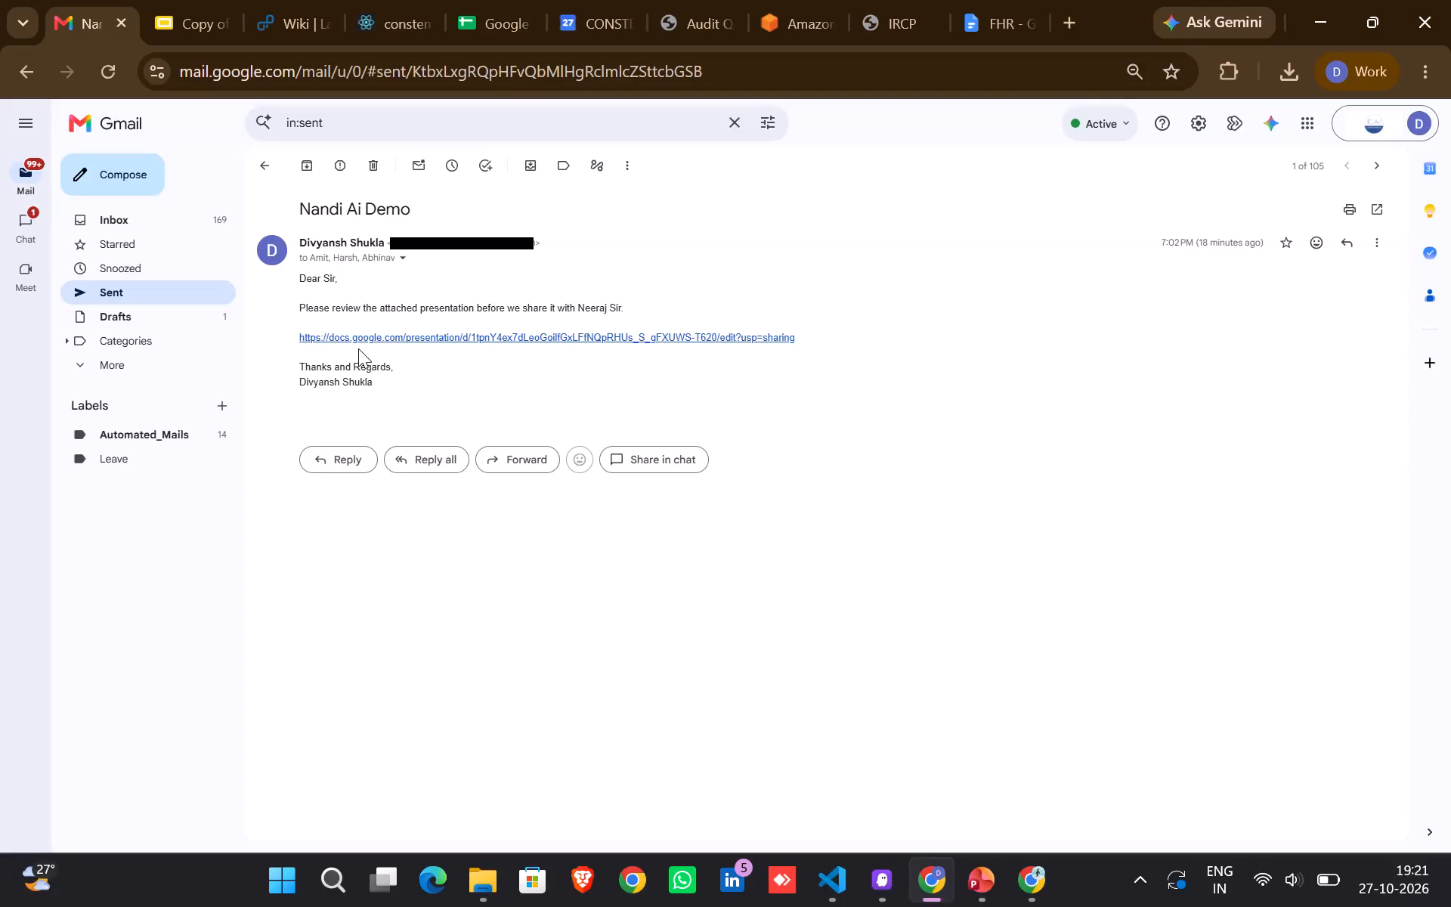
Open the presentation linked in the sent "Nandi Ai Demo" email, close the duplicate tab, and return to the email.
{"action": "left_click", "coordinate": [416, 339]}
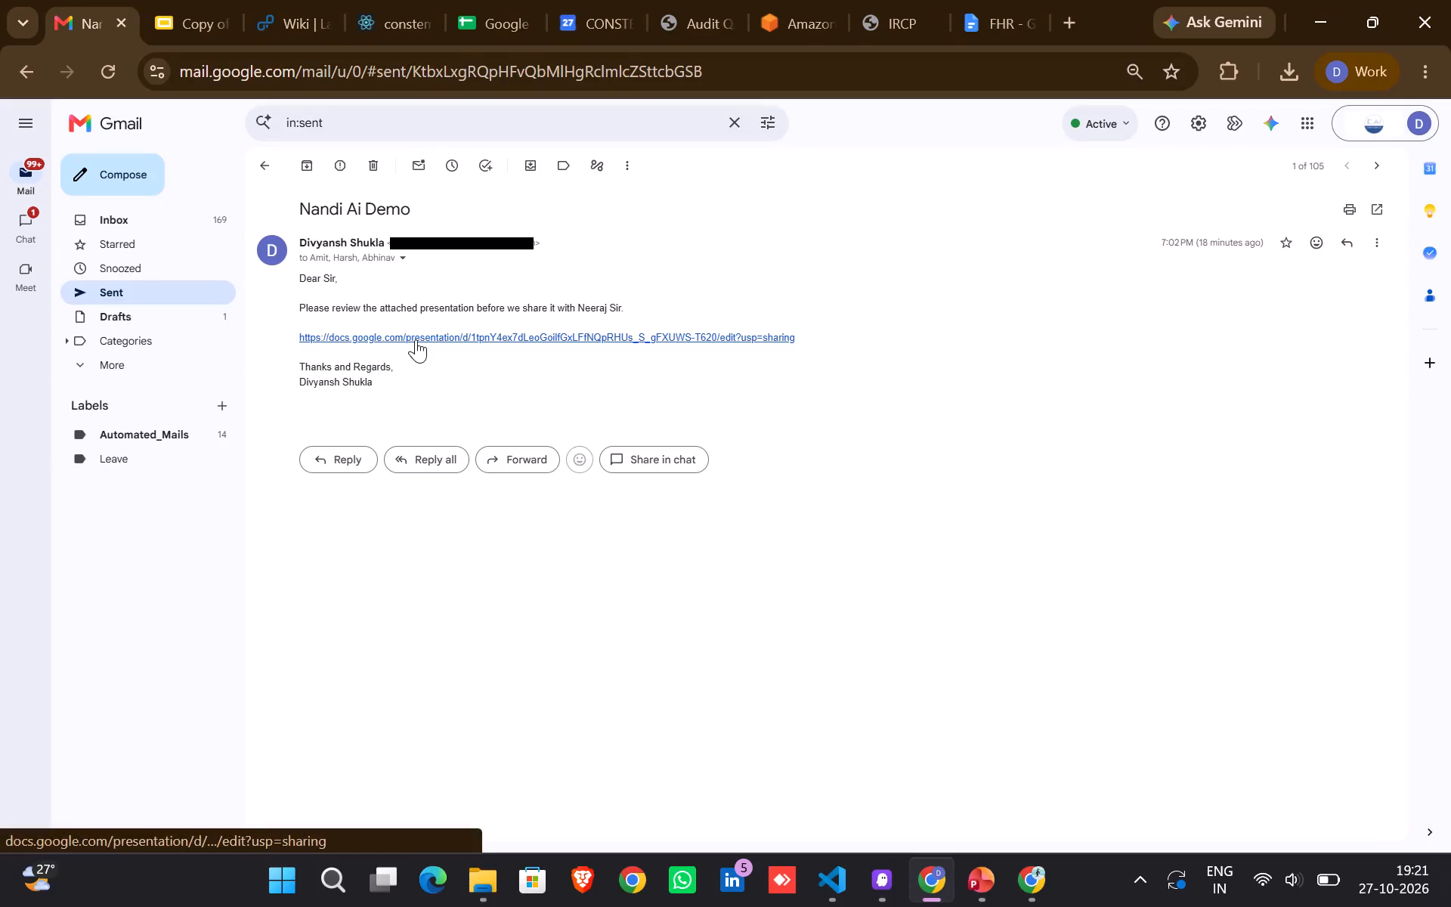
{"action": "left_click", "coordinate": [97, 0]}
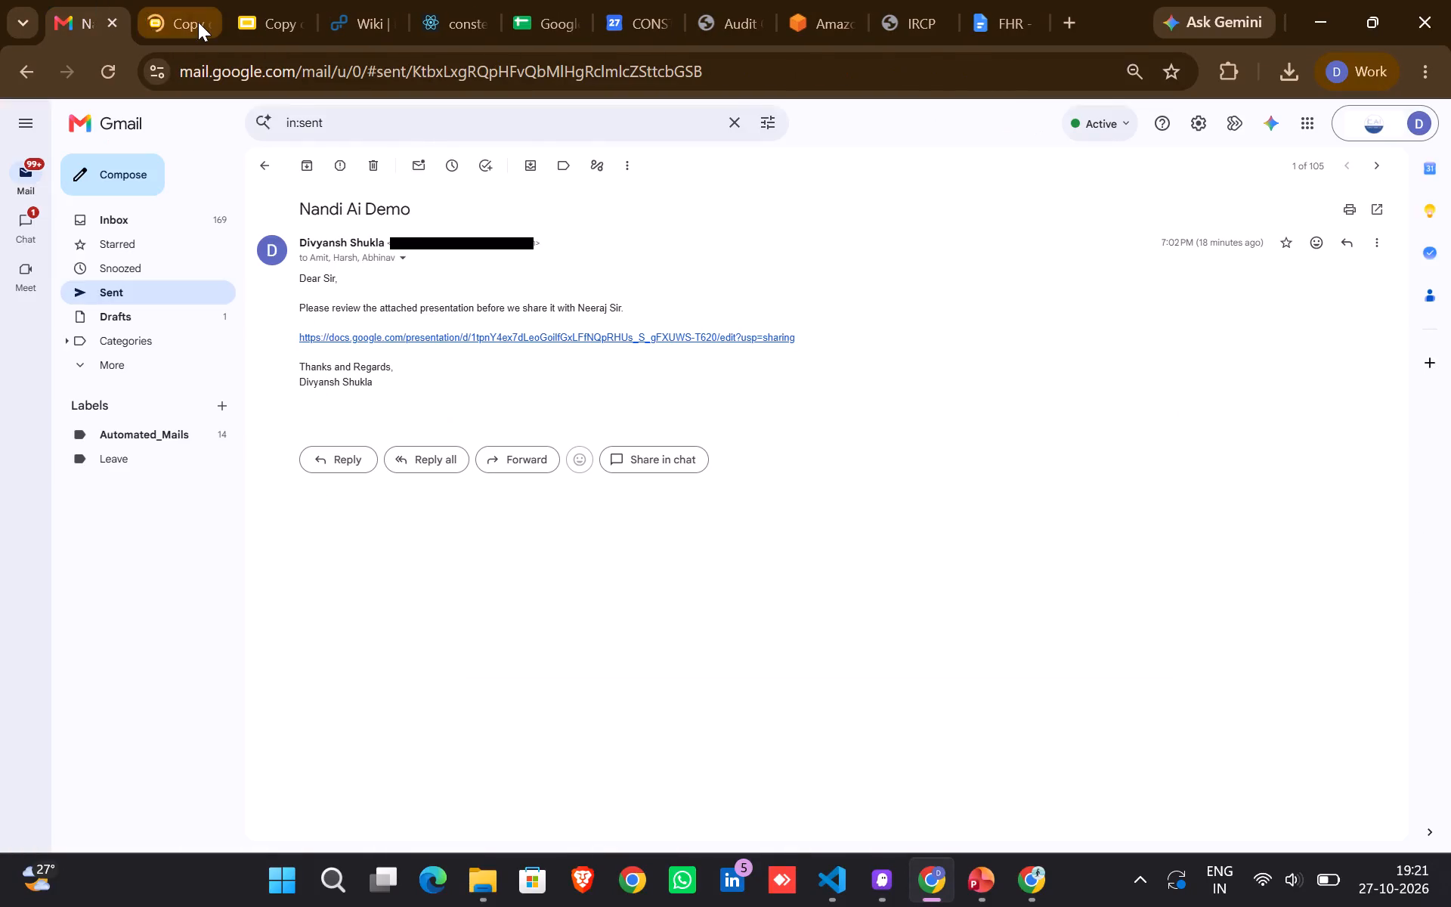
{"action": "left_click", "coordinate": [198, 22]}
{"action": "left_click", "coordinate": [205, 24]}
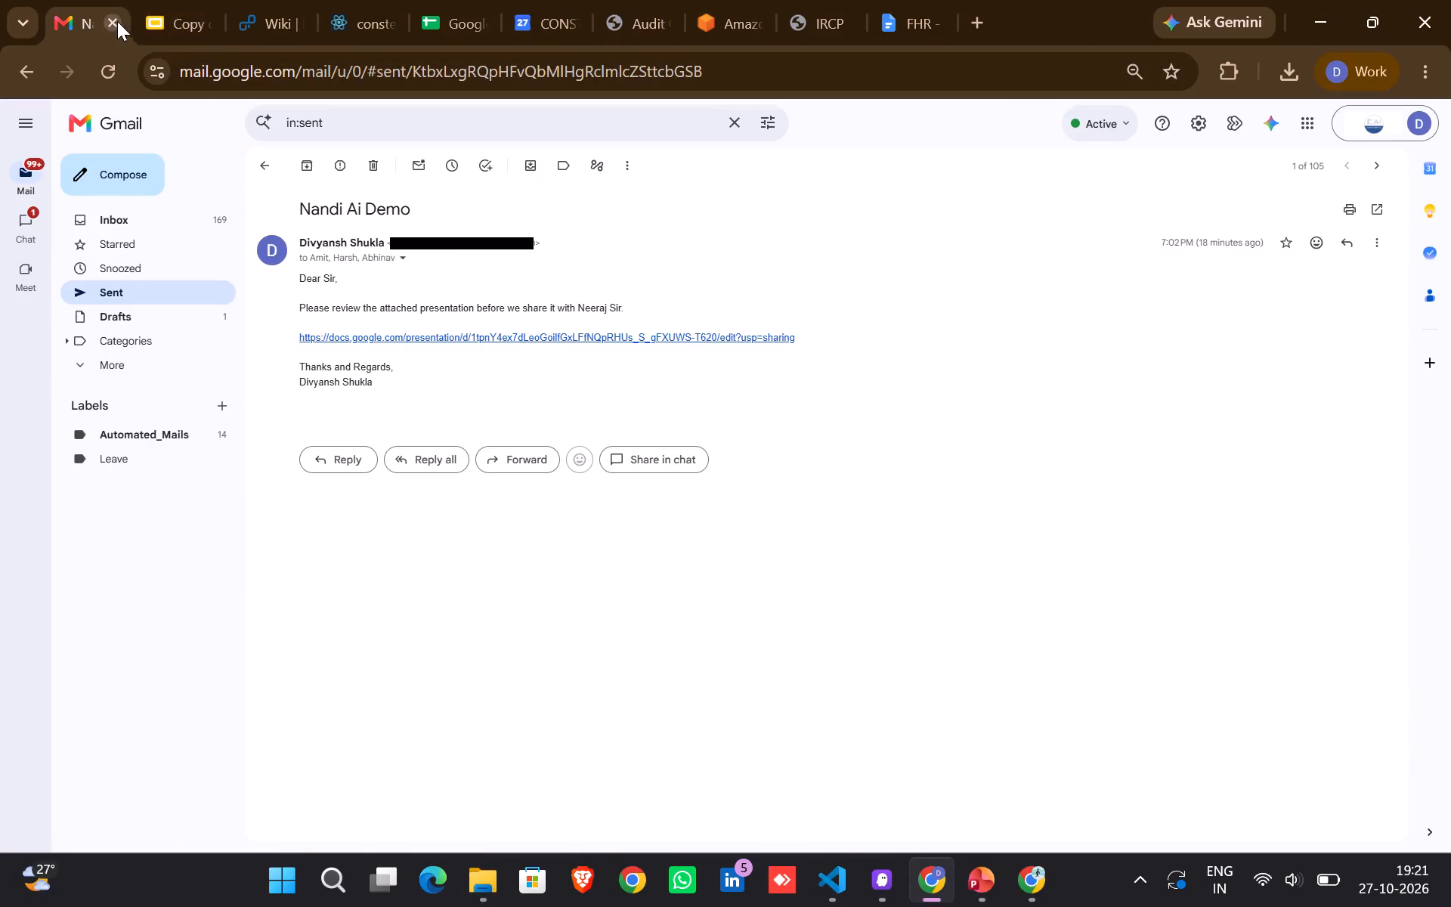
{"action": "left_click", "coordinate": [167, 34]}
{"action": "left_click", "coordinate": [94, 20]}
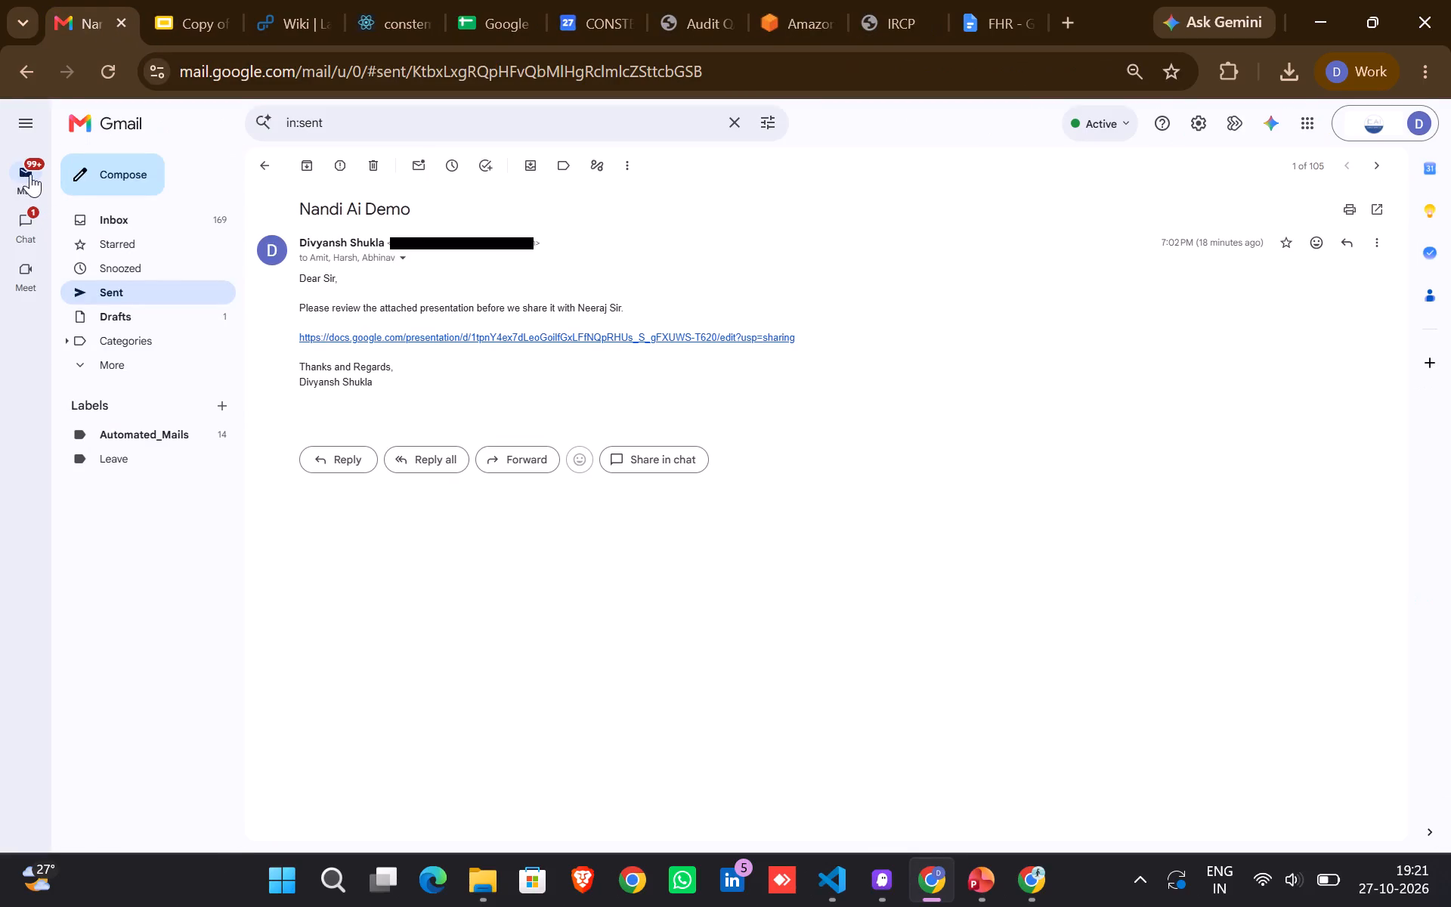
Look through the slides of the already open "Copy of Enhancements & Demo Showcase" presentation, going back to the "Demo Showcase" cover.
{"action": "left_click", "coordinate": [189, 0]}
{"action": "scroll", "coordinate": [122, 401], "scroll_direction": "up", "scroll_amount": 1}
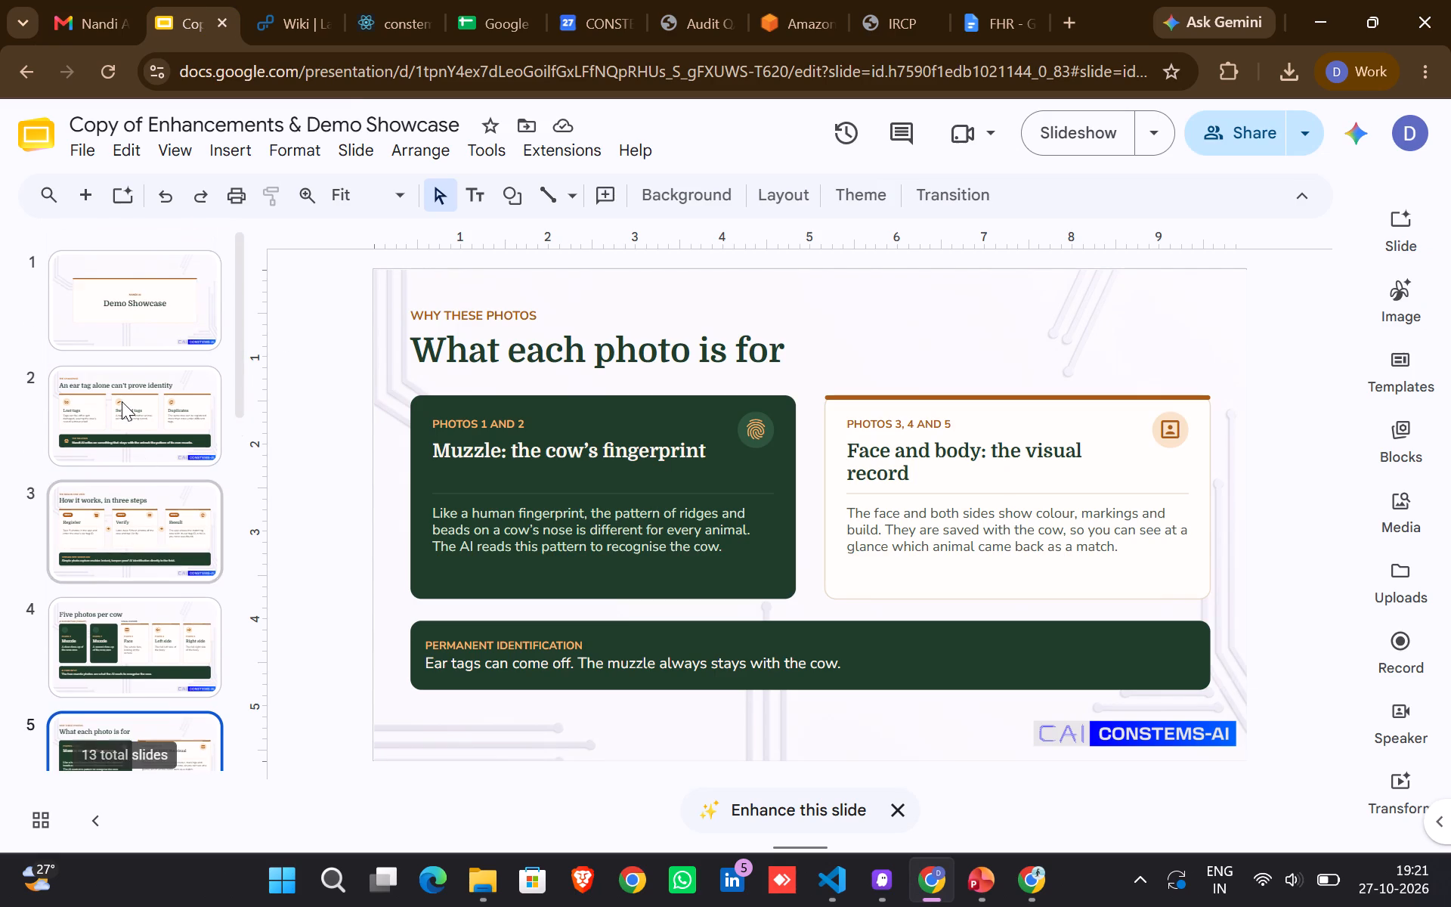
{"action": "scroll", "coordinate": [122, 401], "scroll_direction": "up", "scroll_amount": 2}
{"action": "scroll", "coordinate": [122, 401], "scroll_direction": "down", "scroll_amount": 6}
{"action": "scroll", "coordinate": [122, 401], "scroll_direction": "up", "scroll_amount": 5}
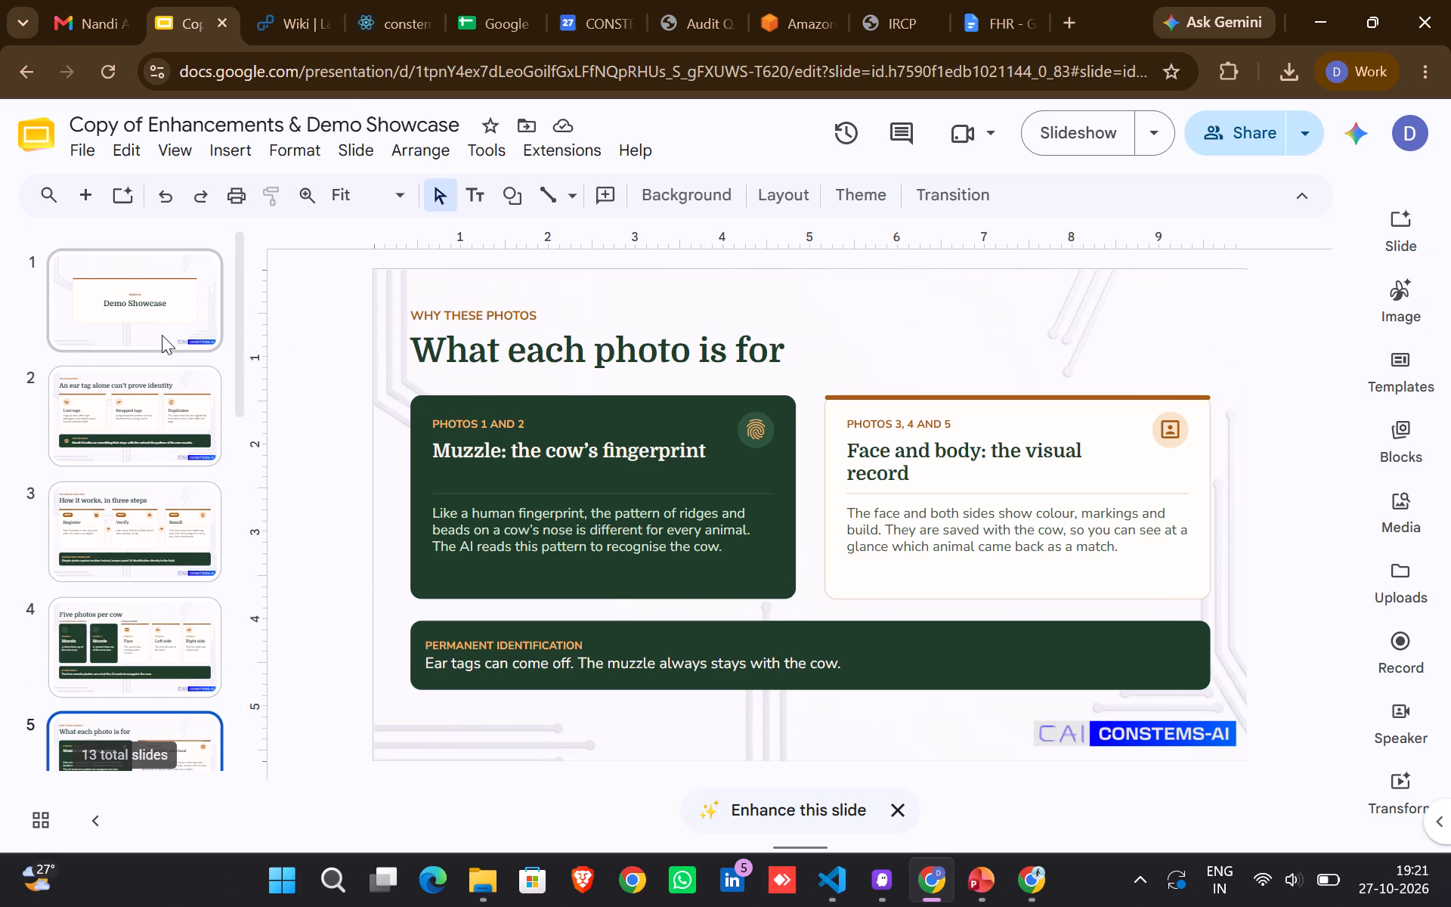
{"action": "left_click", "coordinate": [130, 327]}
{"action": "scroll", "coordinate": [149, 535], "scroll_direction": "down", "scroll_amount": 4}
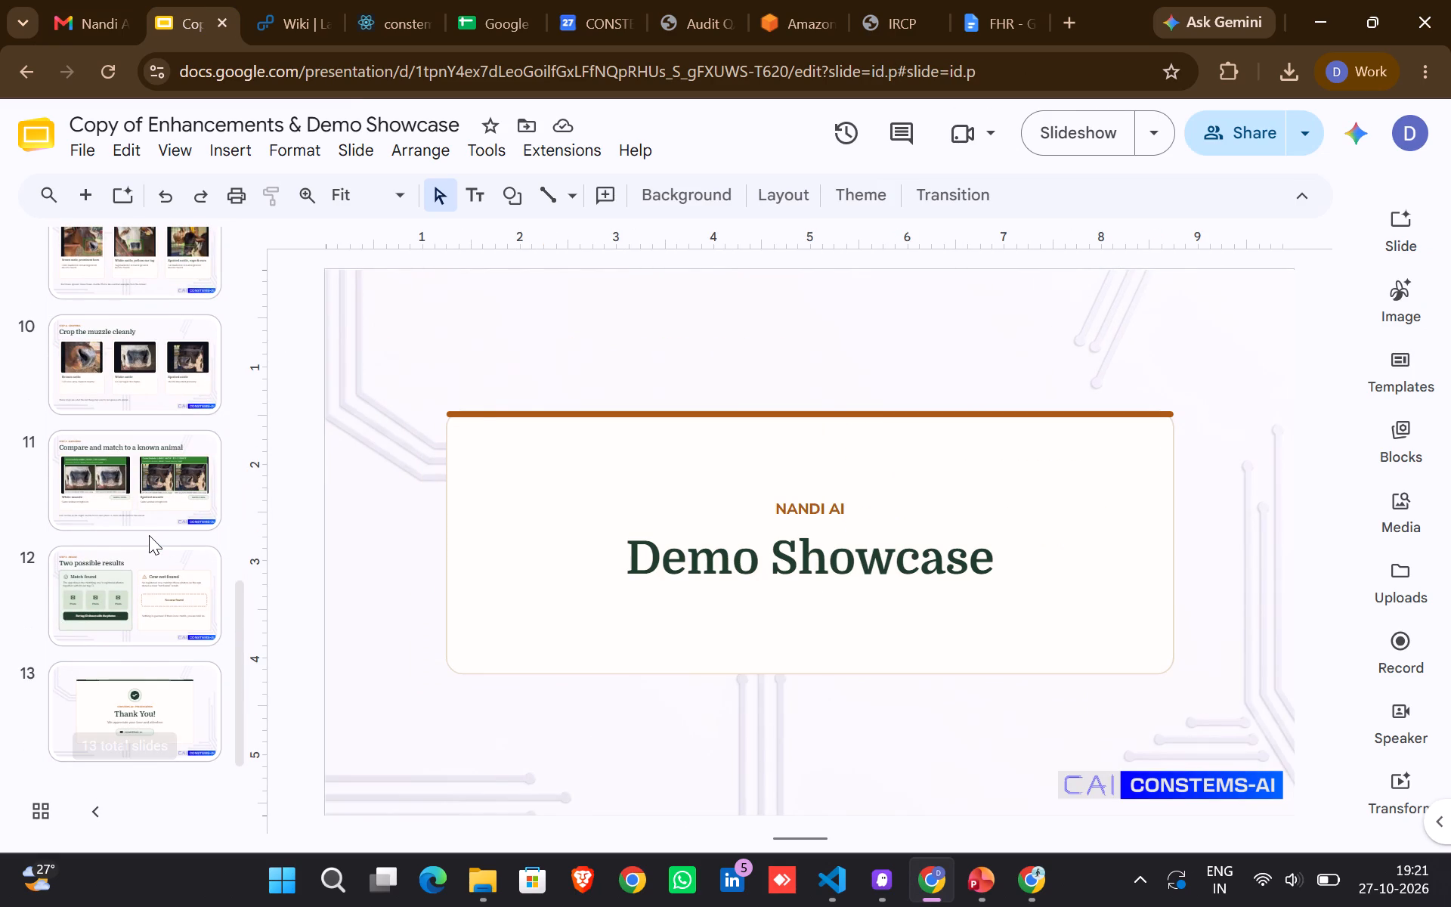
{"action": "scroll", "coordinate": [110, 449], "scroll_direction": "up", "scroll_amount": 3}
{"action": "right_click", "coordinate": [131, 444]}
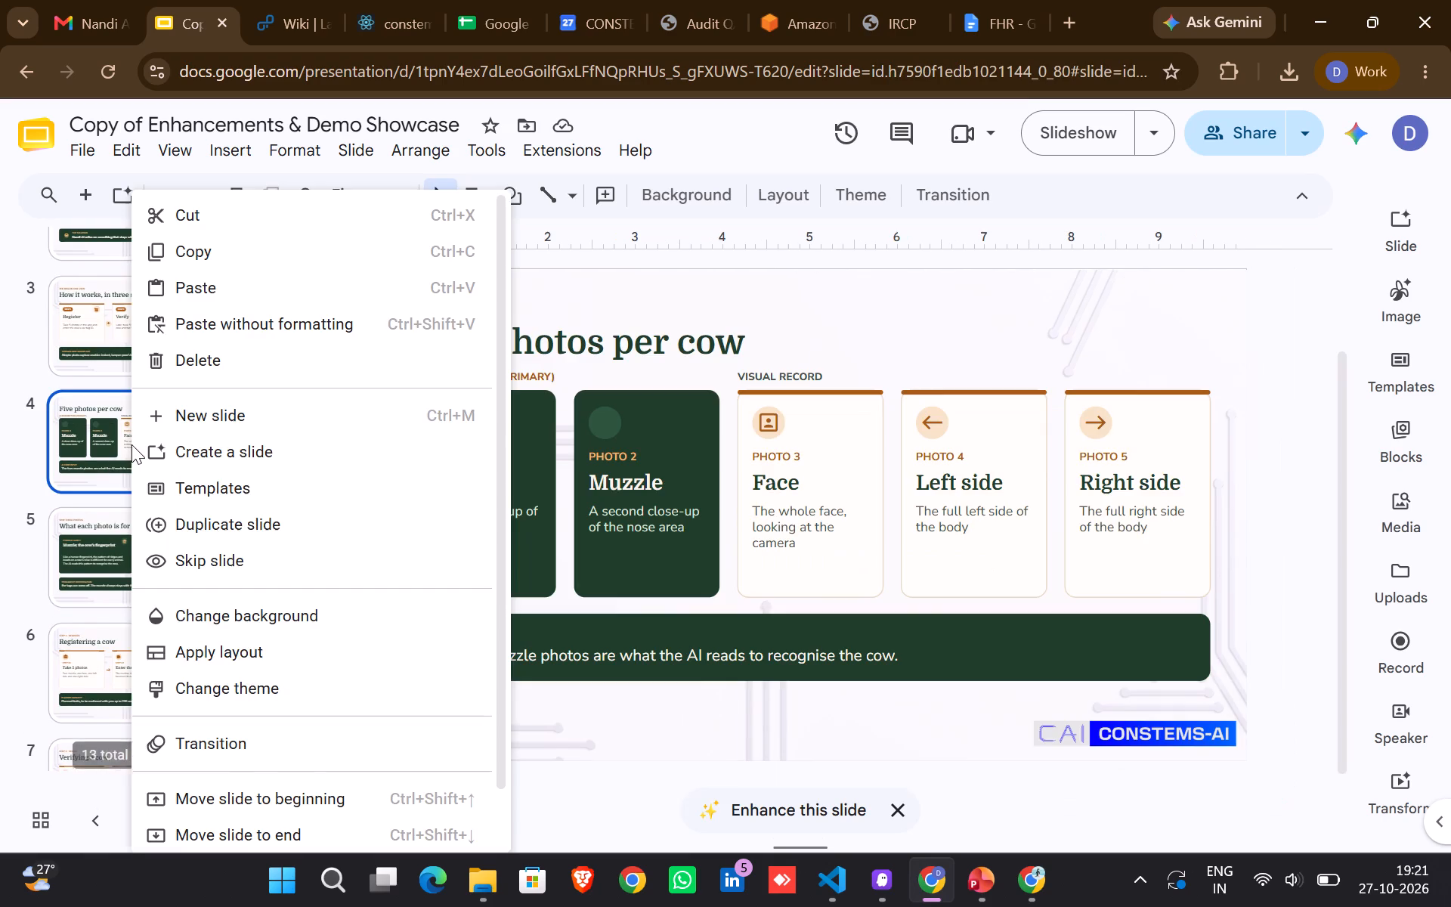
{"action": "left_click", "coordinate": [69, 440]}
{"action": "scroll", "coordinate": [69, 440], "scroll_direction": "up", "scroll_amount": 2}
{"action": "left_click", "coordinate": [119, 388]}
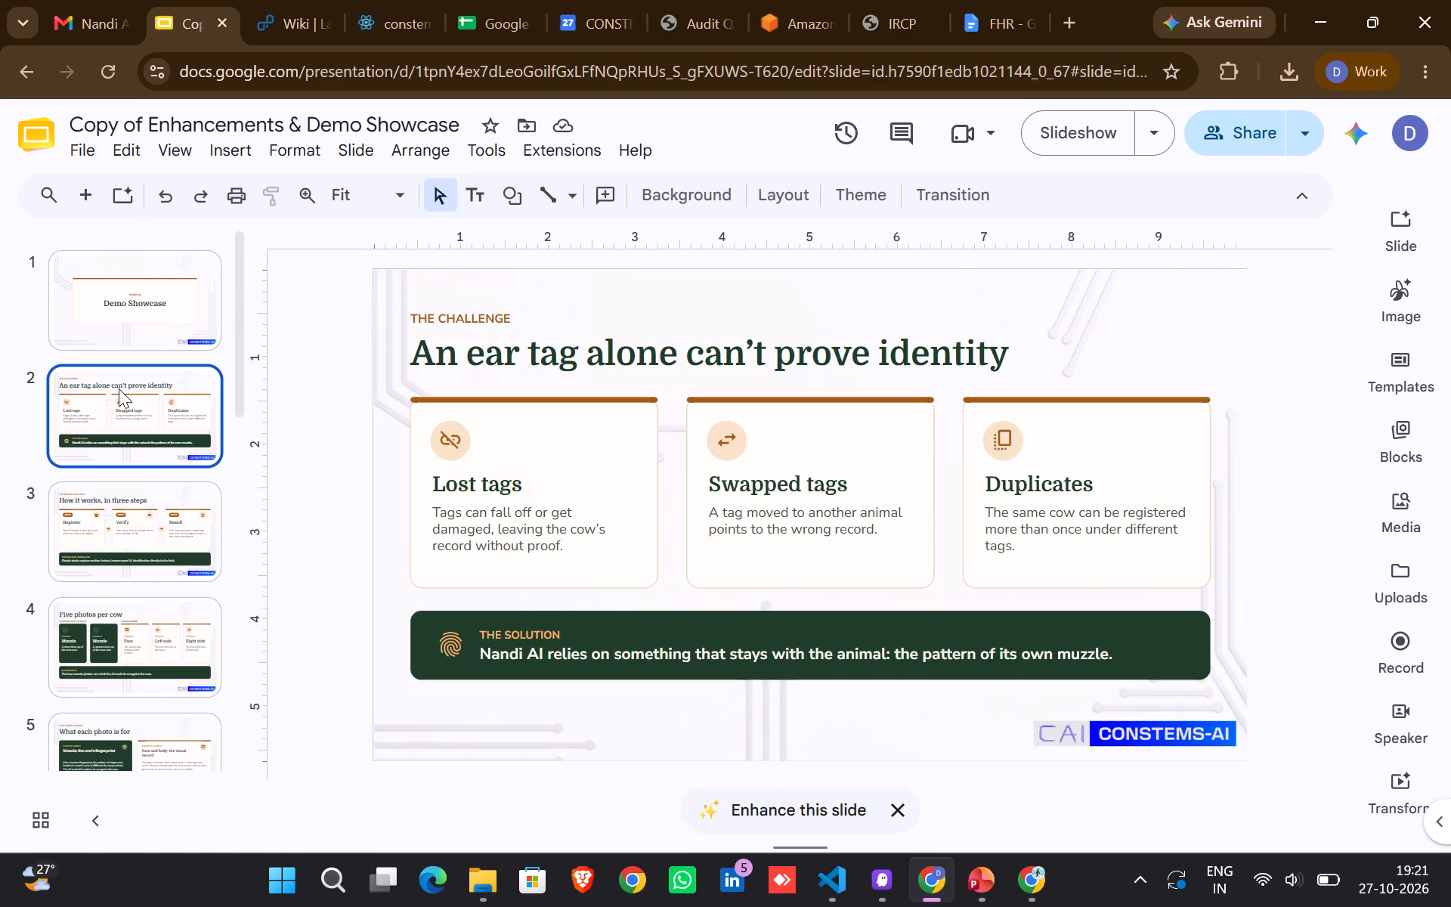
{"action": "scroll", "coordinate": [119, 388], "scroll_direction": "up", "scroll_amount": 1}
{"action": "left_click", "coordinate": [135, 325]}
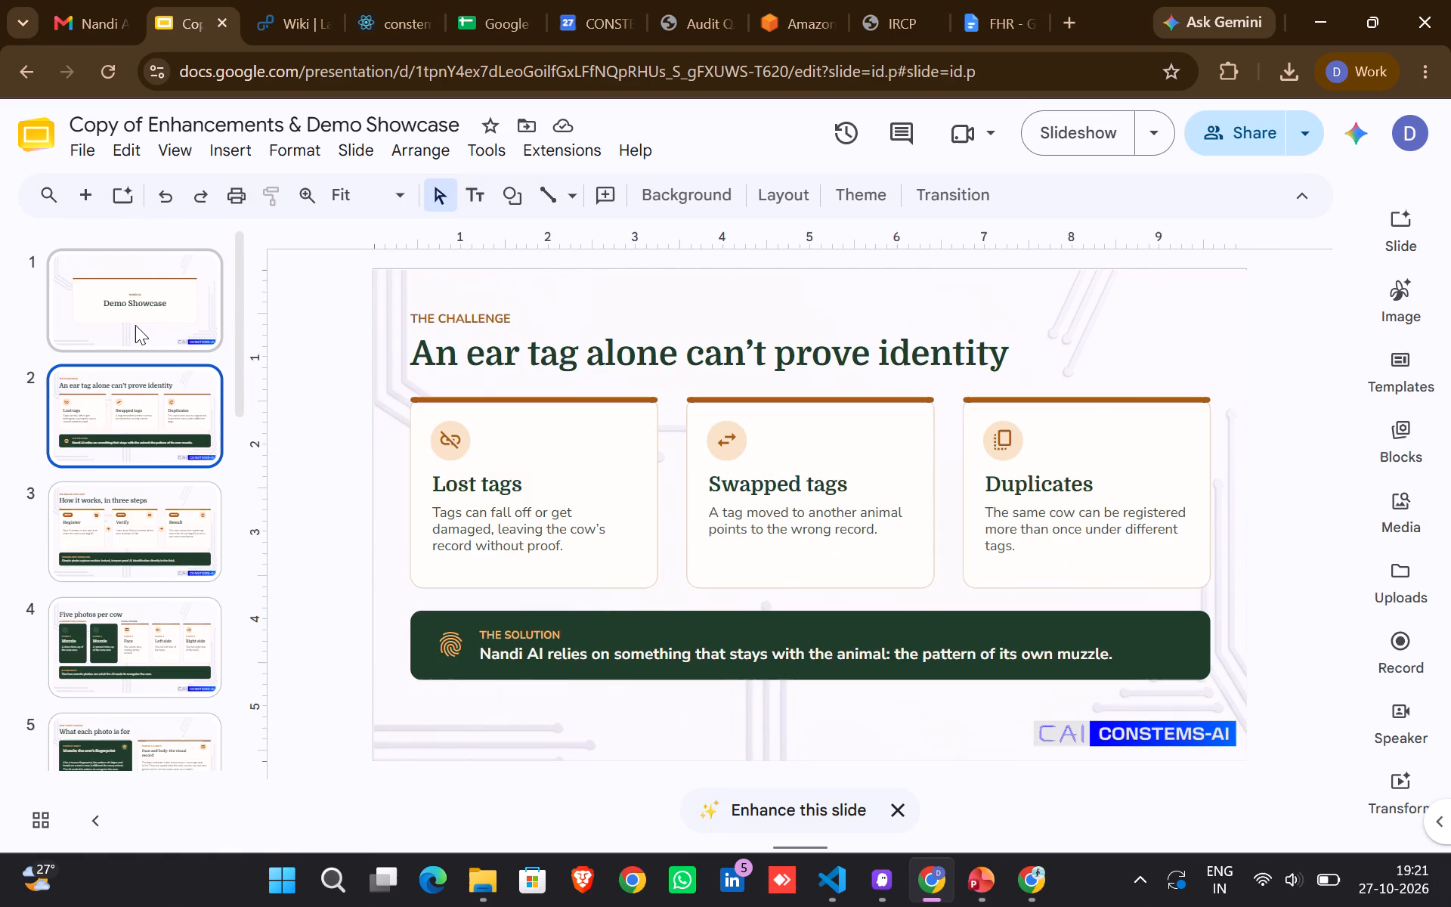
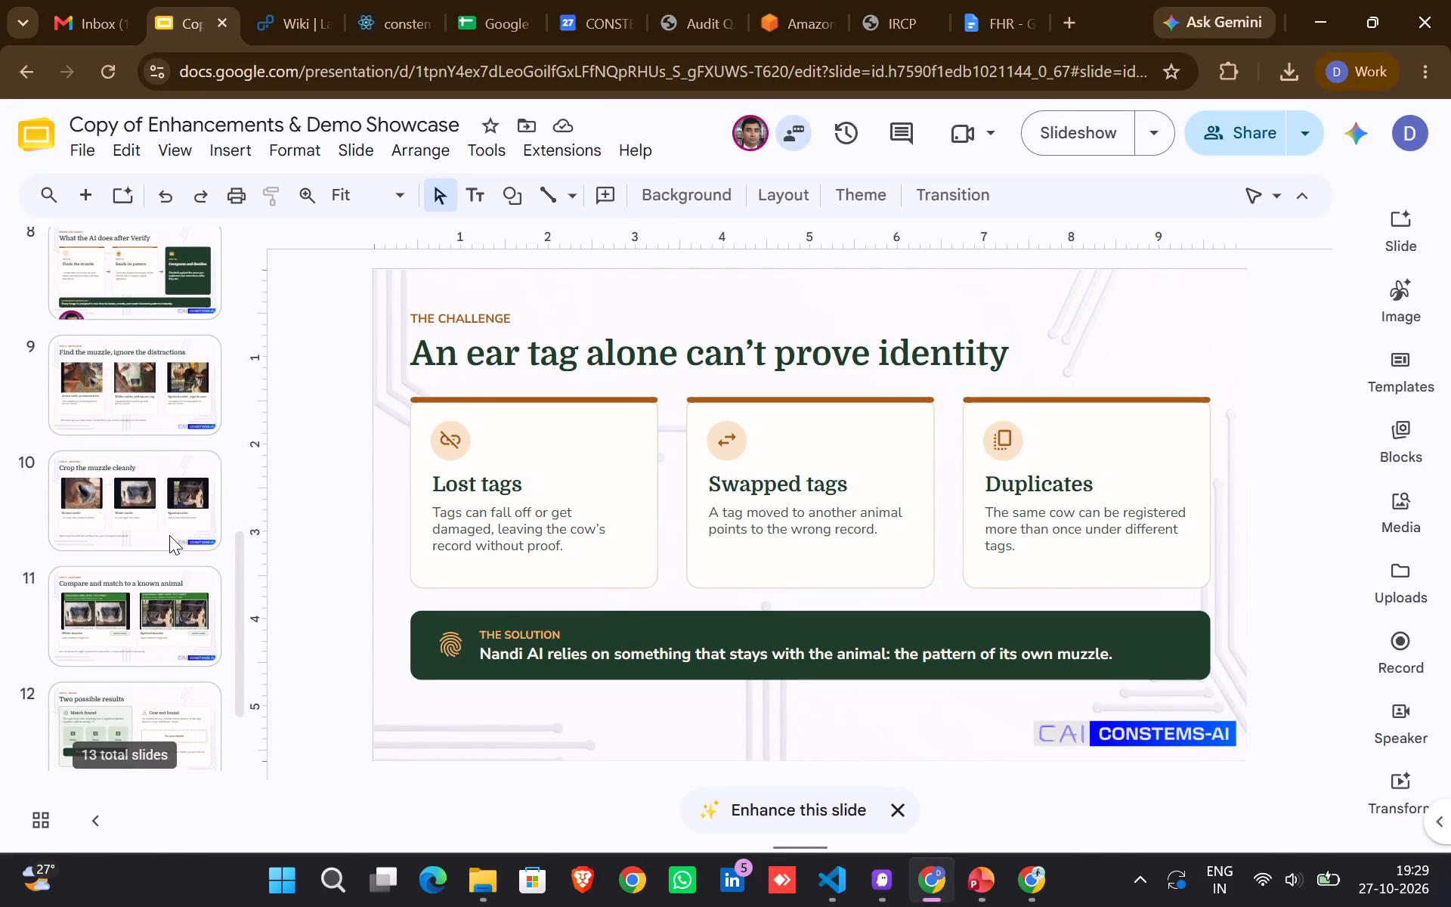
Look through slides 8 to 13 of the "Copy of Enhancements & Demo Showcase" deck and open slide 9, "Find the muzzle, ignore the distractions".
{"action": "scroll", "coordinate": [169, 535], "scroll_direction": "down", "scroll_amount": 2}
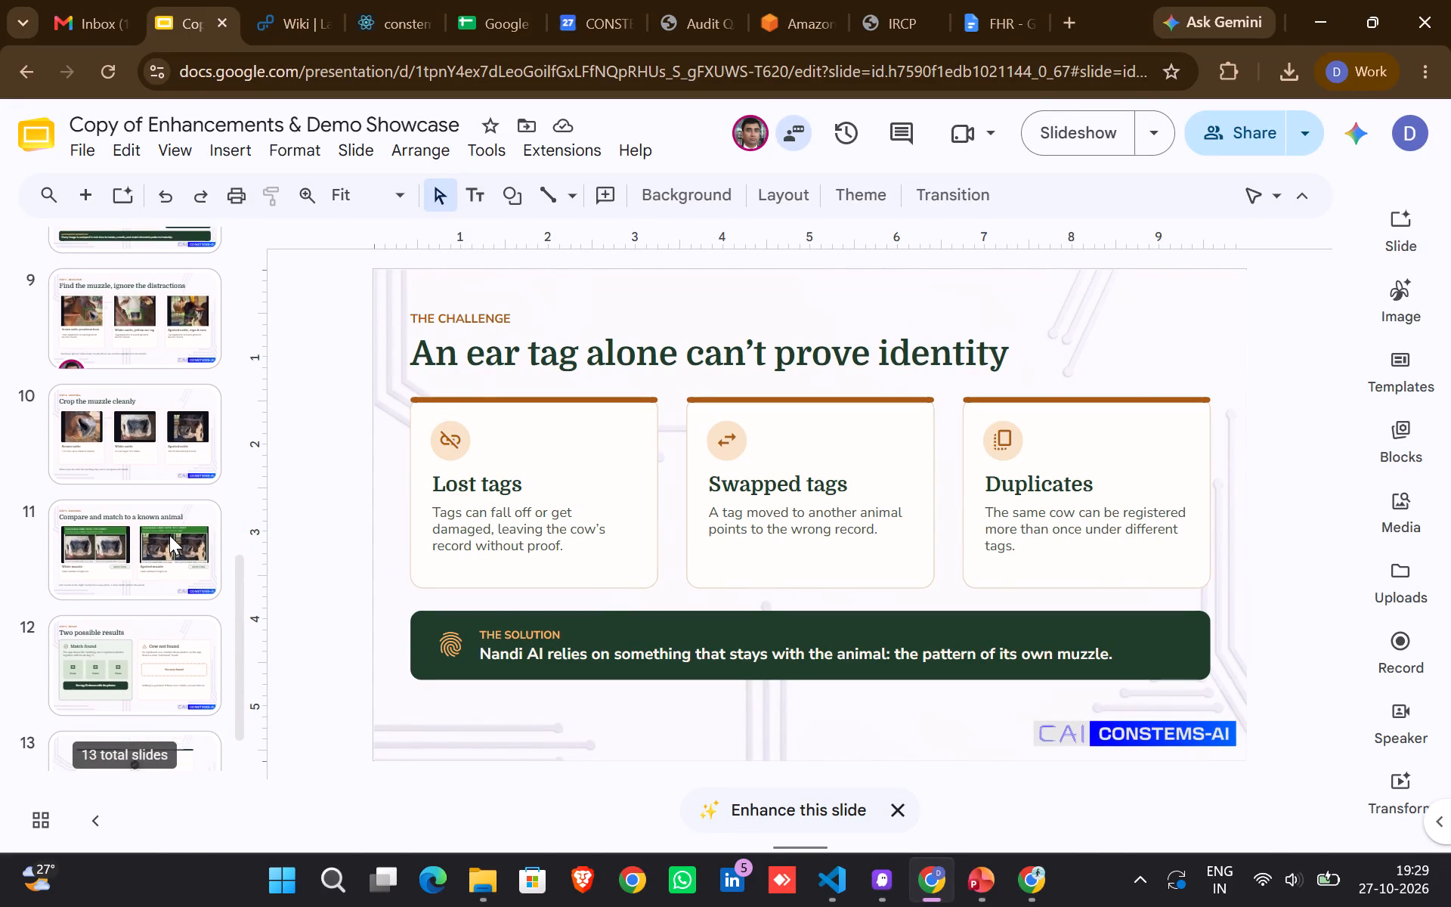
{"action": "scroll", "coordinate": [169, 535], "scroll_direction": "down", "scroll_amount": 2}
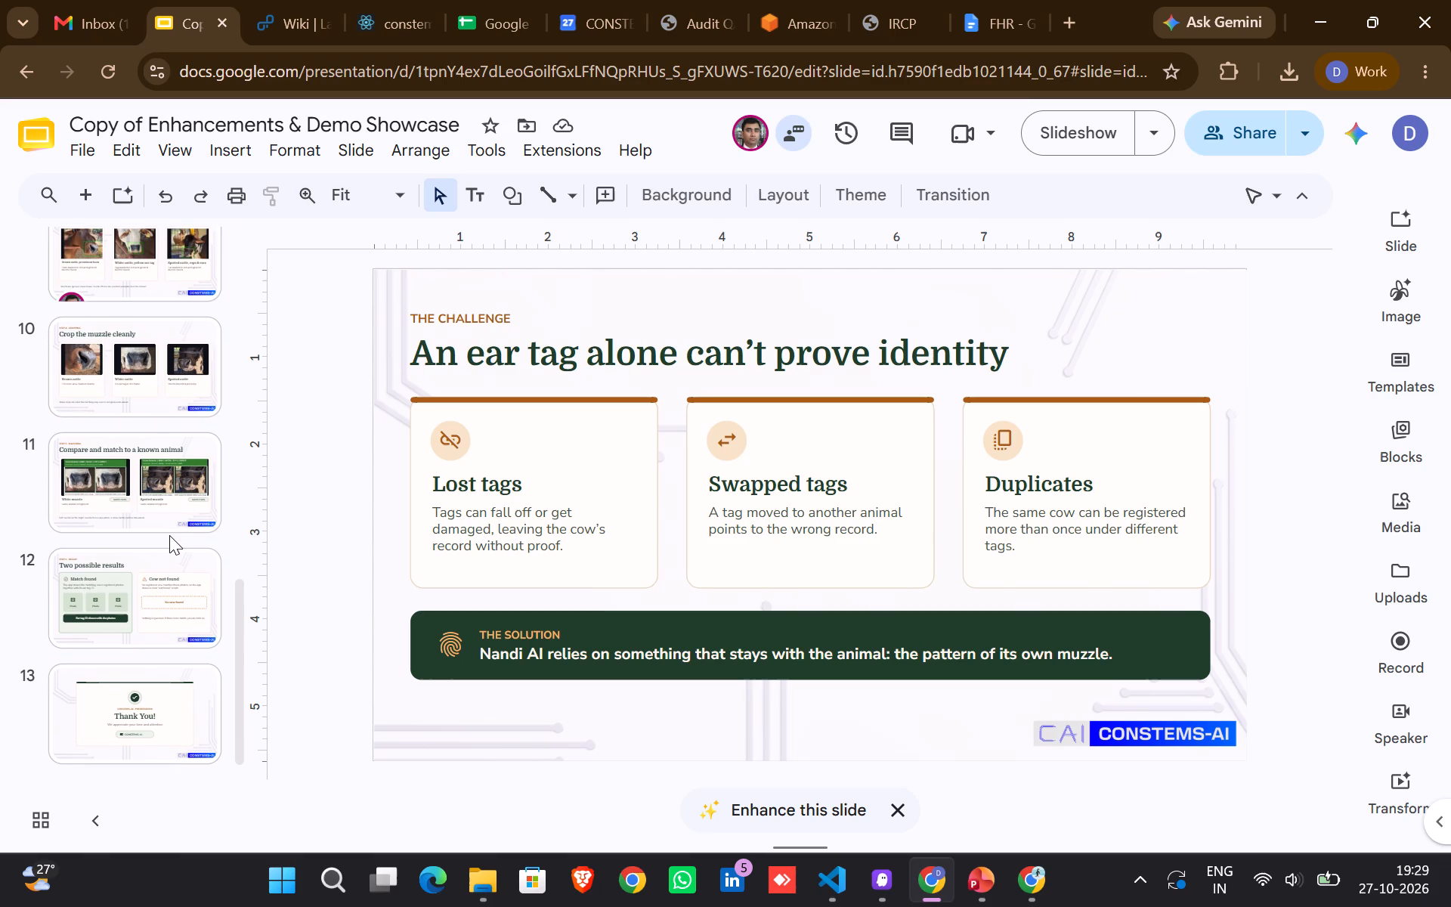
{"action": "scroll", "coordinate": [169, 535], "scroll_direction": "up", "scroll_amount": 1}
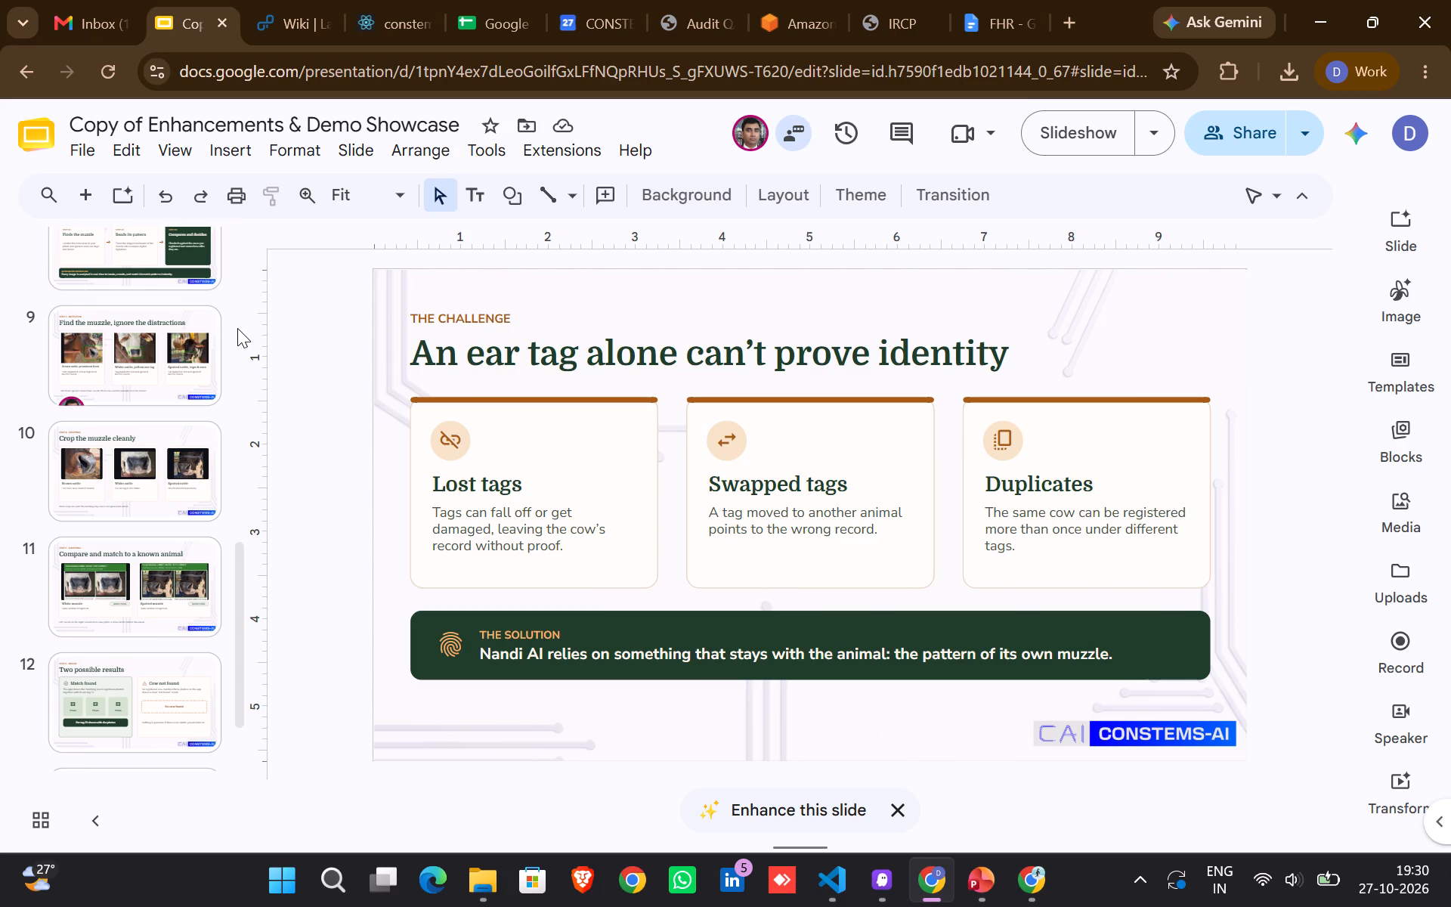
{"action": "scroll", "coordinate": [237, 328], "scroll_direction": "up", "scroll_amount": 1}
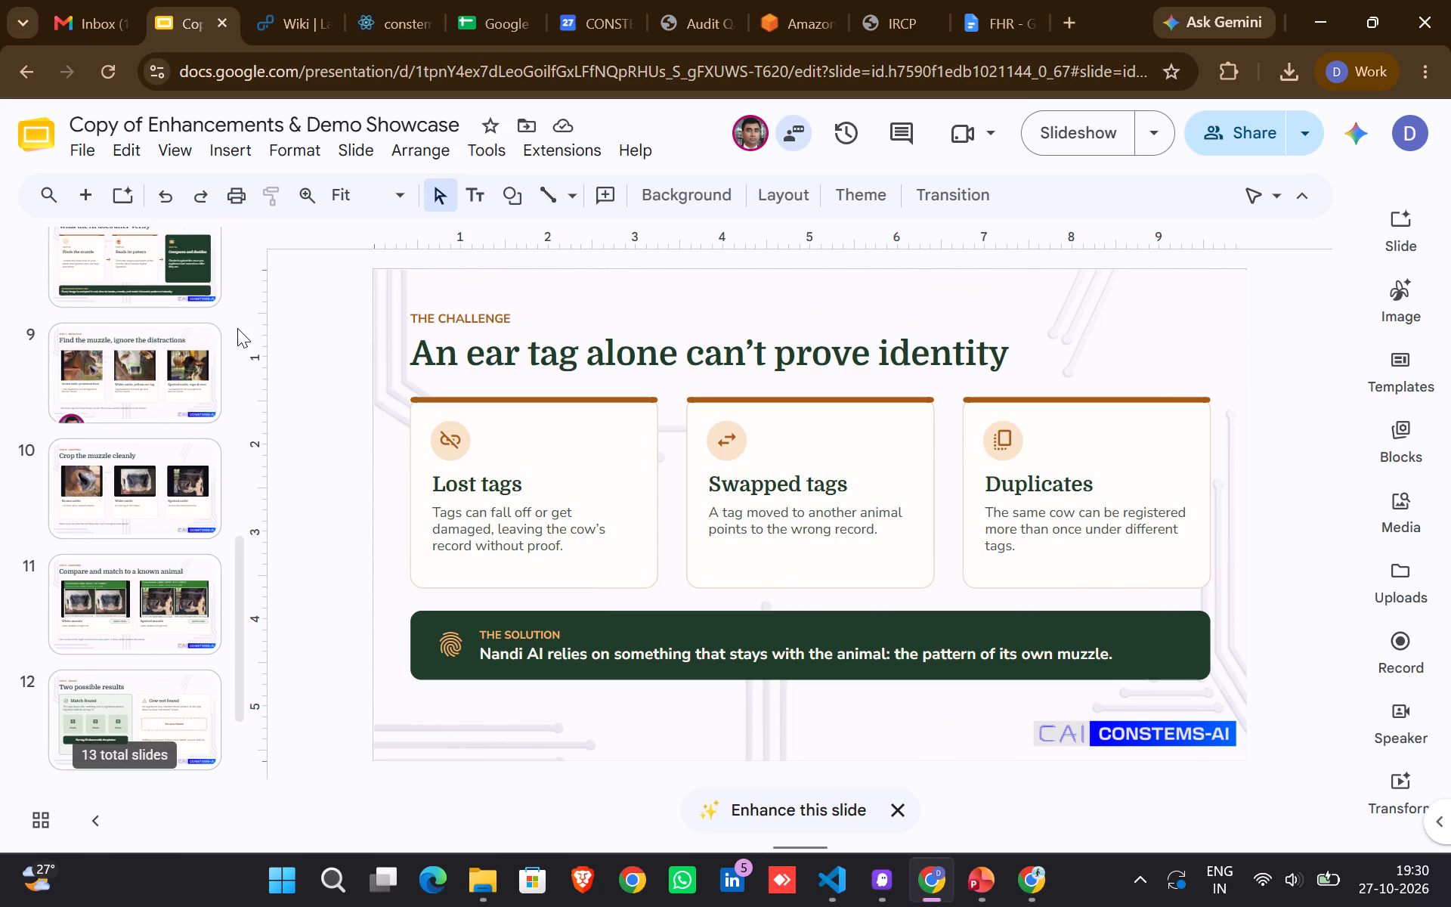
{"action": "scroll", "coordinate": [237, 328], "scroll_direction": "up", "scroll_amount": 1}
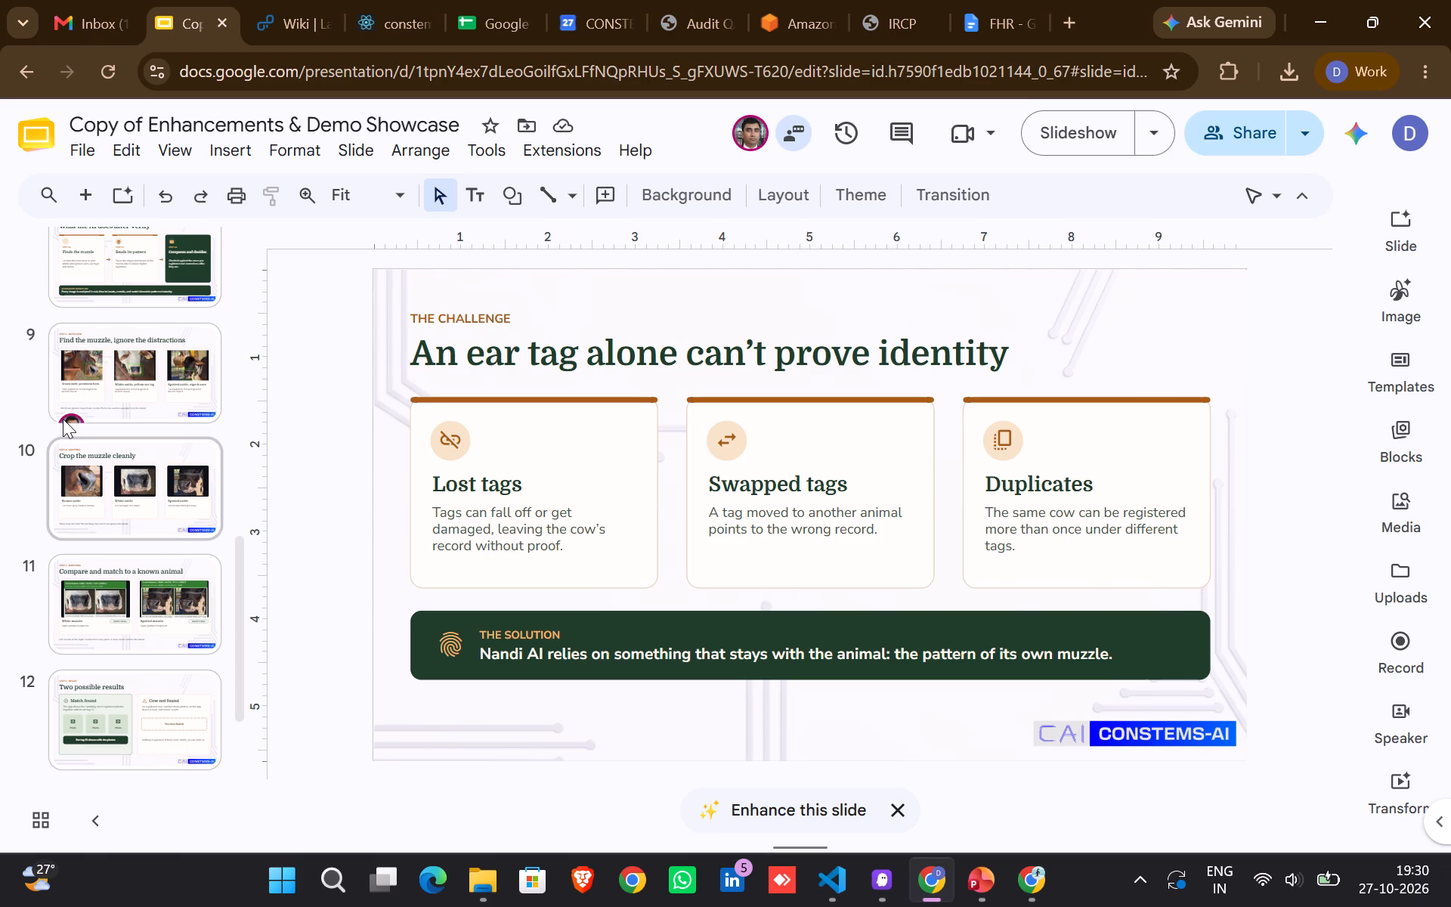
{"action": "left_click", "coordinate": [79, 396]}
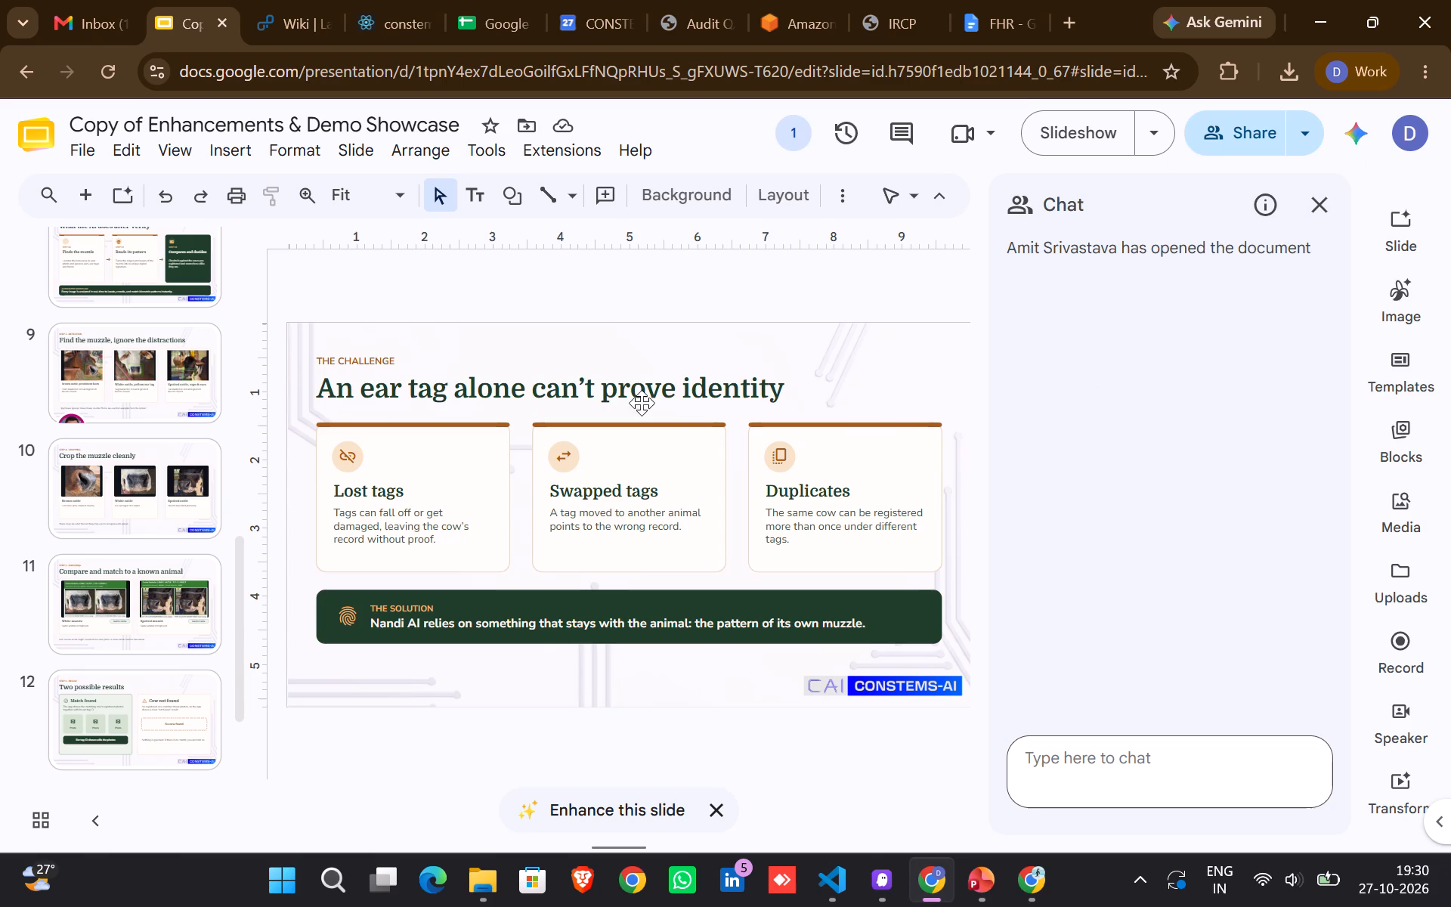
{"action": "left_click", "coordinate": [101, 361]}
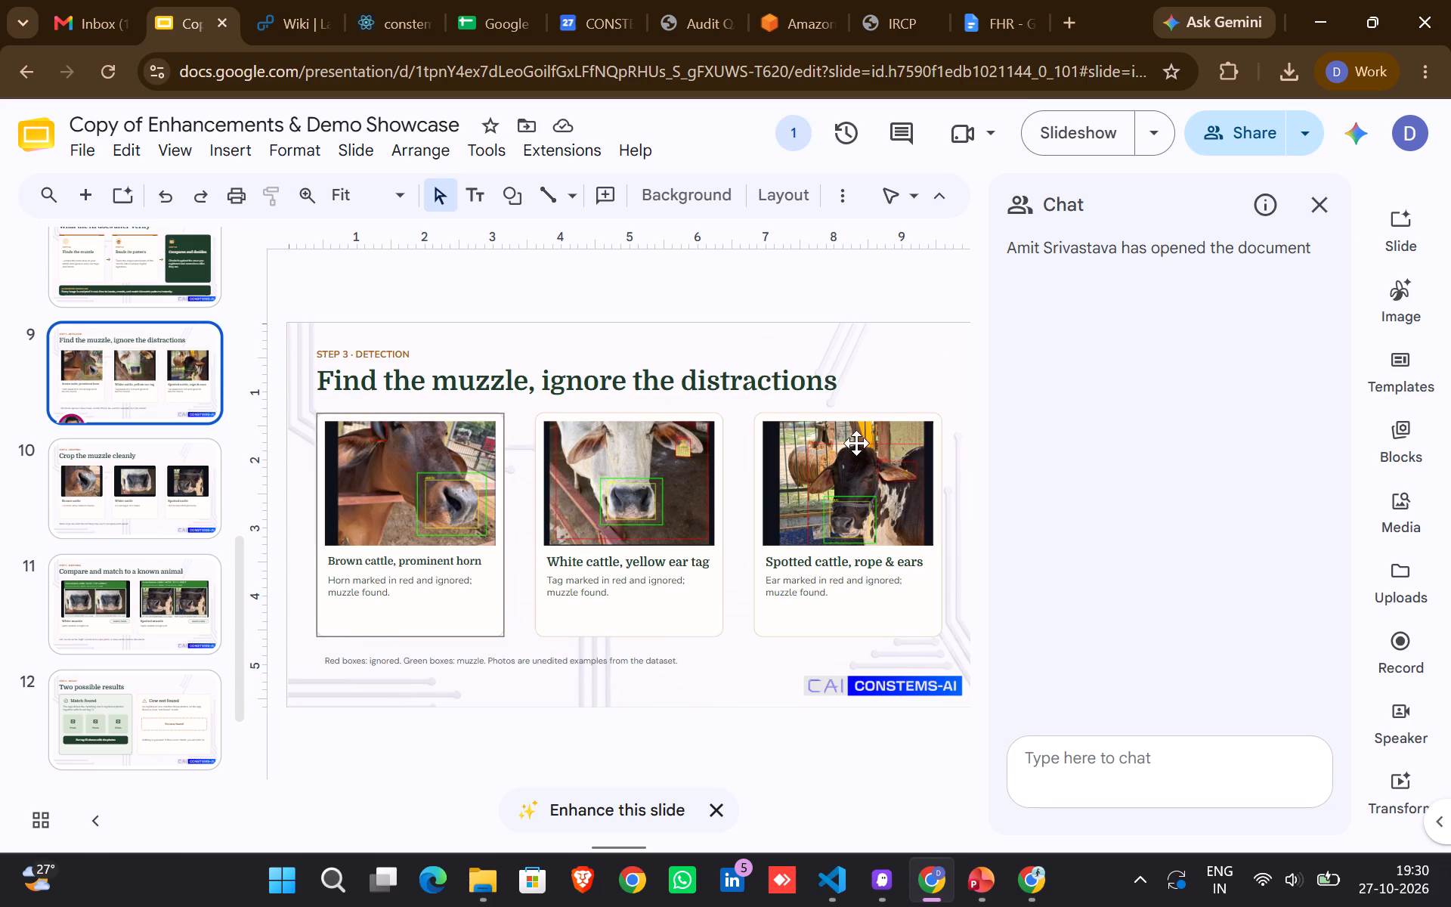
{"action": "left_click", "coordinate": [1322, 208]}
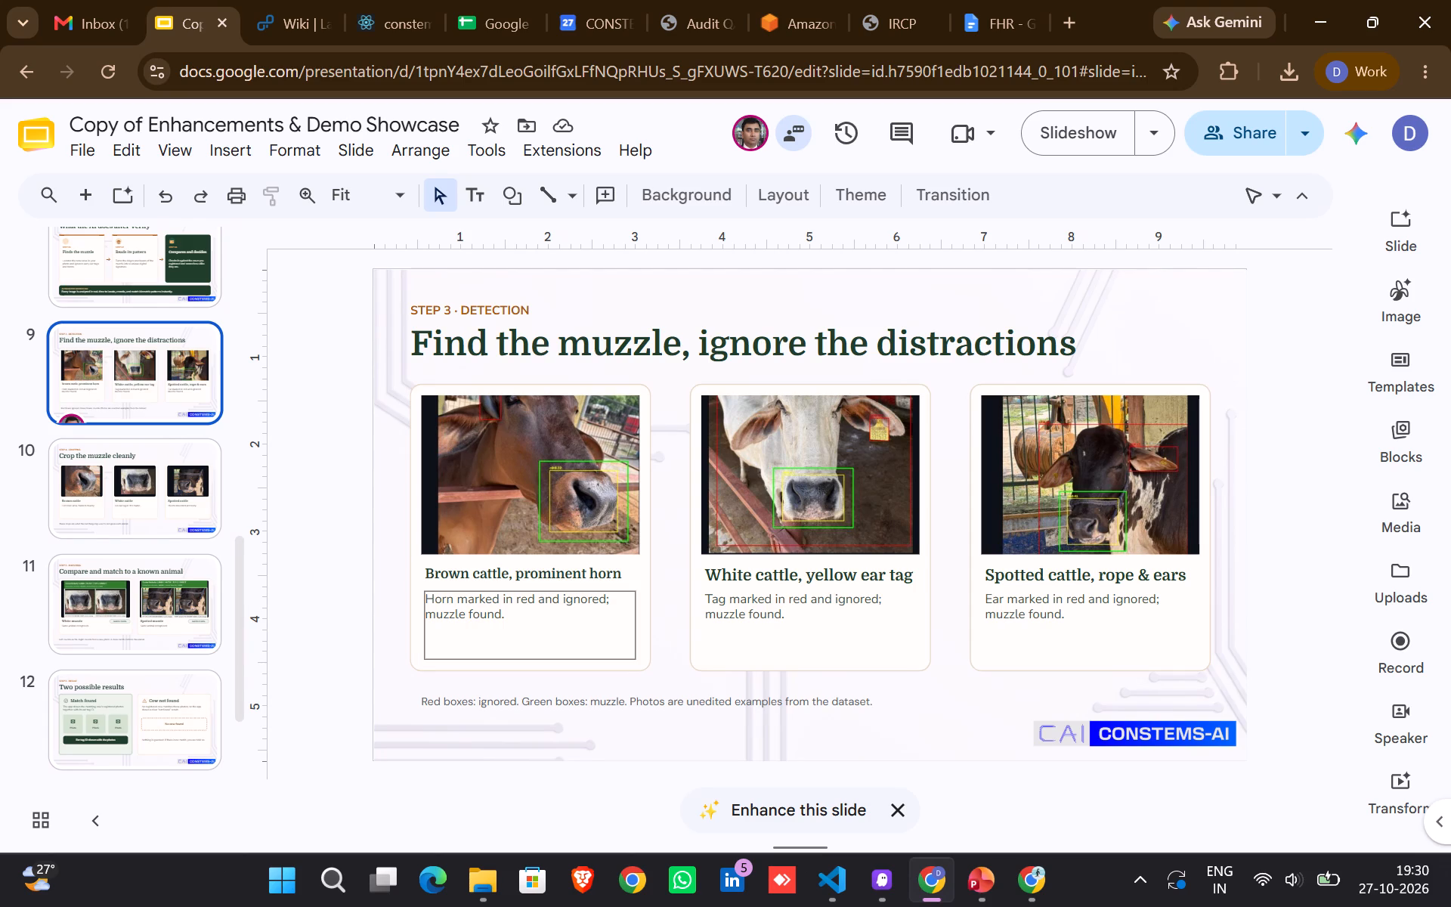
Examine the captions under the brown cattle and white cattle photos on the "Find the muzzle, ignore the distractions" slide.
{"action": "left_click", "coordinate": [510, 614]}
{"action": "left_click_drag", "start_coordinate": [510, 614], "coordinate": [466, 612]}
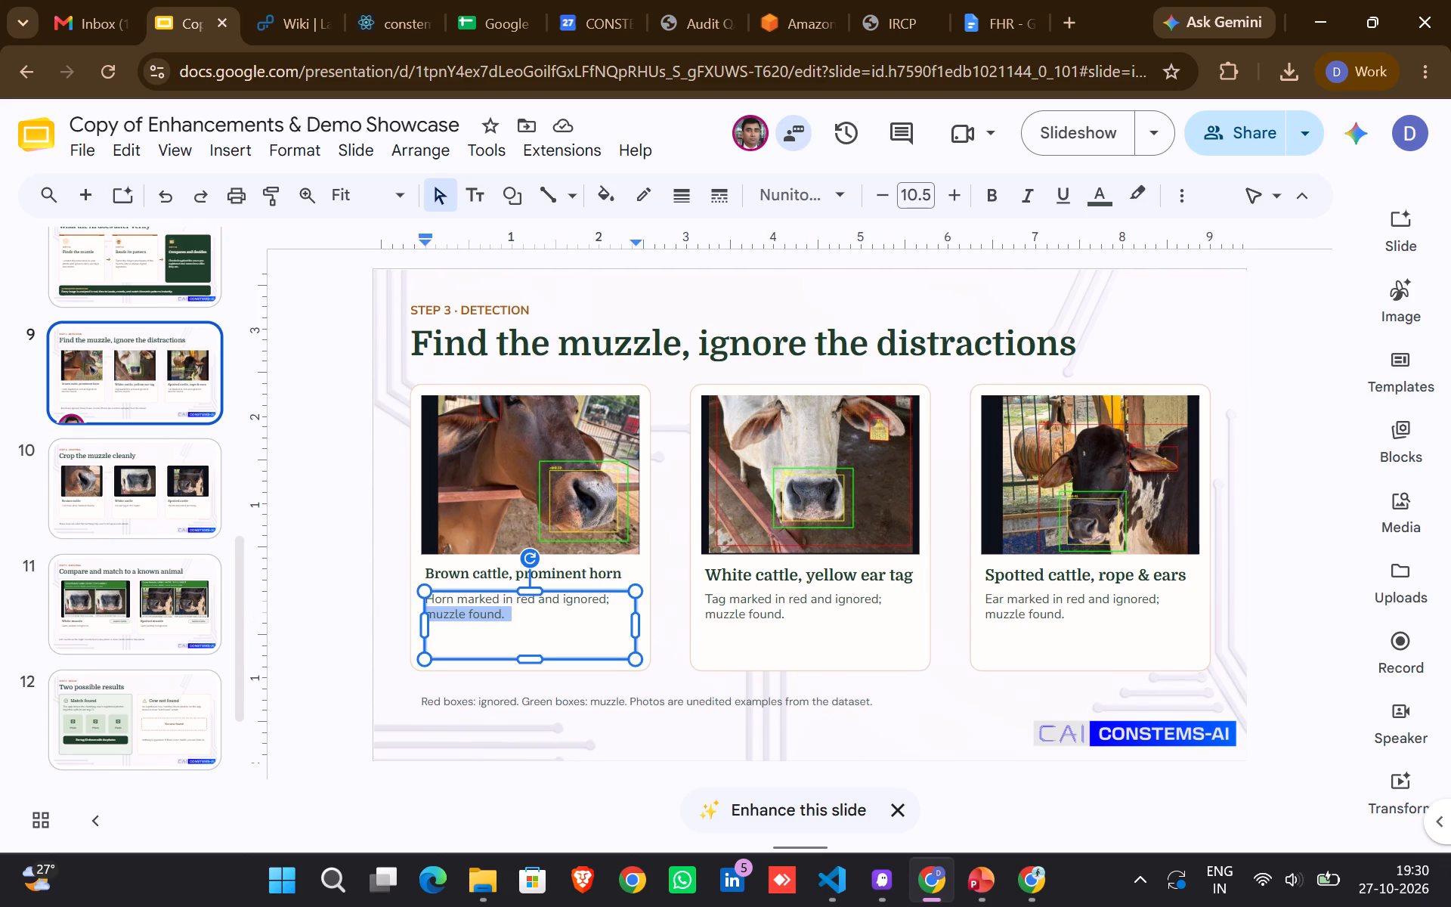
{"action": "left_click_drag", "start_coordinate": [466, 612], "coordinate": [443, 604]}
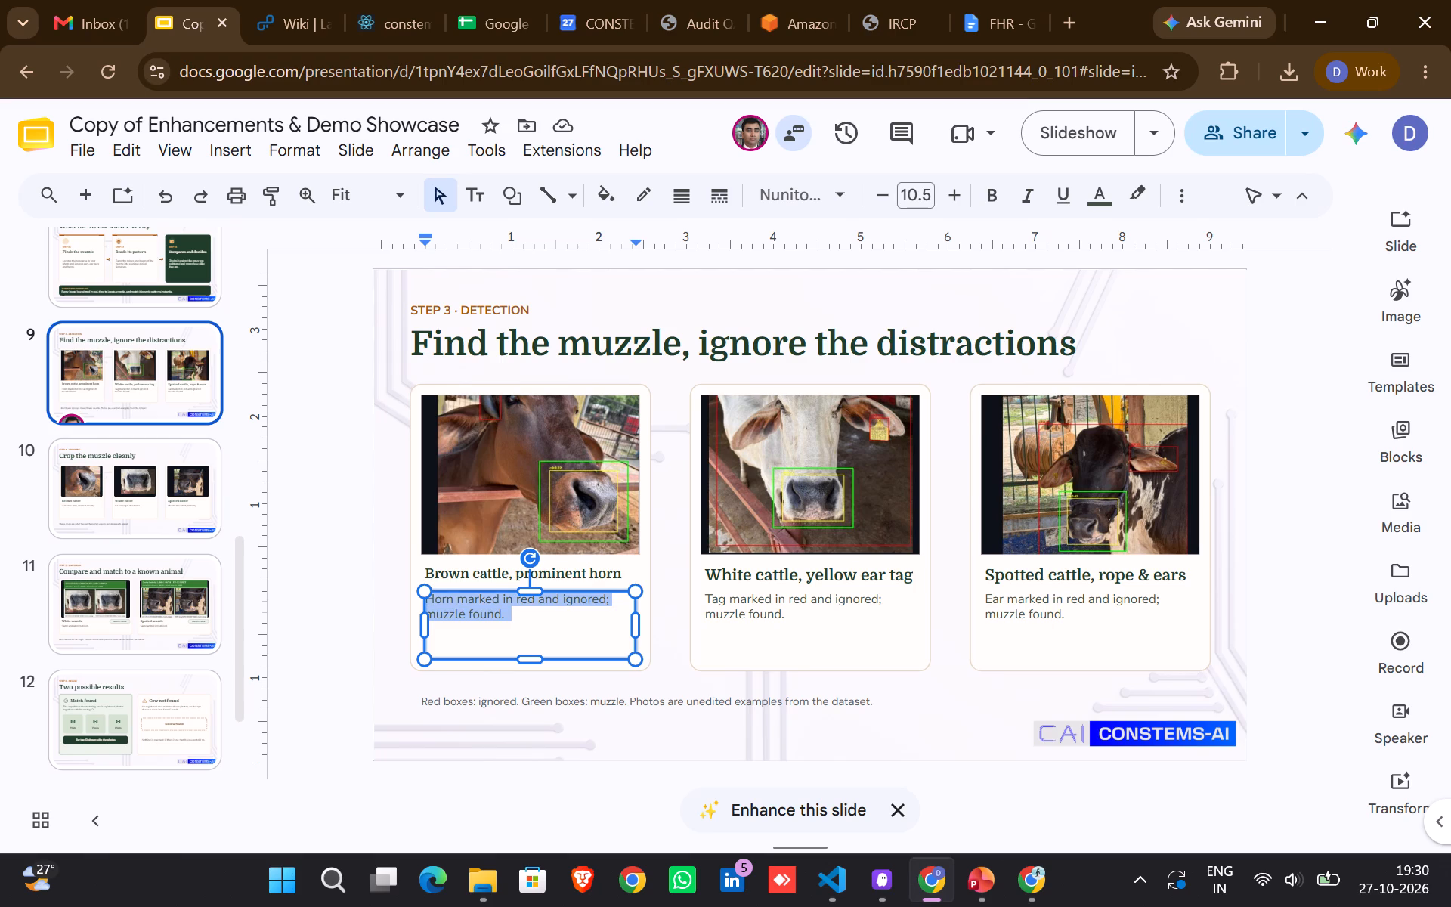
{"action": "left_click", "coordinate": [497, 626]}
{"action": "left_click", "coordinate": [531, 634]}
{"action": "left_click_drag", "start_coordinate": [531, 634], "coordinate": [468, 611]}
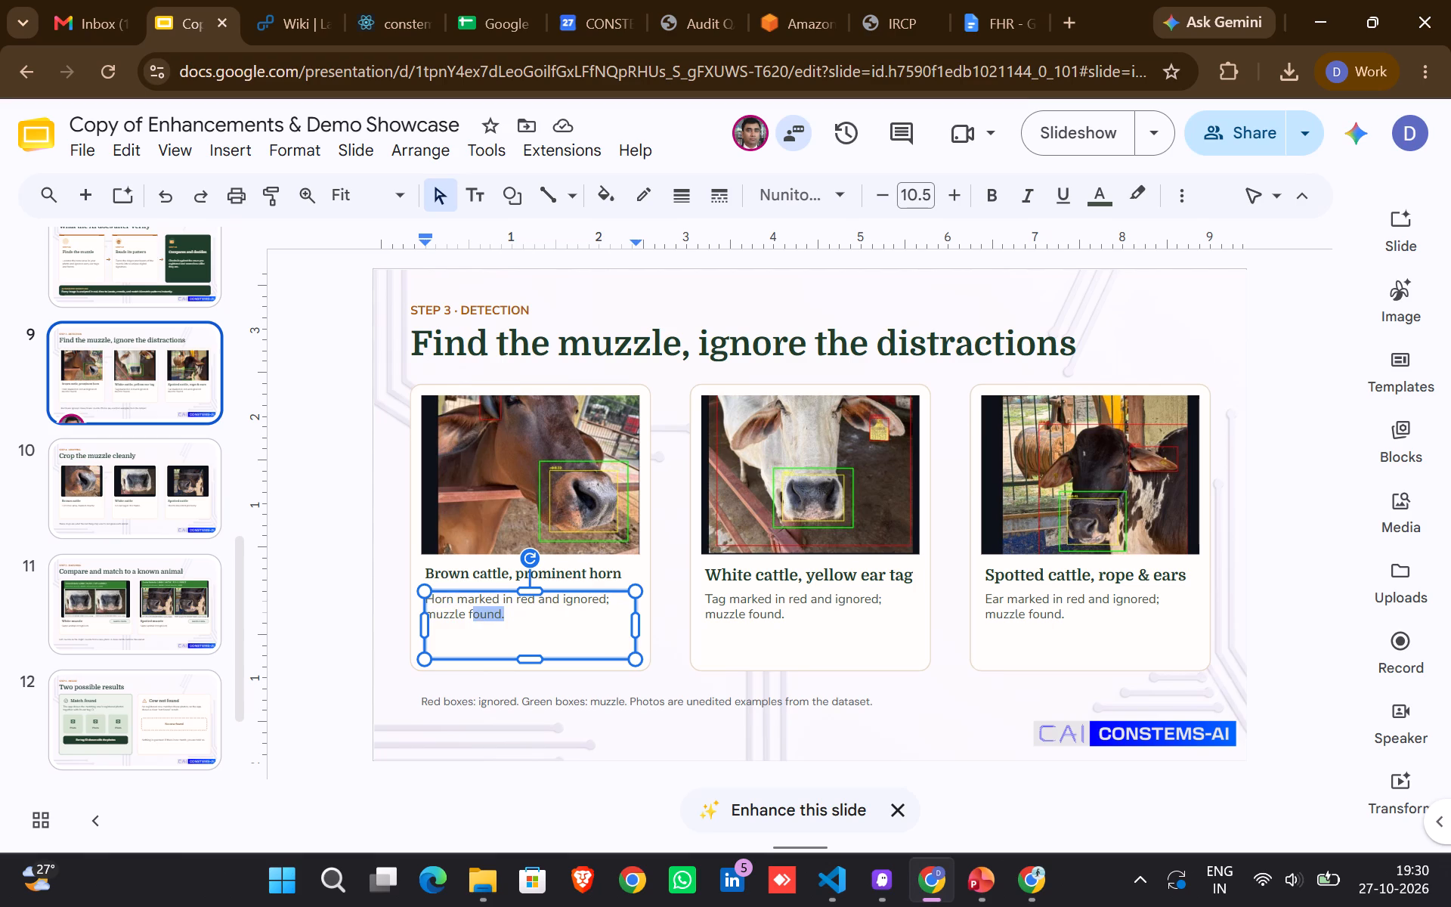
{"action": "left_click_drag", "start_coordinate": [468, 611], "coordinate": [431, 603]}
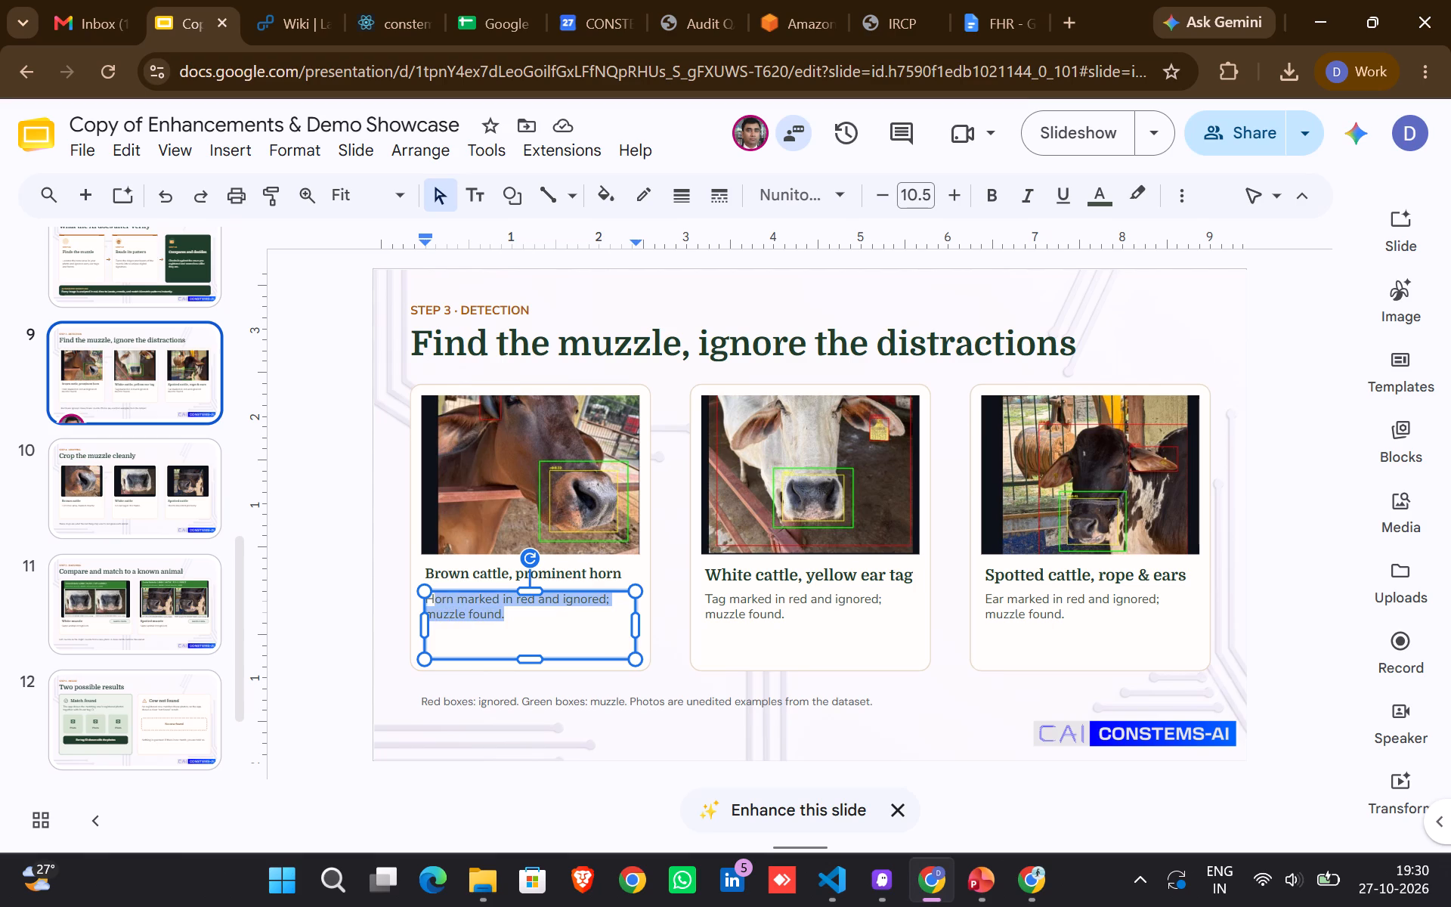
{"action": "left_click_drag", "start_coordinate": [431, 603], "coordinate": [426, 605]}
{"action": "left_click", "coordinate": [506, 636]}
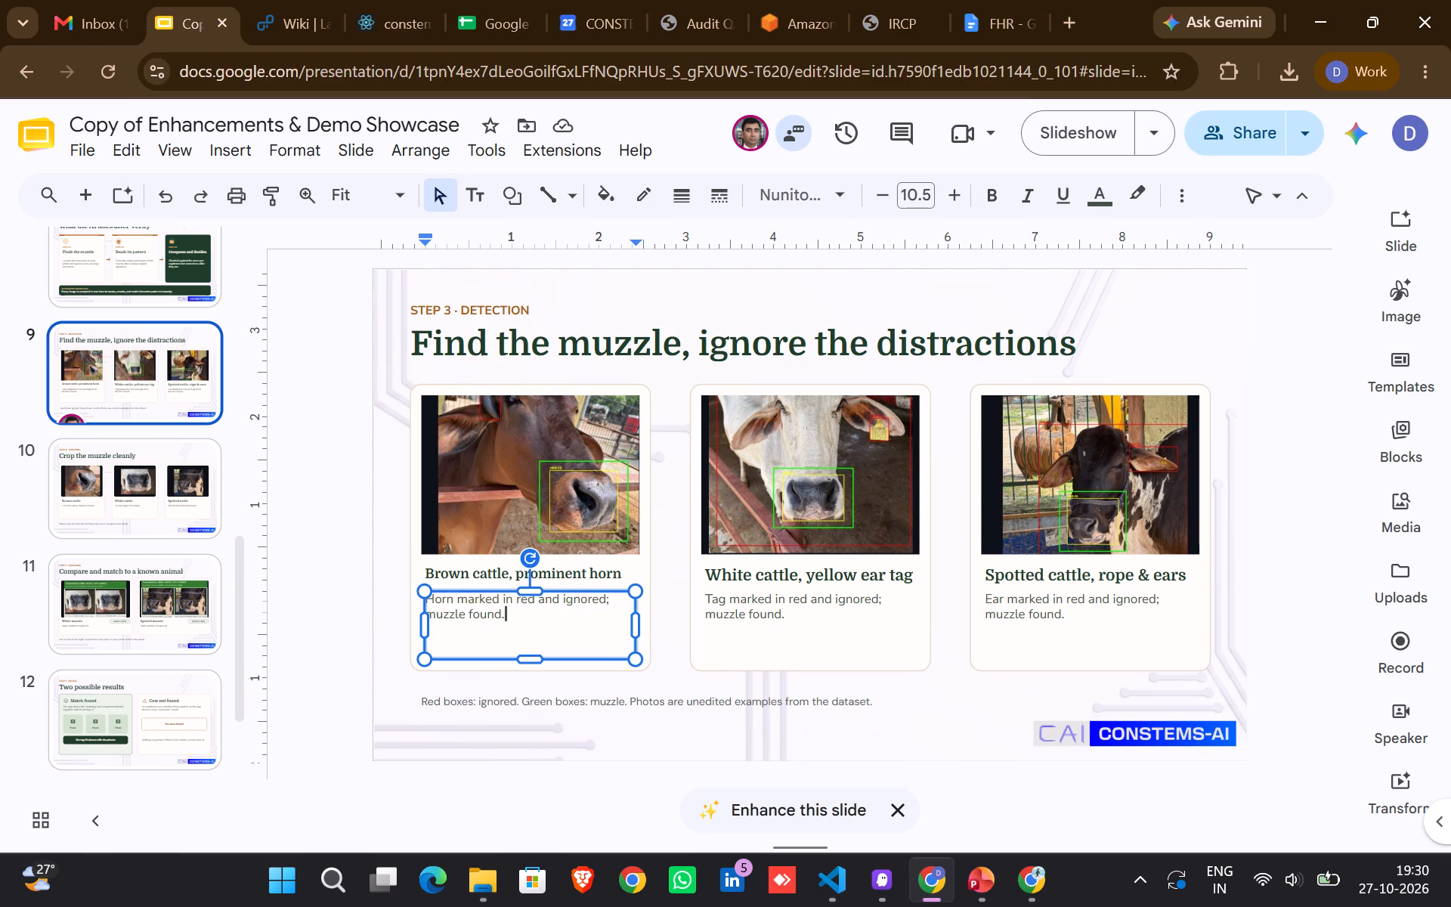
{"action": "left_click", "coordinate": [760, 649]}
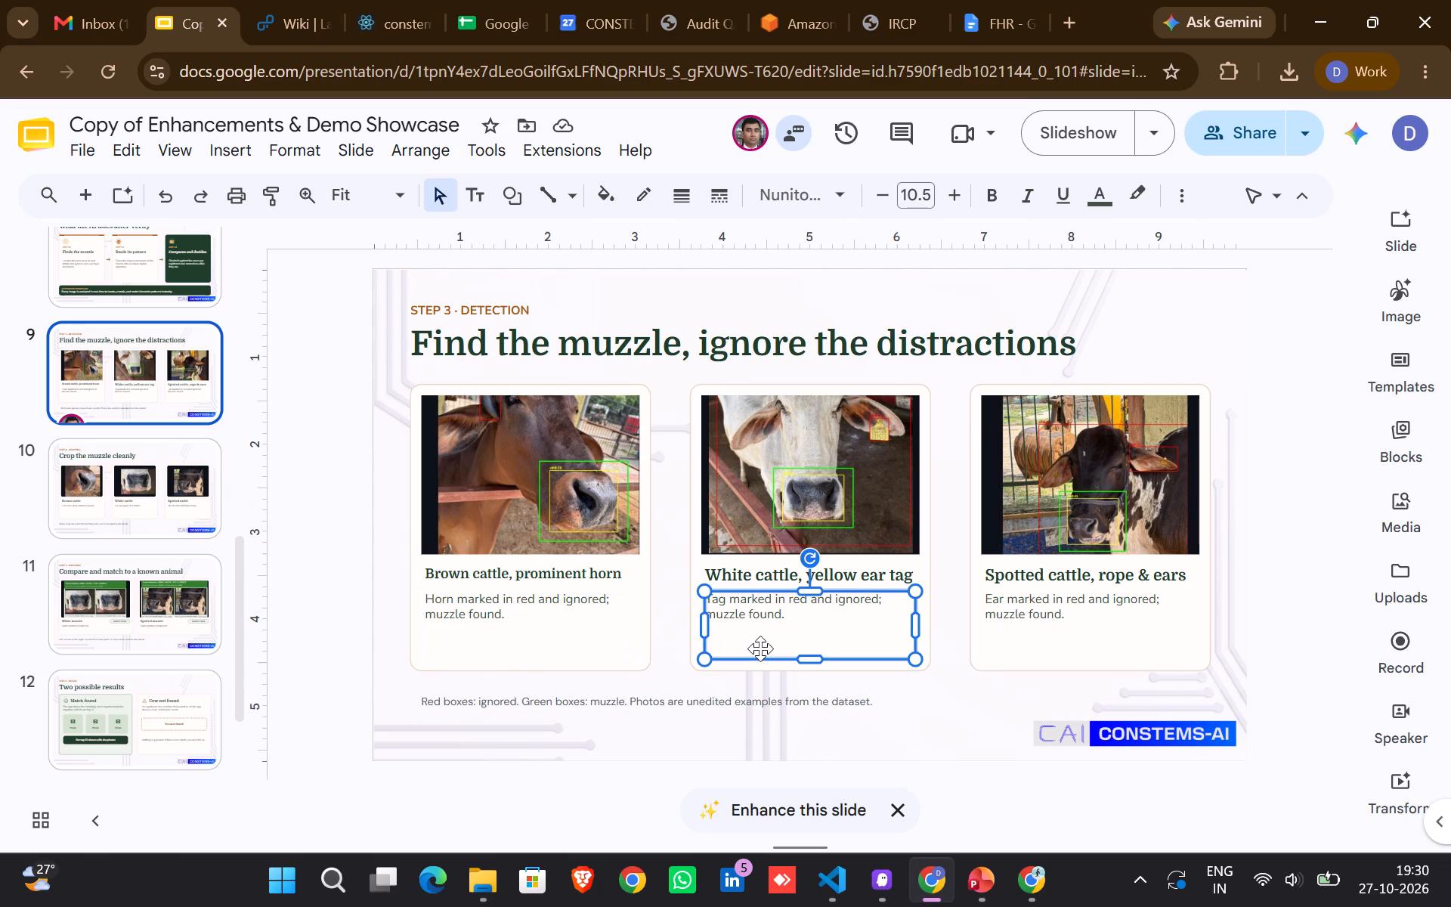
{"action": "left_click", "coordinate": [803, 633]}
Examine the cropping, matching and result slides in order, from "Crop the muzzle cleanly" to "Two possible results".
{"action": "left_click", "coordinate": [181, 481]}
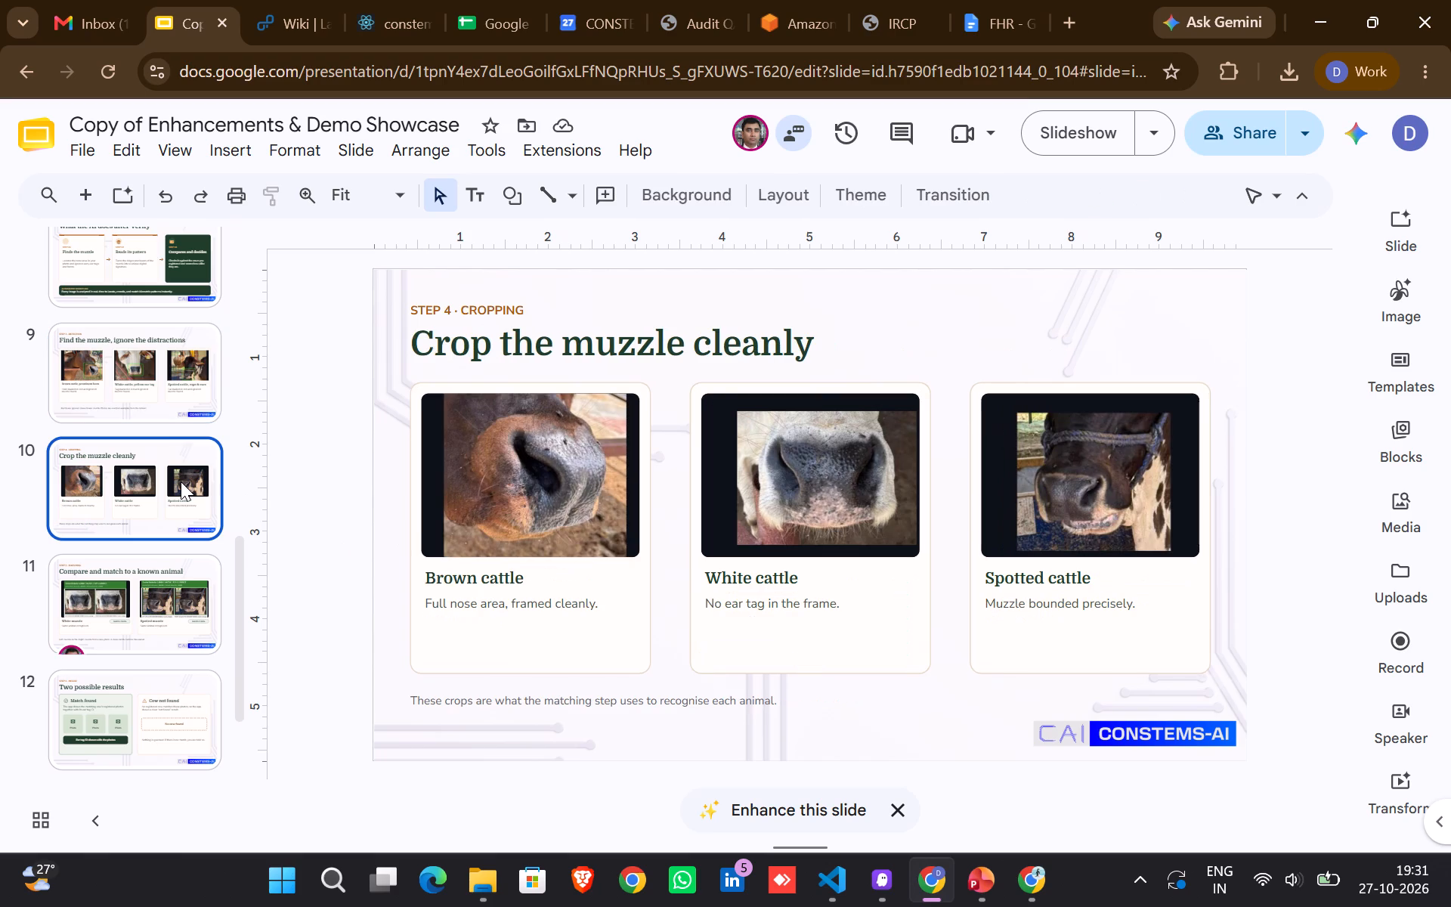
{"action": "left_click", "coordinate": [186, 594]}
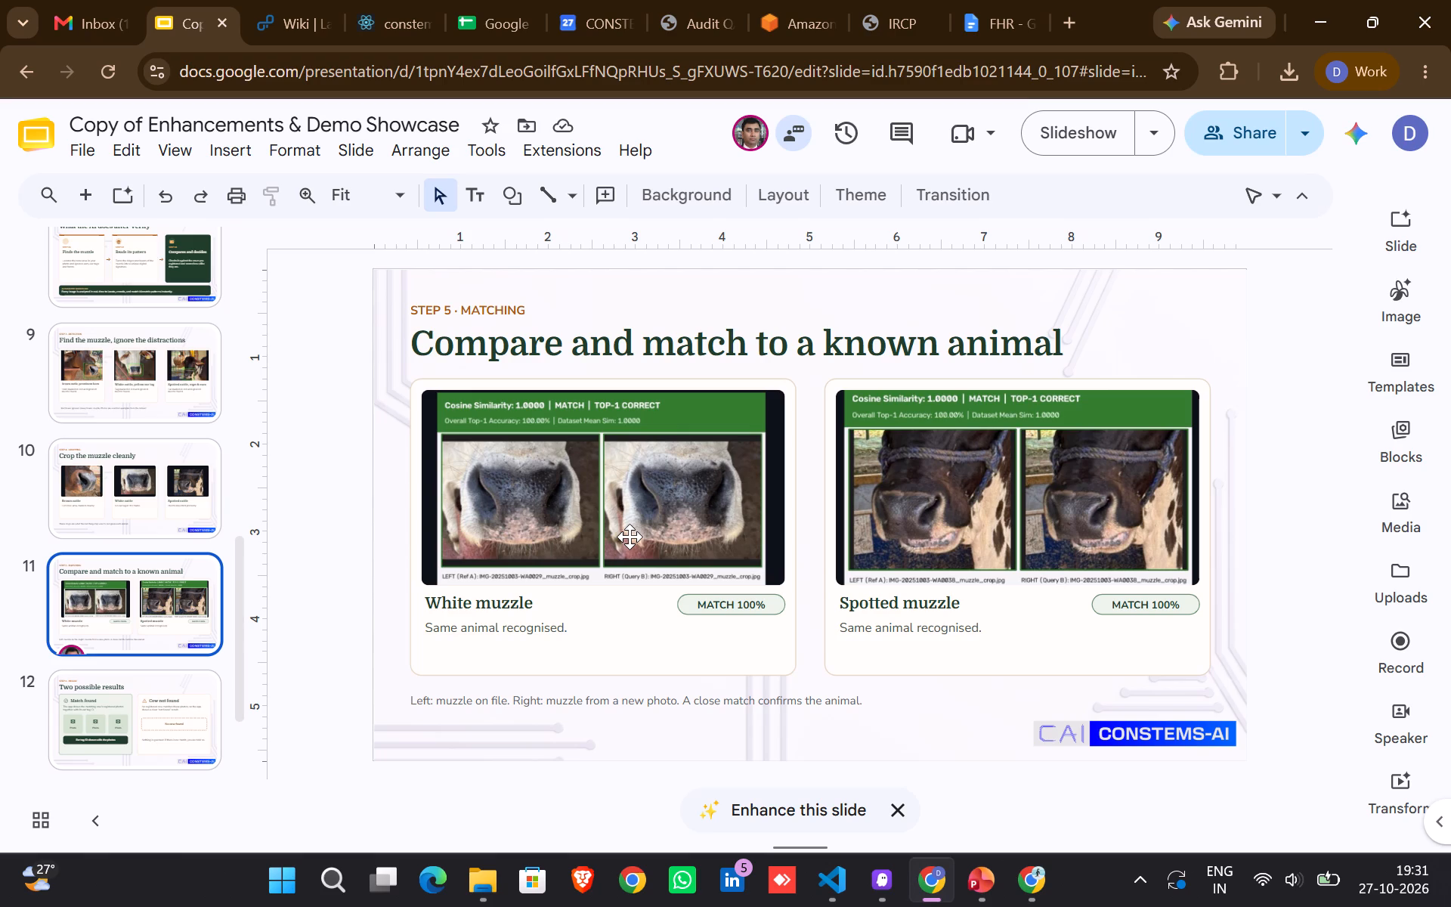
{"action": "scroll", "coordinate": [169, 559], "scroll_direction": "down", "scroll_amount": 1}
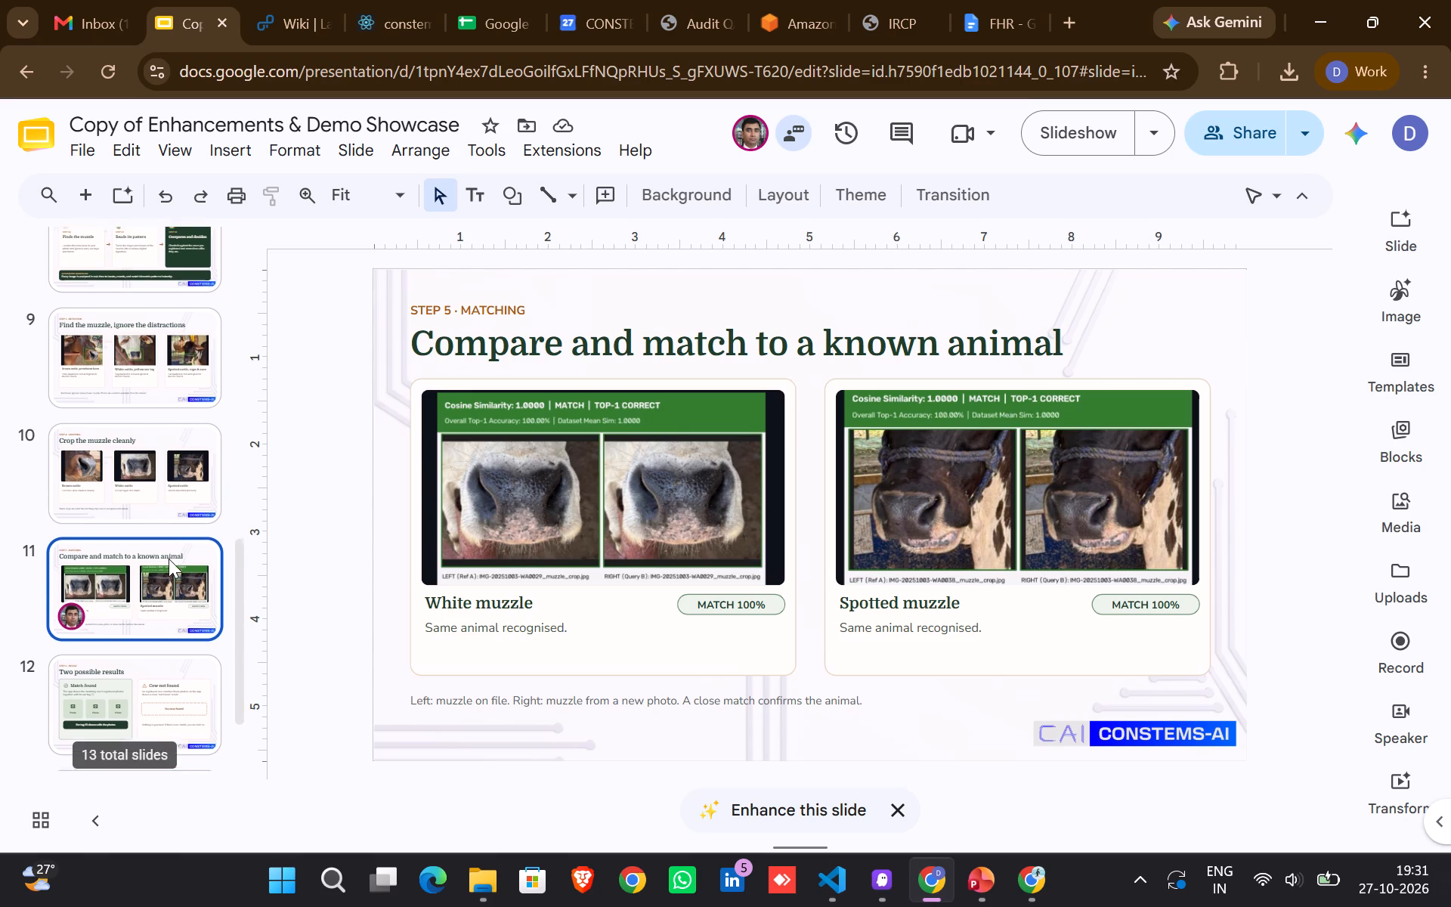
{"action": "scroll", "coordinate": [169, 559], "scroll_direction": "down", "scroll_amount": 1}
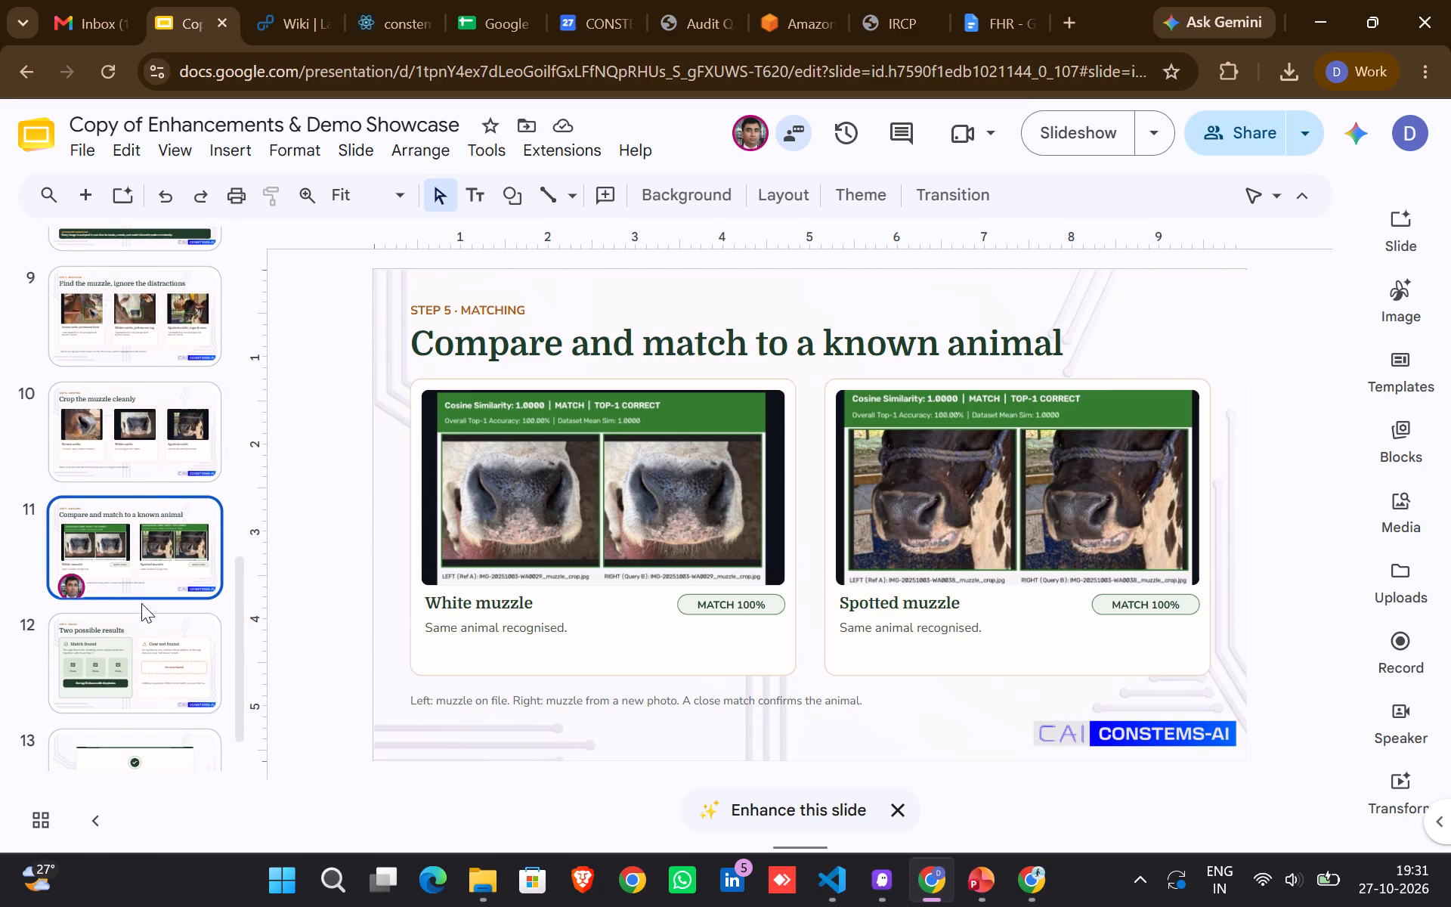
{"action": "left_click", "coordinate": [141, 614]}
{"action": "scroll", "coordinate": [138, 564], "scroll_direction": "down", "scroll_amount": 1}
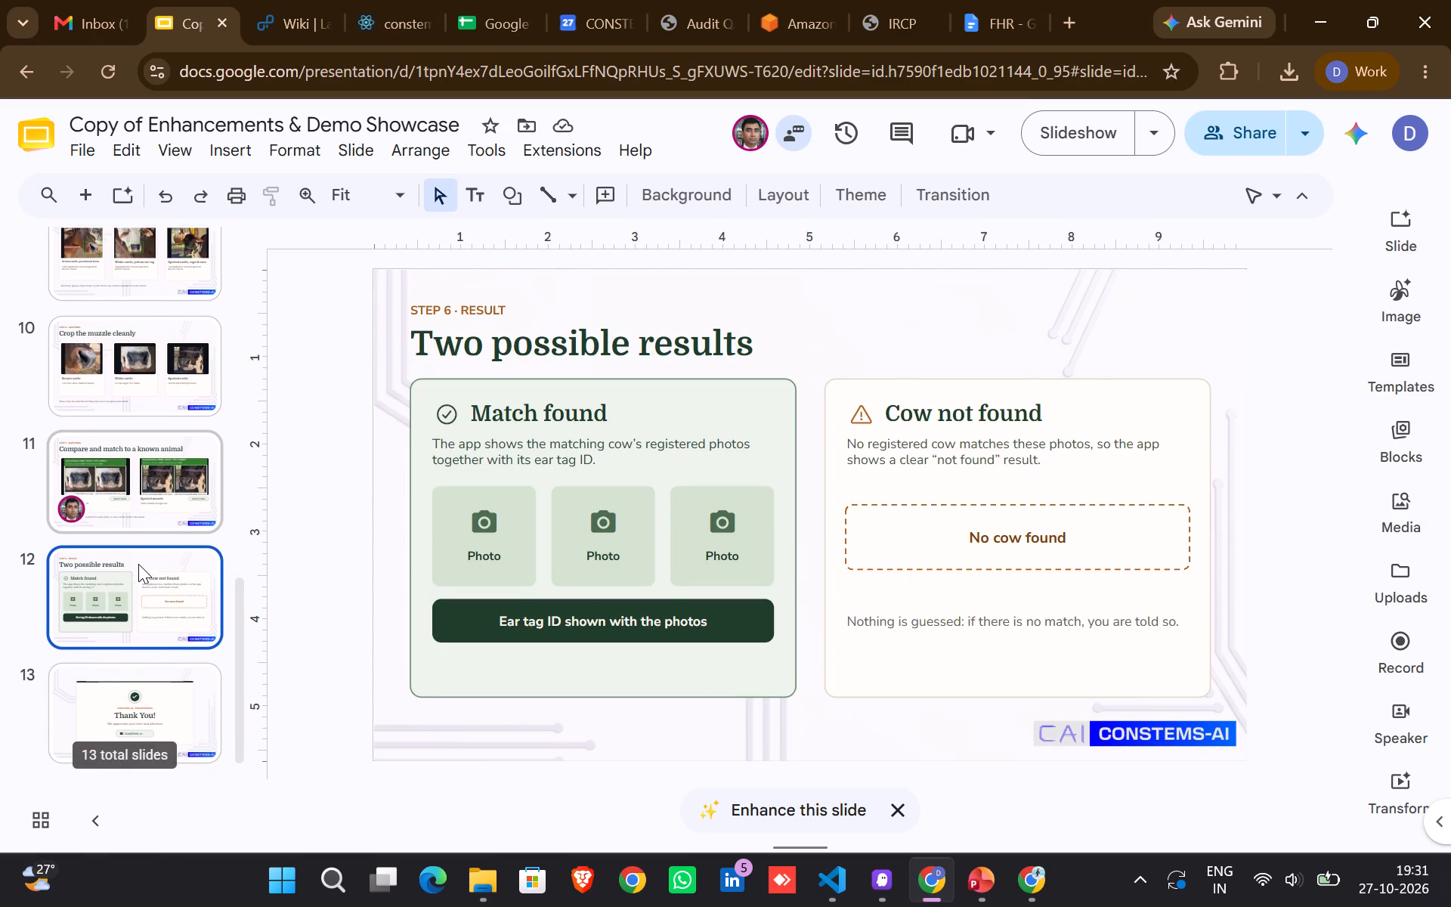
{"action": "scroll", "coordinate": [138, 564], "scroll_direction": "down", "scroll_amount": 1}
Go back to "Compare and match to a known animal" and "Find the muzzle, ignore the distractions" to re-examine their images and captions.
{"action": "left_click", "coordinate": [129, 478]}
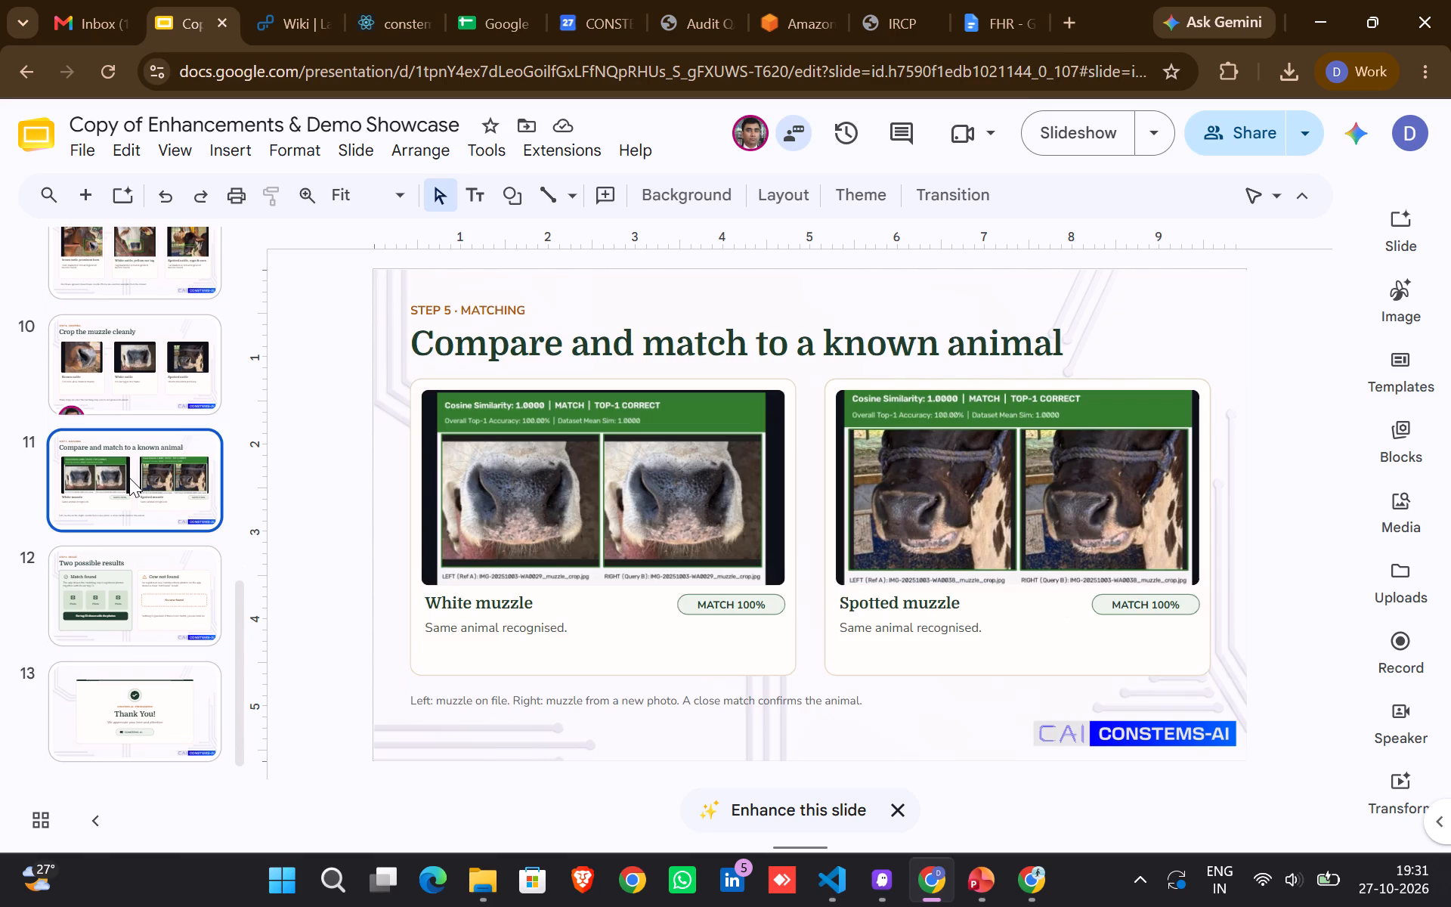
{"action": "scroll", "coordinate": [129, 478], "scroll_direction": "up", "scroll_amount": 1}
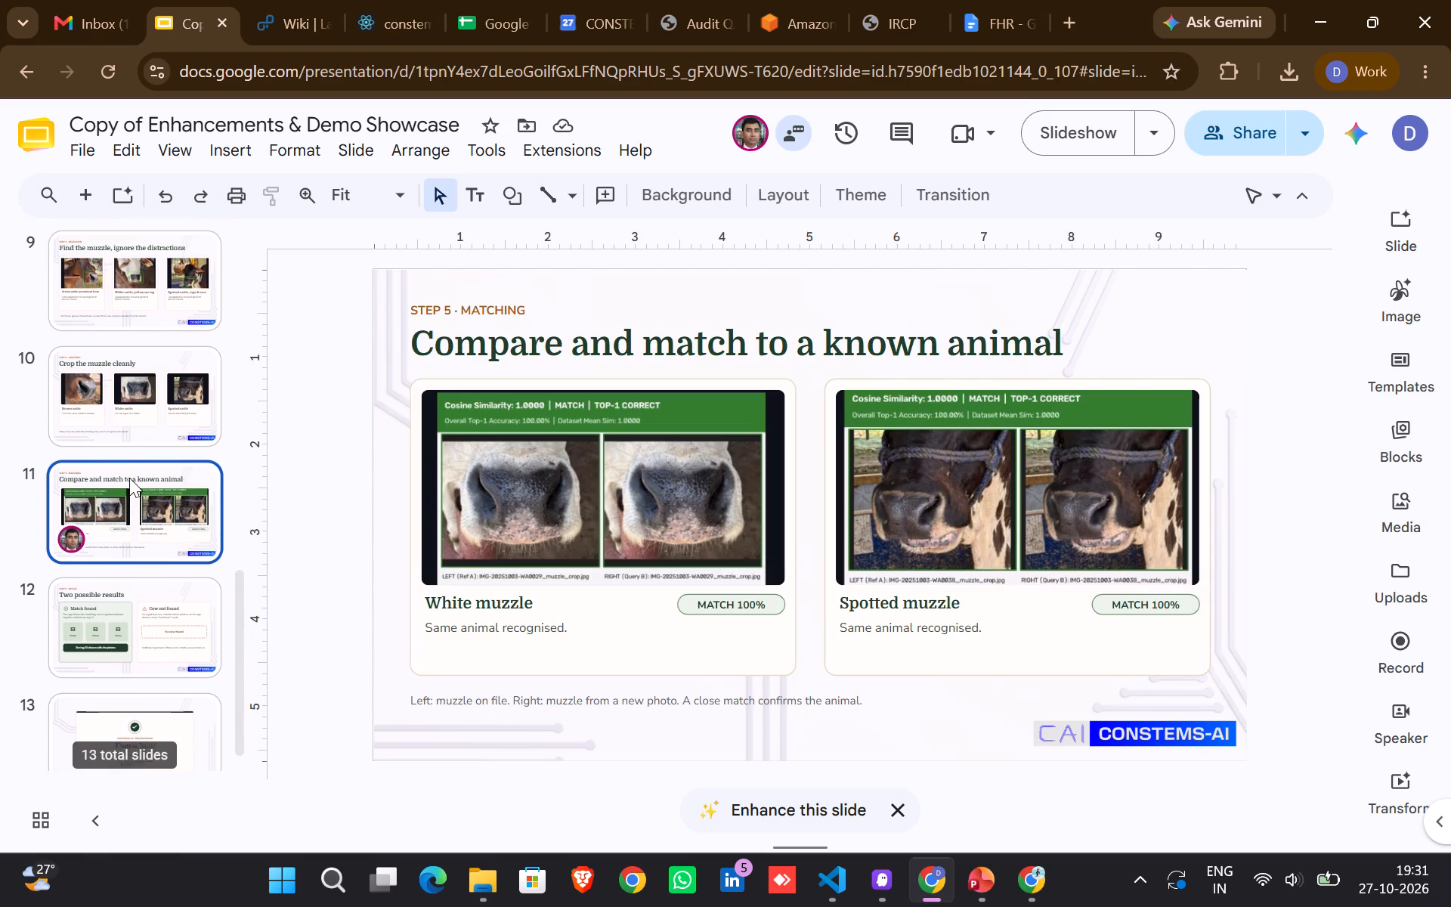
{"action": "scroll", "coordinate": [129, 478], "scroll_direction": "up", "scroll_amount": 1}
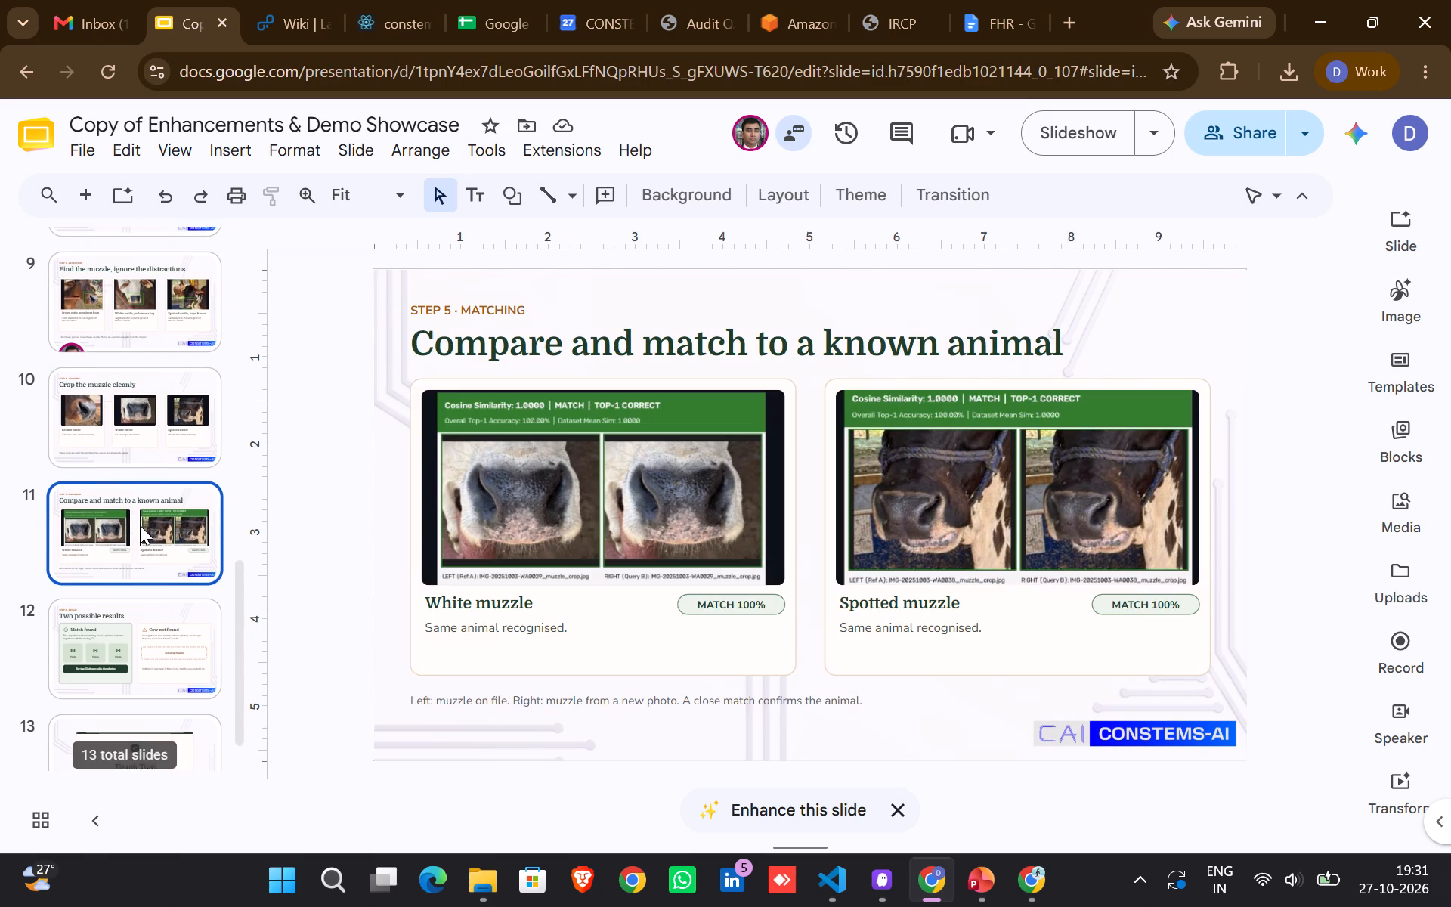
{"action": "left_click", "coordinate": [119, 331]}
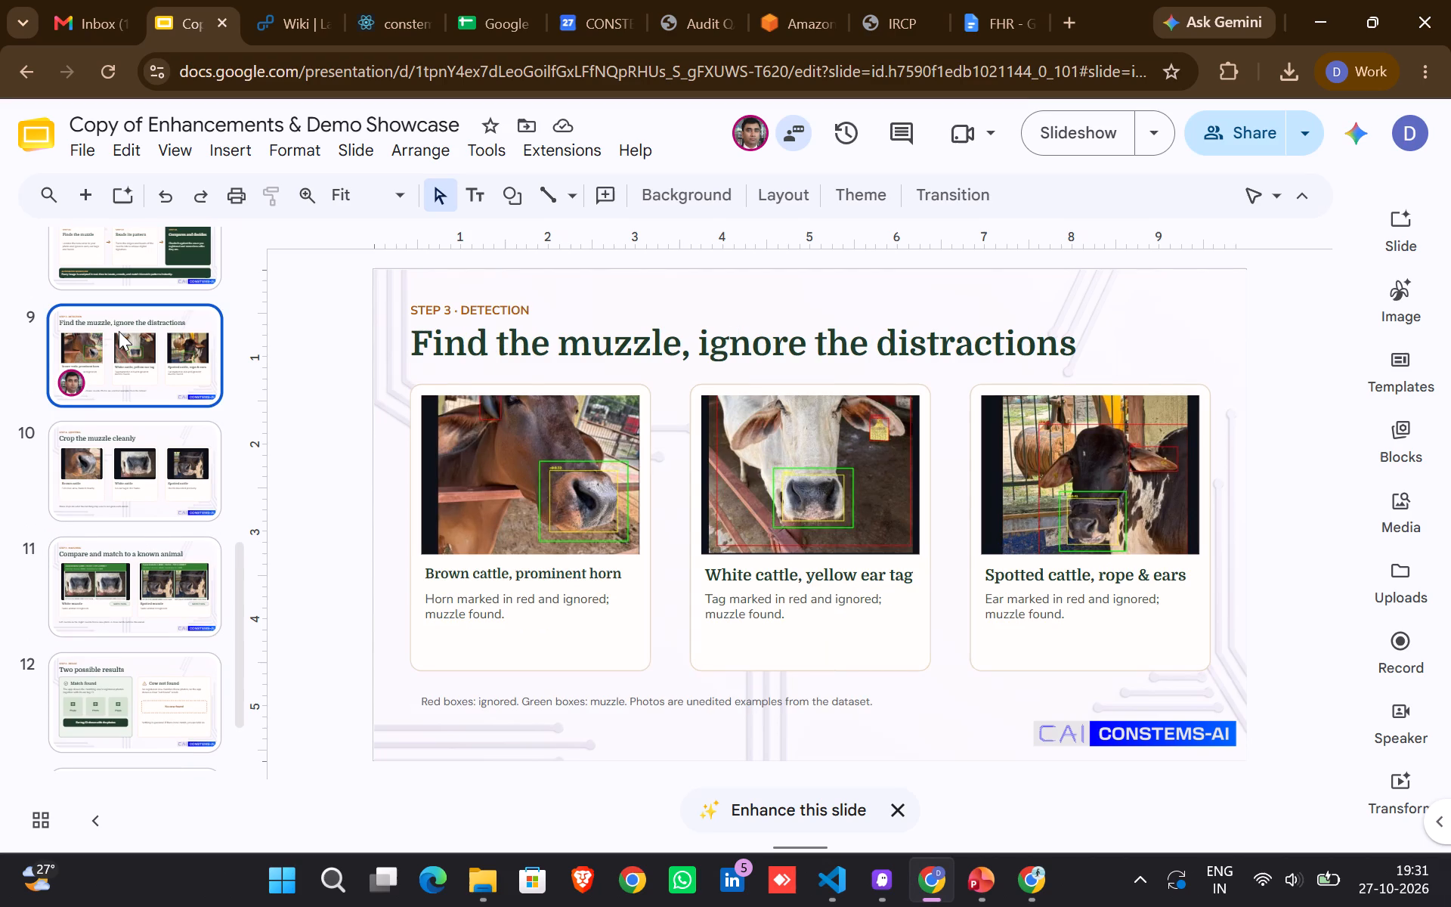
{"action": "scroll", "coordinate": [119, 331], "scroll_direction": "up", "scroll_amount": 1}
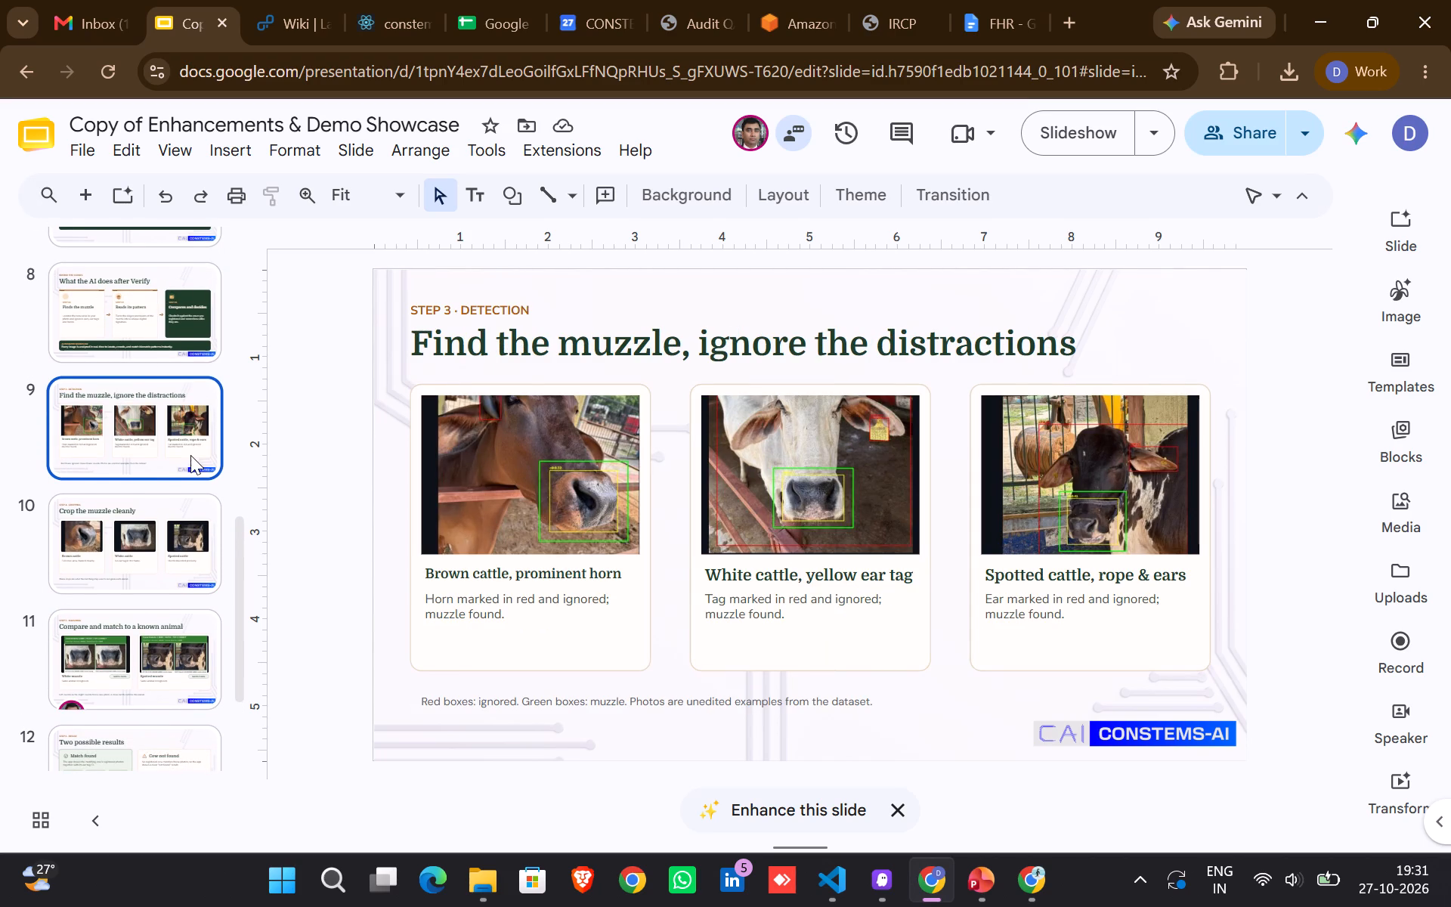
{"action": "scroll", "coordinate": [190, 455], "scroll_direction": "down", "scroll_amount": 1}
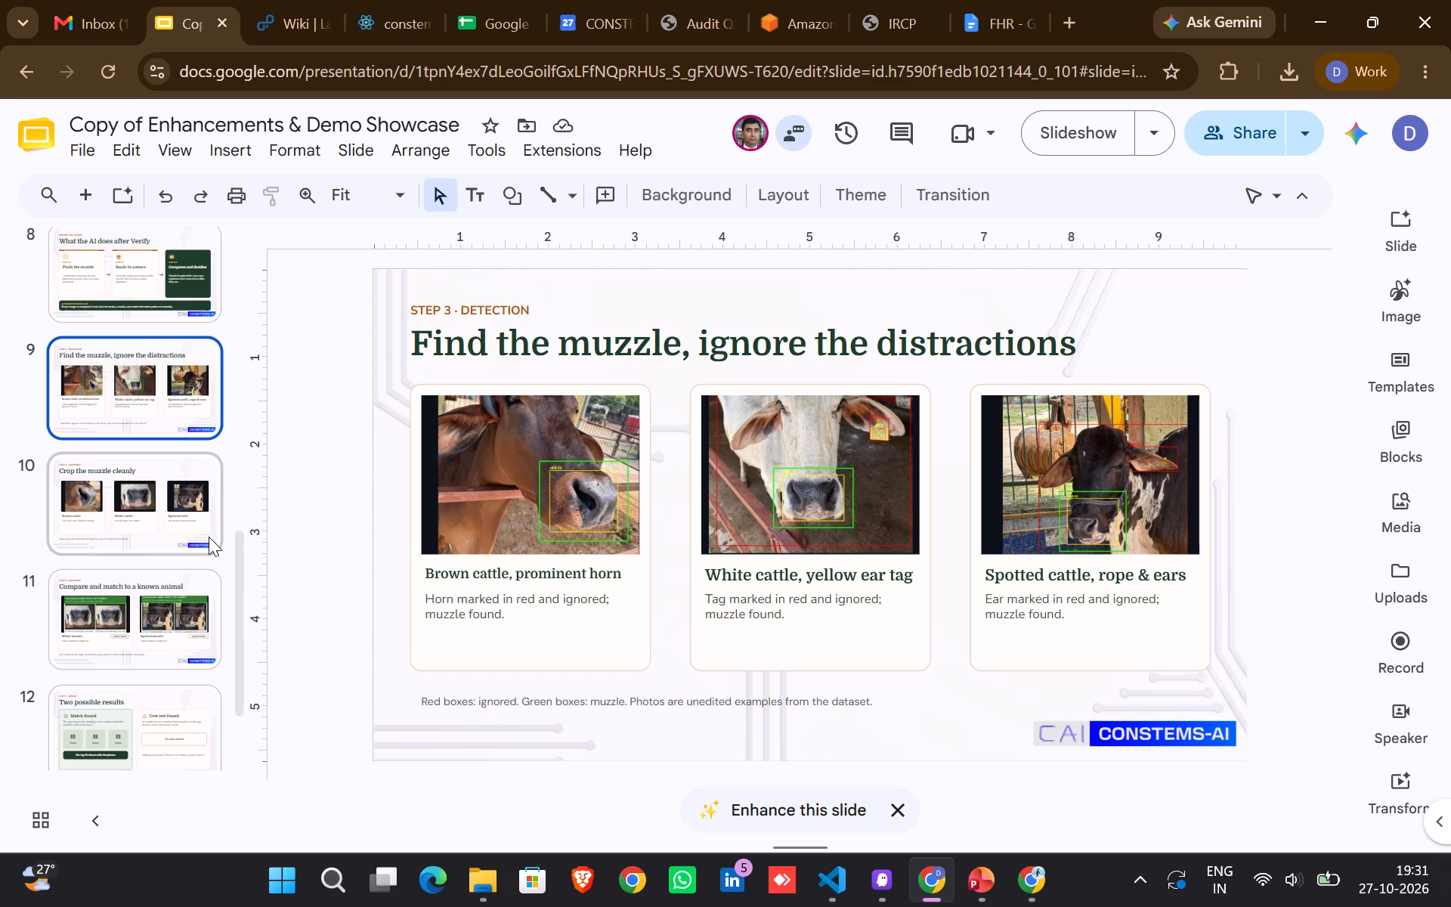
{"action": "scroll", "coordinate": [209, 537], "scroll_direction": "down", "scroll_amount": 3}
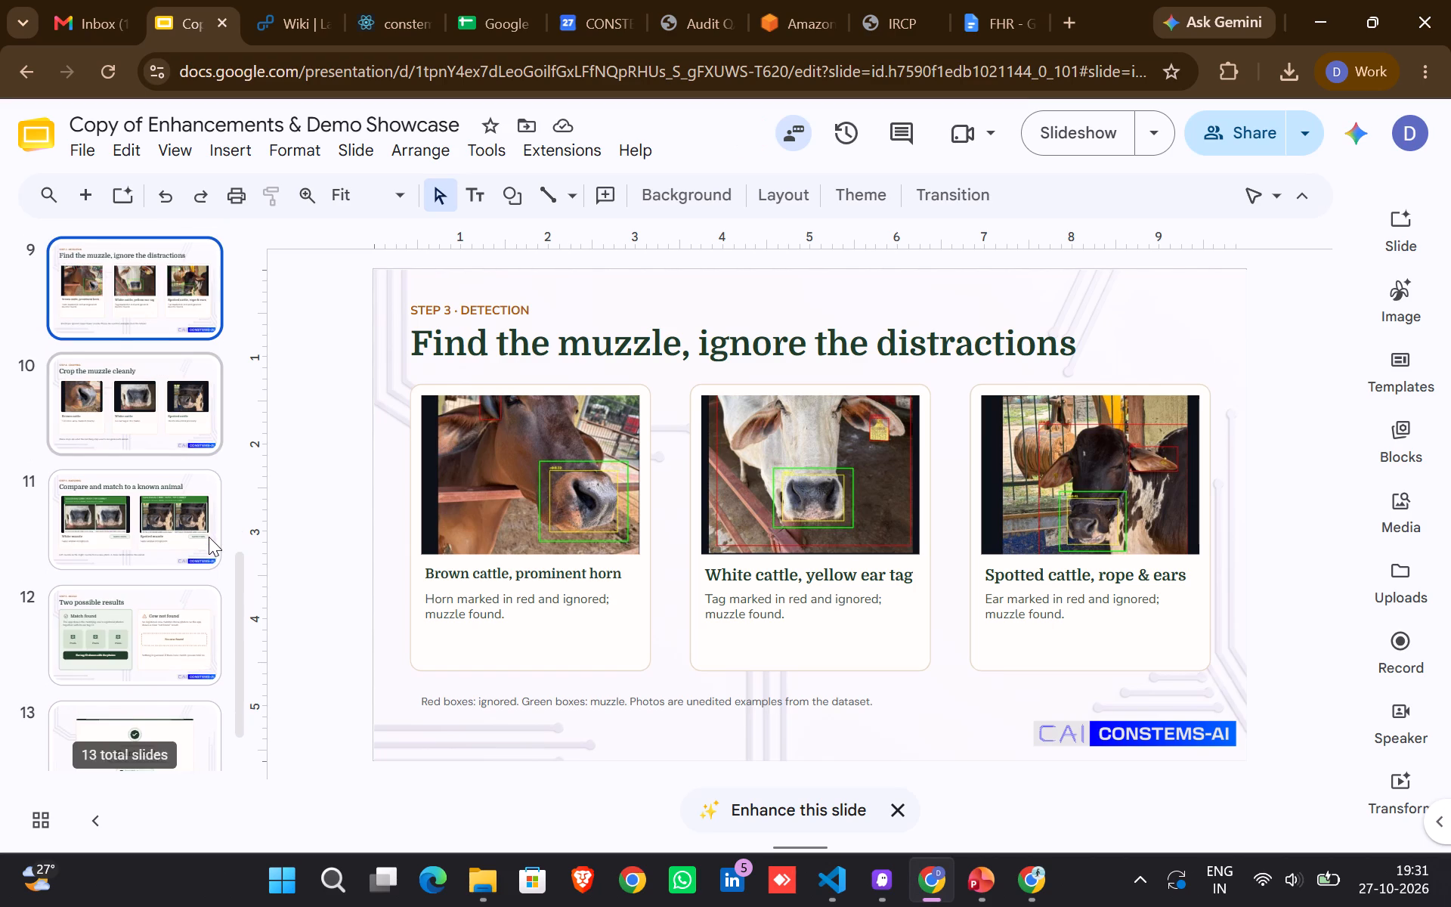
Look over the deck from its first slide, then compare the detection, matching and cropping slides, ending on "Crop the muzzle cleanly".
{"action": "left_click_drag", "start_coordinate": [233, 616], "coordinate": [251, 318]}
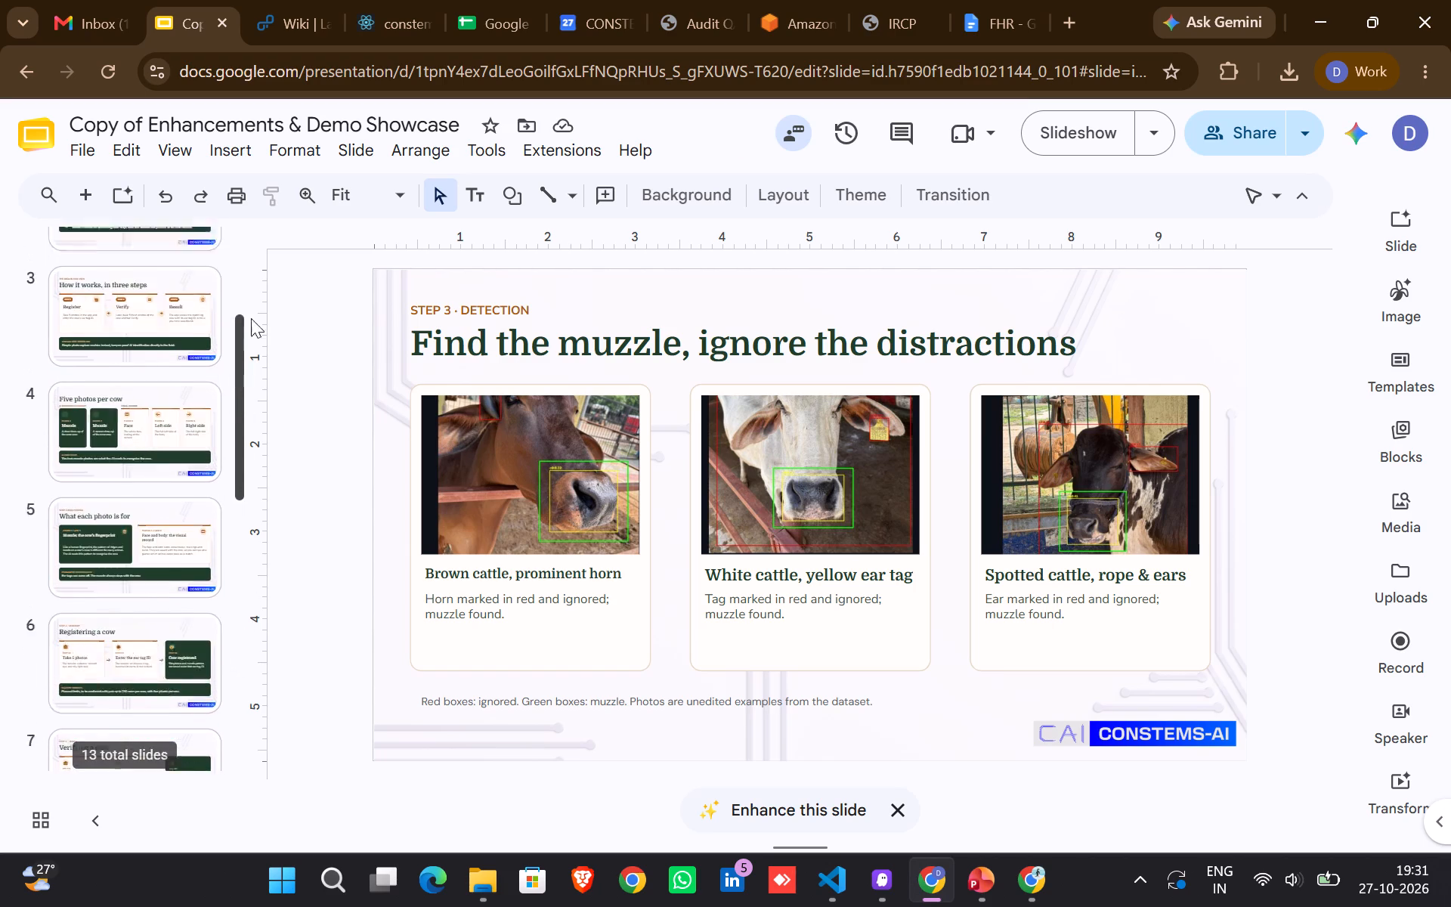
{"action": "left_click_drag", "start_coordinate": [251, 318], "coordinate": [252, 259]}
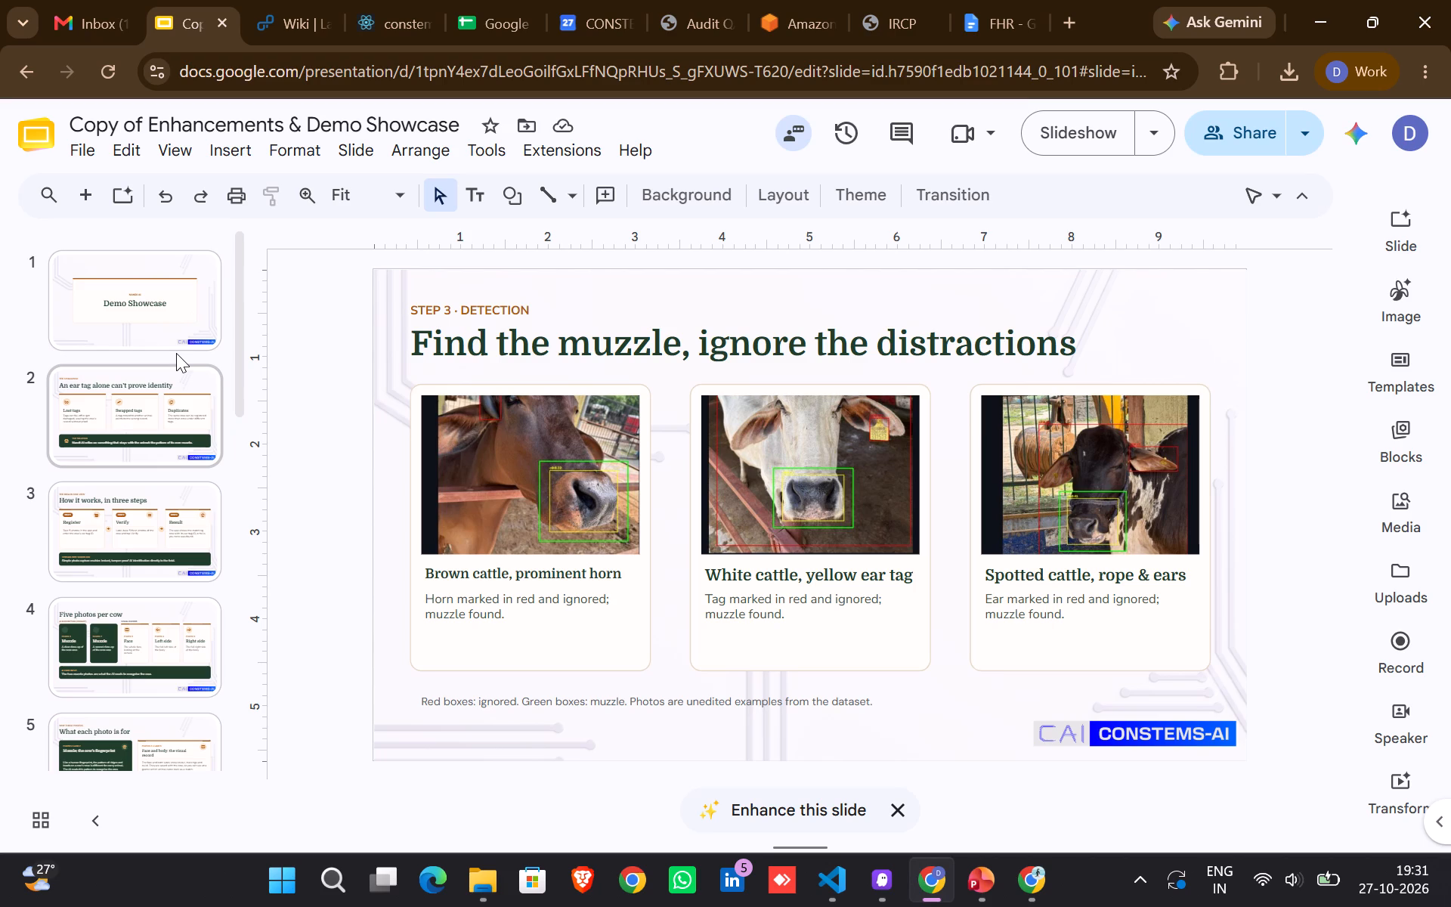
{"action": "scroll", "coordinate": [176, 353], "scroll_direction": "down", "scroll_amount": 1}
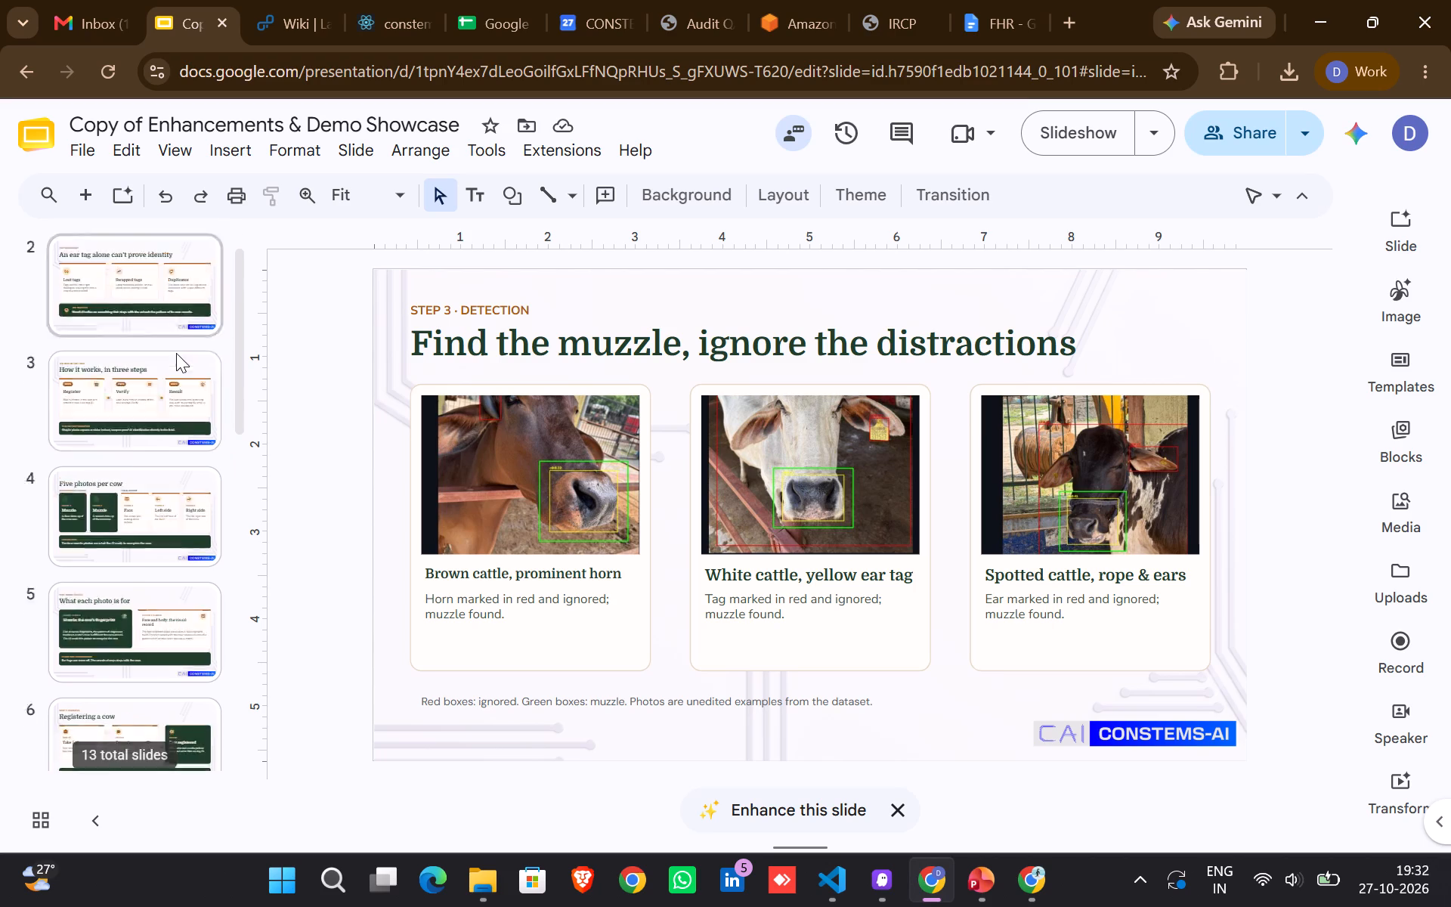
{"action": "scroll", "coordinate": [176, 353], "scroll_direction": "down", "scroll_amount": 3}
{"action": "scroll", "coordinate": [173, 545], "scroll_direction": "down", "scroll_amount": 1}
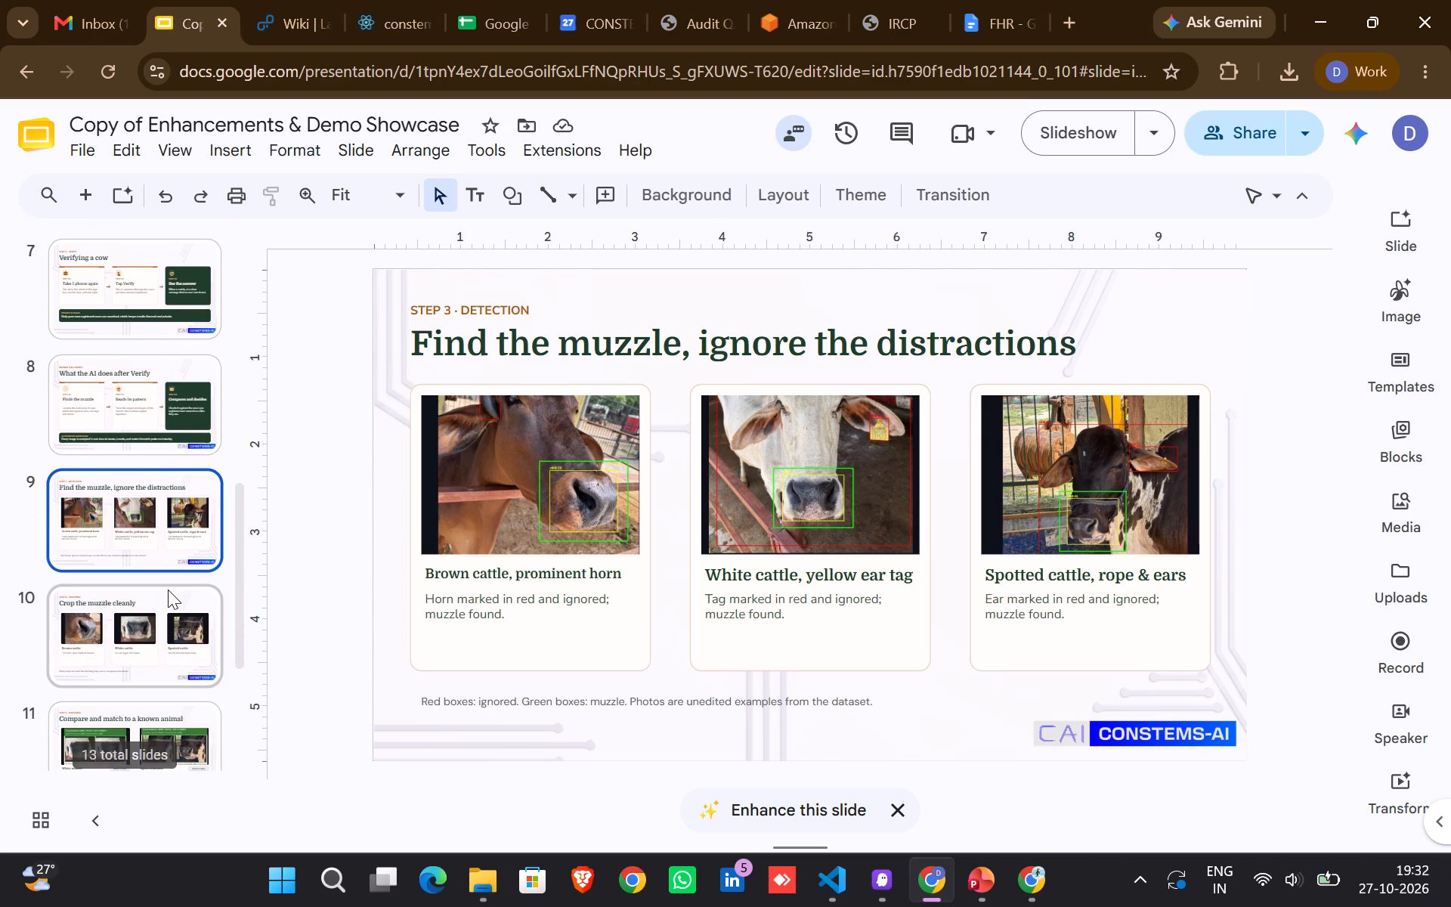
{"action": "left_click", "coordinate": [166, 614]}
{"action": "left_click", "coordinate": [155, 518]}
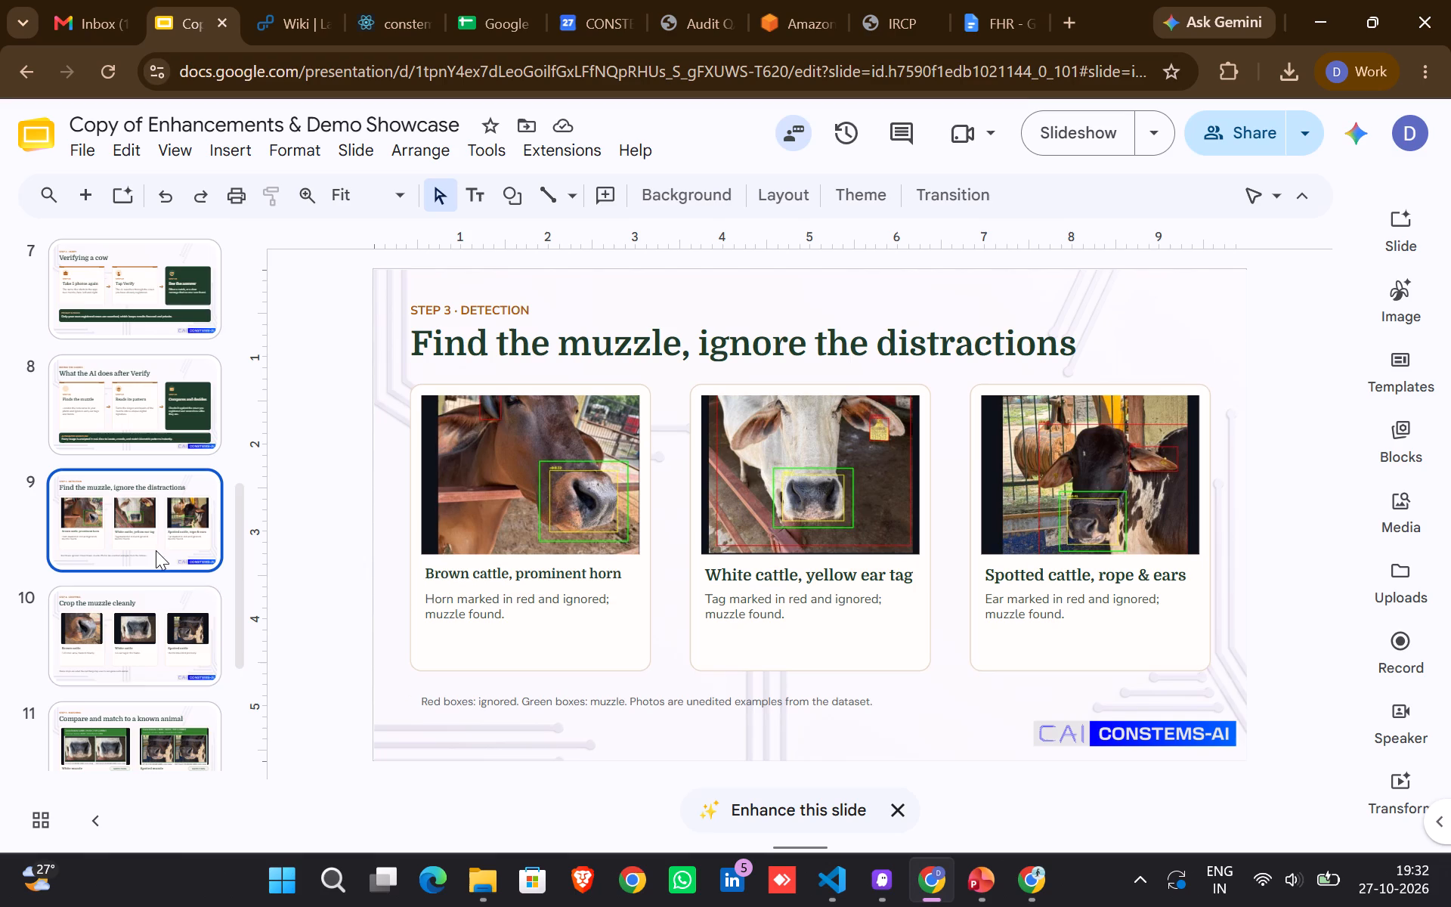
{"action": "scroll", "coordinate": [159, 621], "scroll_direction": "down", "scroll_amount": 1}
{"action": "left_click", "coordinate": [153, 649]}
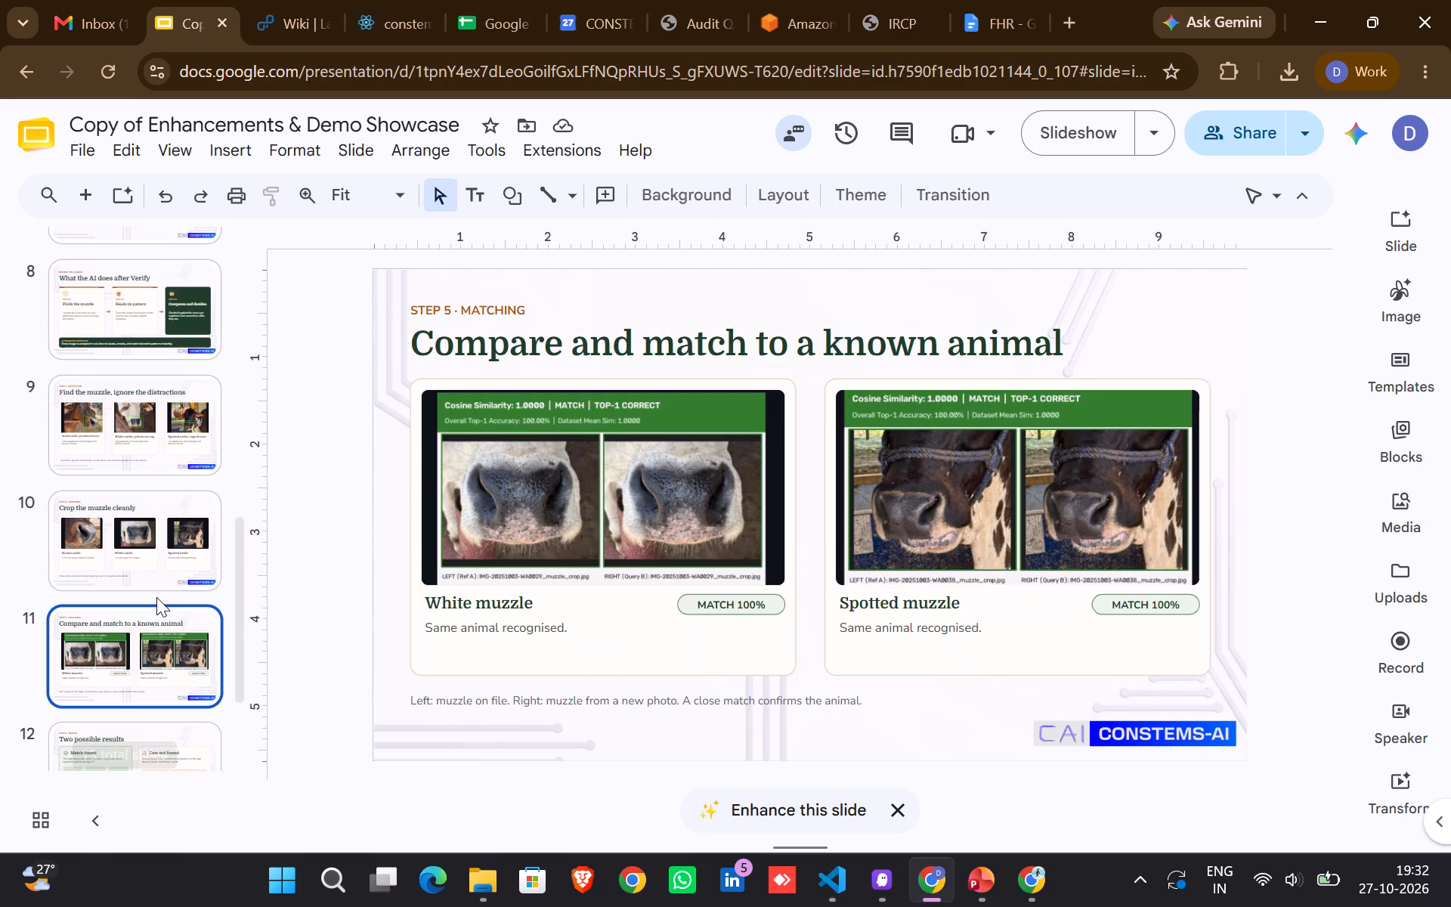
{"action": "left_click", "coordinate": [499, 435]}
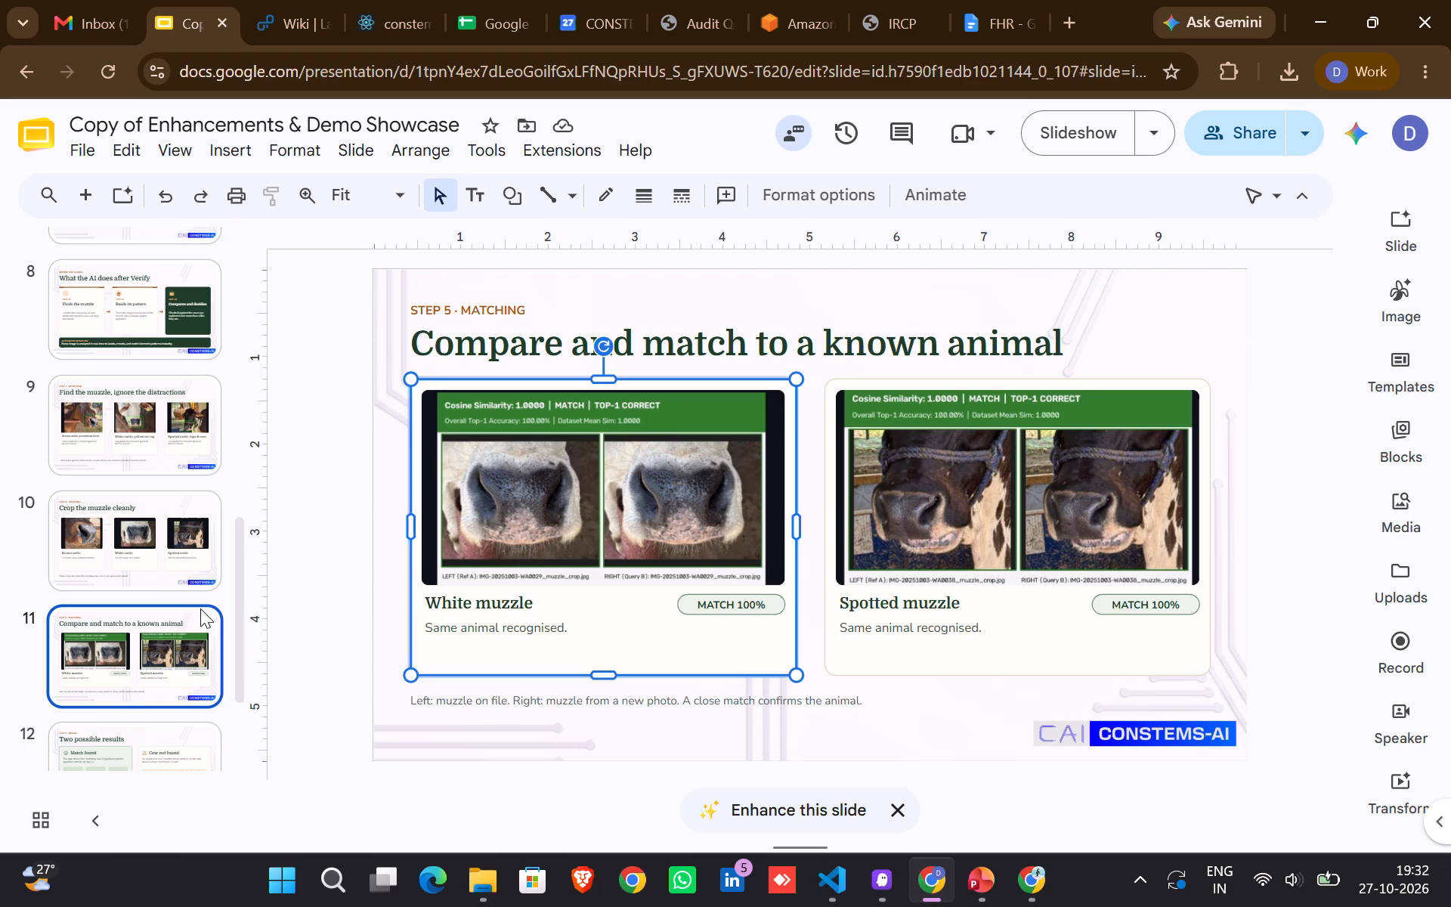
{"action": "left_click", "coordinate": [58, 580]}
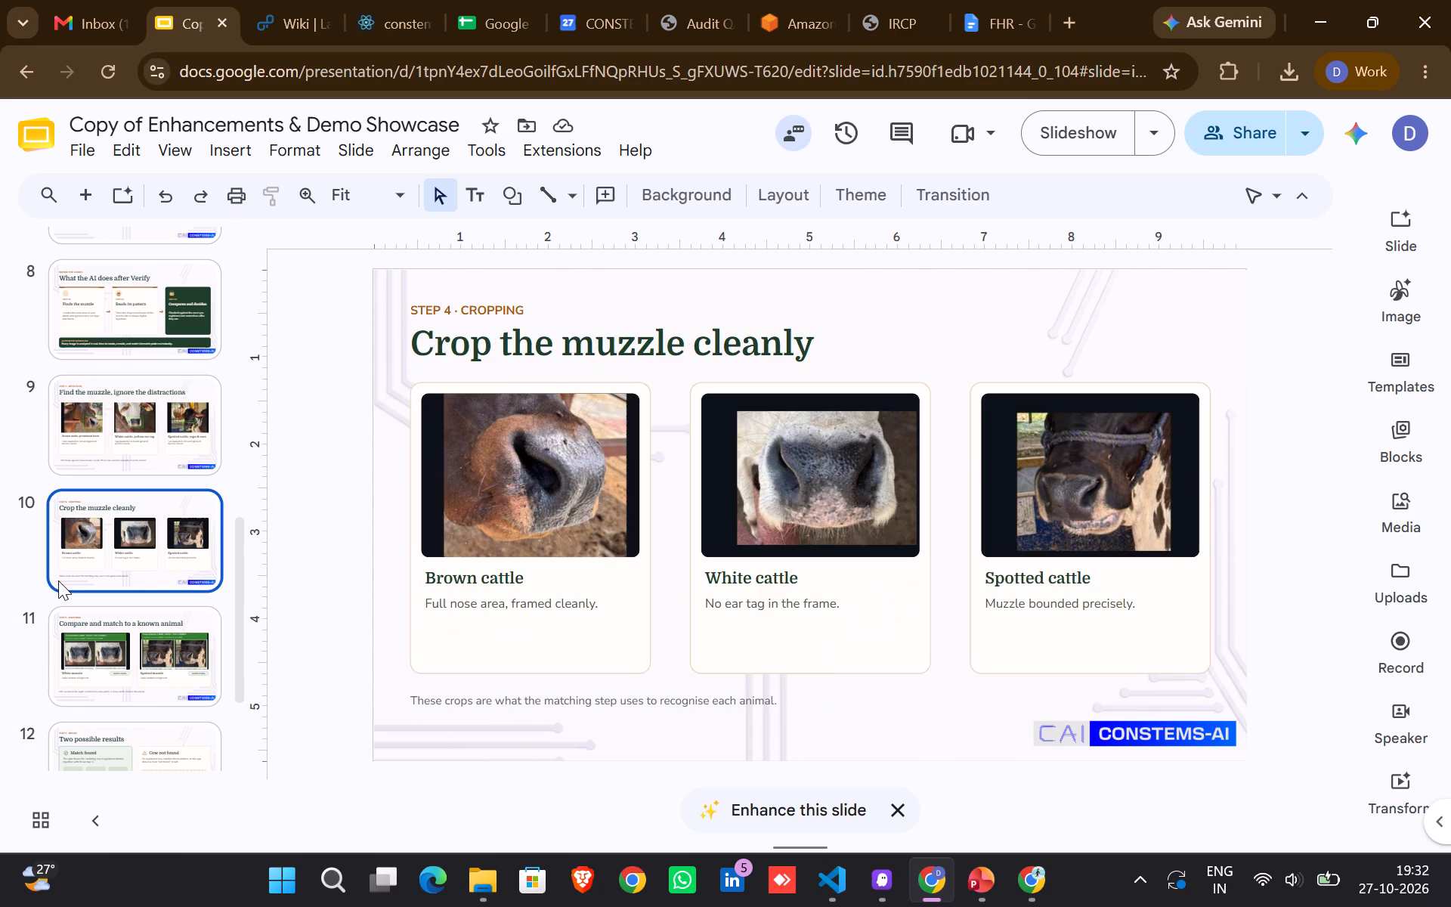
Compare the detection slide's photos and captions with the "Crop the muzzle cleanly" slide, then examine "Compare and match to a known animal".
{"action": "left_click", "coordinate": [113, 466]}
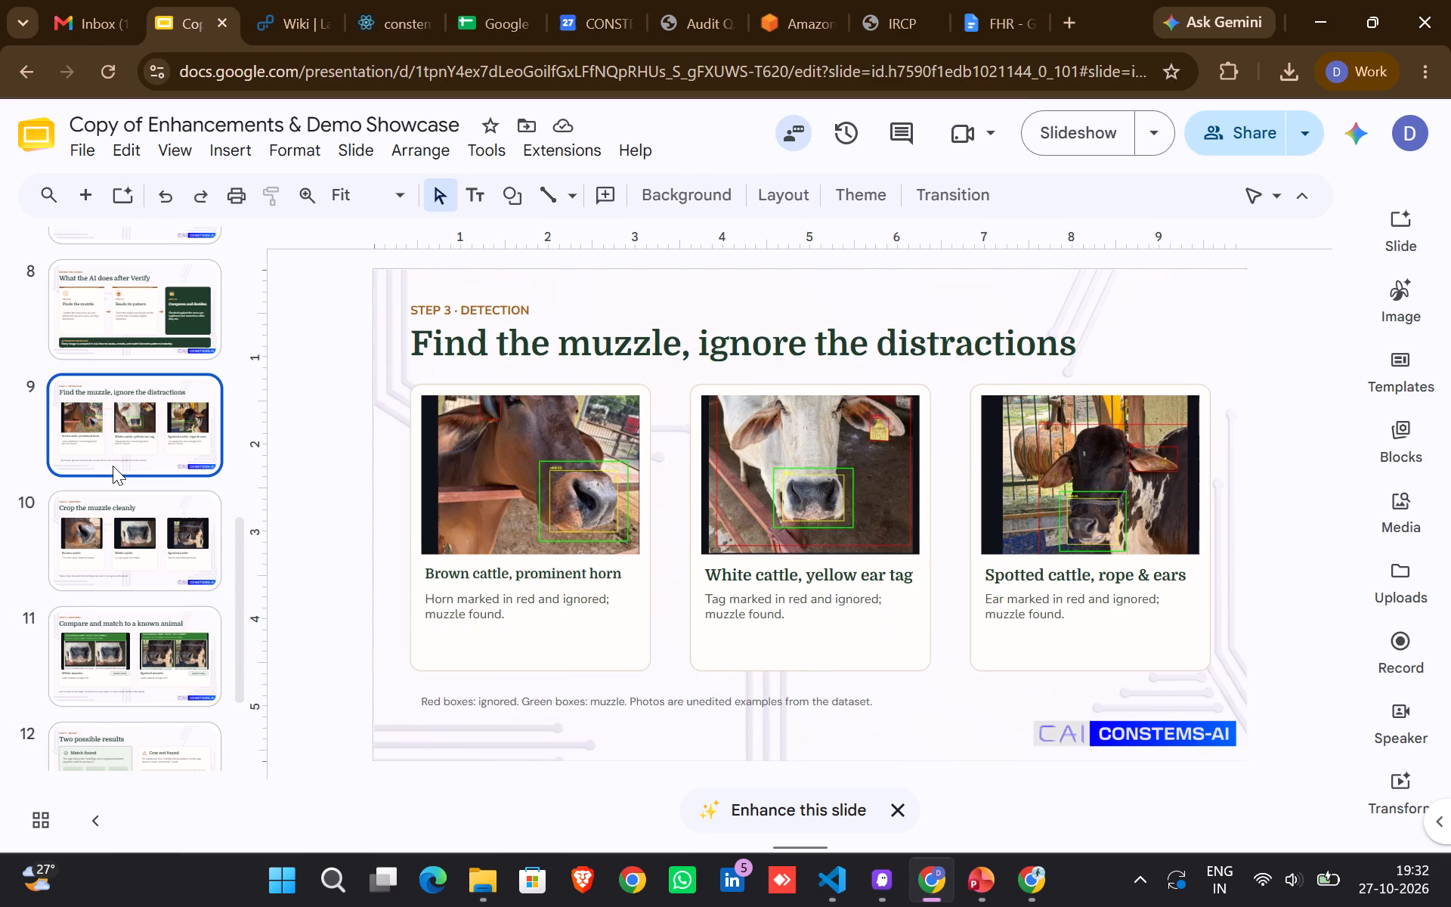
{"action": "left_click", "coordinate": [504, 515]}
{"action": "left_click", "coordinate": [522, 638]}
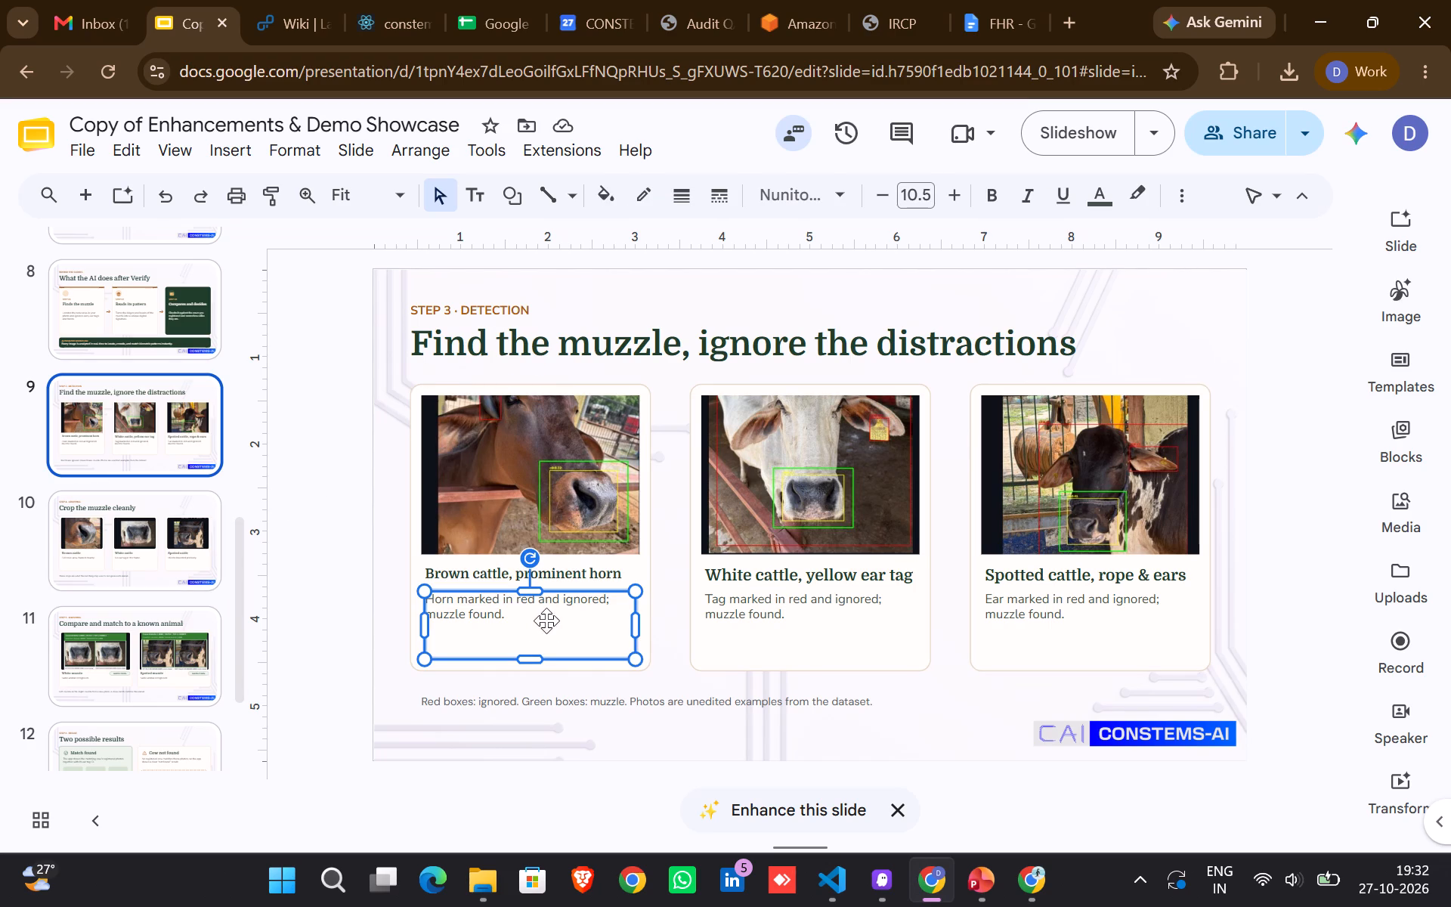
{"action": "left_click", "coordinate": [546, 621]}
{"action": "left_click", "coordinate": [386, 601]}
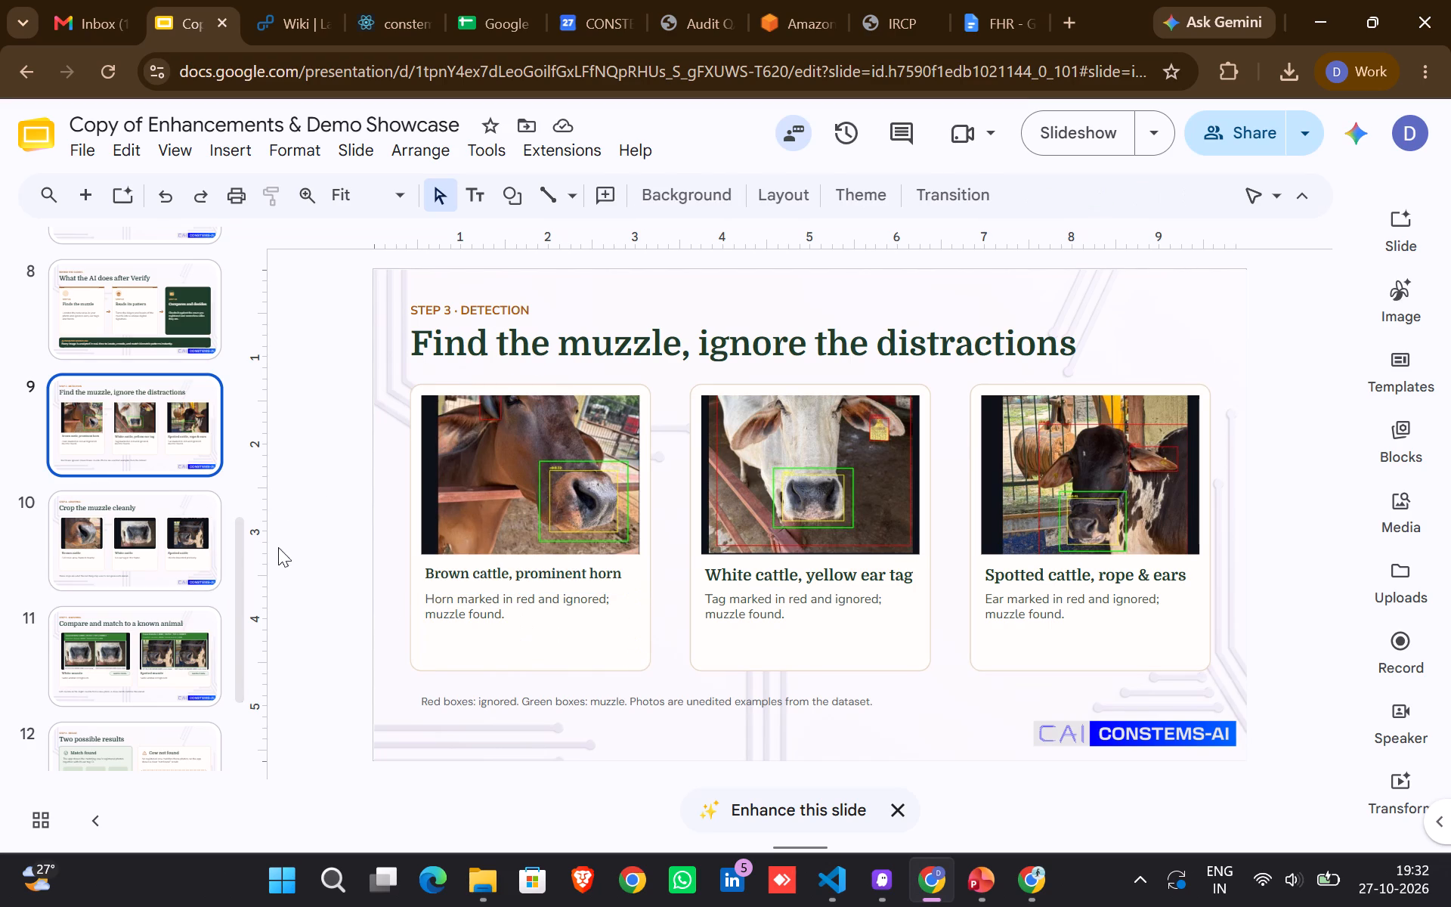
{"action": "left_click", "coordinate": [180, 517]}
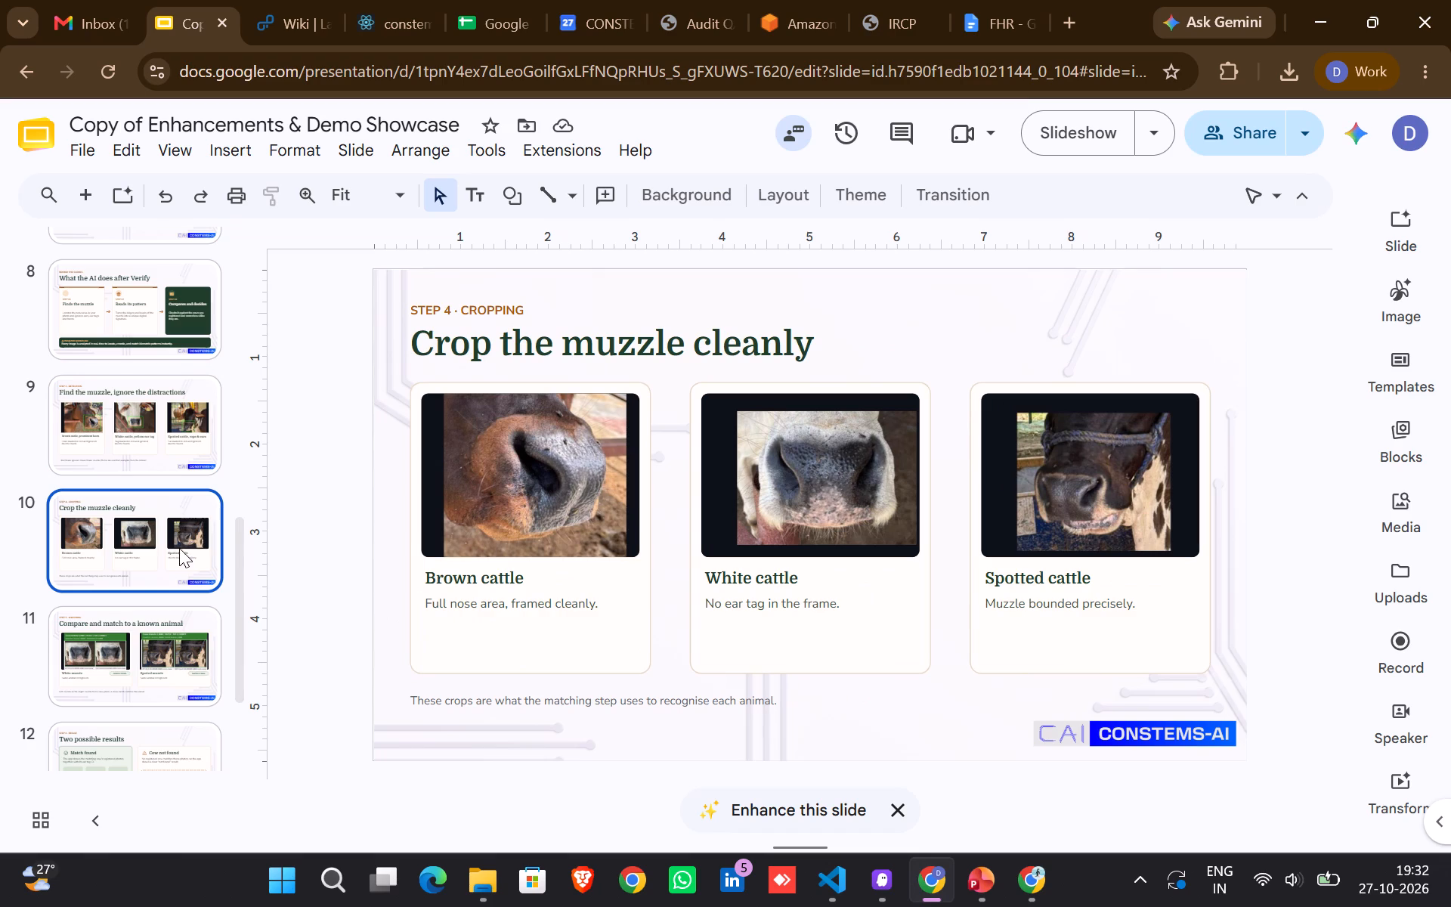
{"action": "scroll", "coordinate": [179, 548], "scroll_direction": "up", "scroll_amount": 1}
{"action": "left_click", "coordinate": [189, 531]}
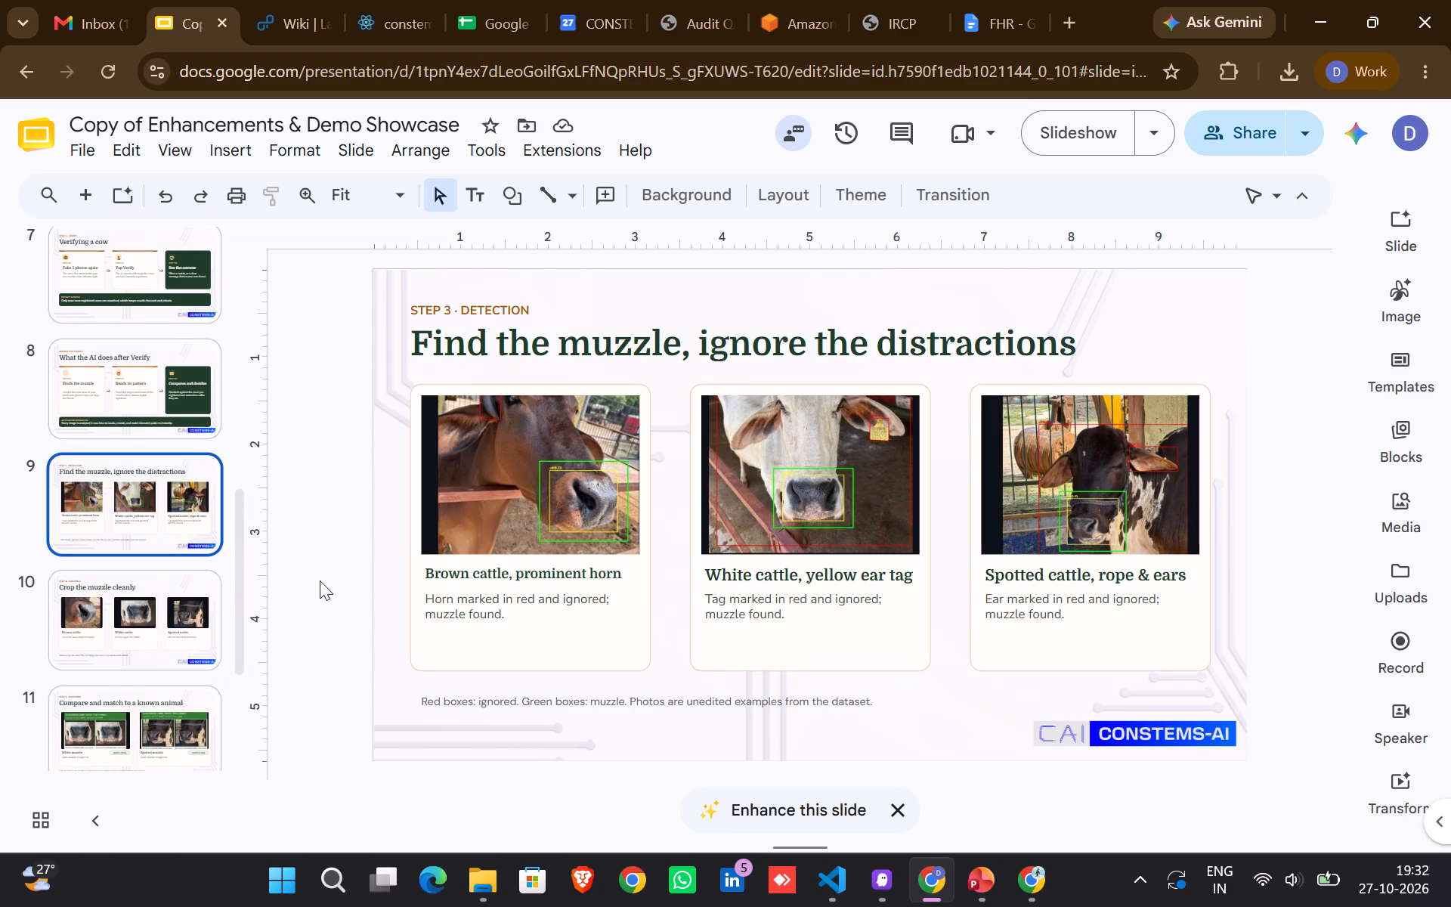
{"action": "left_click", "coordinate": [156, 643]}
{"action": "scroll", "coordinate": [155, 692], "scroll_direction": "down", "scroll_amount": 1}
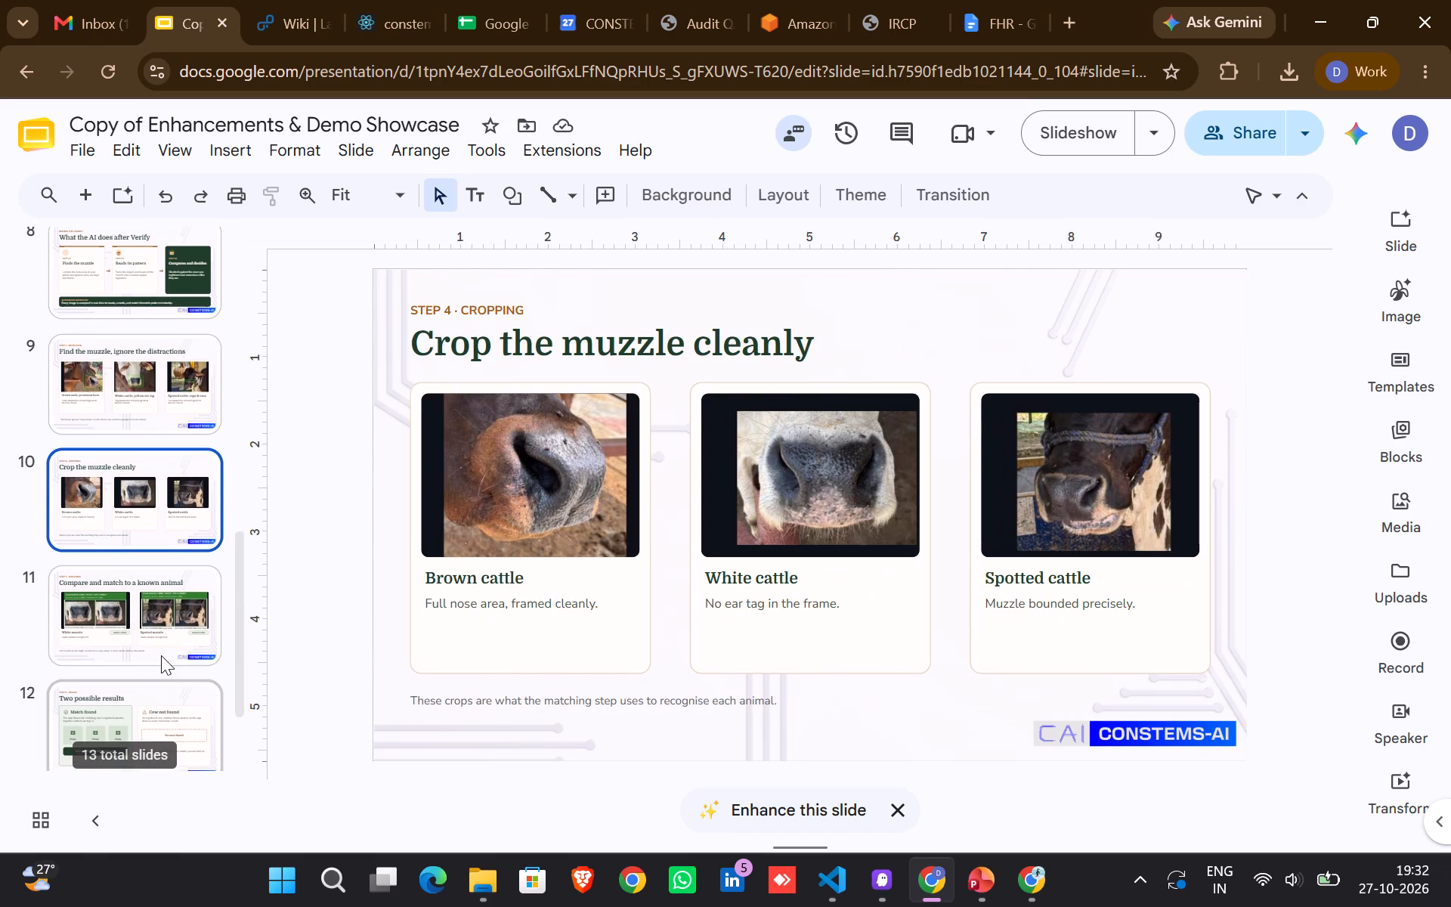
{"action": "right_click", "coordinate": [161, 655]}
{"action": "left_click", "coordinate": [105, 618]}
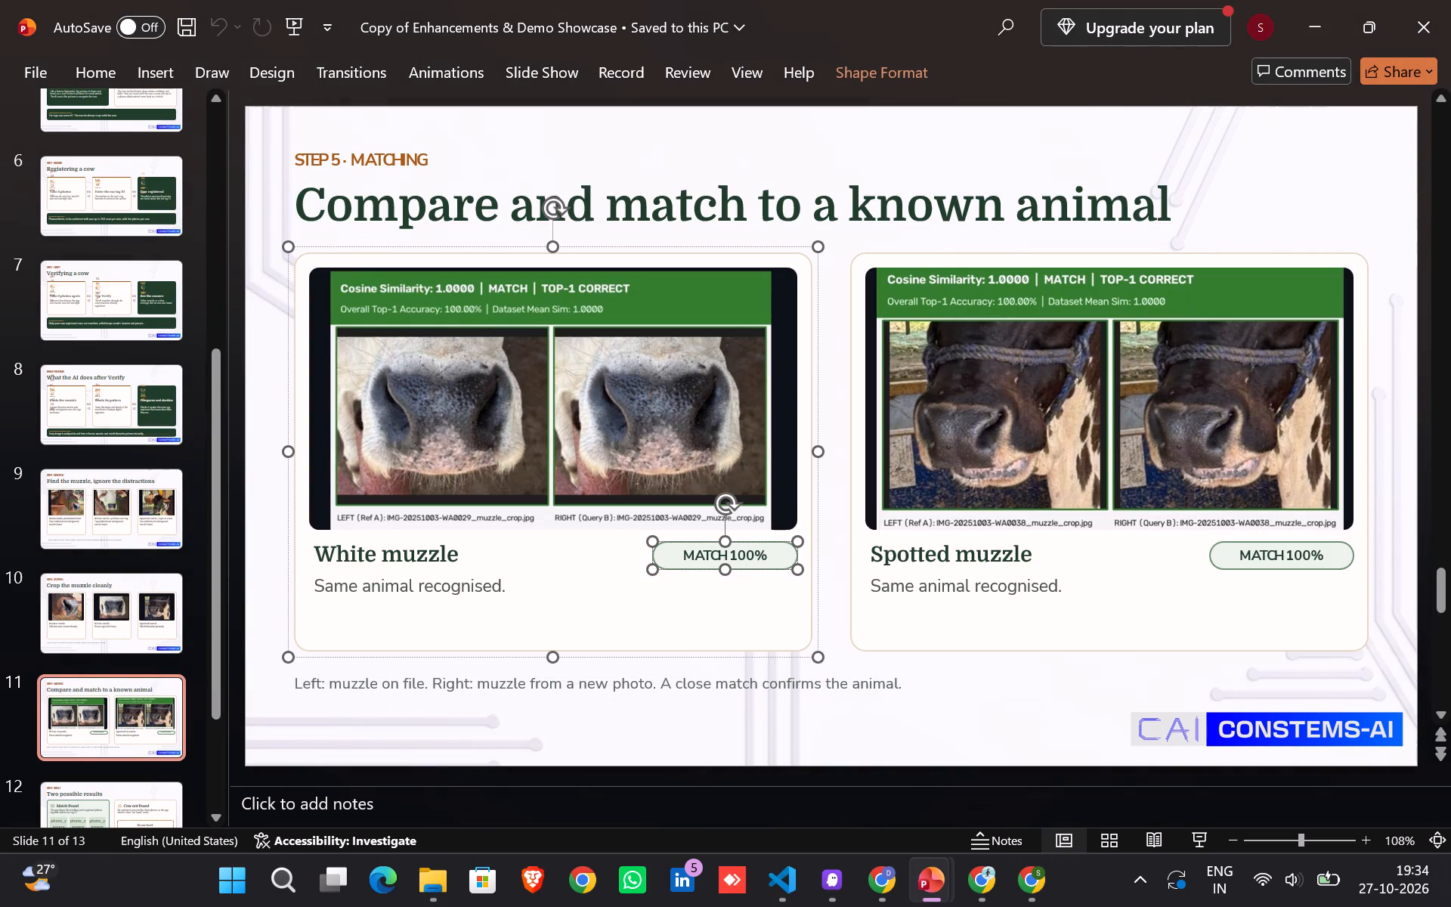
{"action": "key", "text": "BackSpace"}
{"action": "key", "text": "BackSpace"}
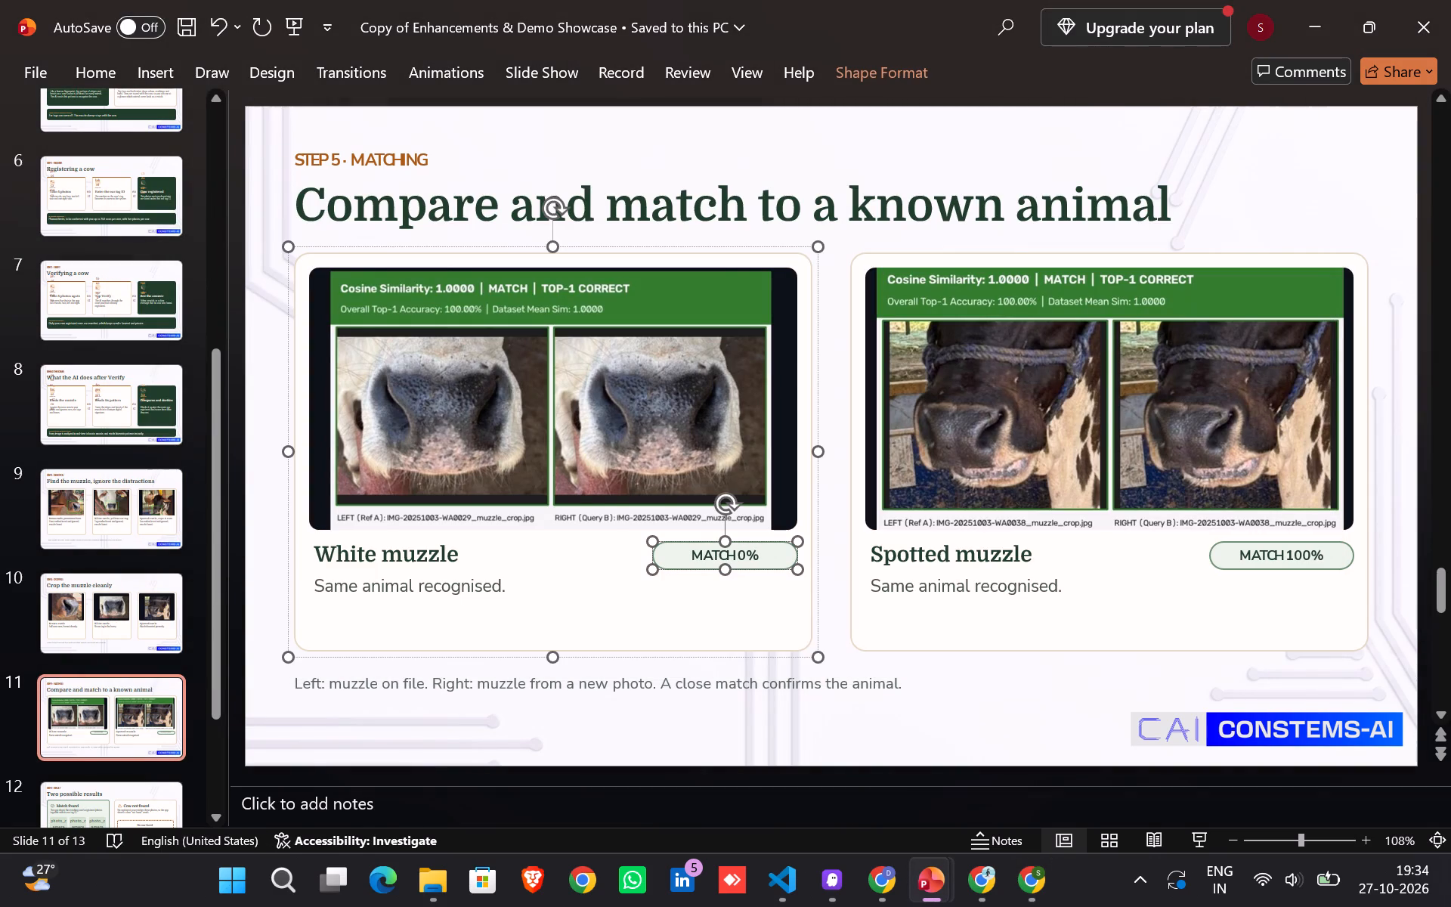
Switch to the deck in Google Slides and change the White muzzle card's badge to "MATCH 99%".
{"action": "key", "text": "alt+Tab"}
{"action": "key", "text": "alt+Tab"}
{"action": "key", "text": "alt+Tab"}
{"action": "key", "text": "alt+Tab"}
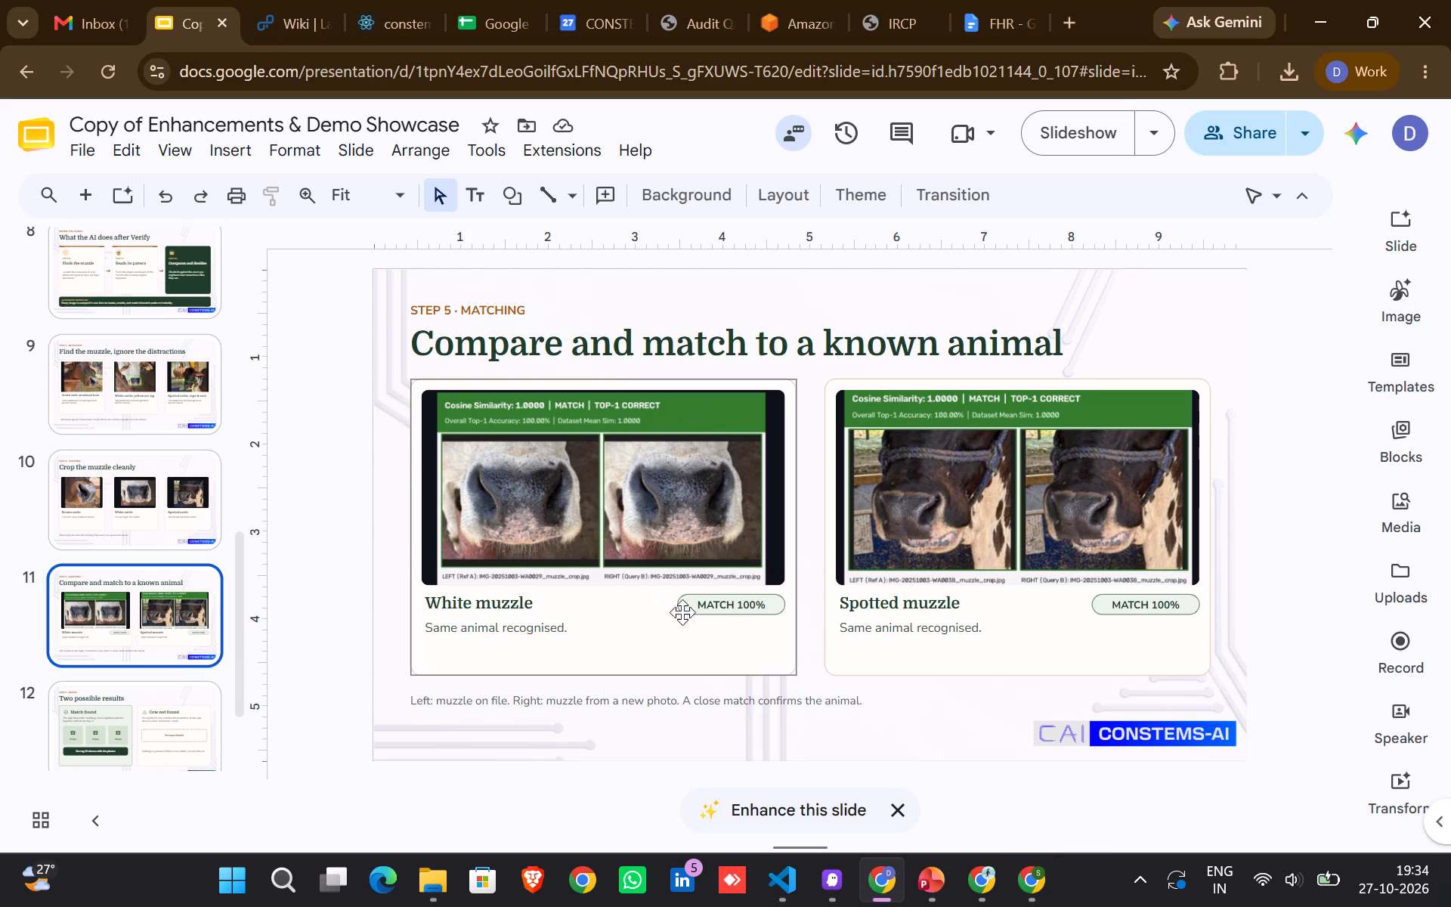
{"action": "double_click", "coordinate": [732, 604]}
{"action": "left_click", "coordinate": [749, 602]}
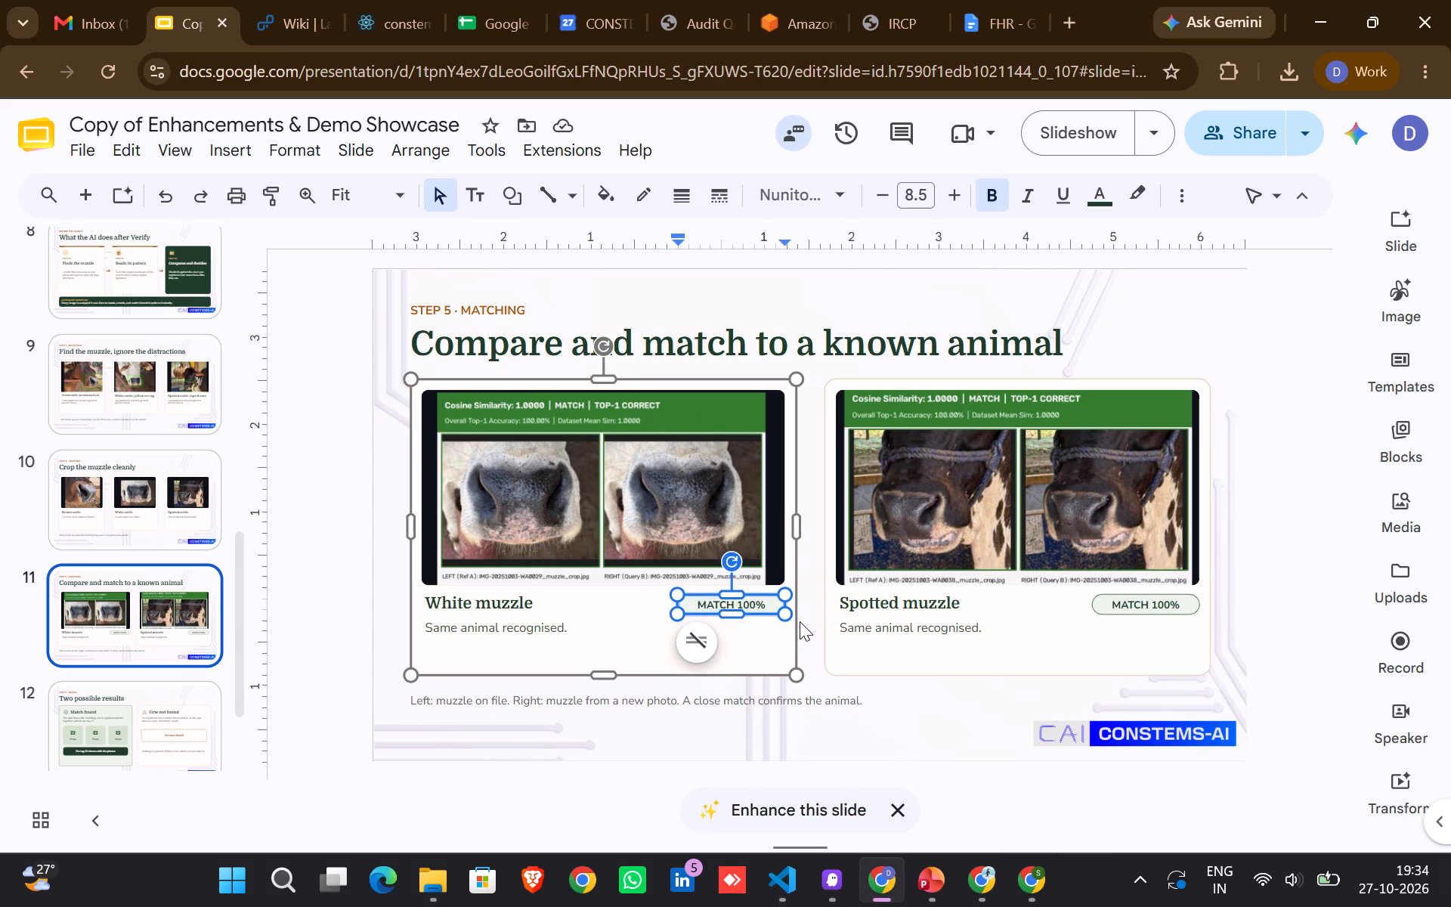
{"action": "key", "text": "BackSpace"}
{"action": "key", "text": "BackSpace"}
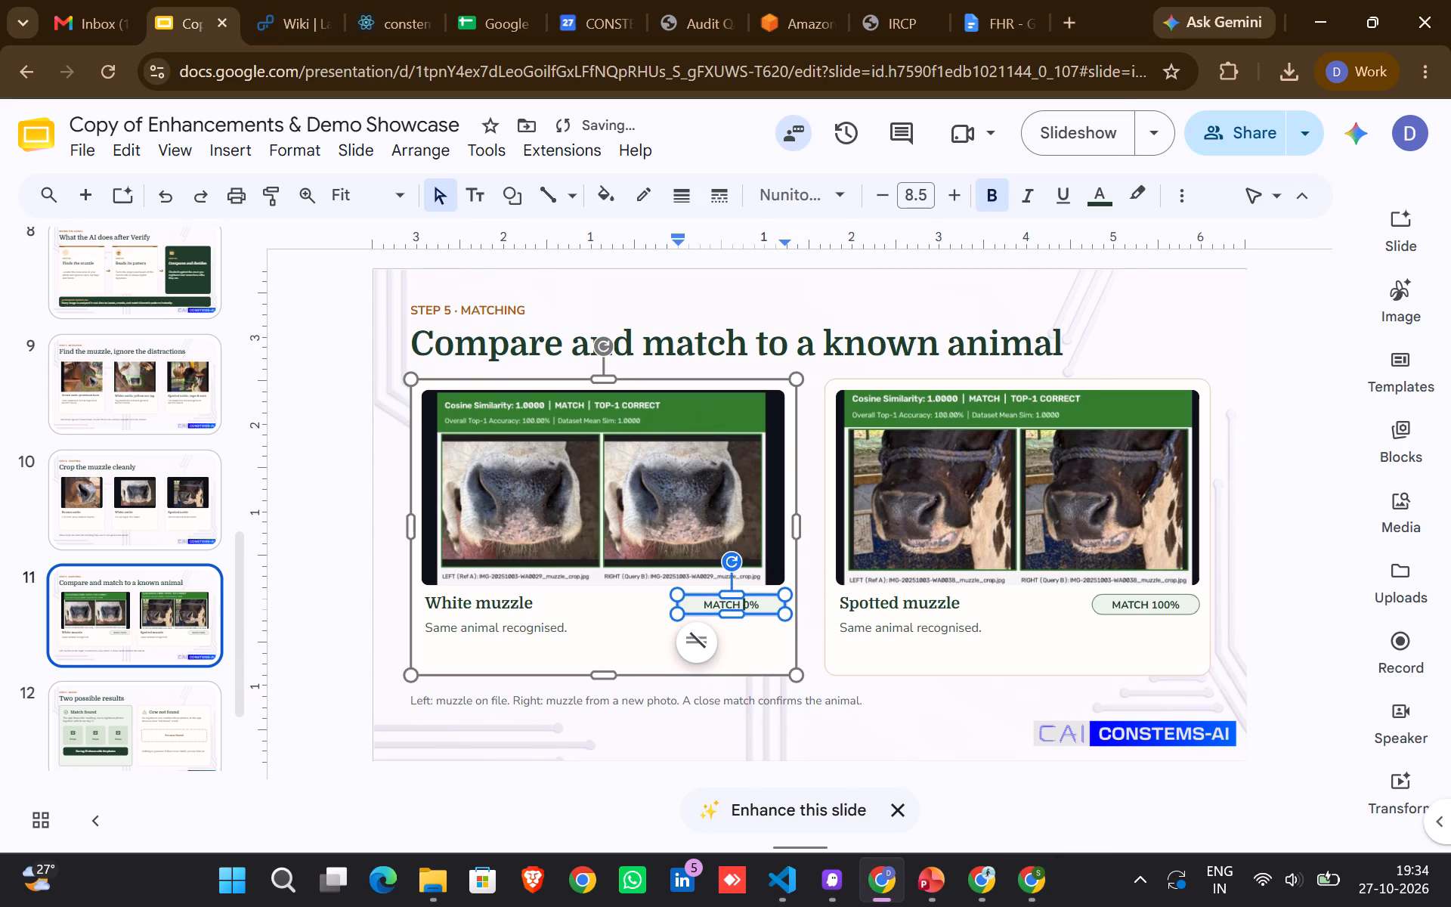
{"action": "key", "text": "Delete"}
{"action": "type", "text": "99"}
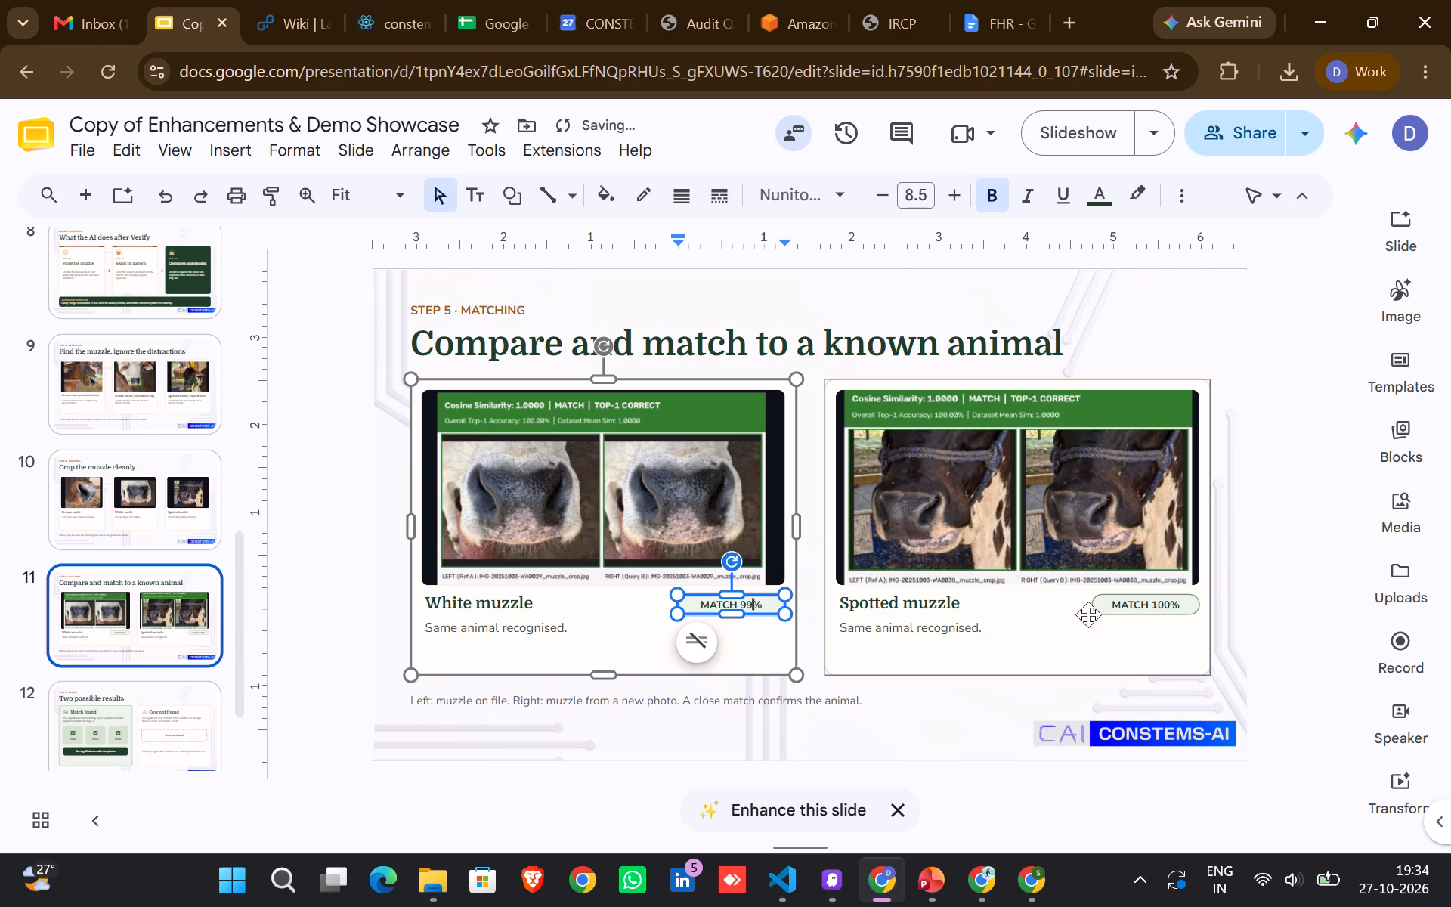
Change the Spotted muzzle card's badge to "MATCH 98%".
{"action": "left_click", "coordinate": [1168, 602]}
{"action": "key", "text": "BackSpace"}
{"action": "key", "text": "BackSpace"}
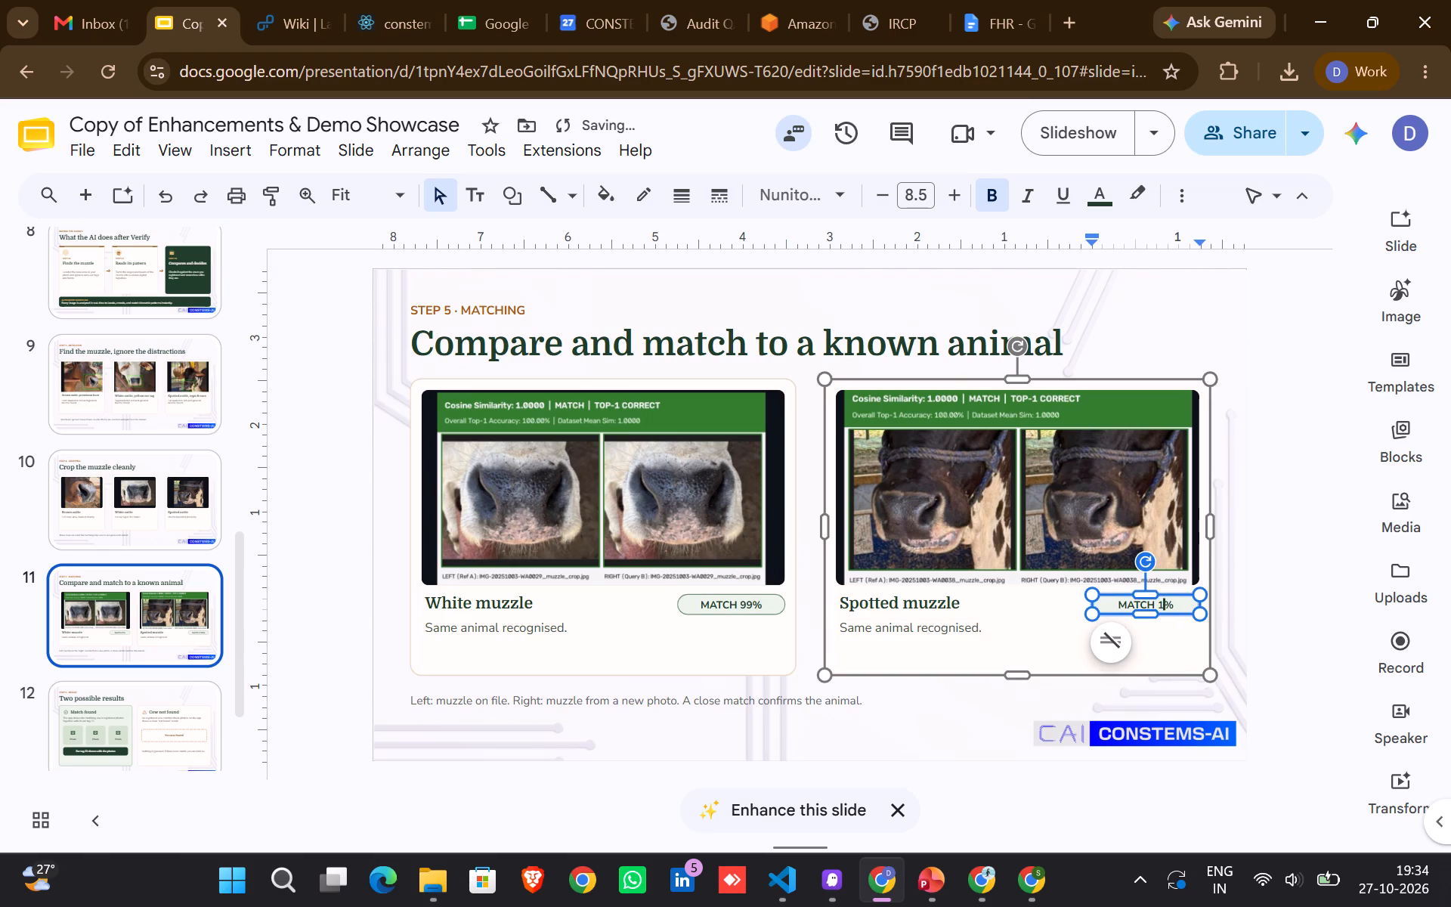
{"action": "key", "text": "BackSpace"}
{"action": "type", "text": "98"}
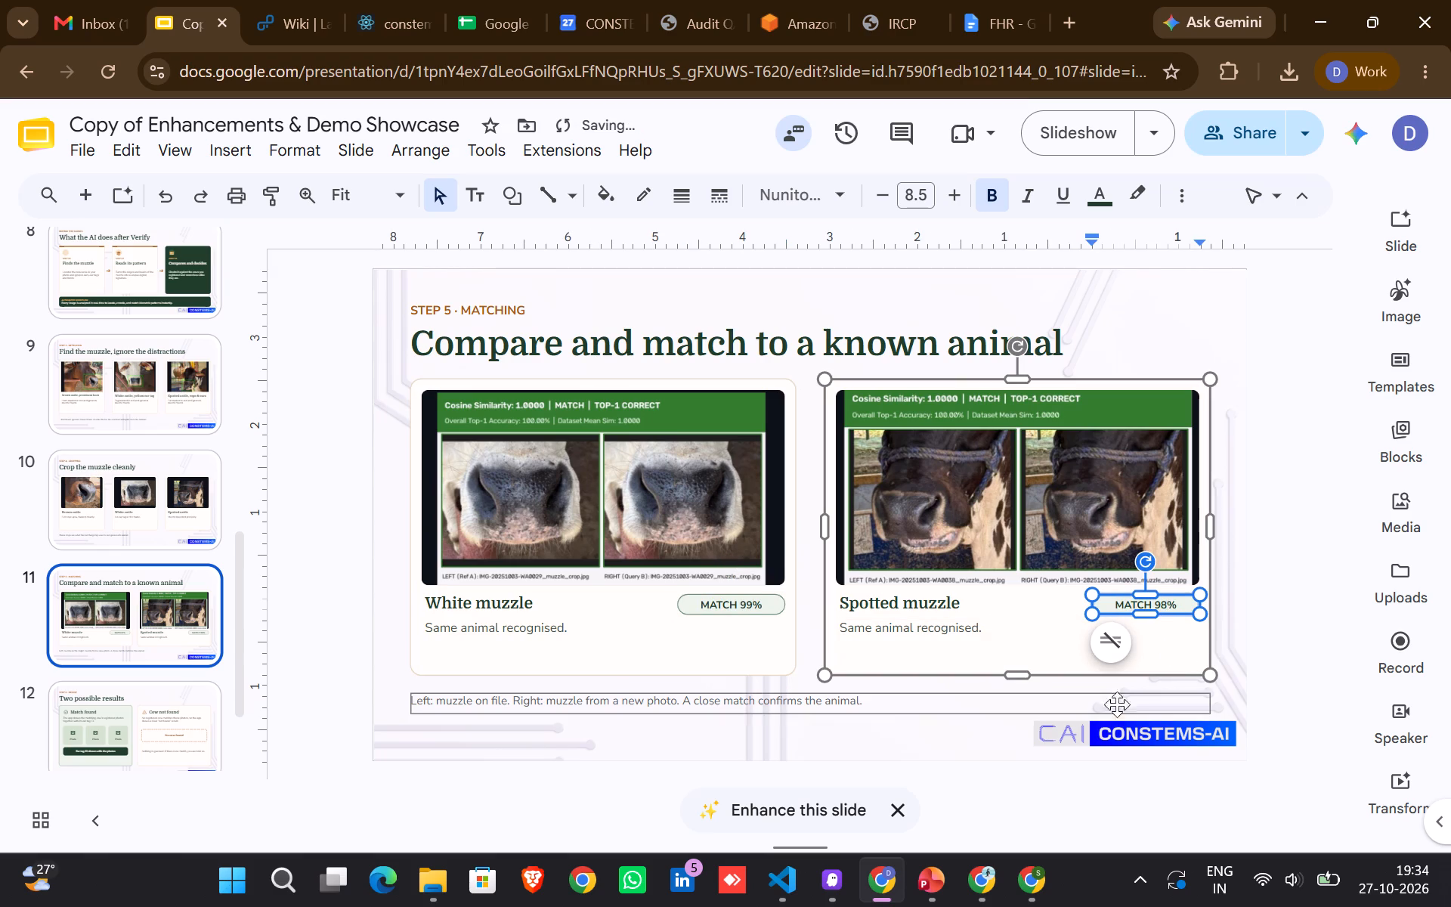
{"action": "left_click", "coordinate": [926, 754]}
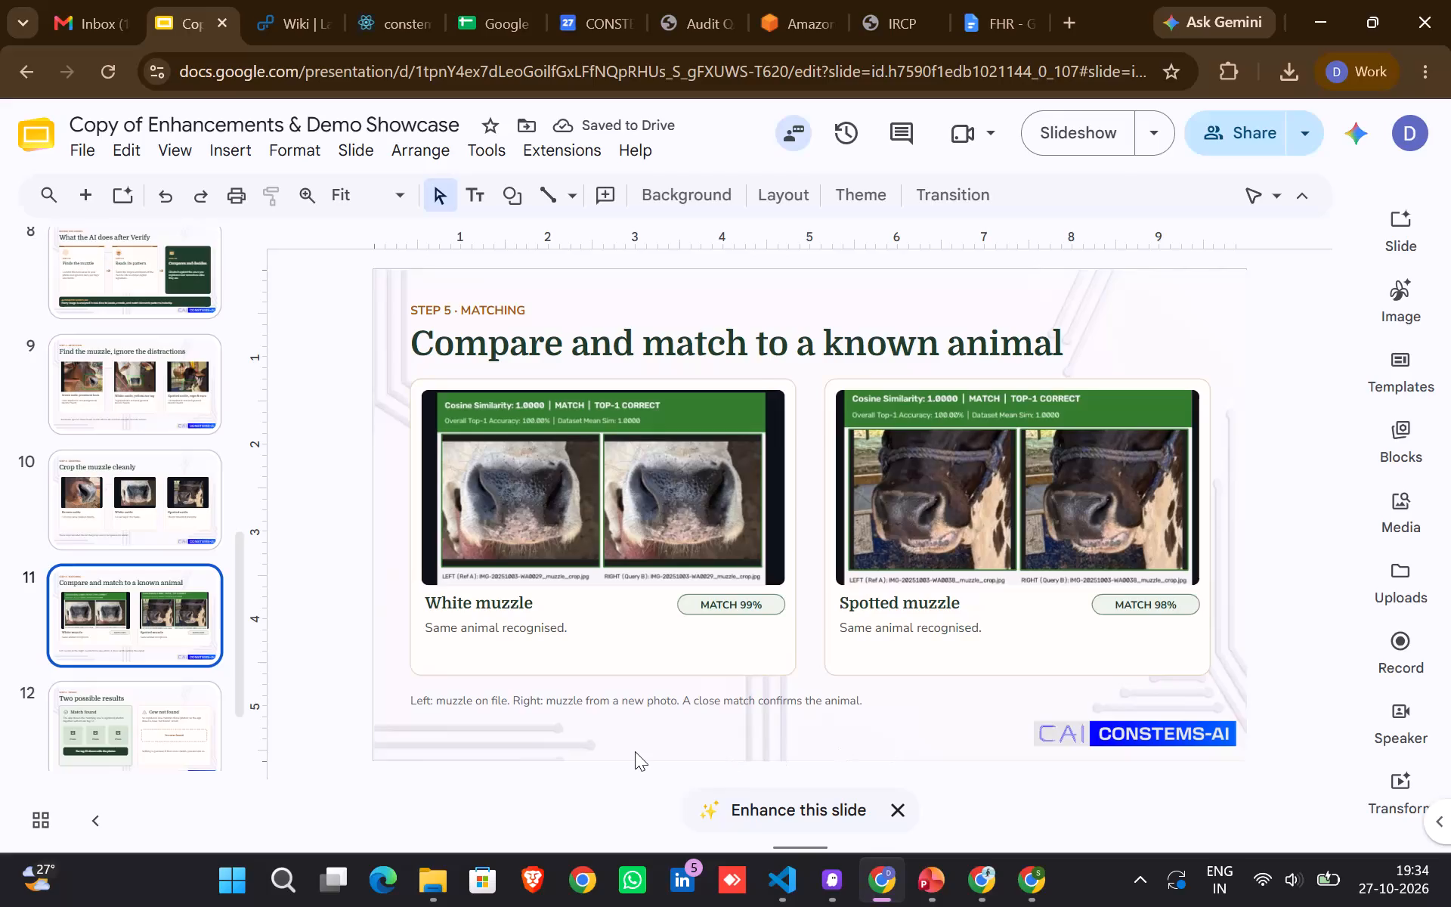
Crop the White muzzle card's comparison image from the top to cut off its green similarity header.
{"action": "left_click", "coordinate": [499, 423]}
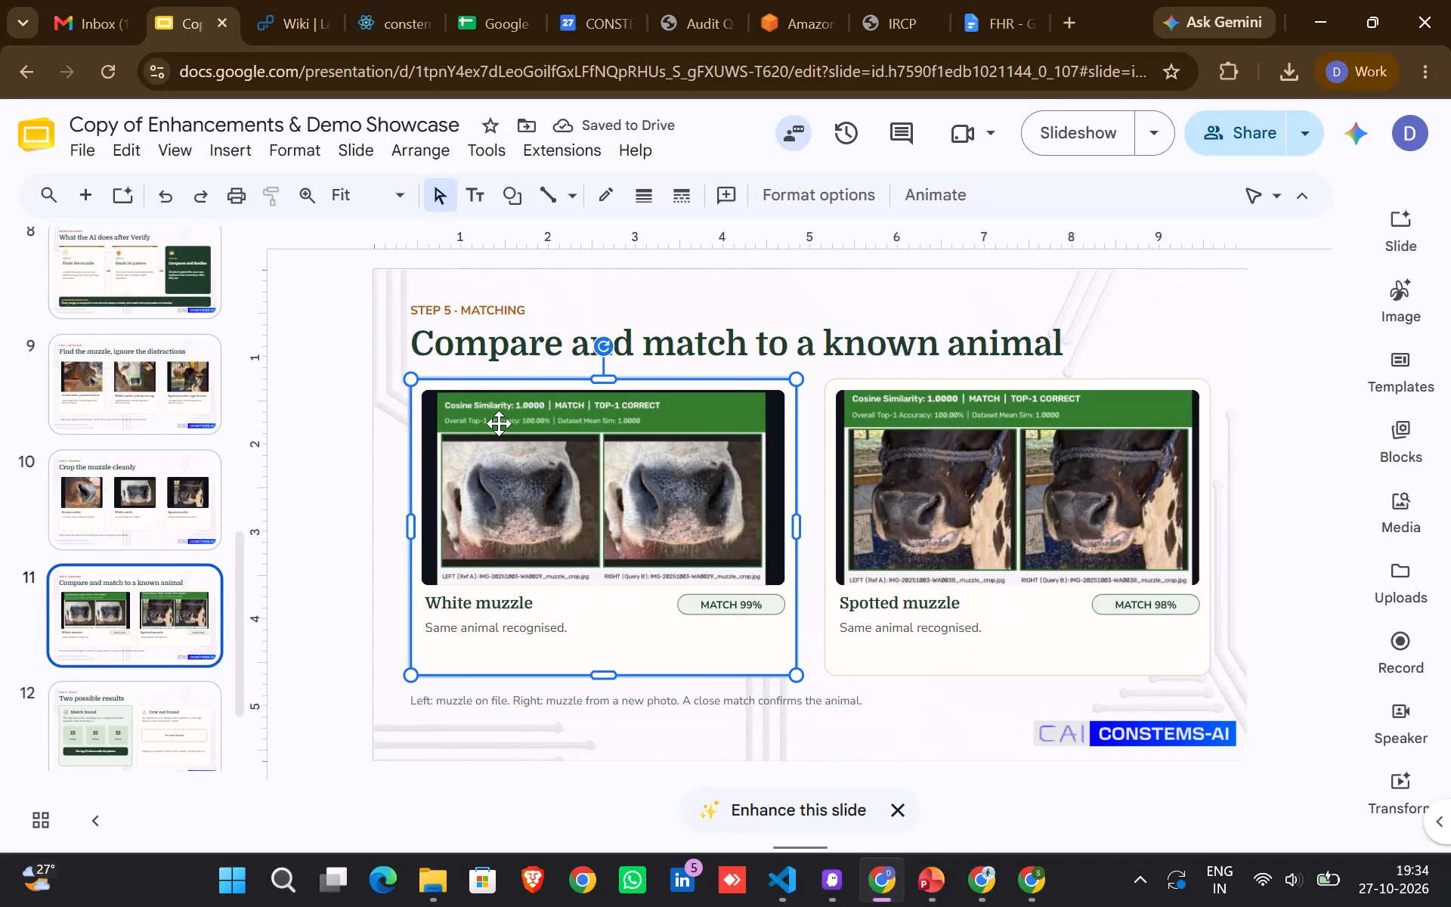
{"action": "double_click", "coordinate": [509, 418]}
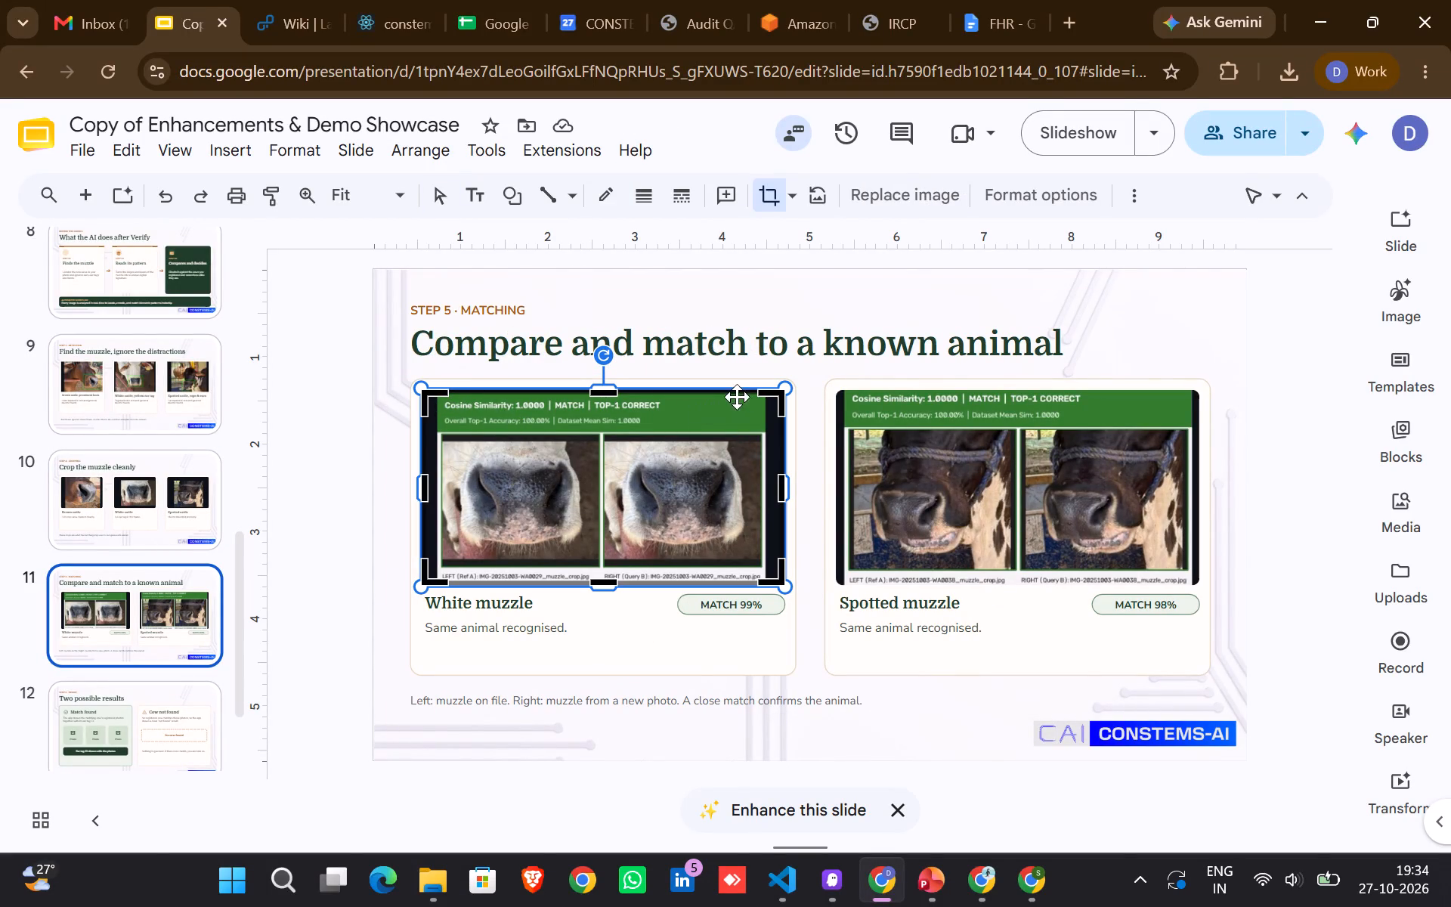
{"action": "left_click_drag", "start_coordinate": [782, 394], "coordinate": [778, 411]}
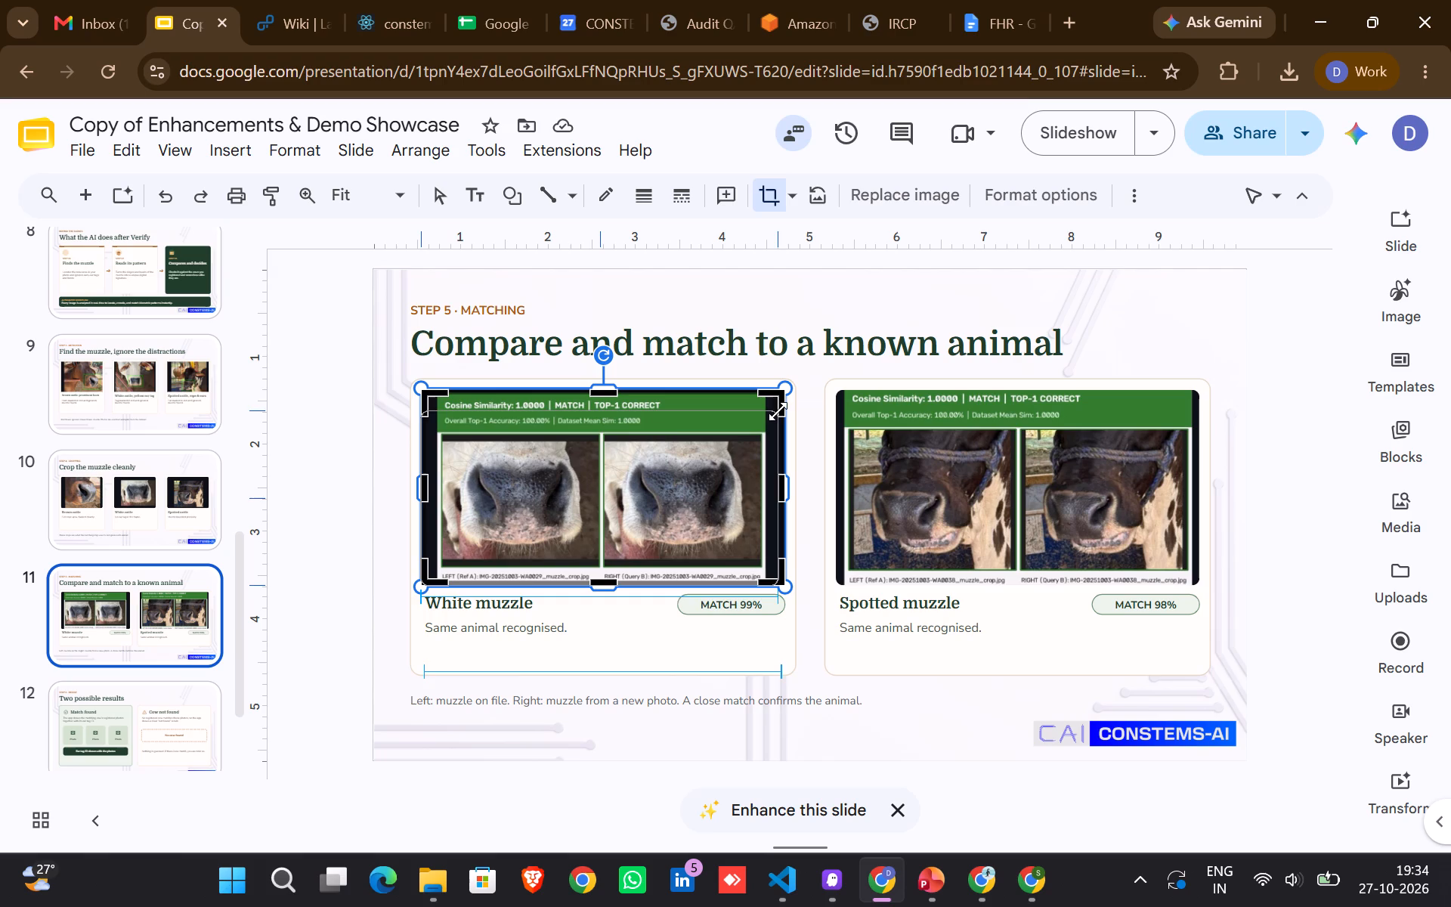
{"action": "left_click_drag", "start_coordinate": [778, 411], "coordinate": [784, 423]}
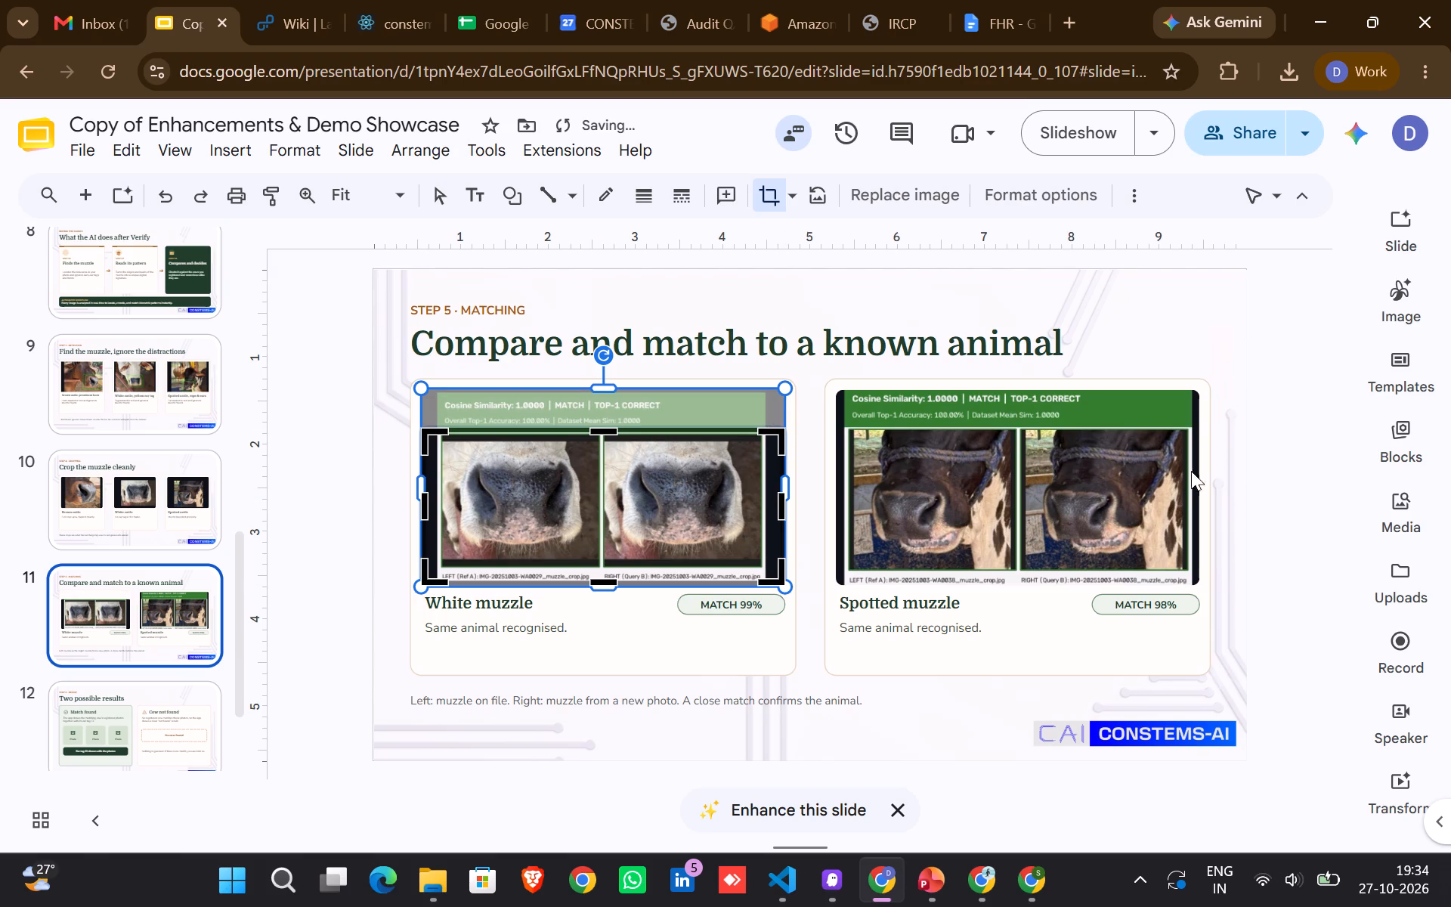
{"action": "left_click", "coordinate": [1242, 460]}
Crop the Spotted muzzle card's comparison image to cut off its green header and the black strip along its right edge.
{"action": "left_click", "coordinate": [1171, 520]}
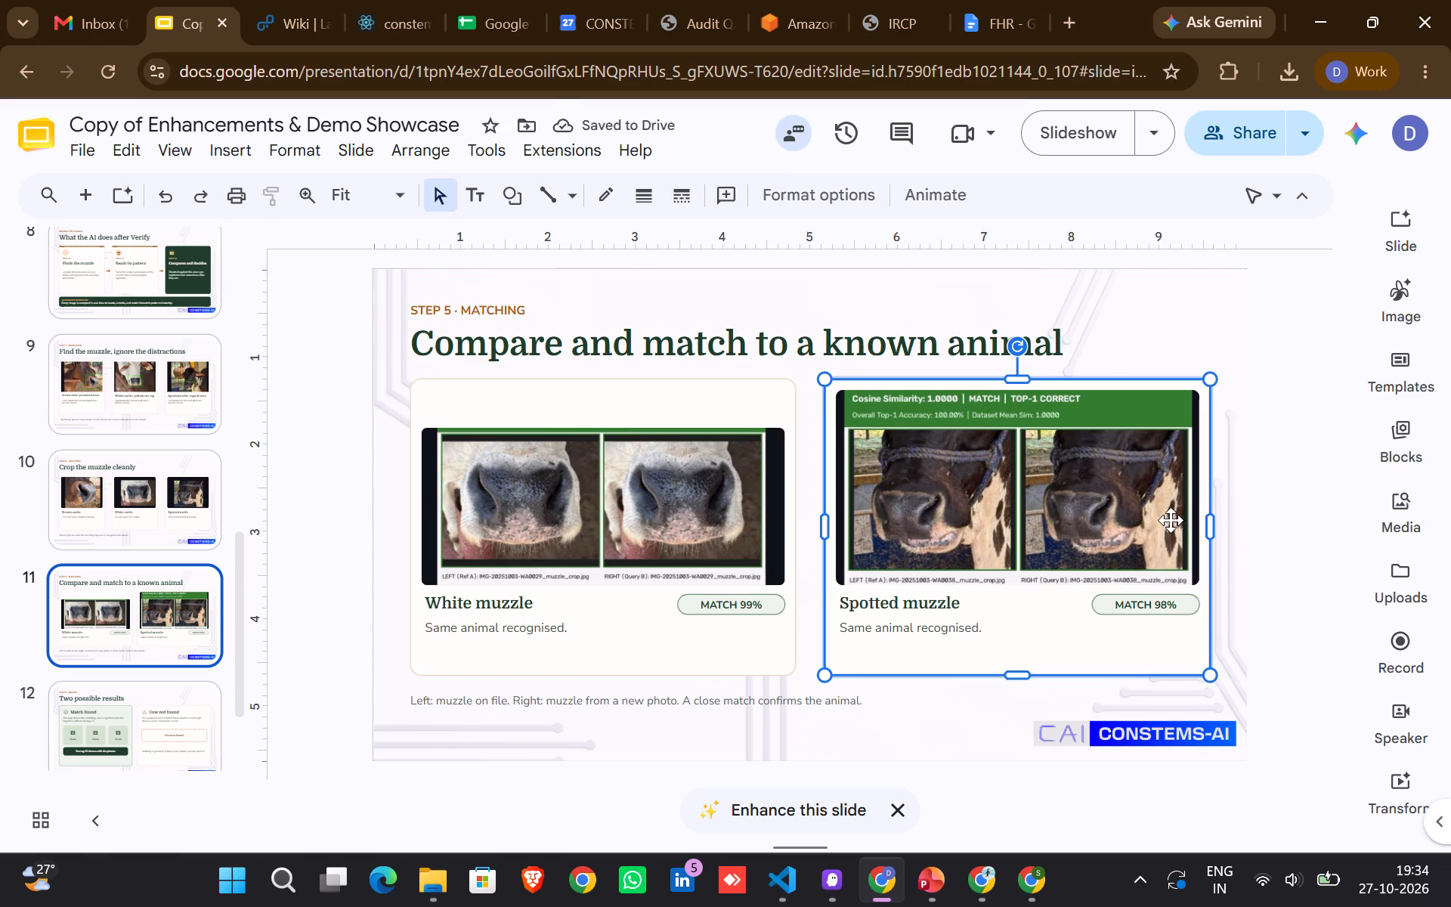
{"action": "double_click", "coordinate": [1103, 494]}
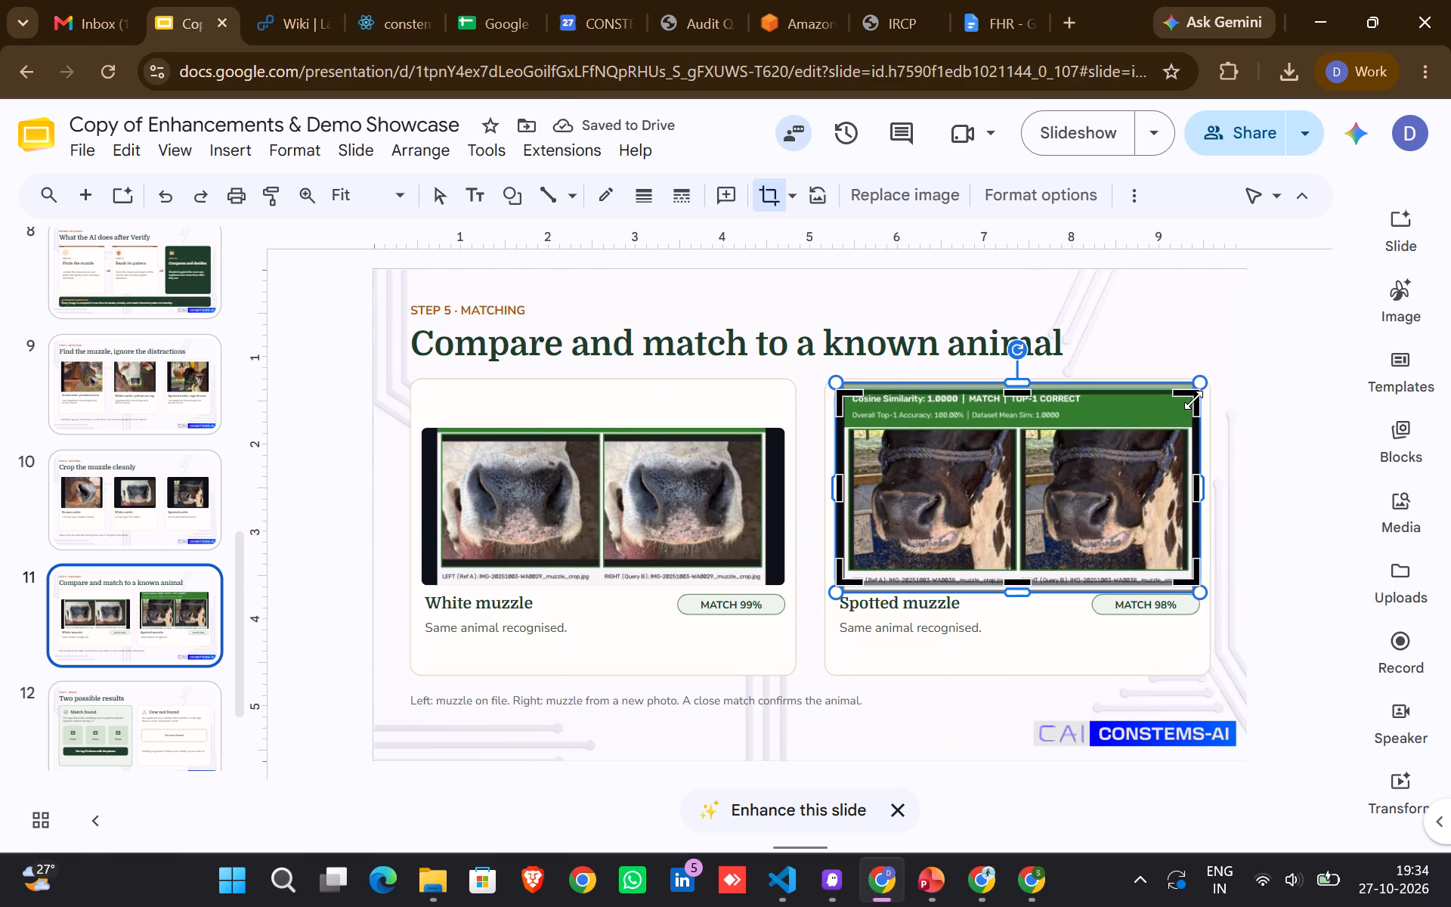
{"action": "left_click_drag", "start_coordinate": [1193, 400], "coordinate": [1188, 428]}
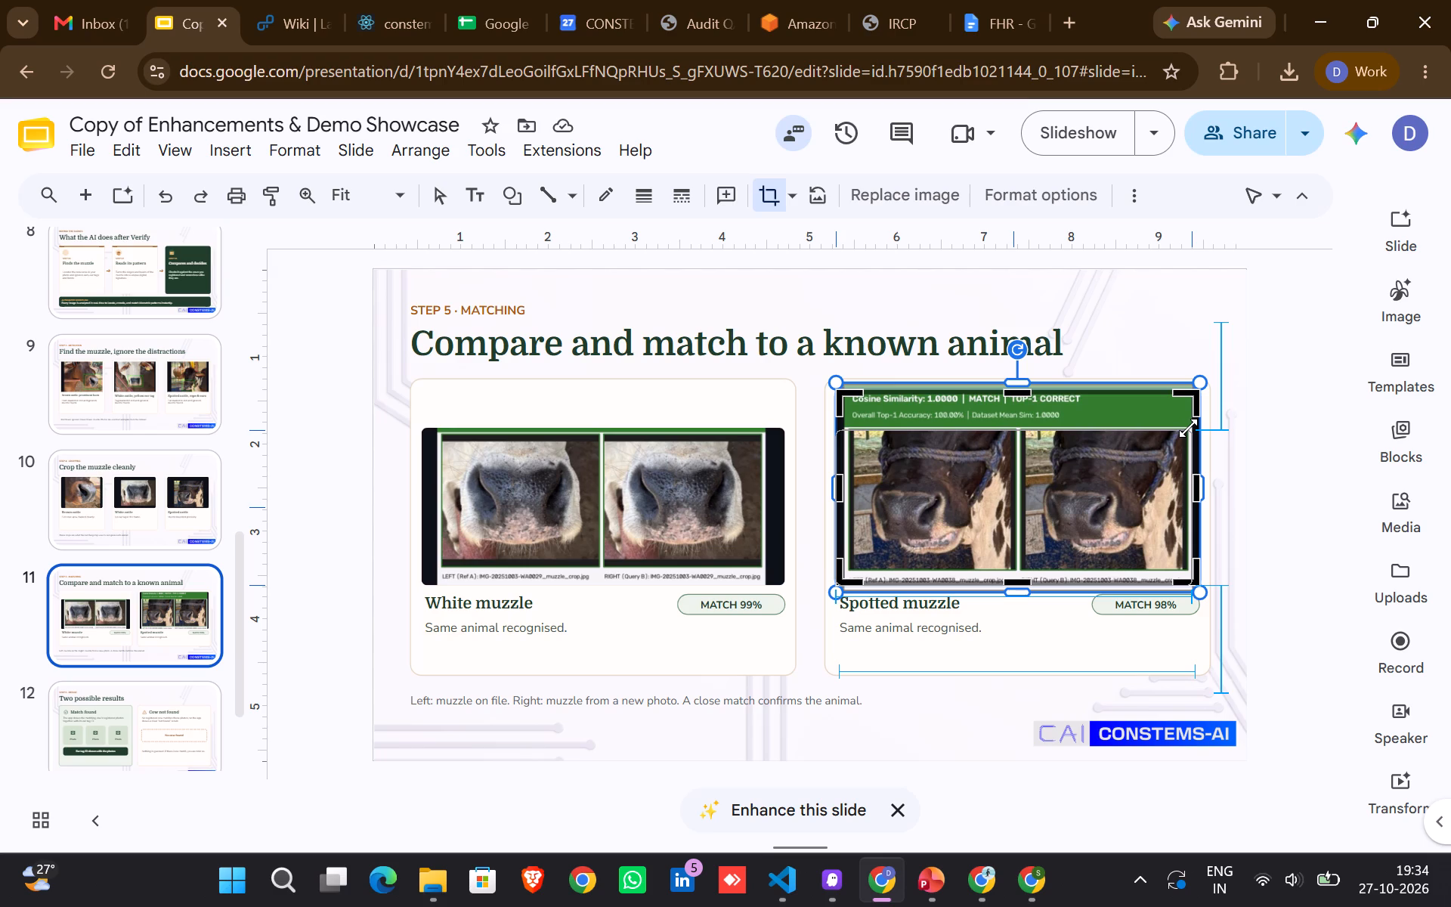
{"action": "left_click_drag", "start_coordinate": [1188, 428], "coordinate": [1186, 423]}
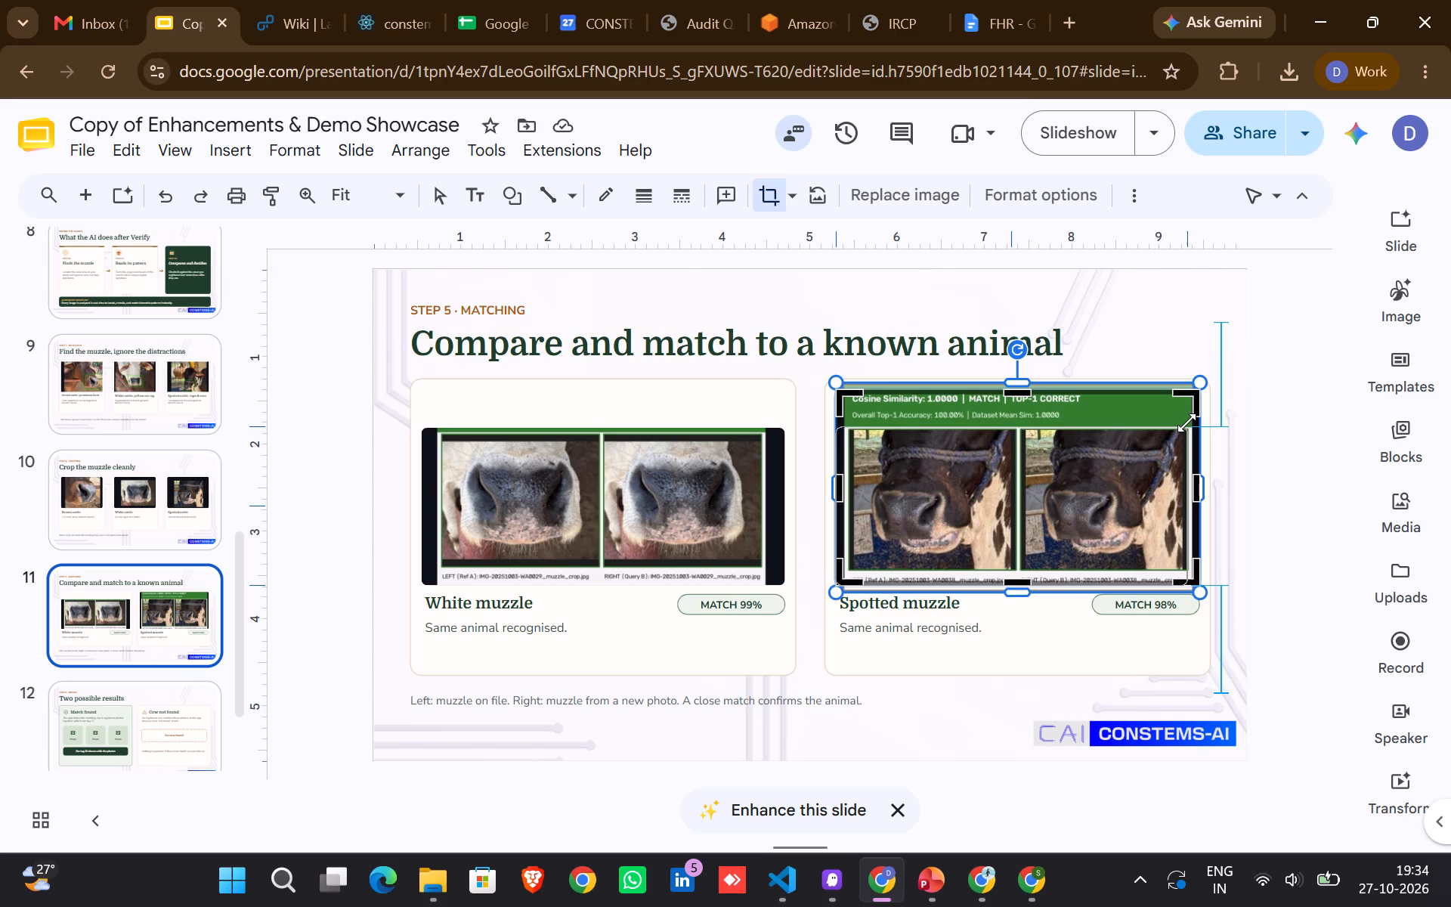
{"action": "left_click_drag", "start_coordinate": [1186, 423], "coordinate": [1186, 421]}
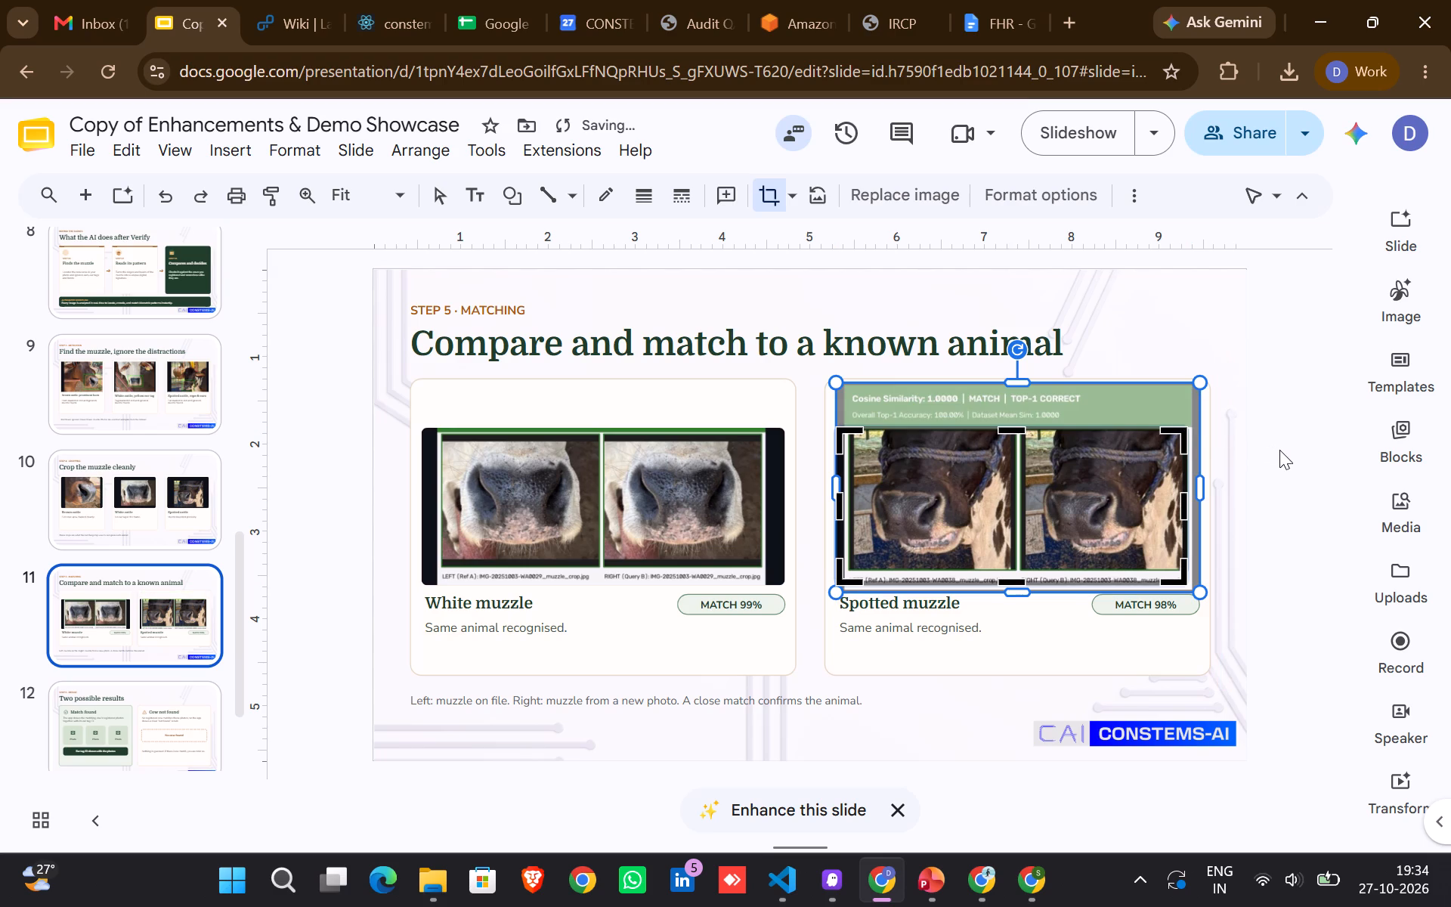
{"action": "left_click", "coordinate": [1279, 450]}
{"action": "left_click", "coordinate": [1283, 511]}
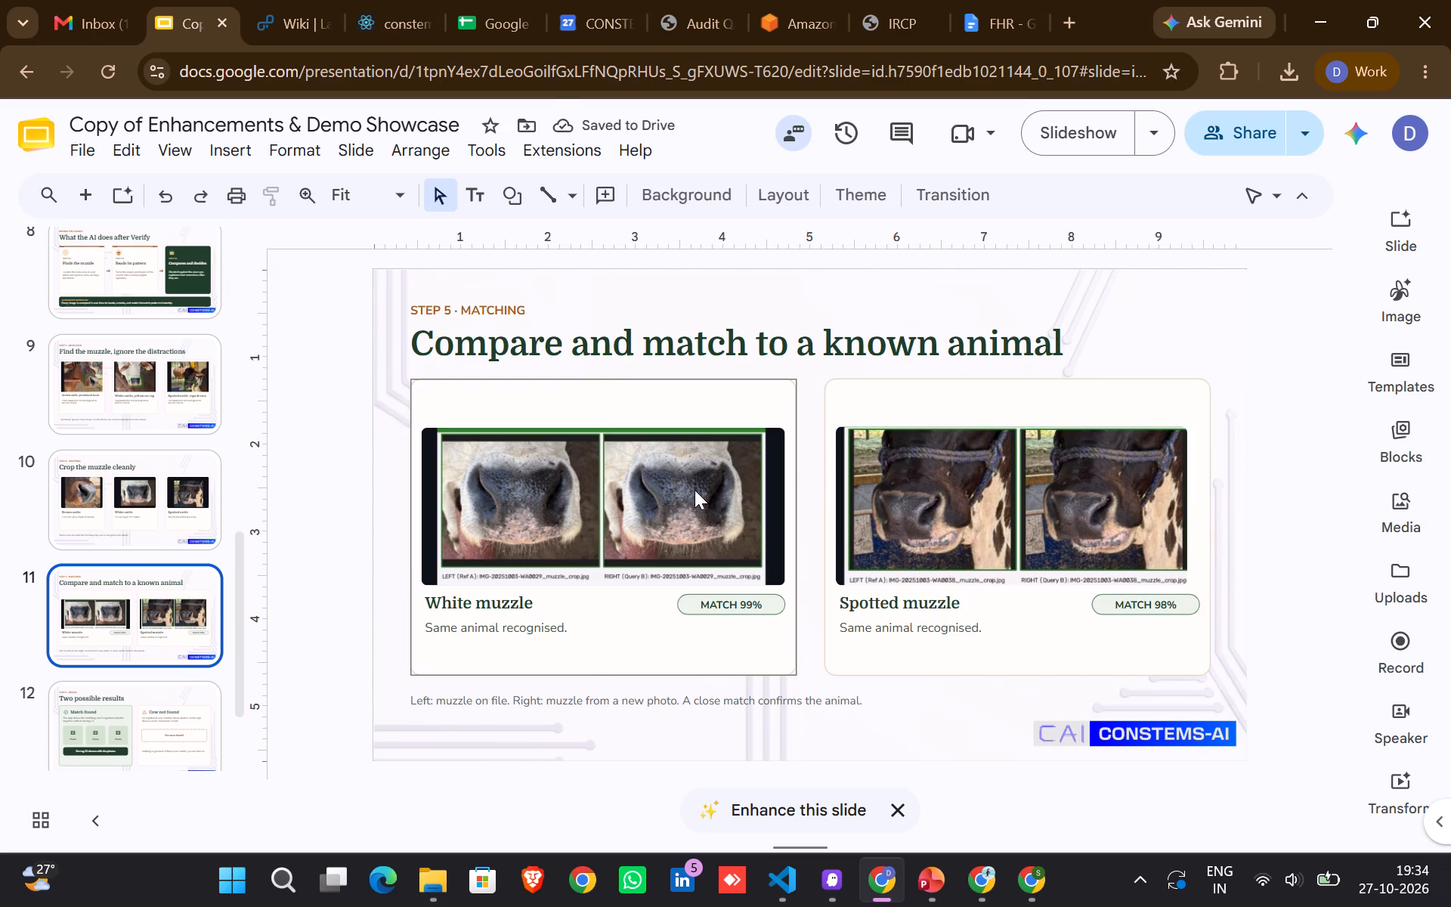
Tighten the White muzzle image's crop to remove the remaining green line on top and trim the right edge slightly.
{"action": "left_click", "coordinate": [695, 490]}
{"action": "double_click", "coordinate": [648, 485]}
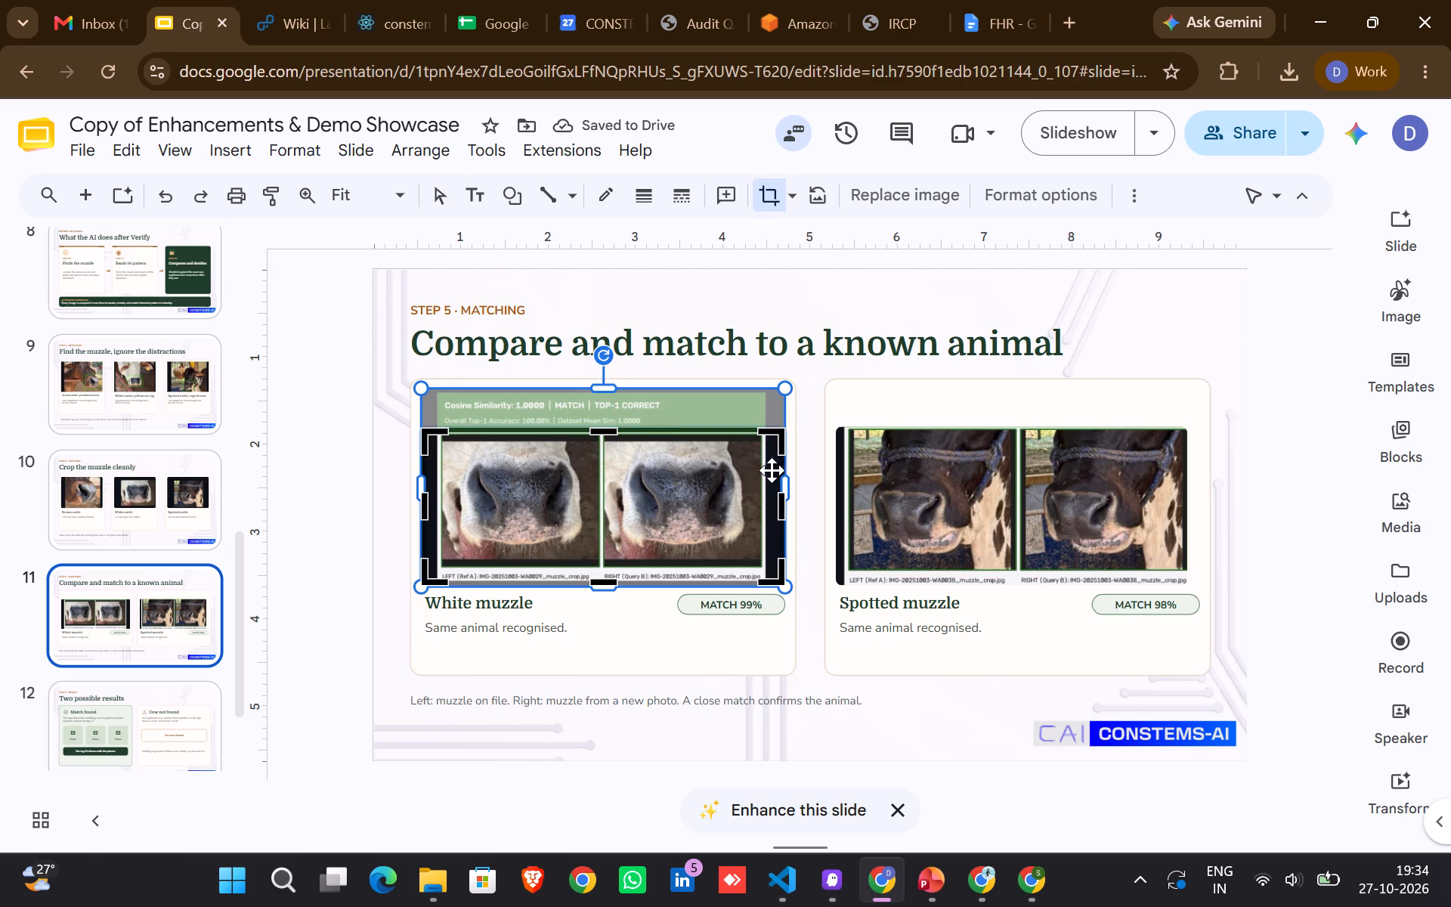
{"action": "left_click", "coordinate": [781, 438]}
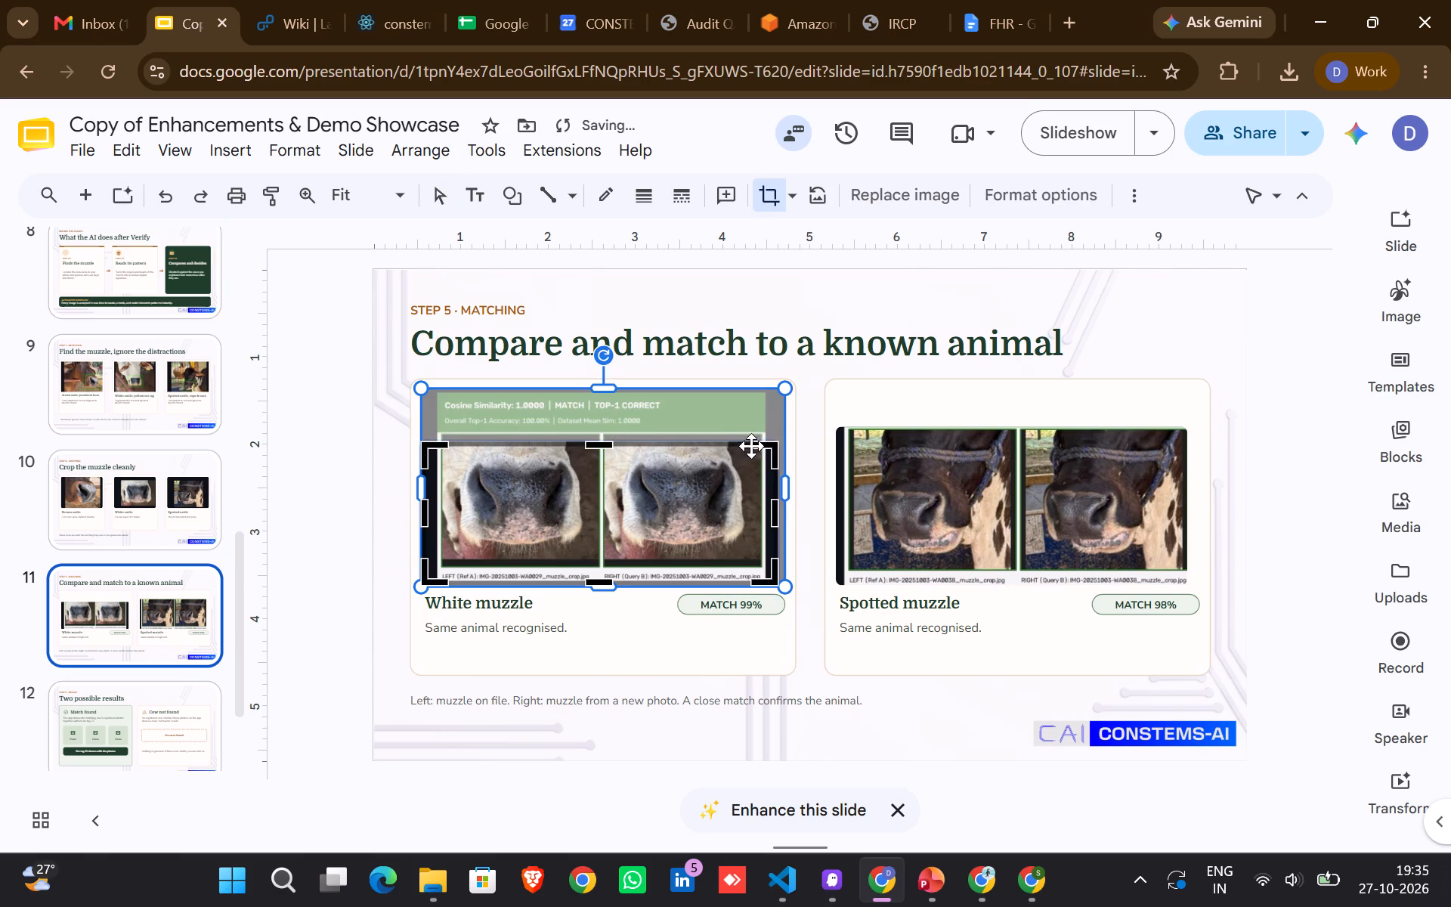
{"action": "left_click_drag", "start_coordinate": [769, 446], "coordinate": [772, 435]}
{"action": "left_click", "coordinate": [1270, 462]}
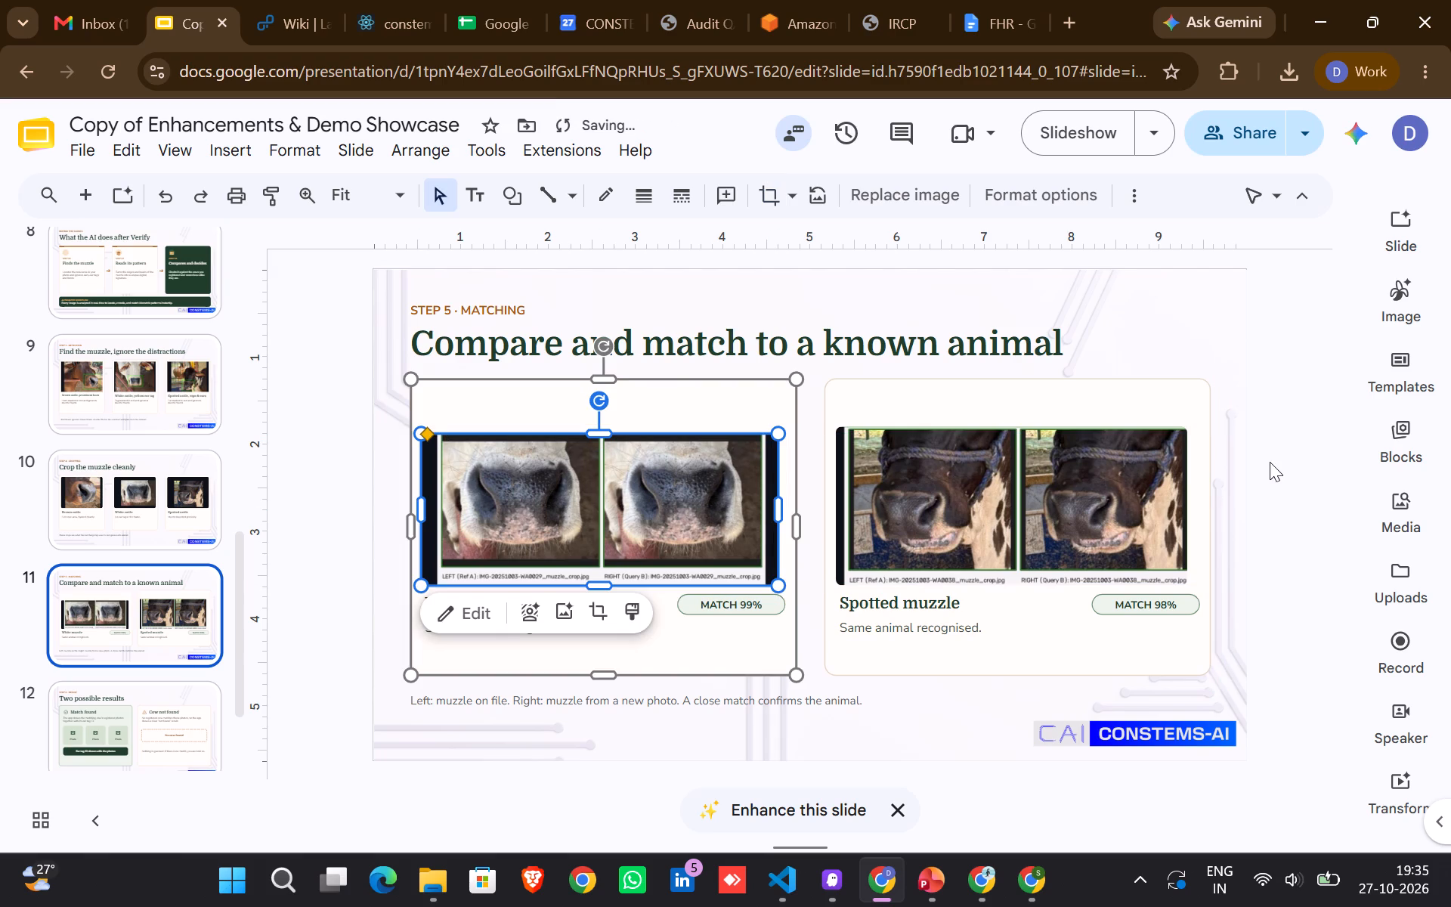
{"action": "left_click", "coordinate": [1304, 596]}
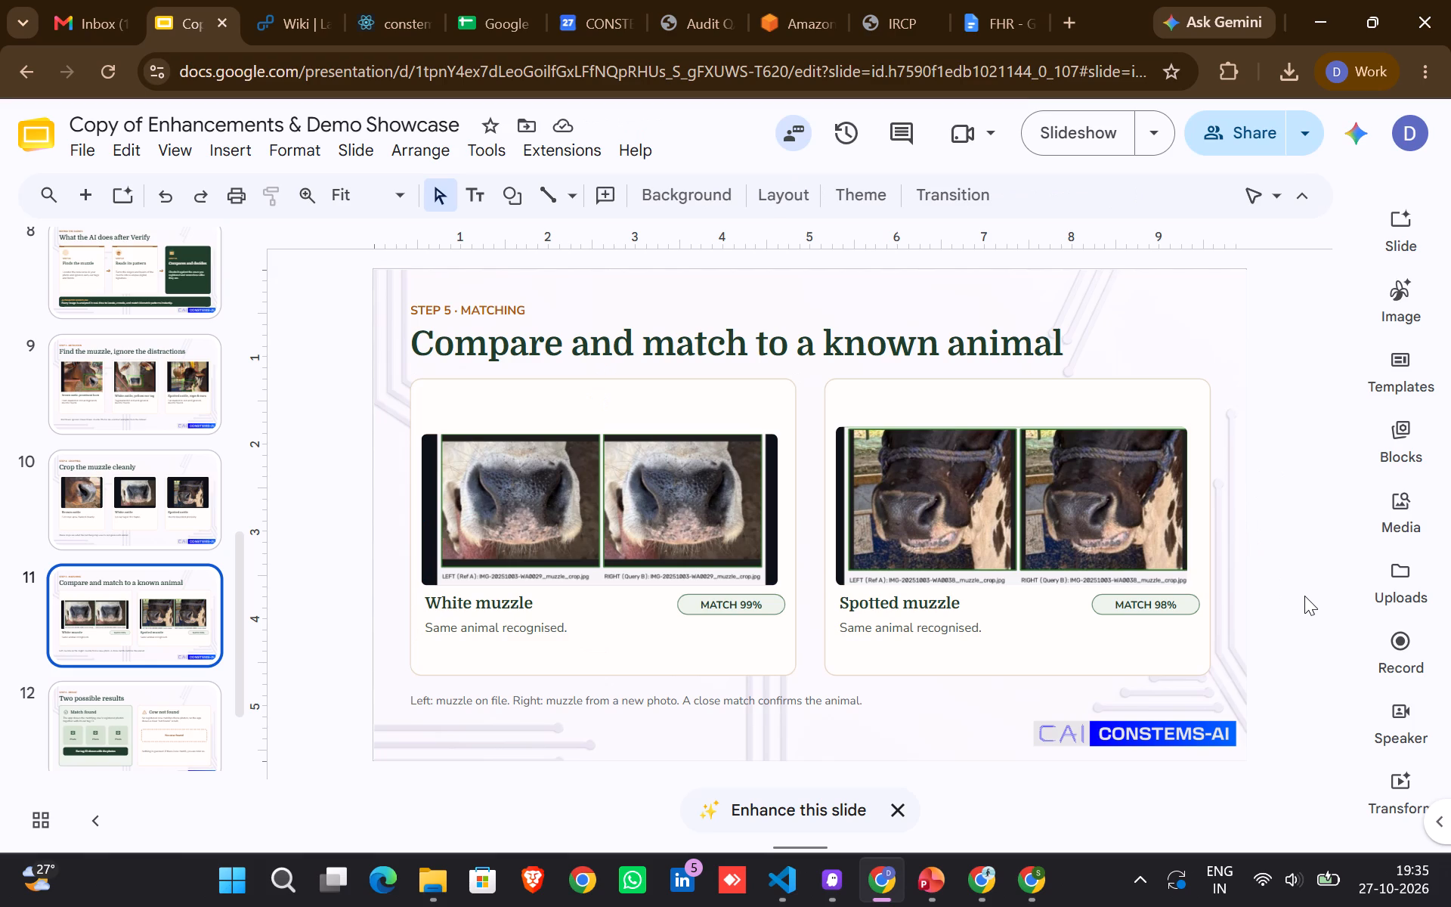
Duplicate the White muzzle heading and place the copy above the comparison image, inside the top of the same card.
{"action": "left_click", "coordinate": [527, 629]}
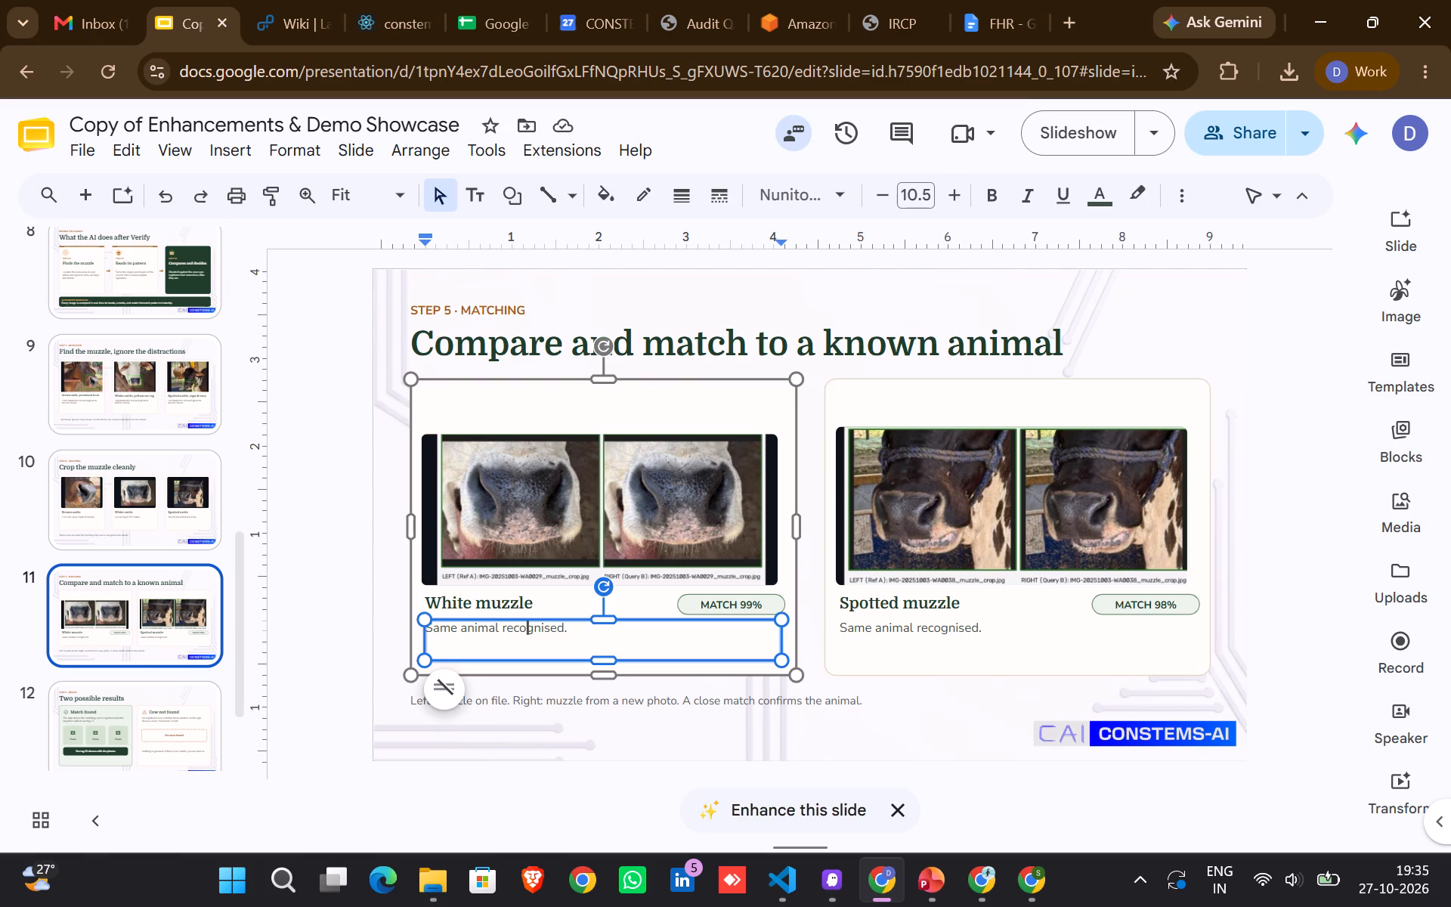
{"action": "left_click", "coordinate": [498, 598]}
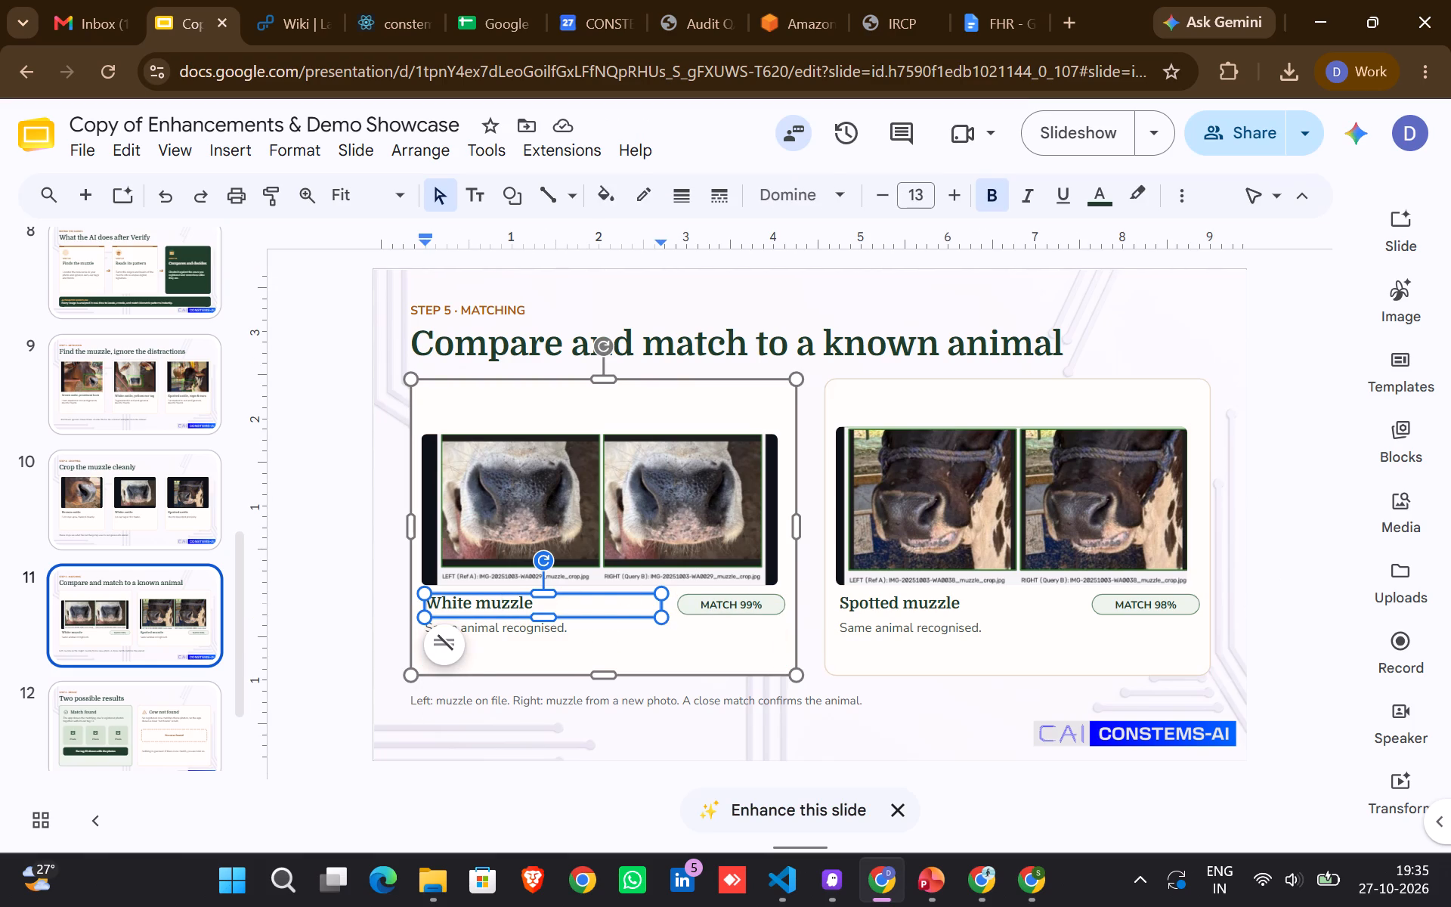
{"action": "left_click", "coordinate": [493, 594]}
{"action": "left_click", "coordinate": [475, 593]}
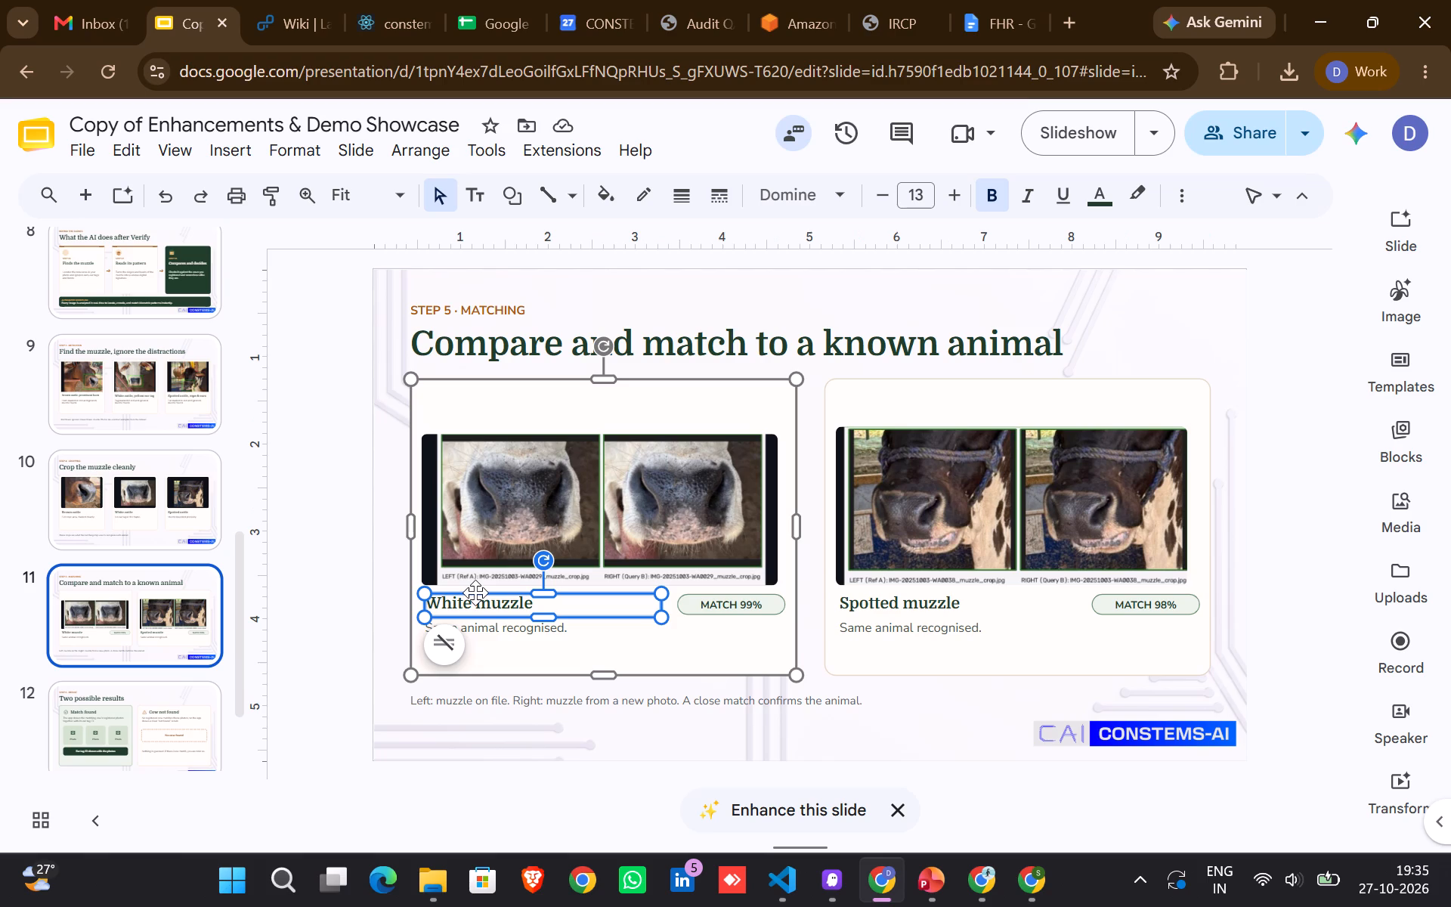
{"action": "key", "text": "ctrl+c"}
{"action": "key", "text": "ctrl+v"}
{"action": "left_click_drag", "start_coordinate": [512, 605], "coordinate": [496, 480]}
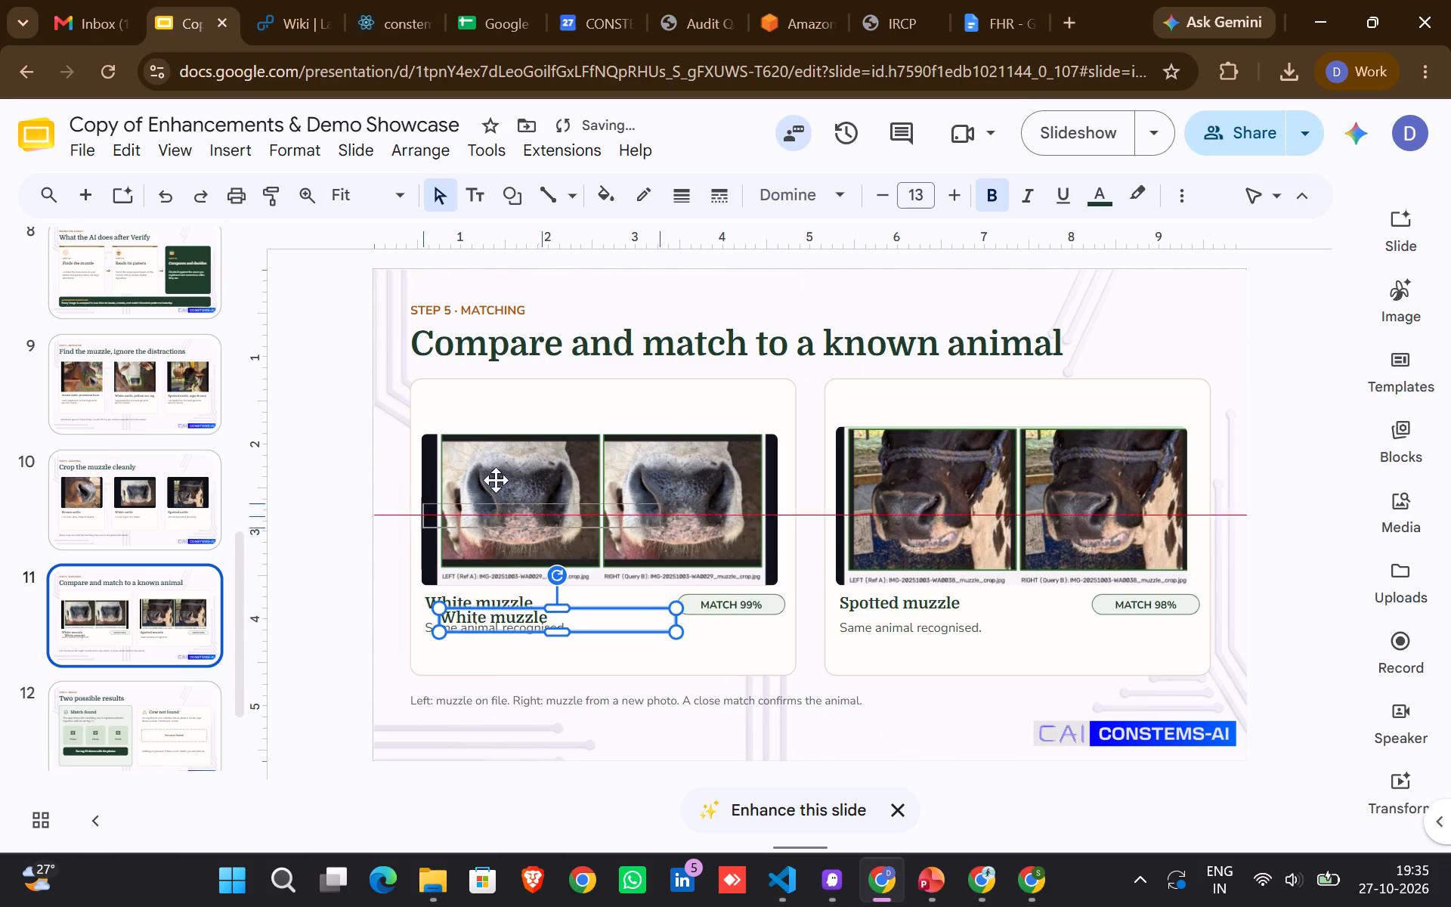
{"action": "left_click_drag", "start_coordinate": [496, 480], "coordinate": [496, 382]}
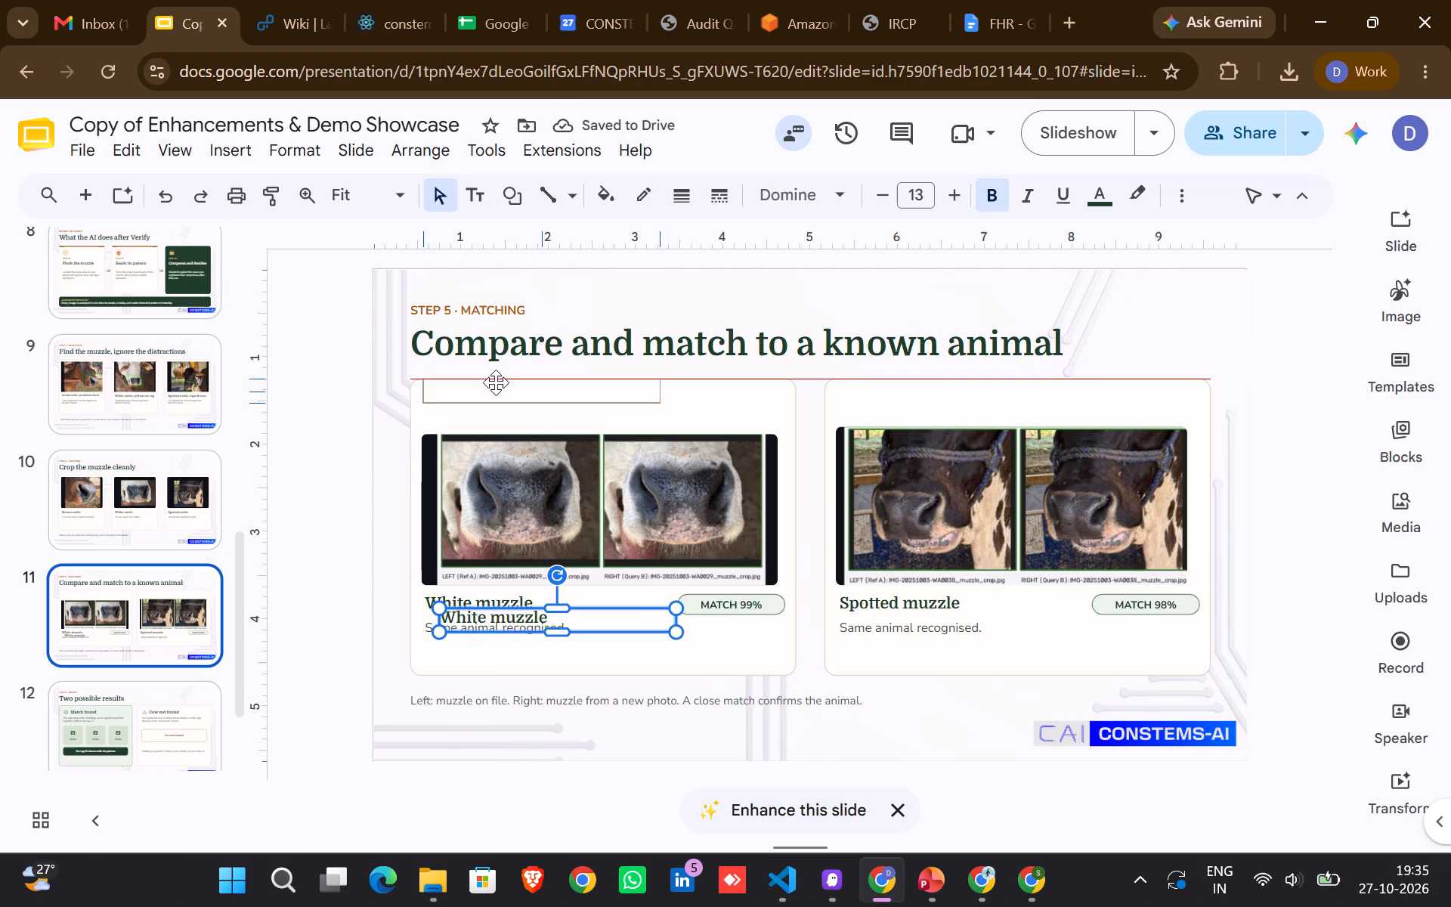
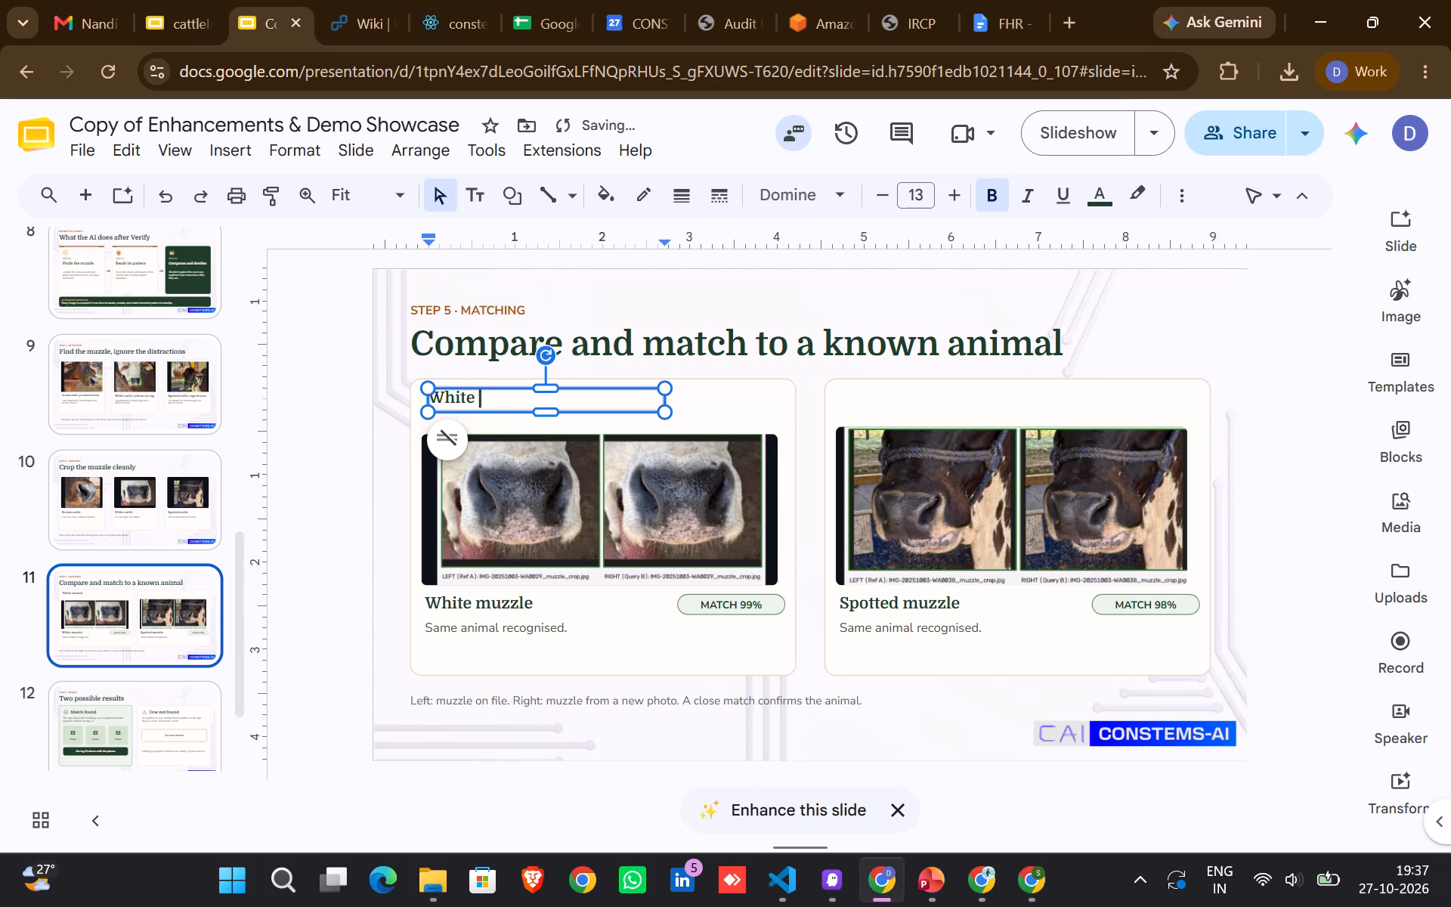
{"action": "key", "text": "BackSpace"}
{"action": "key", "text": "BackSpace"}
{"action": "key", "text": "BackSpace"}
{"action": "key", "text": "BackSpace"}
{"action": "key", "text": "BackSpace"}
{"action": "key", "text": "BackSpace"}
{"action": "key", "text": "ctrl+v"}
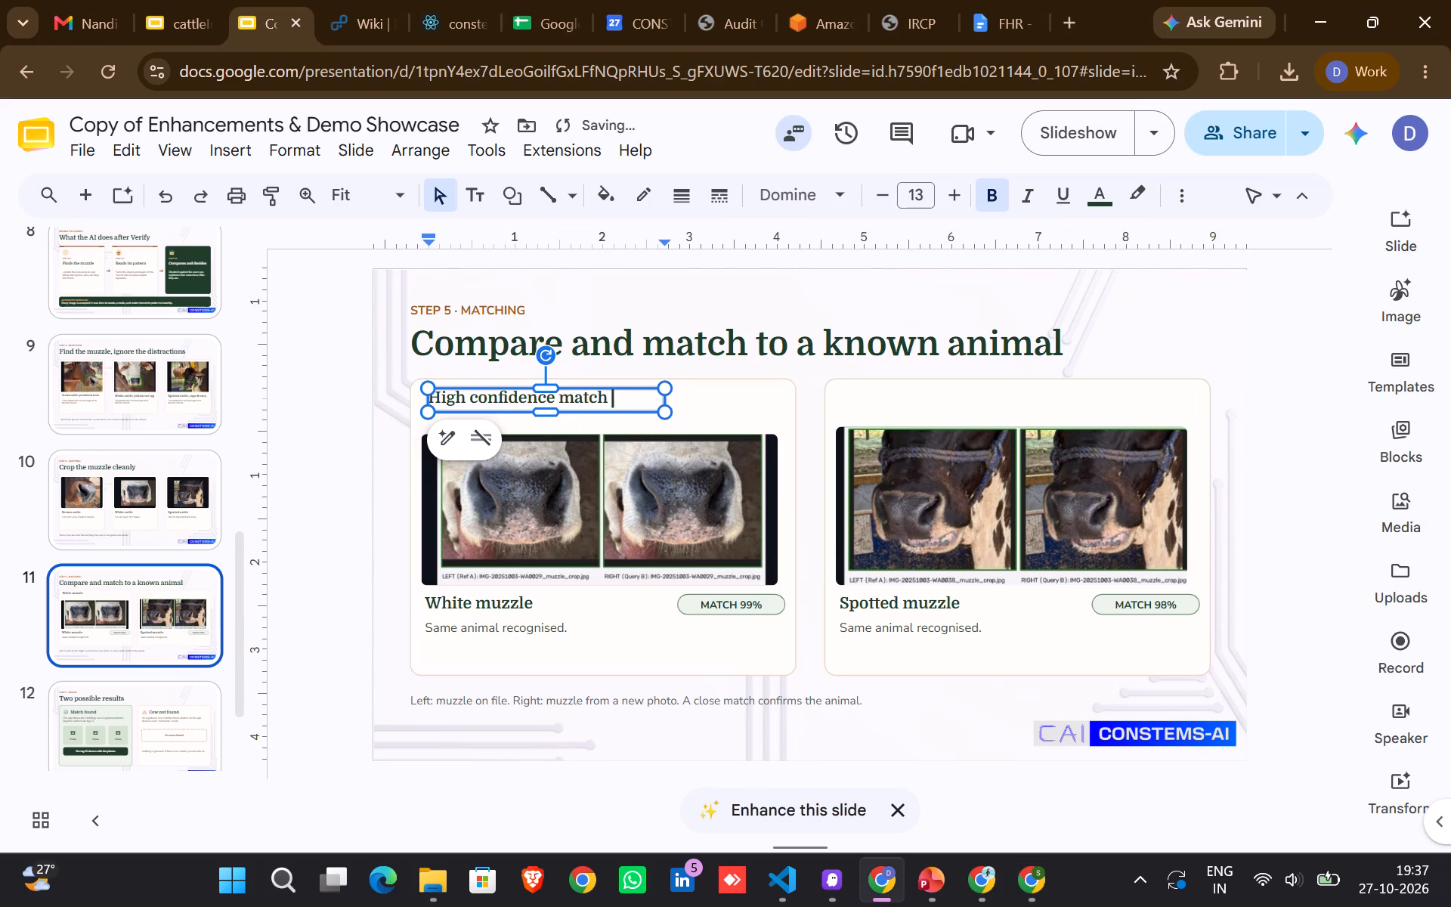
{"action": "left_click", "coordinate": [699, 447]}
Move the "High confidence match" heading slightly down, closer to the White muzzle comparison image.
{"action": "left_click", "coordinate": [633, 395]}
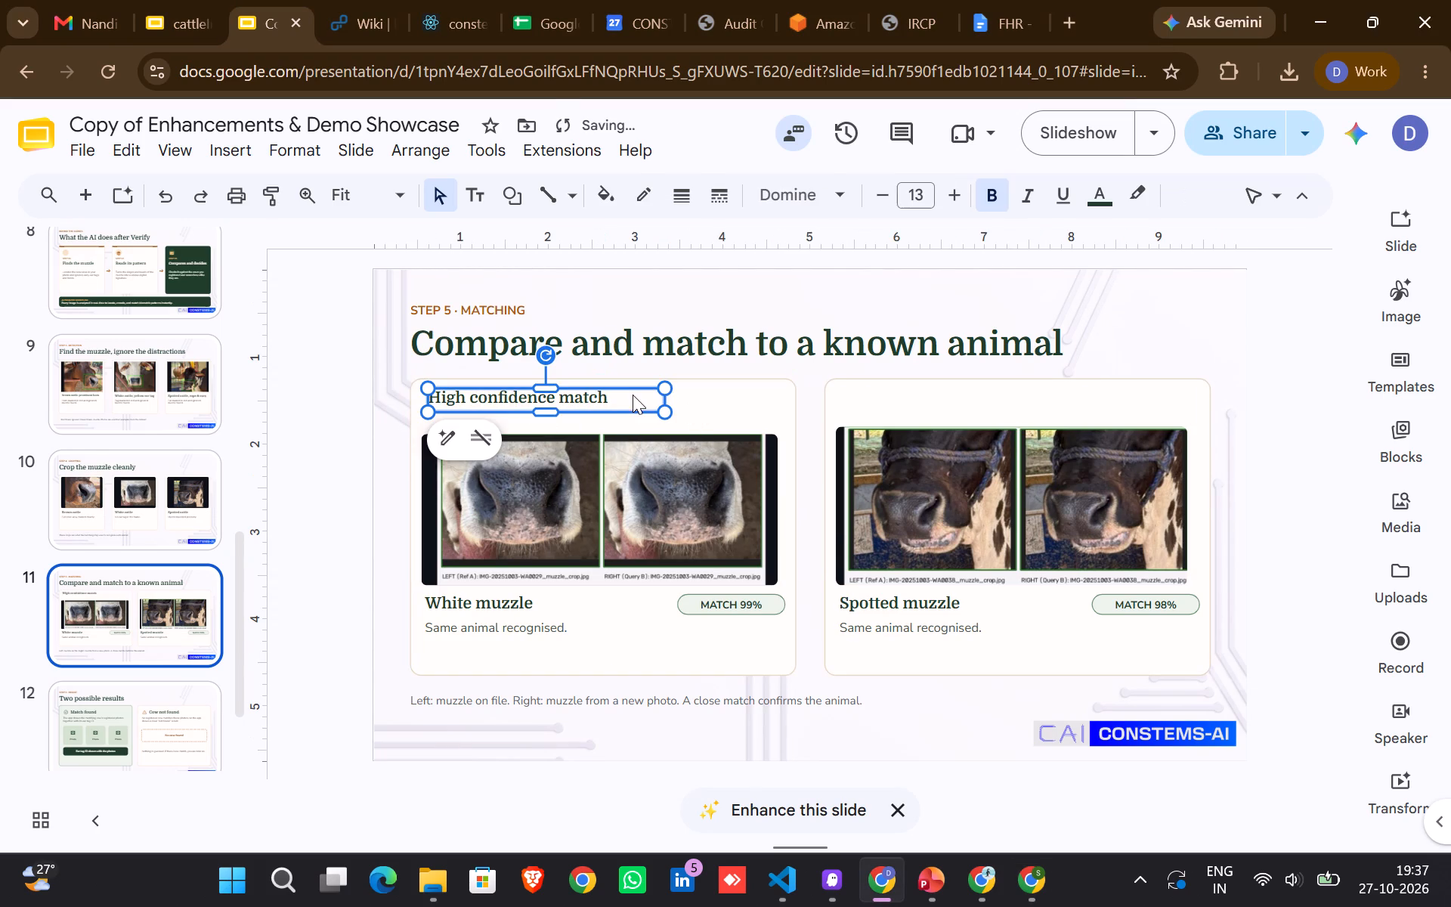
{"action": "left_click_drag", "start_coordinate": [512, 388], "coordinate": [513, 395]}
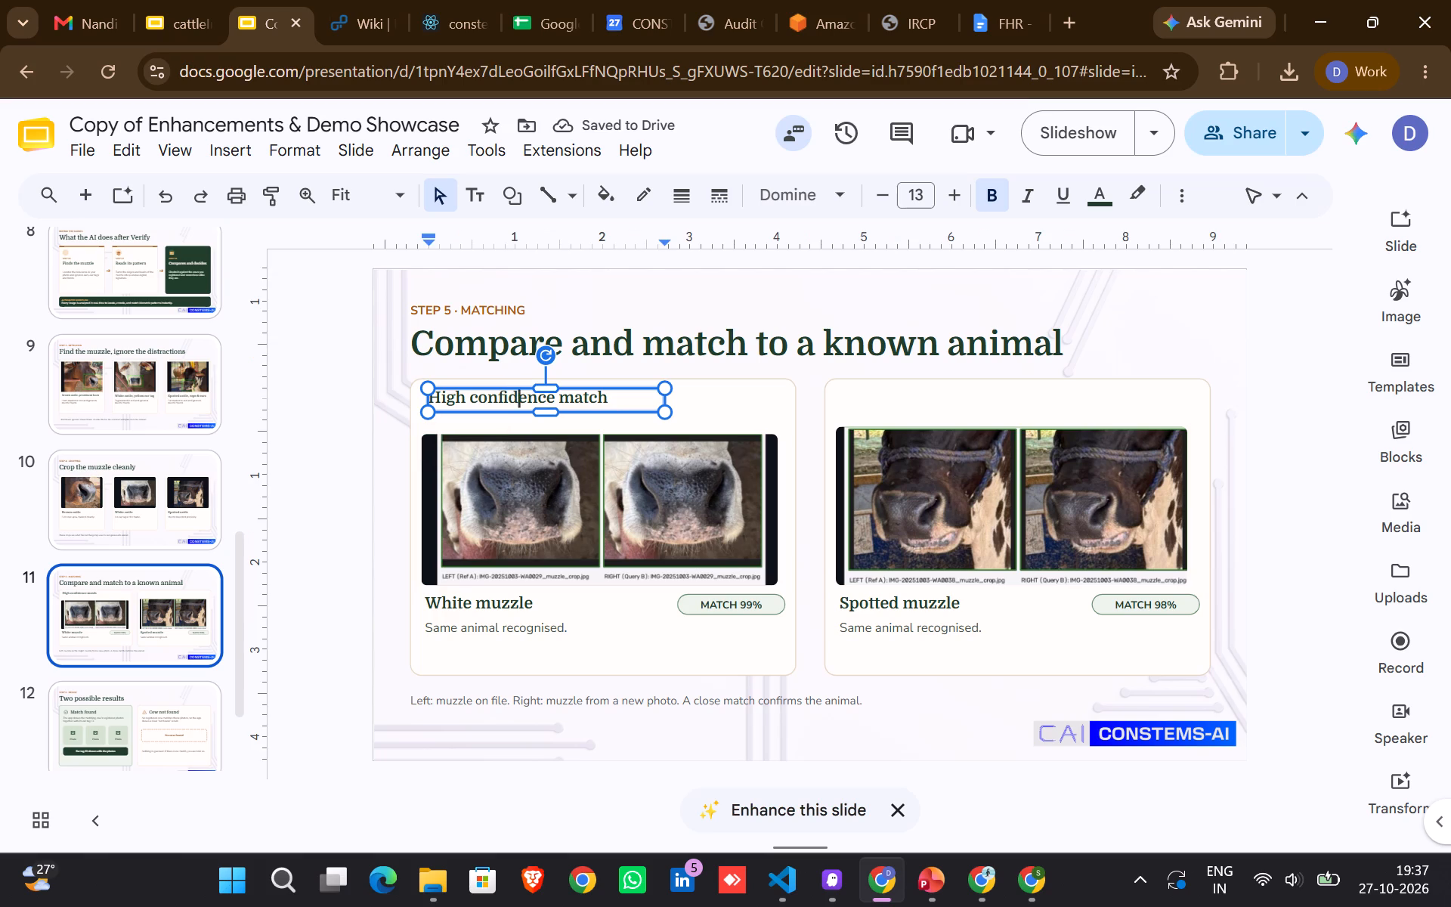
{"action": "left_click_drag", "start_coordinate": [513, 395], "coordinate": [513, 396]}
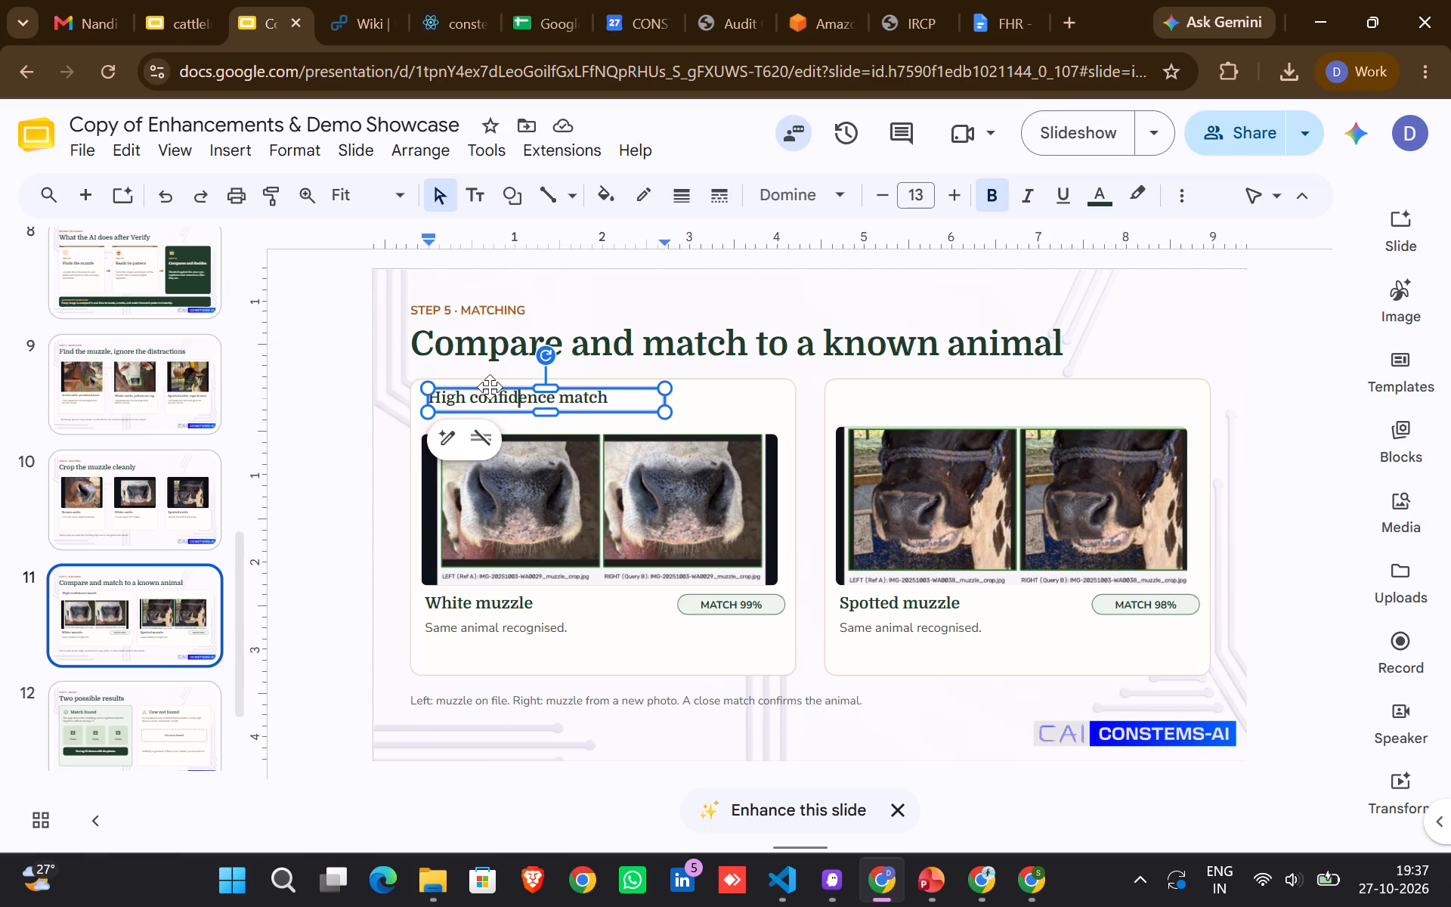
{"action": "left_click_drag", "start_coordinate": [489, 387], "coordinate": [490, 395]}
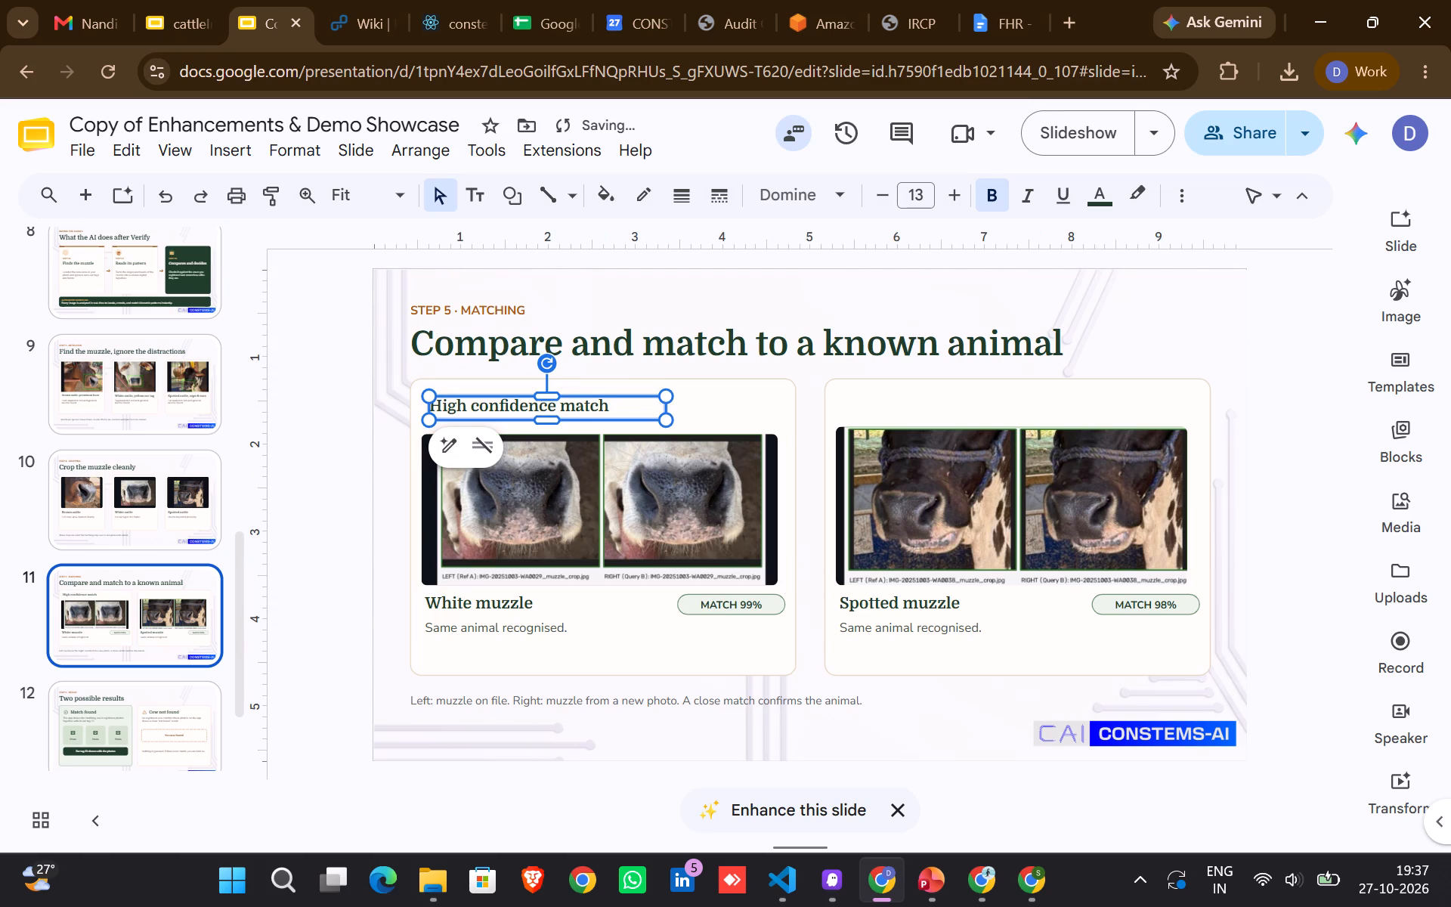
Duplicate the "High confidence match" heading and place the copy above the Spotted muzzle comparison image, level with the original heading.
{"action": "key", "text": "ctrl+c"}
{"action": "key", "text": "ctrl+v"}
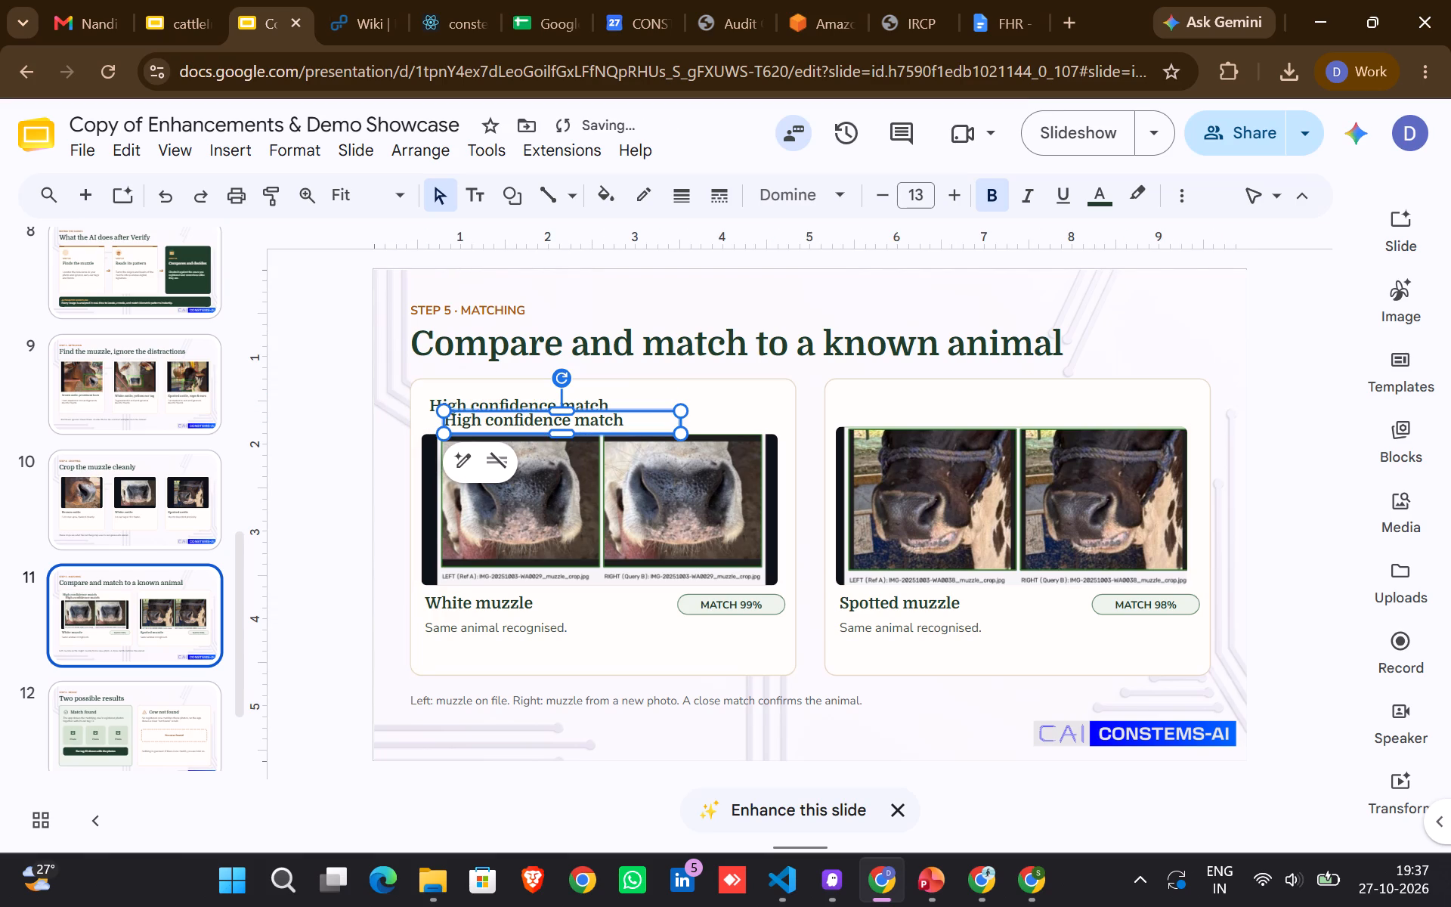
{"action": "left_click_drag", "start_coordinate": [491, 408], "coordinate": [883, 391]}
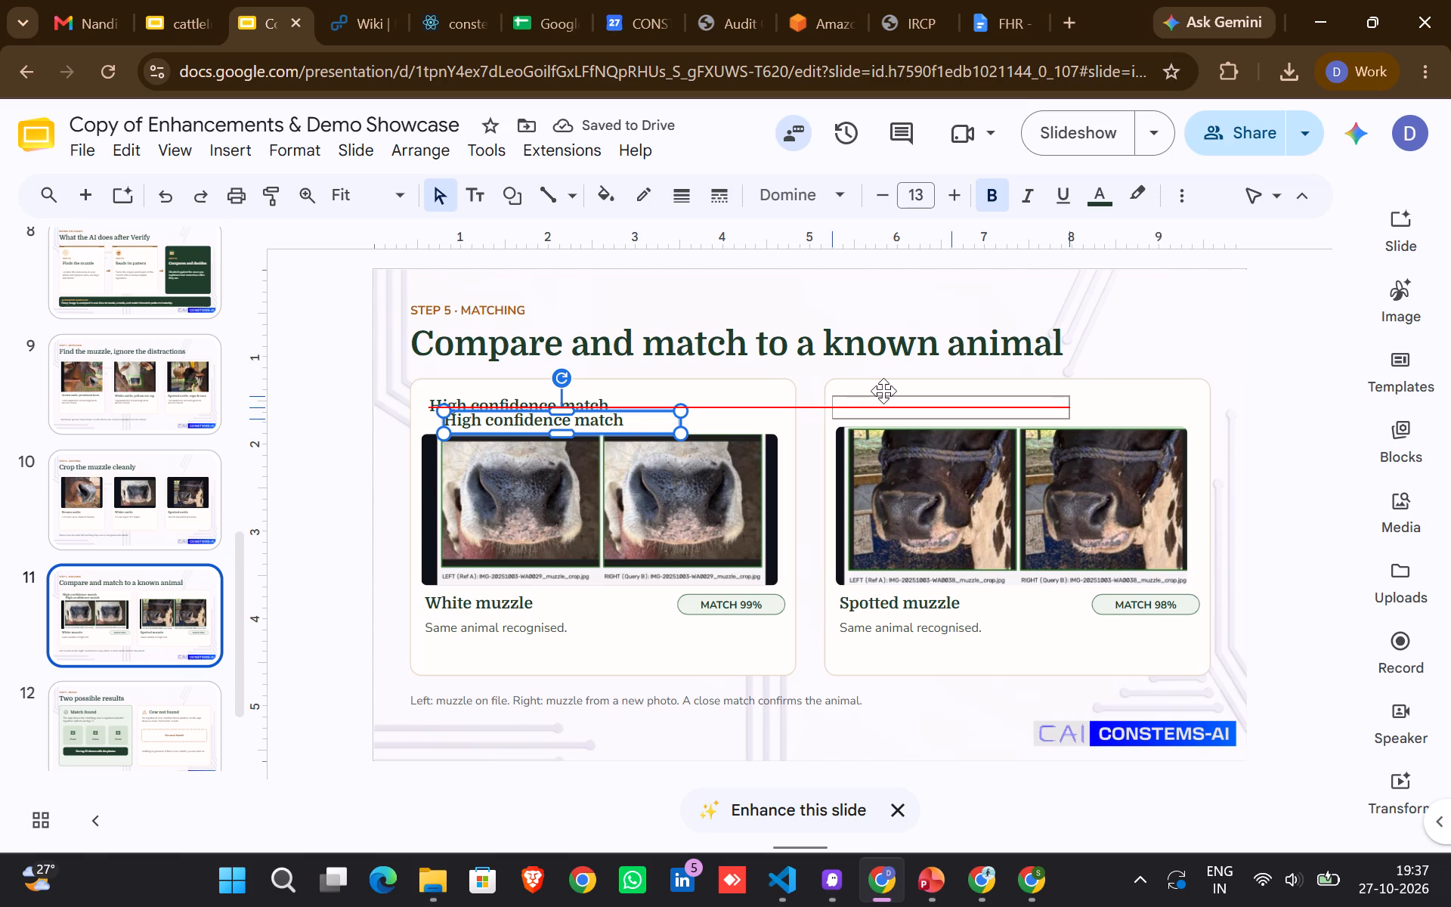
{"action": "left_click_drag", "start_coordinate": [883, 391], "coordinate": [885, 391]}
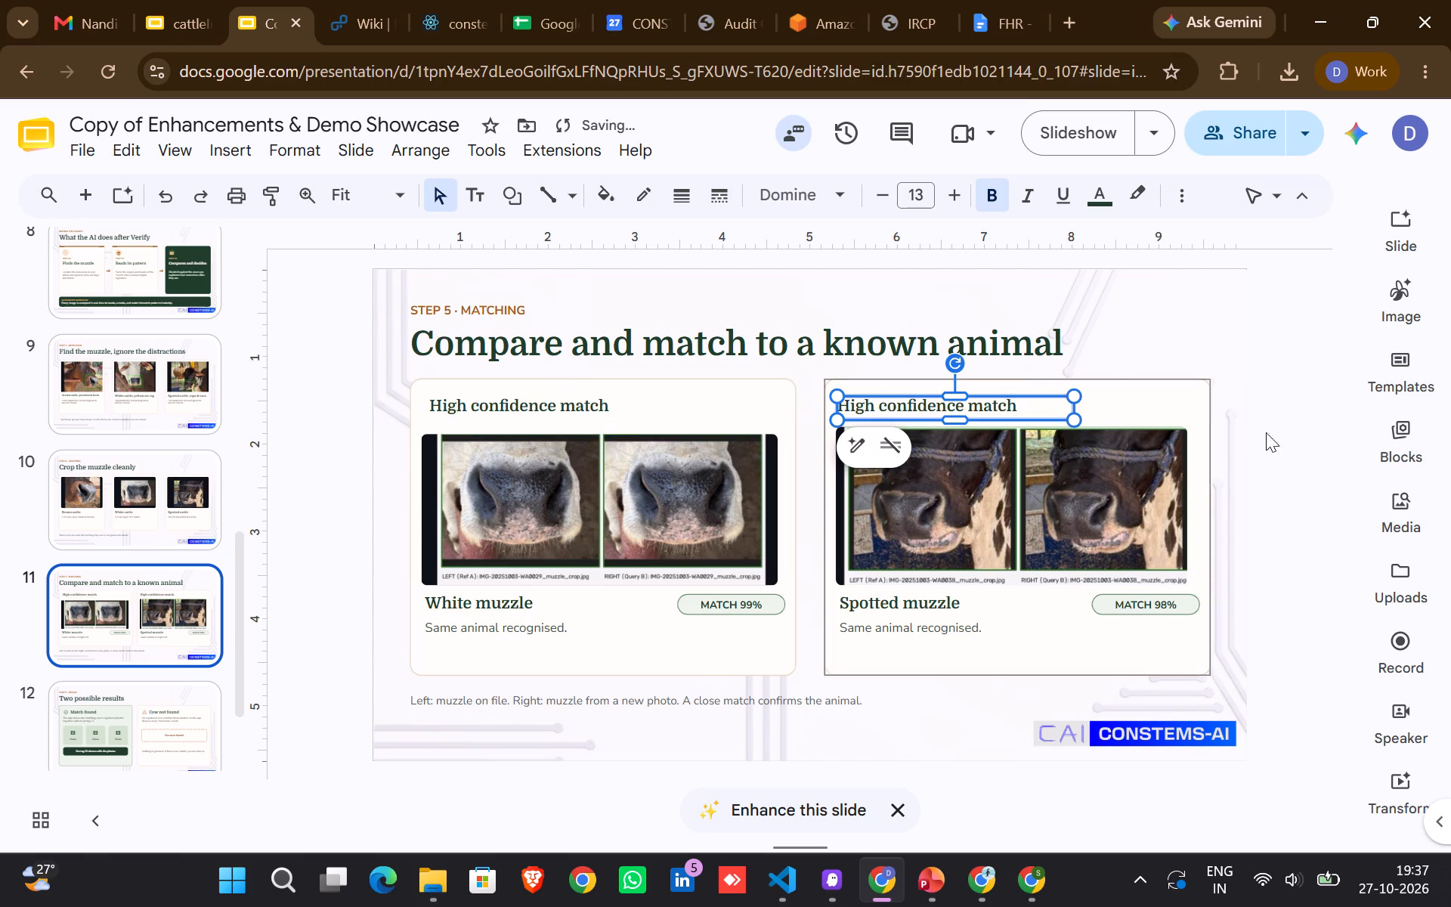
{"action": "left_click", "coordinate": [1303, 407]}
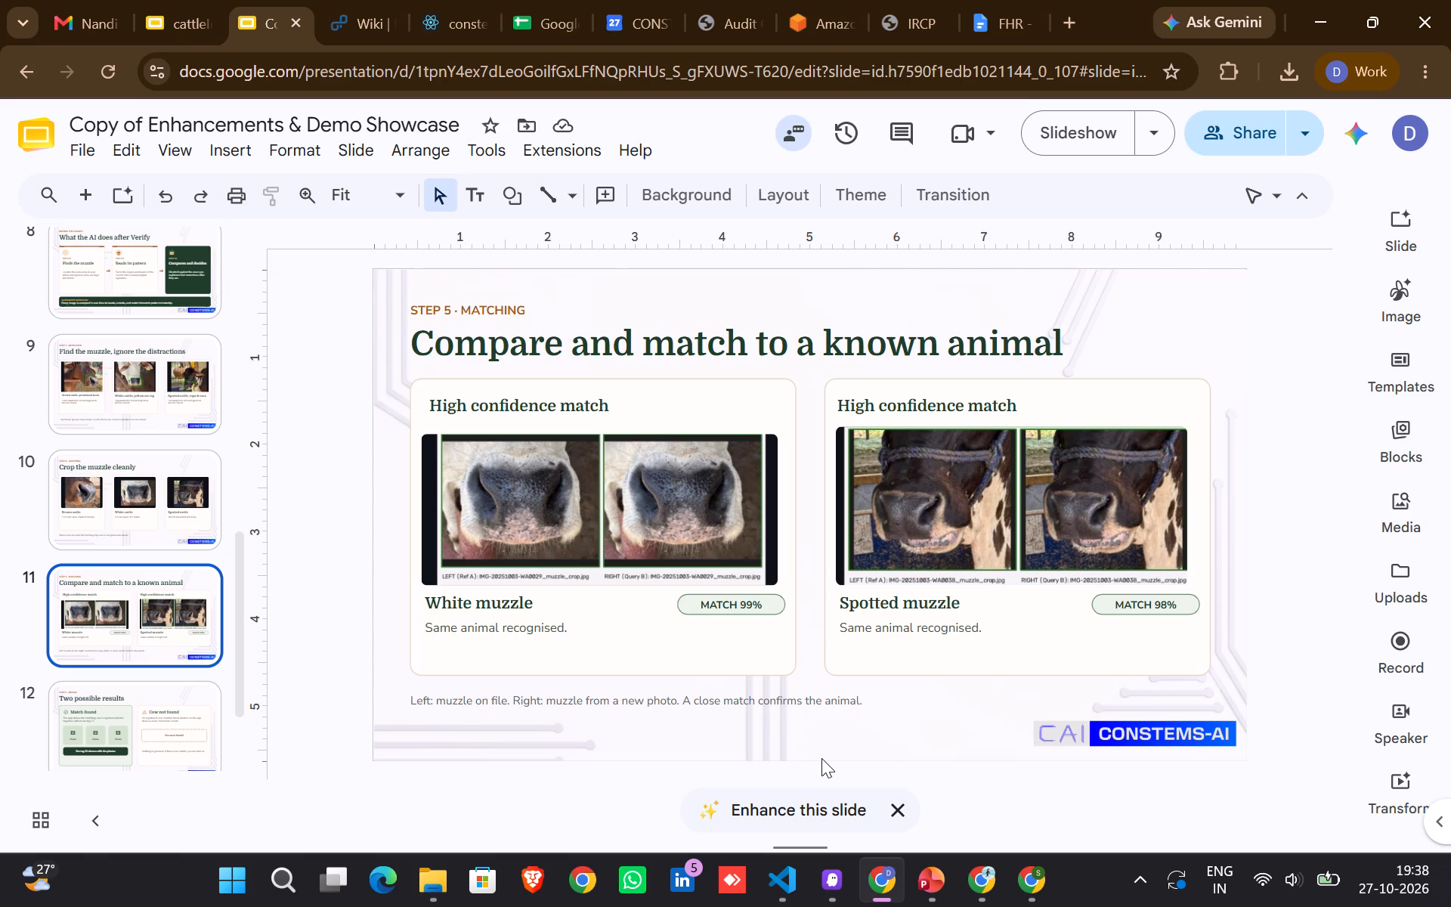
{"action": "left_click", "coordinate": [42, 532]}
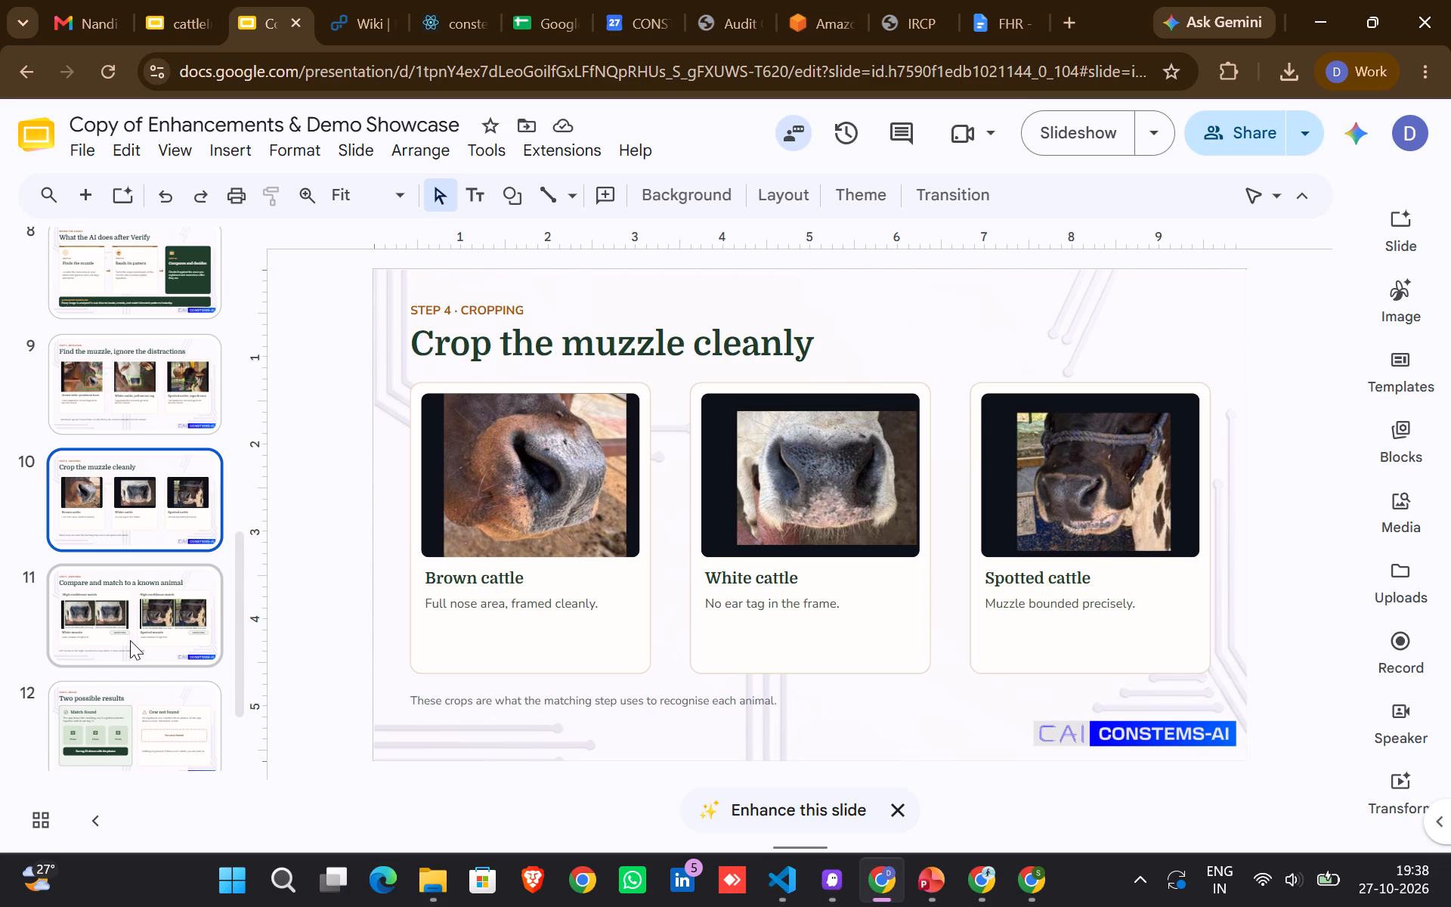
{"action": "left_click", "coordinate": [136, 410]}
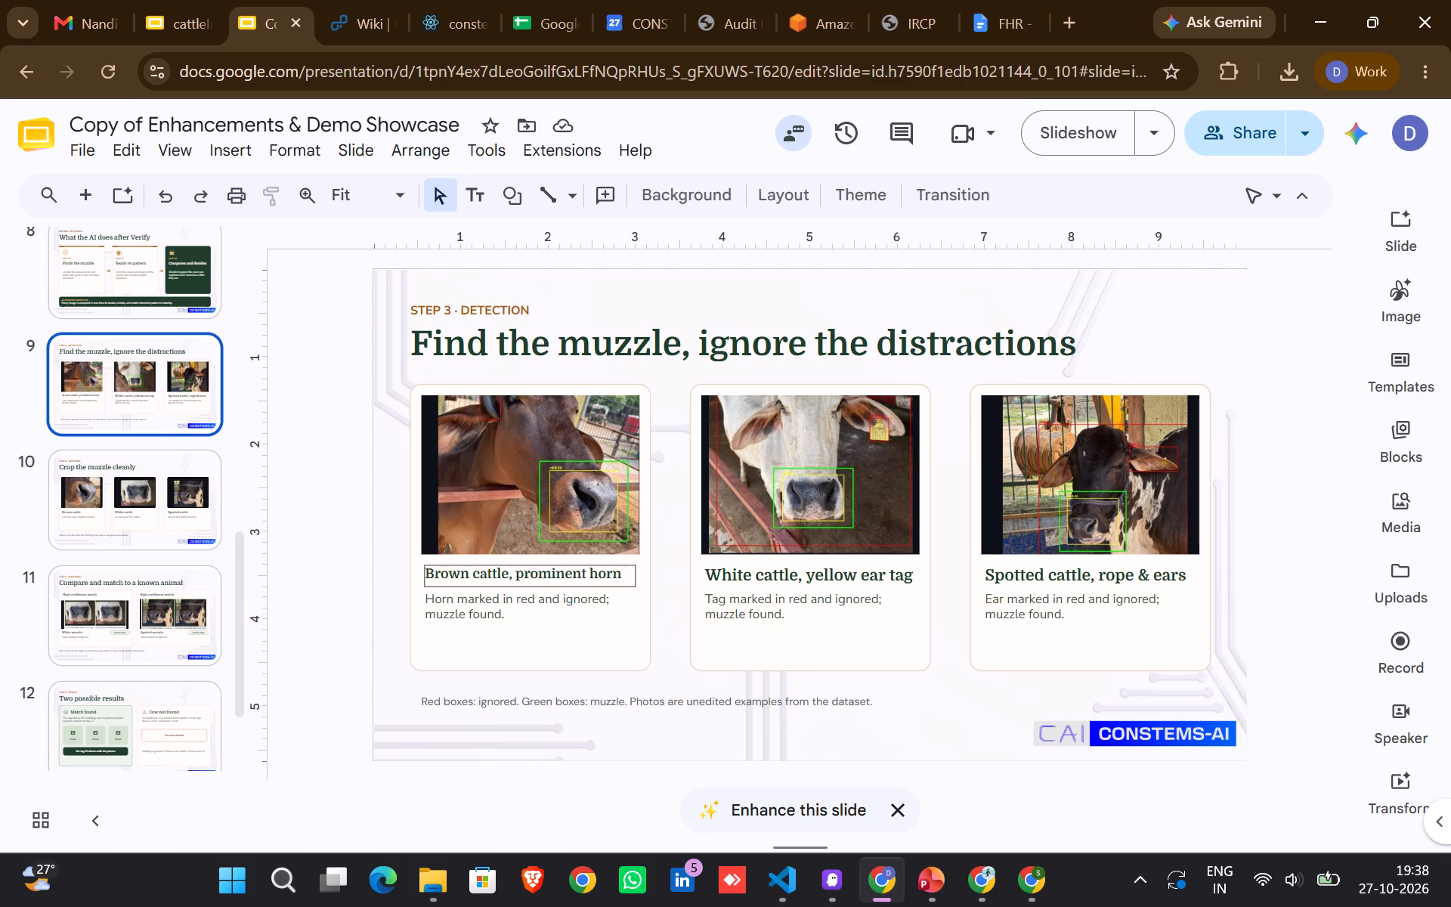
Check the "Brown cattle, prominent horn" heading on slide 9, and return to the "Compare and match to a known animal" slide.
{"action": "double_click", "coordinate": [608, 573]}
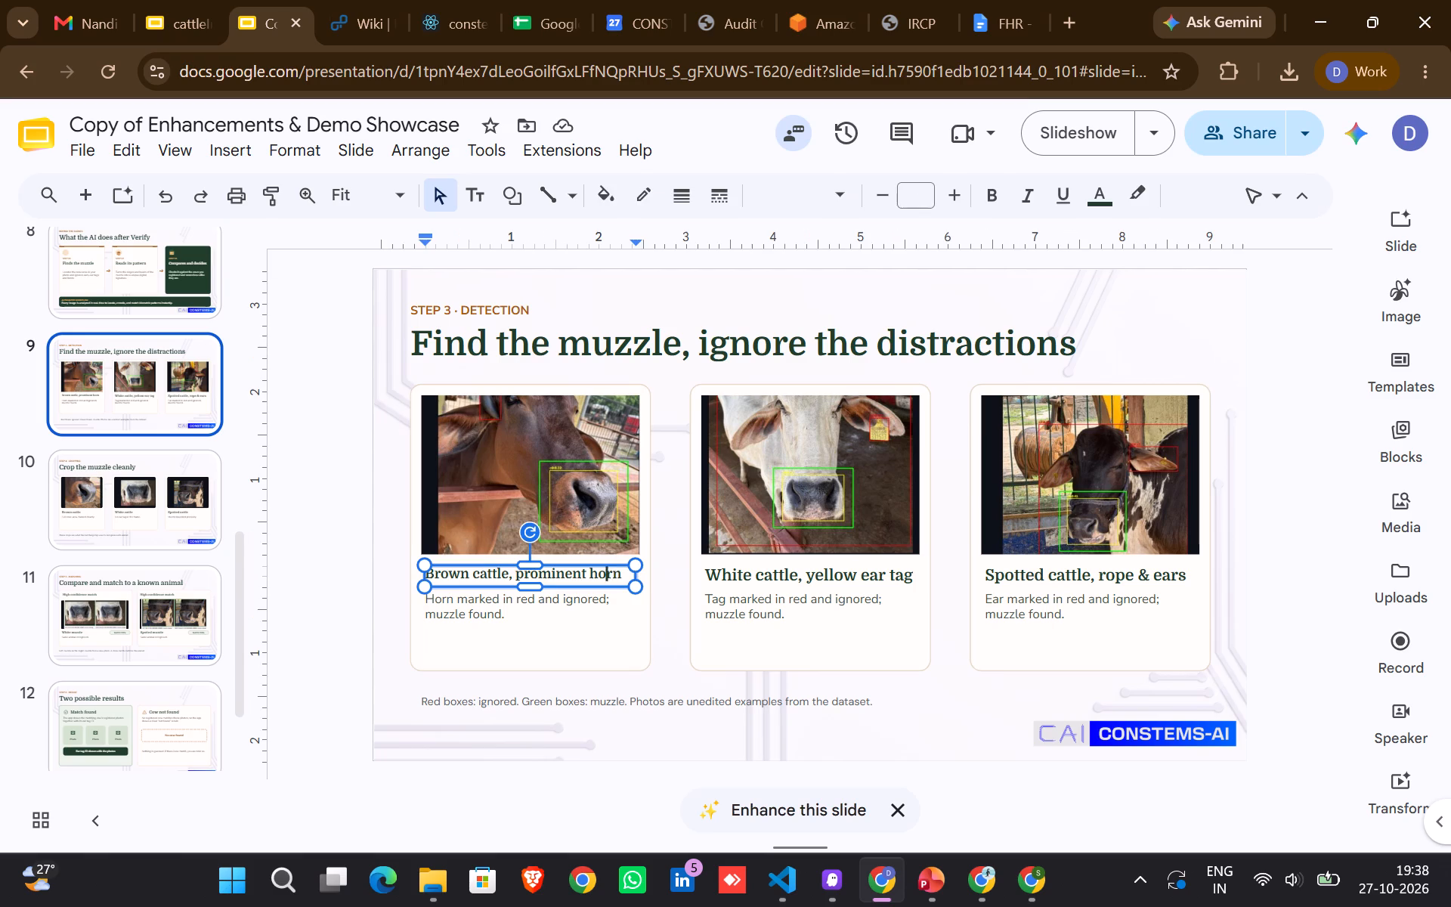
{"action": "left_click", "coordinate": [617, 571]}
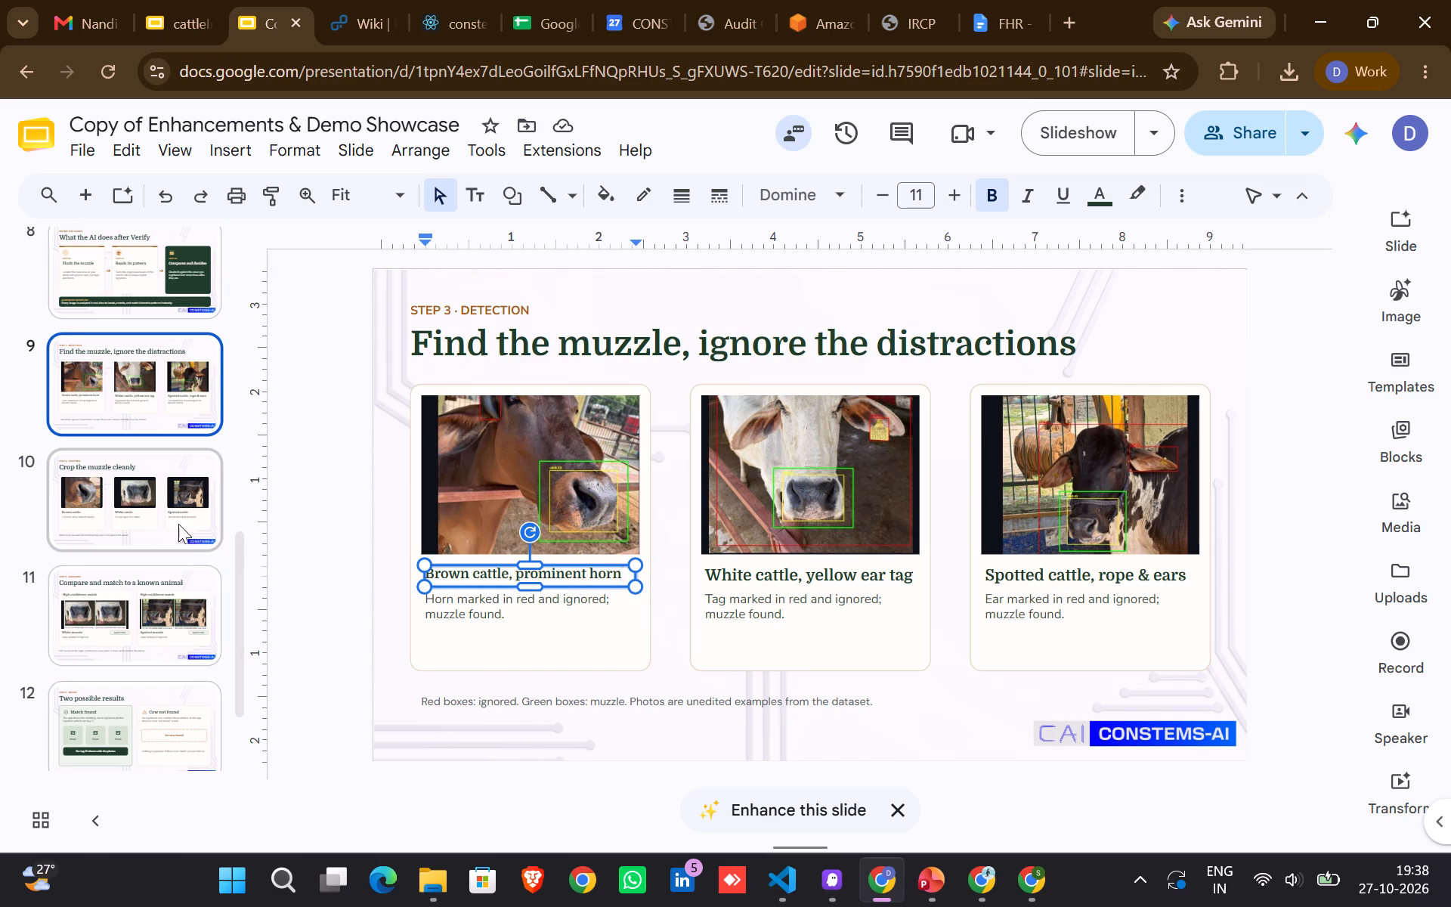
{"action": "scroll", "coordinate": [142, 391], "scroll_direction": "up", "scroll_amount": 1}
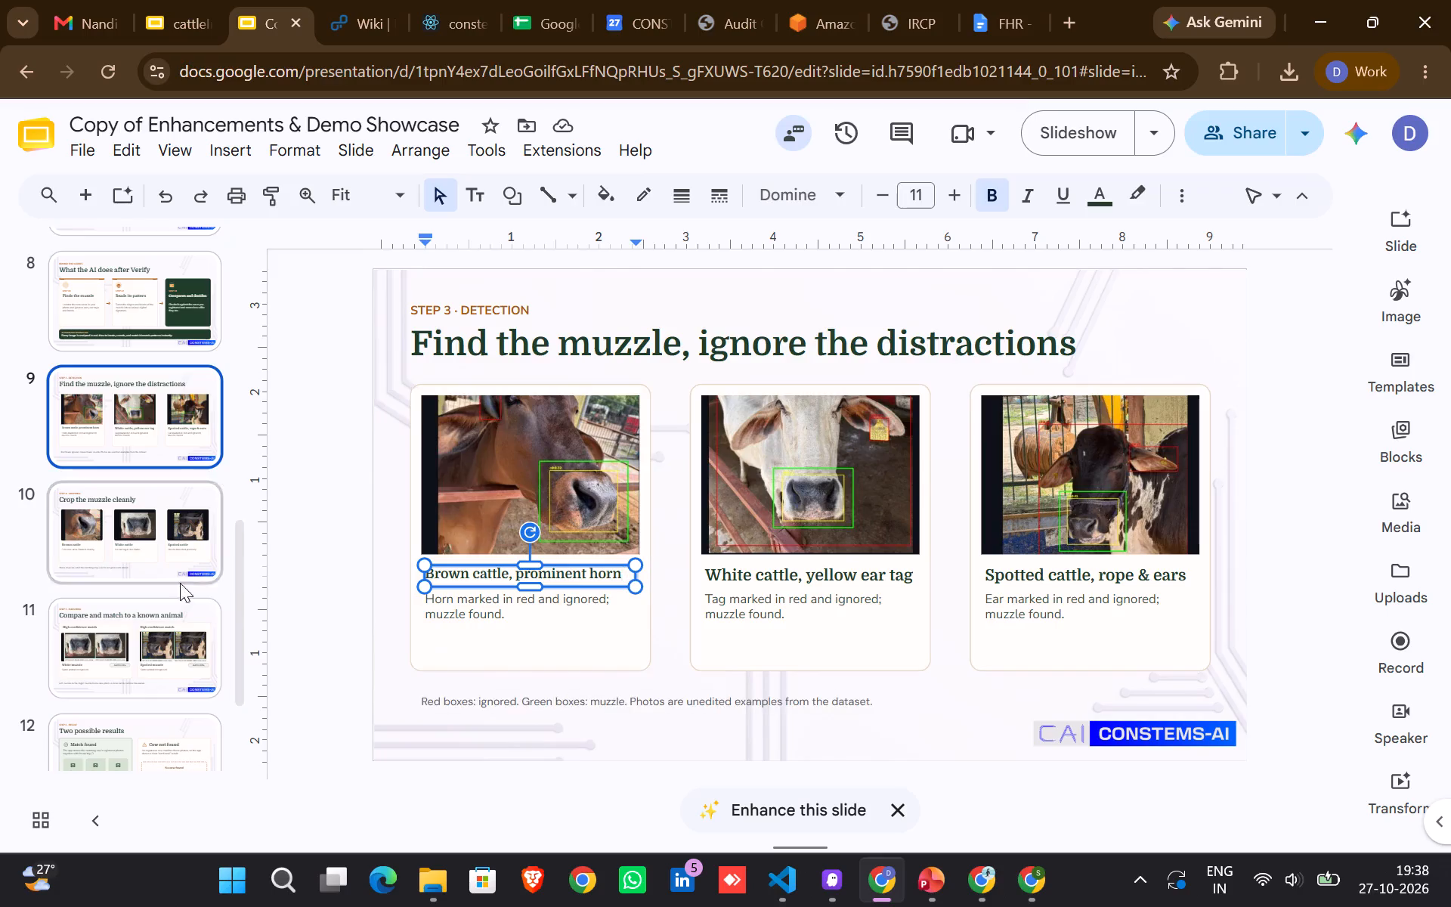
{"action": "left_click", "coordinate": [135, 634]}
In Gmail, check the sender and recipient details of the latest reply in the Nandi Ai Demo email.
{"action": "left_click", "coordinate": [118, 0]}
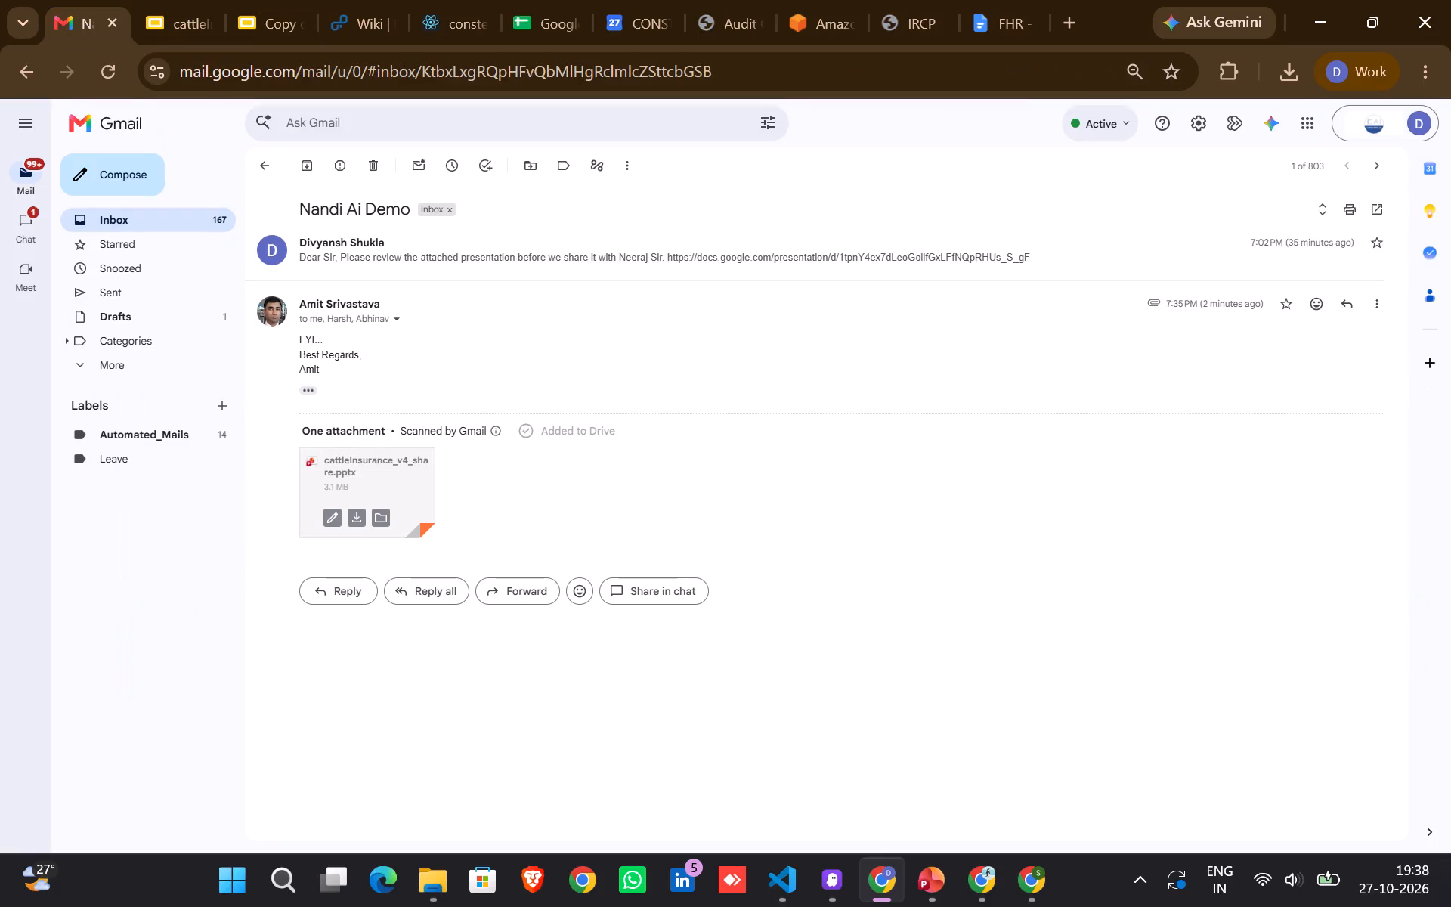
{"action": "left_click", "coordinate": [395, 317]}
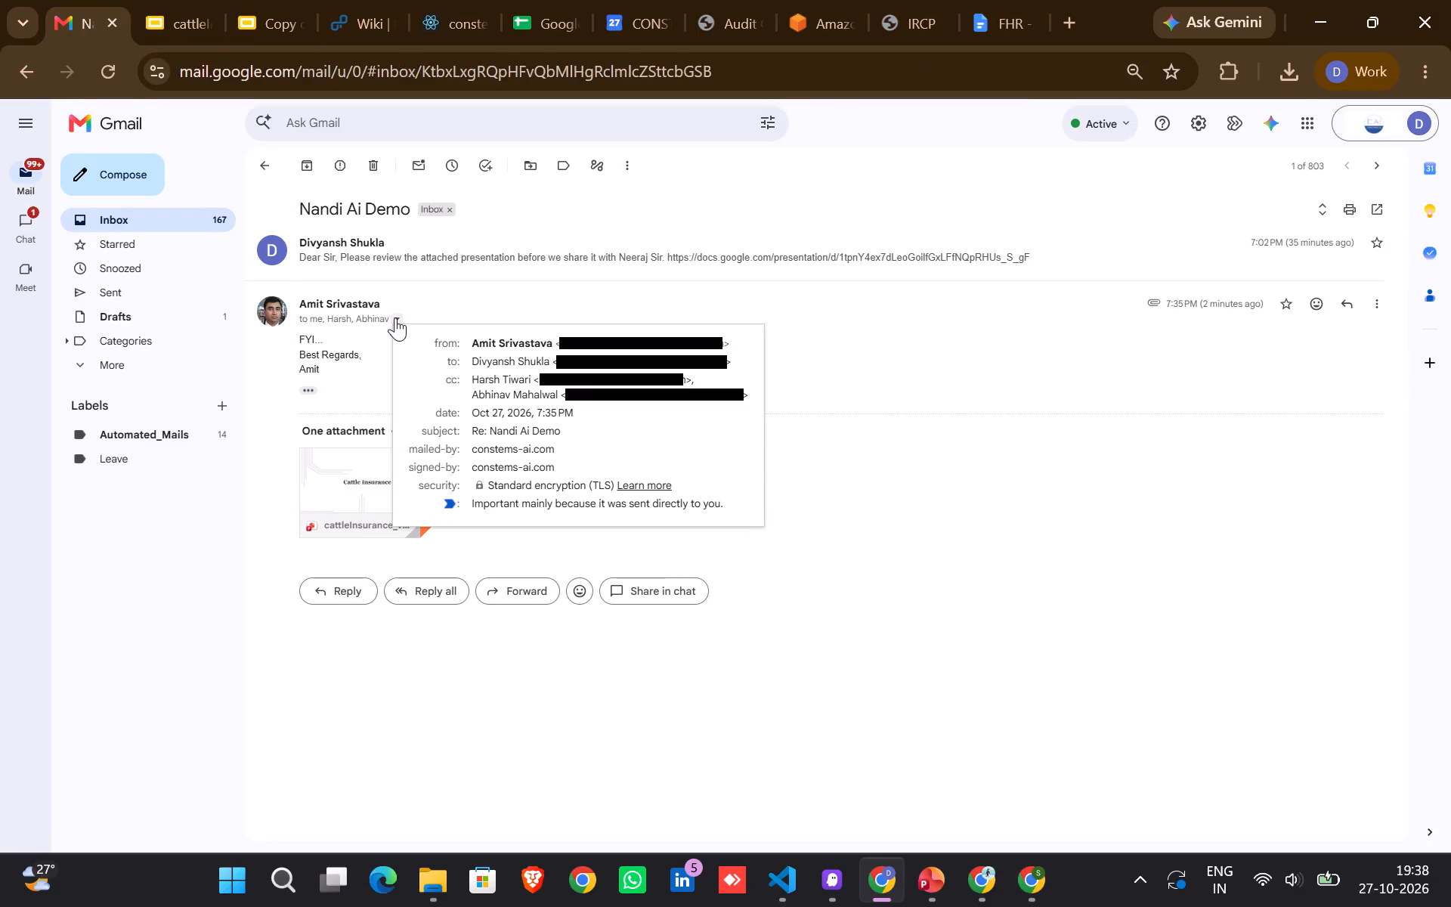
{"action": "left_click", "coordinate": [373, 336]}
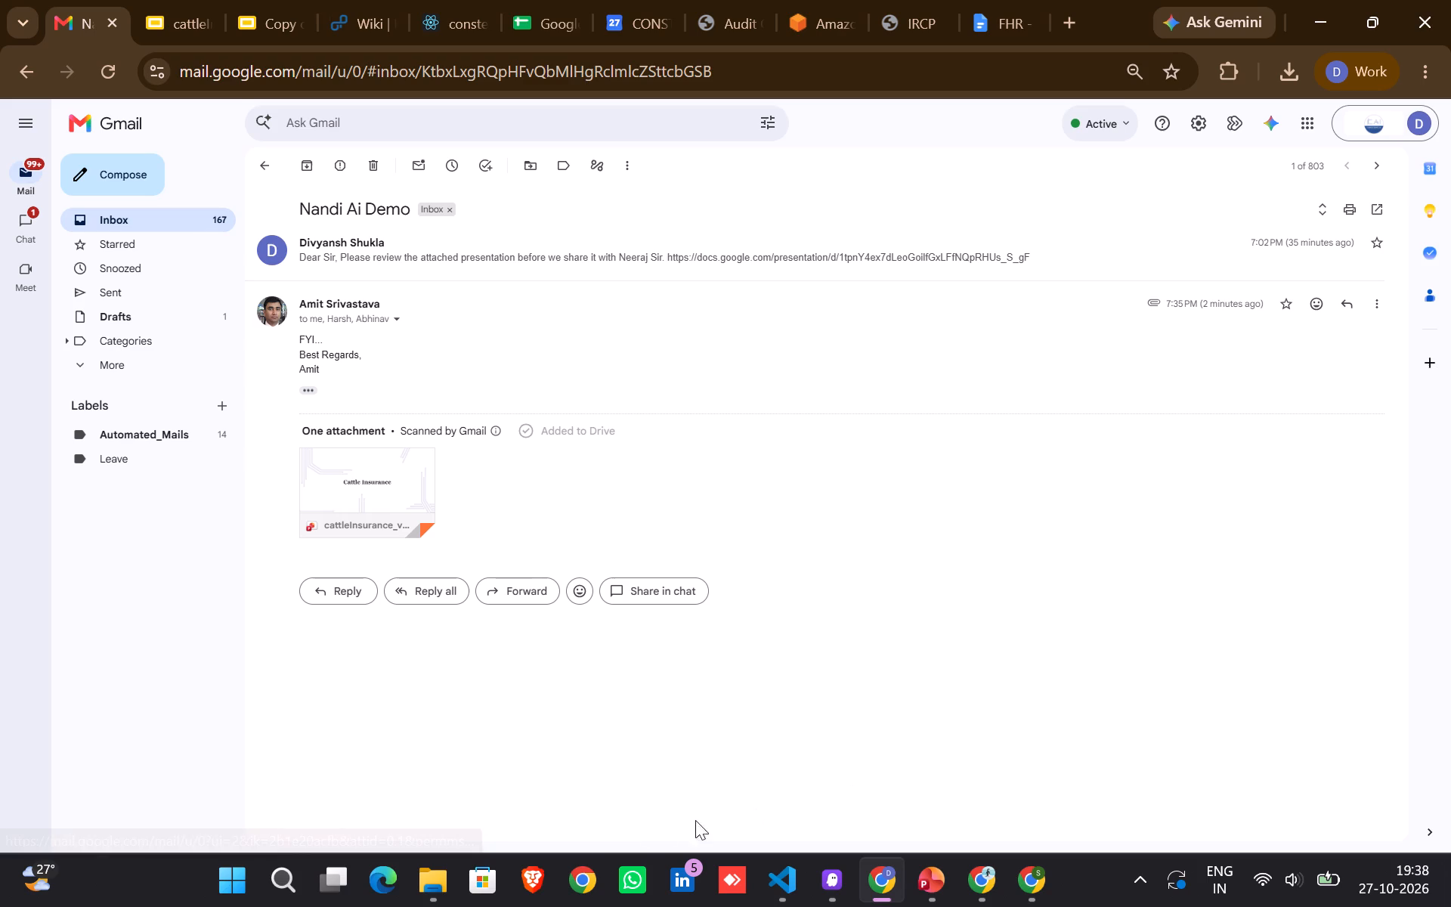
Open the downloaded cattleInsurance_v4_share presentation from the Downloads folder in PowerPoint.
{"action": "left_click", "coordinate": [440, 894]}
{"action": "left_click", "coordinate": [372, 782]}
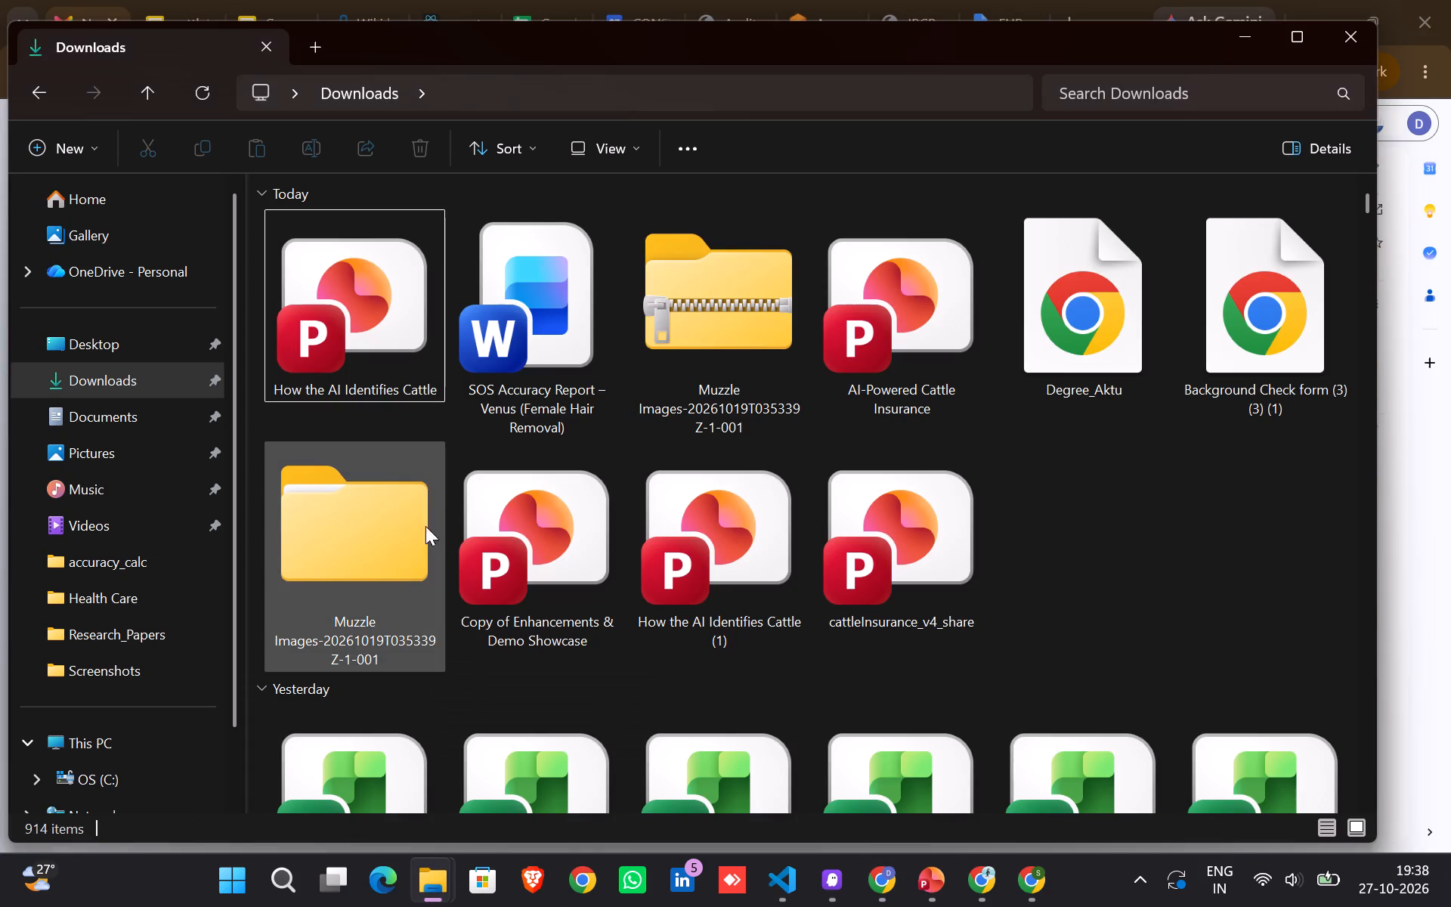
{"action": "scroll", "coordinate": [424, 484], "scroll_direction": "up", "scroll_amount": 1}
{"action": "double_click", "coordinate": [992, 495]}
{"action": "double_click", "coordinate": [962, 503]}
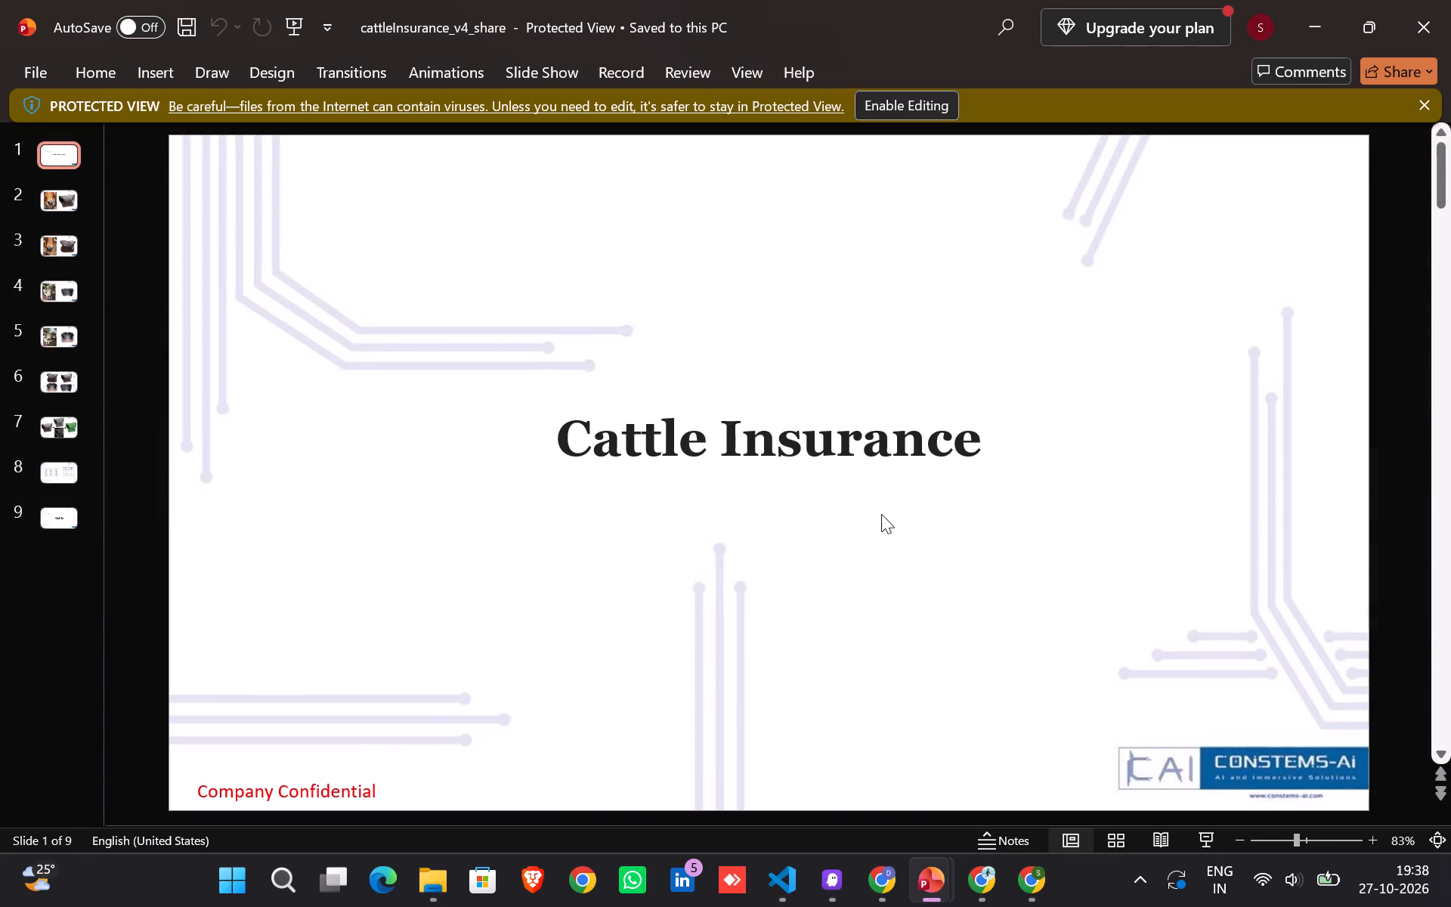
In PowerPoint, look through the cattleInsurance_v4_share slides from the title to the closing Thank You slide, and close the presentation.
{"action": "key", "text": "Right"}
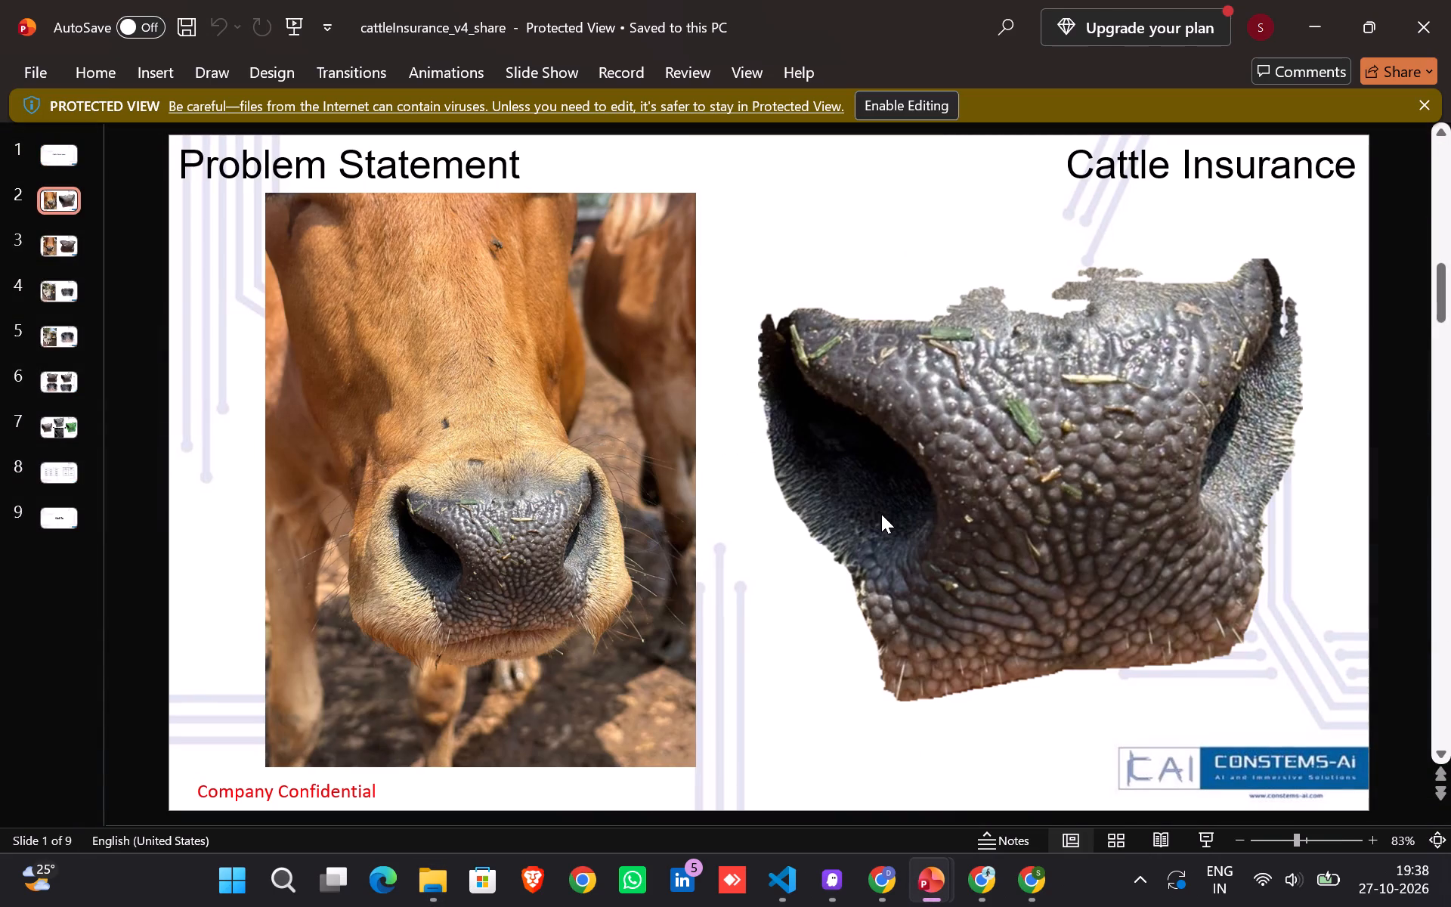
{"action": "key", "text": "Right"}
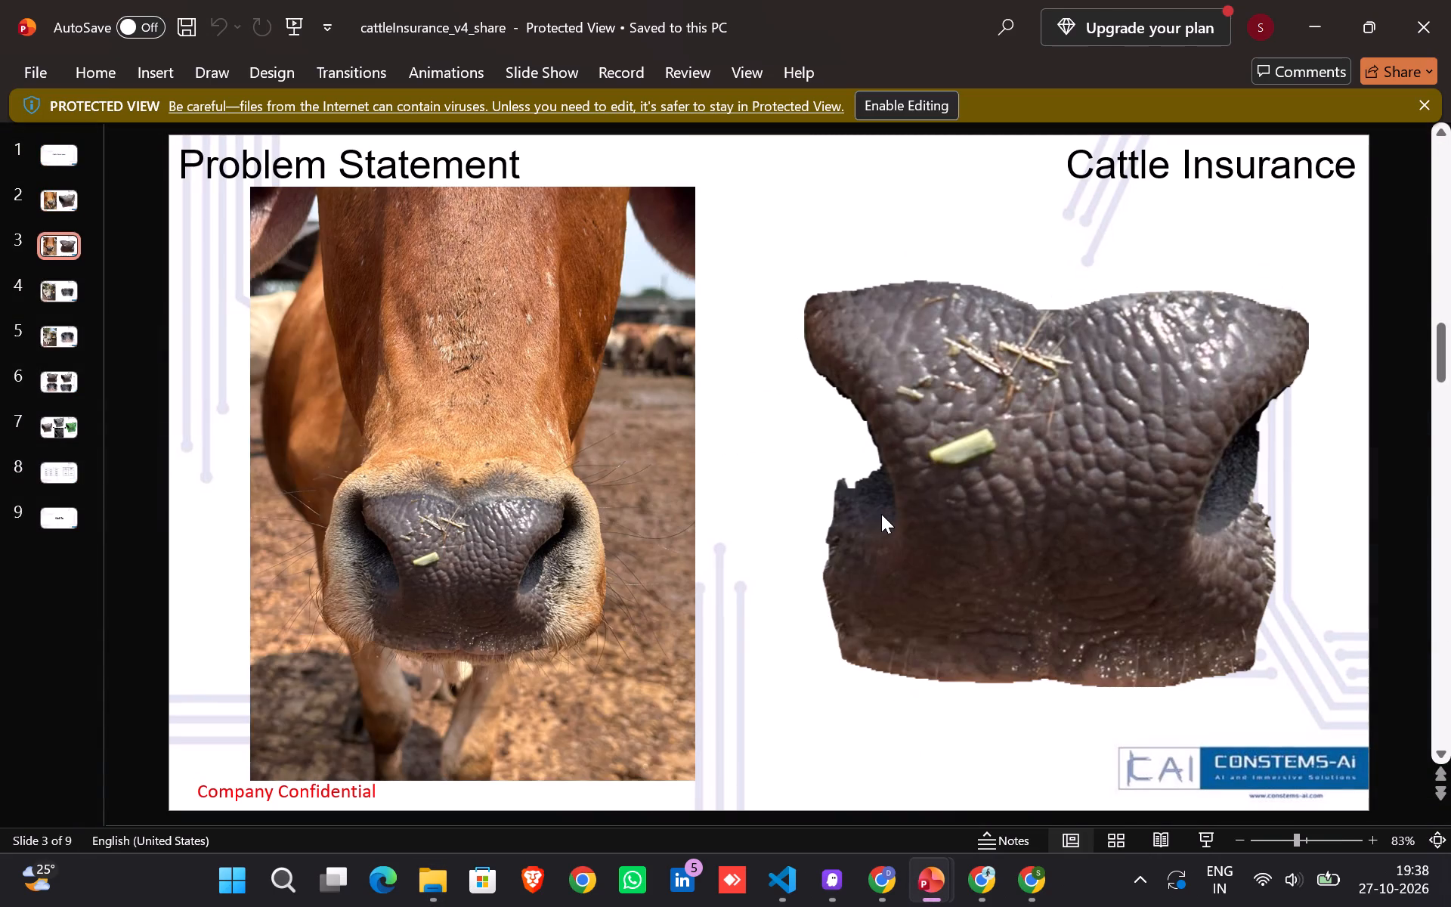
{"action": "key", "text": "Right"}
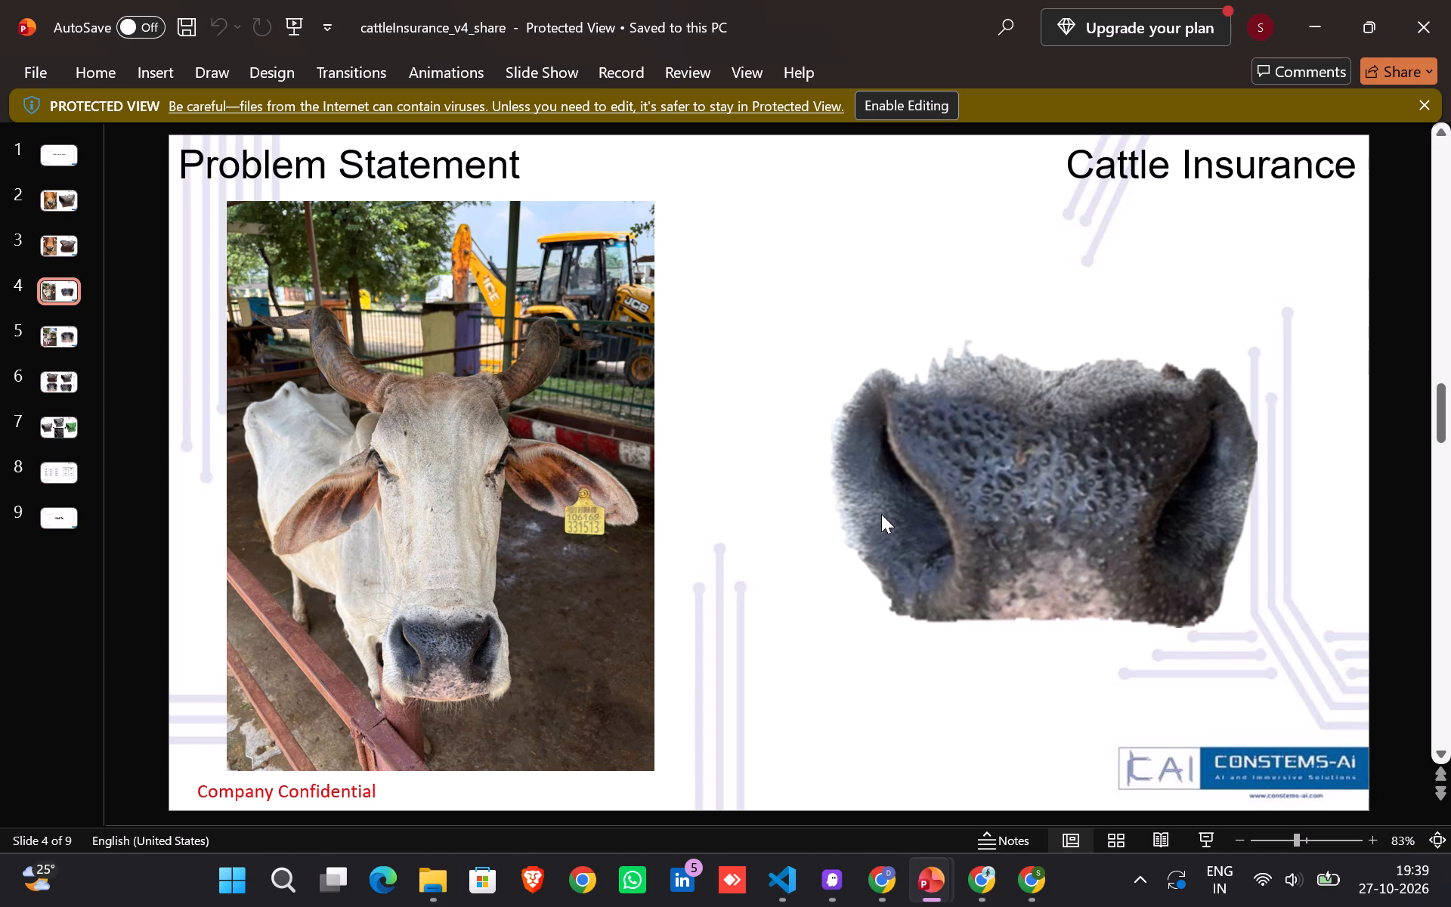
{"action": "key", "text": "Right"}
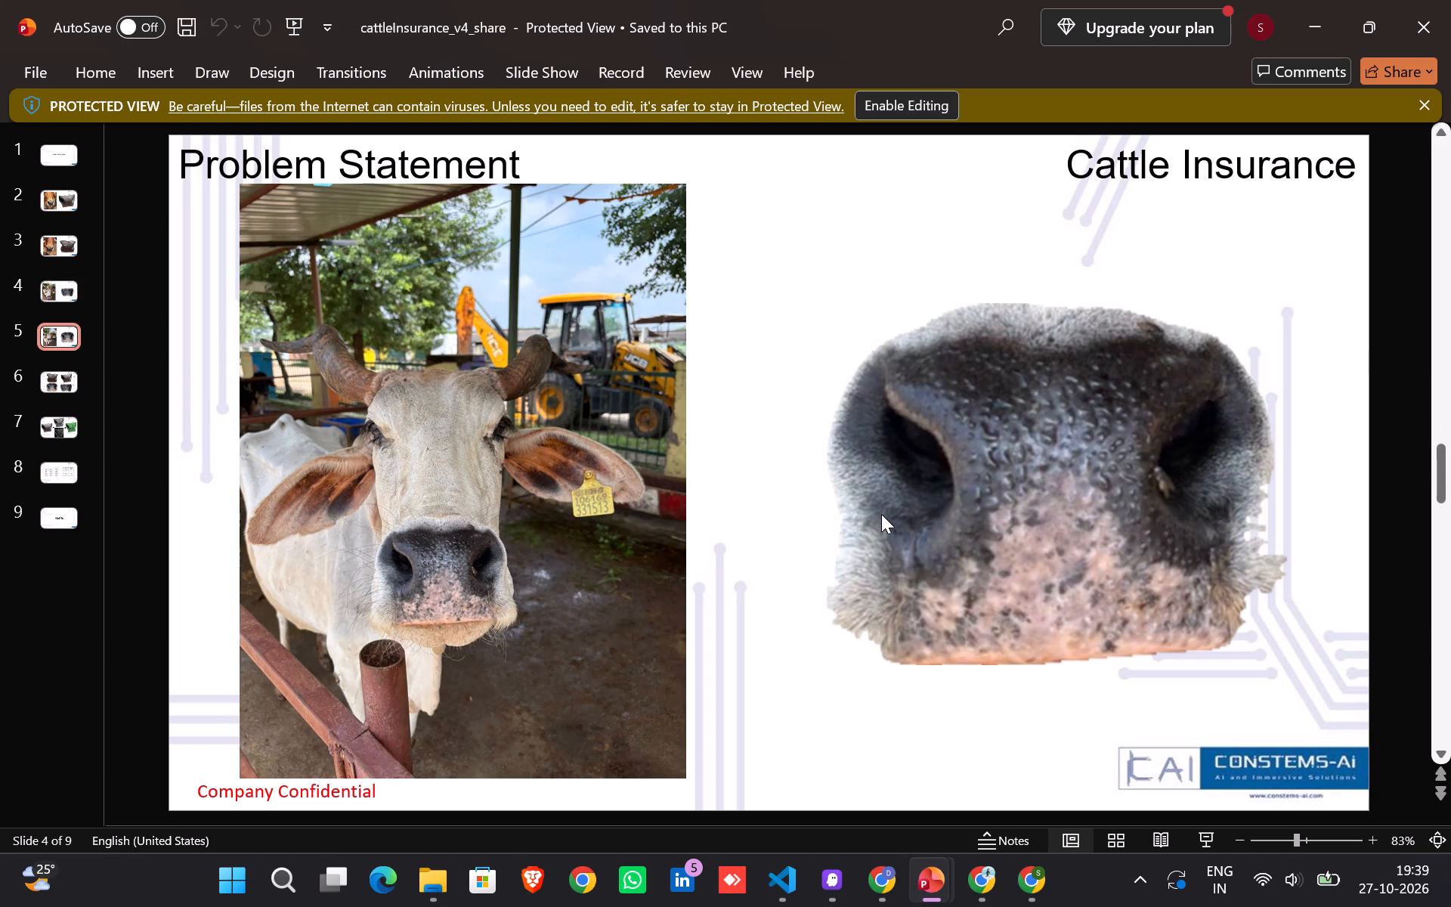
{"action": "key", "text": "Right"}
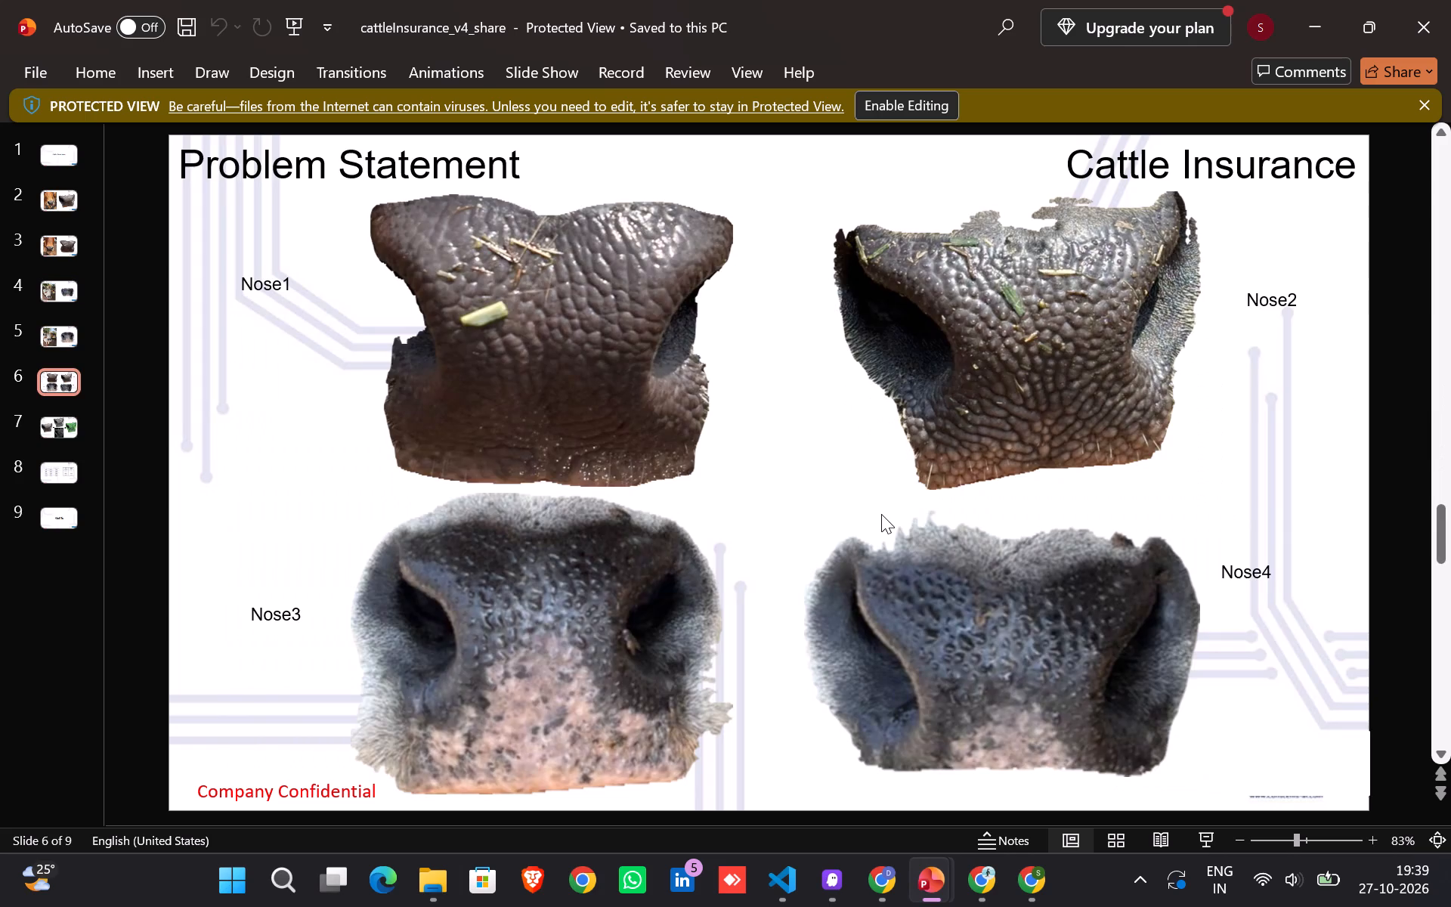
{"action": "key", "text": "Right"}
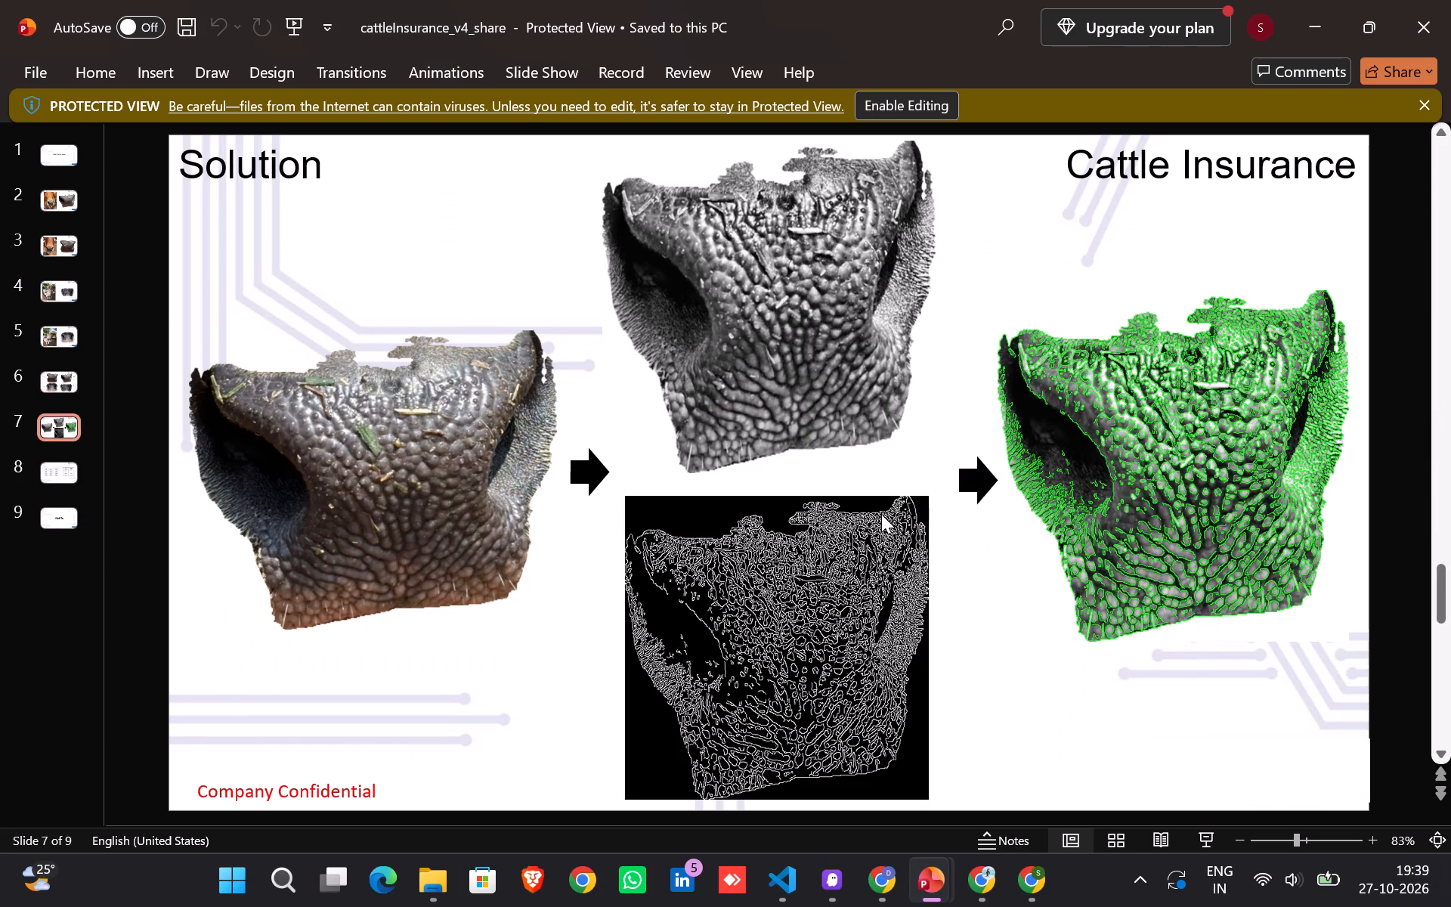
{"action": "key", "text": "Right"}
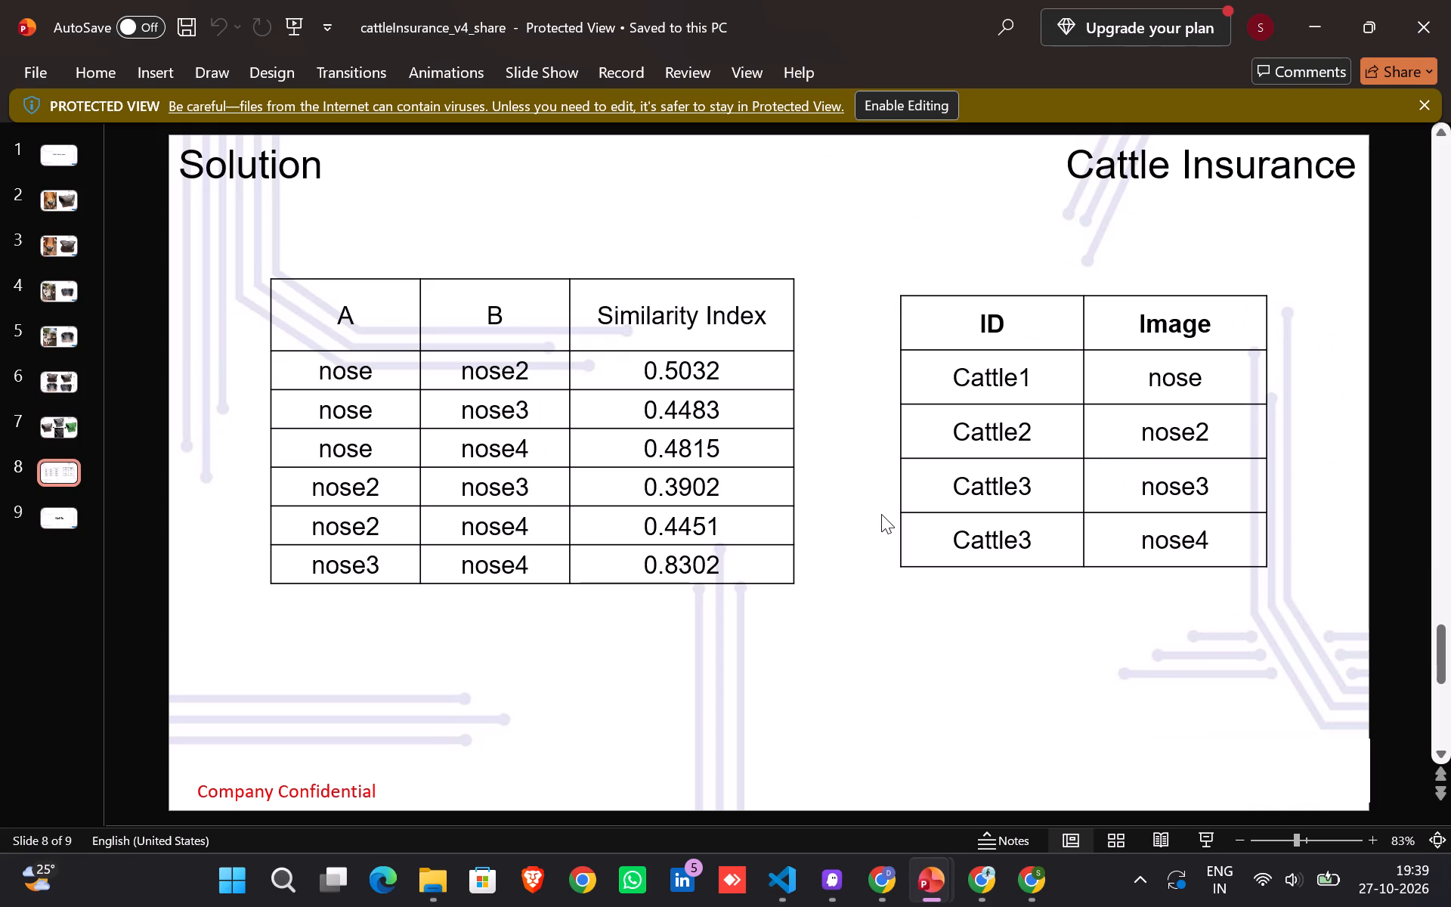
{"action": "key", "text": "Return"}
{"action": "key", "text": "Right"}
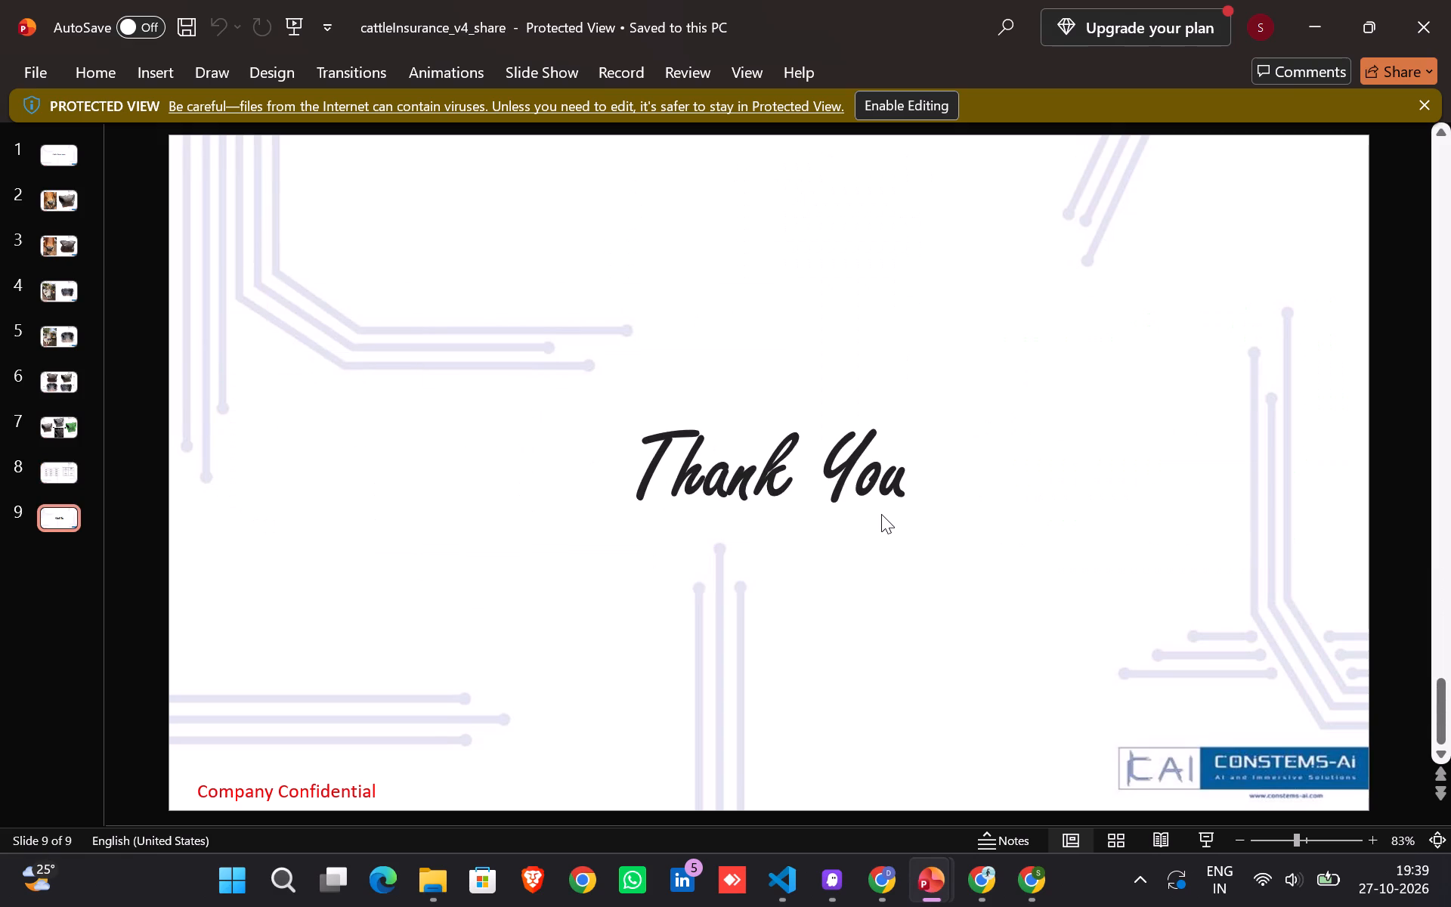
{"action": "left_click", "coordinate": [1450, 42]}
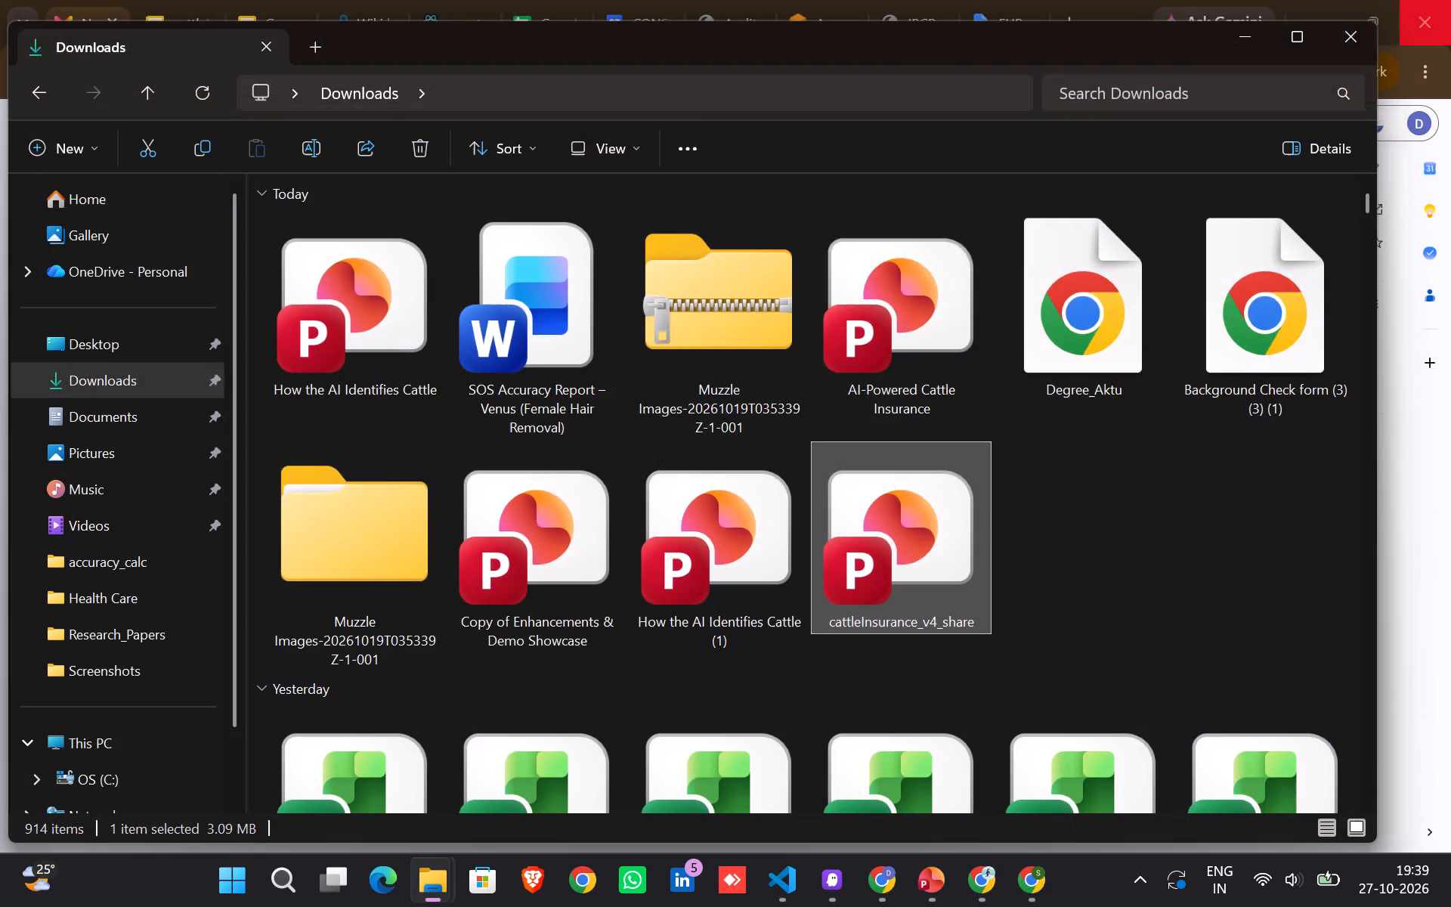
Back in the Copy of Enhancements & Demo Showcase deck in the browser, review the detection, cropping, matching and result slides.
{"action": "key", "text": "alt+Tab"}
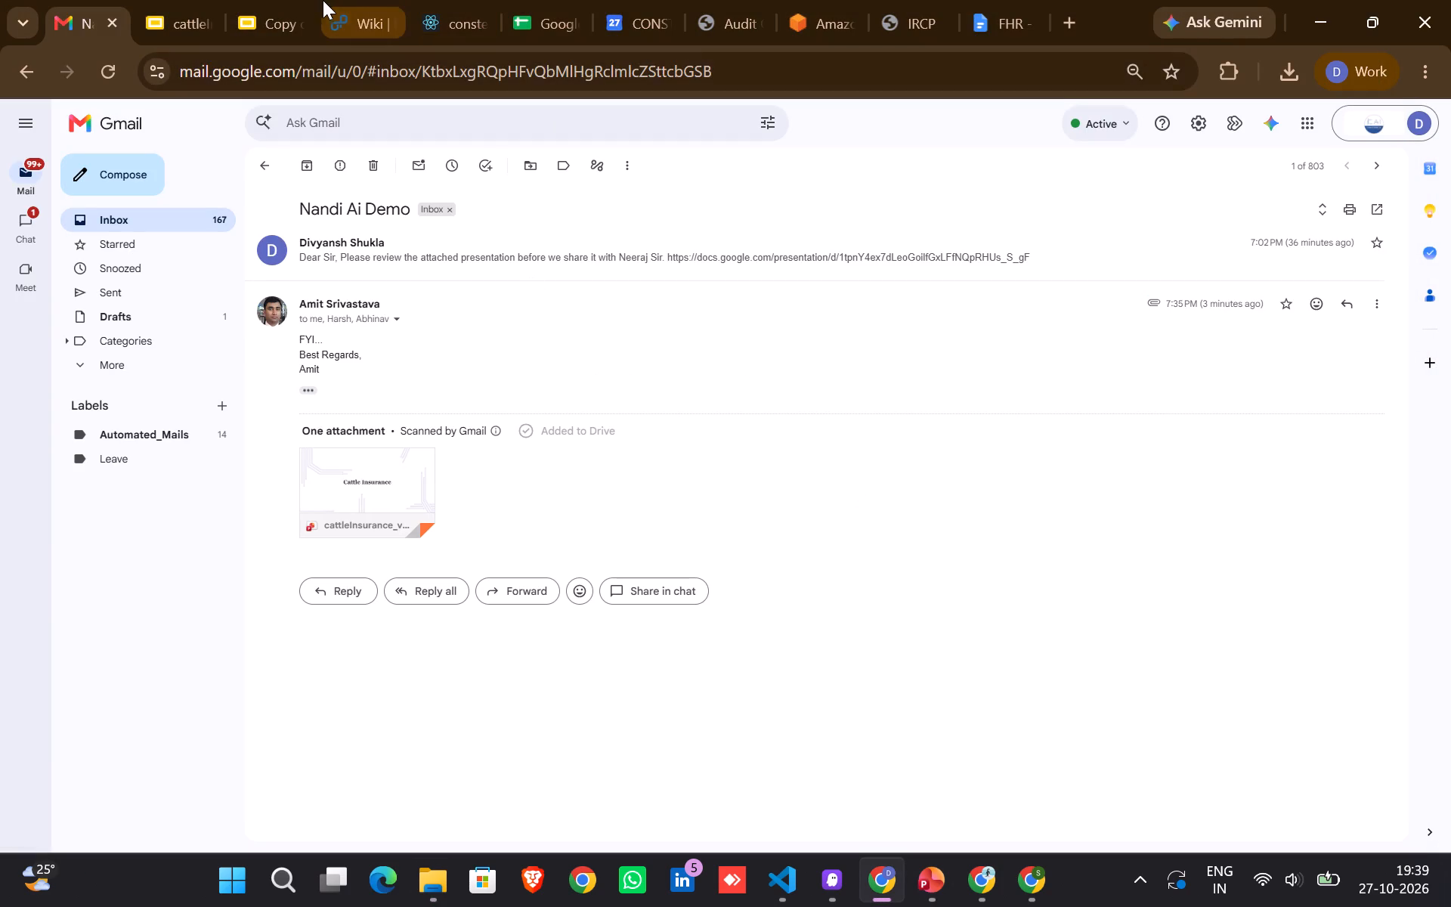
{"action": "left_click", "coordinate": [265, 0]}
{"action": "left_click", "coordinate": [185, 0]}
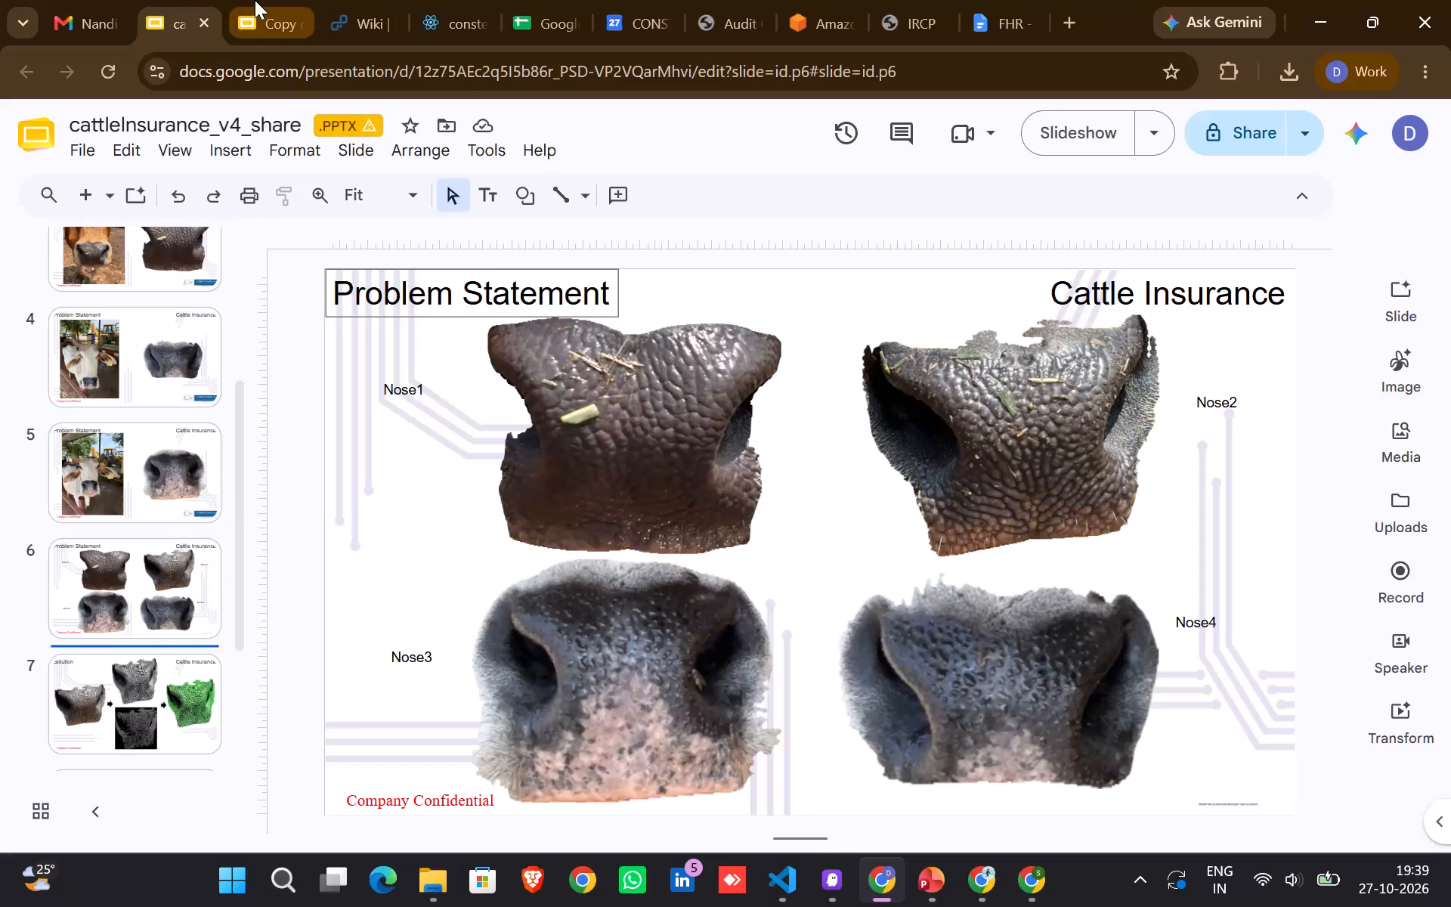
{"action": "left_click", "coordinate": [255, 0]}
{"action": "scroll", "coordinate": [173, 542], "scroll_direction": "down", "scroll_amount": 3}
{"action": "left_click", "coordinate": [159, 602]}
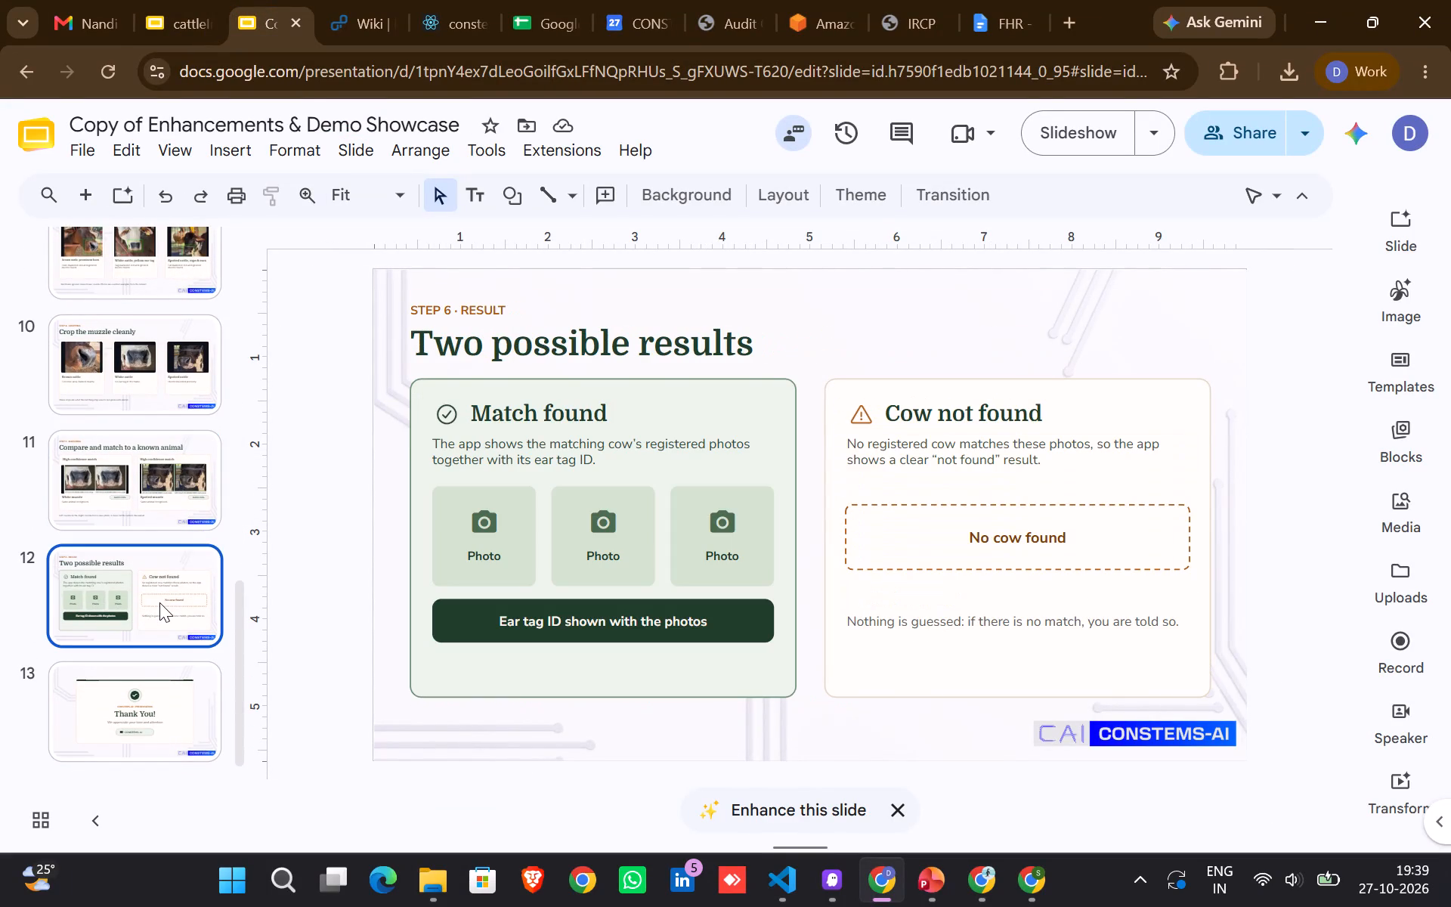
{"action": "scroll", "coordinate": [159, 602], "scroll_direction": "up", "scroll_amount": 1}
{"action": "left_click", "coordinate": [163, 565]}
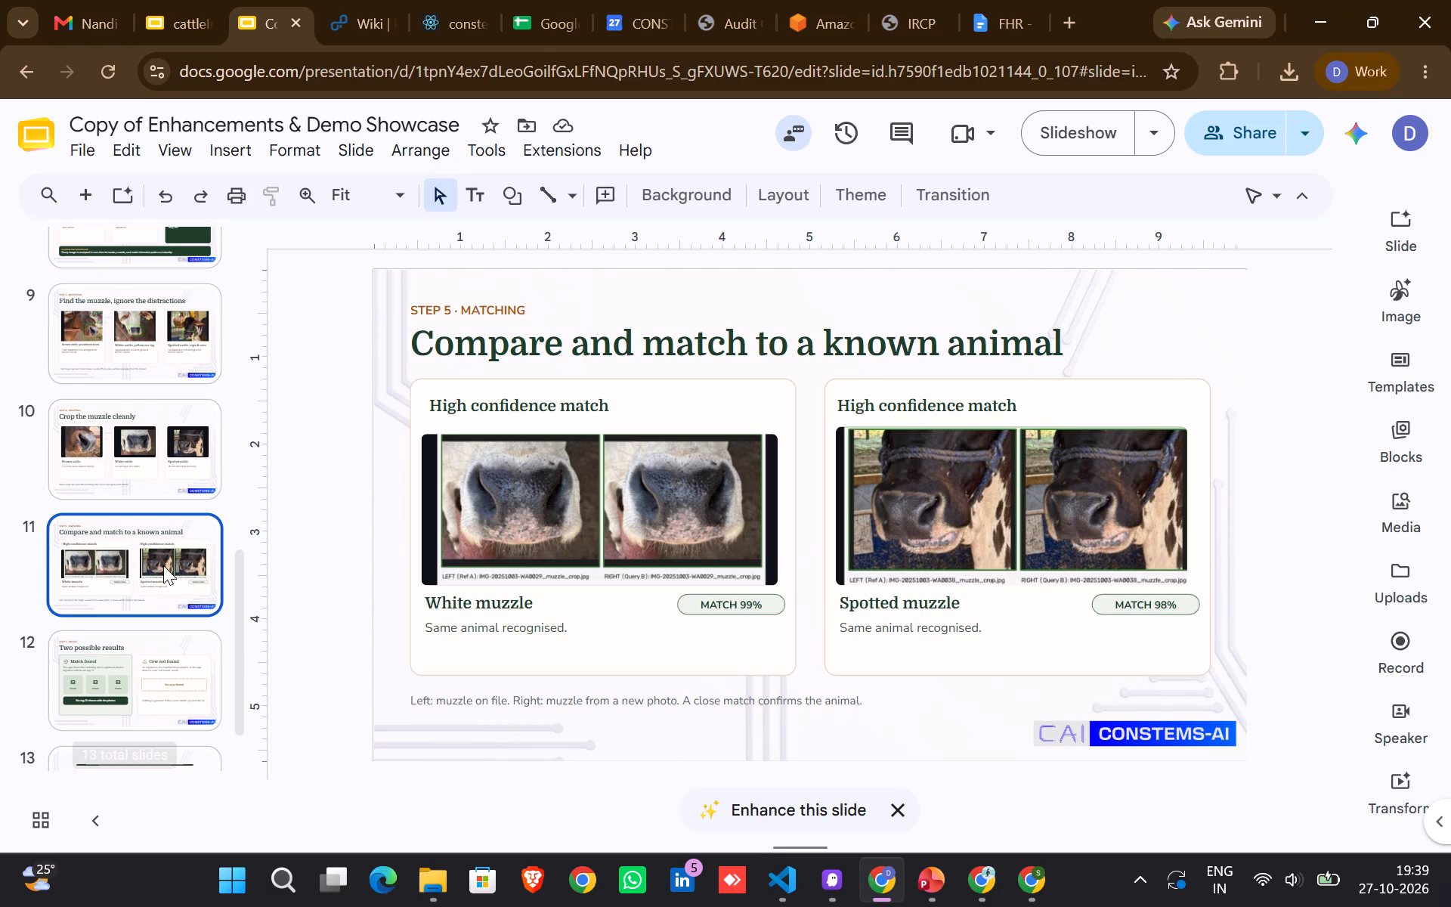
{"action": "left_click", "coordinate": [144, 450]}
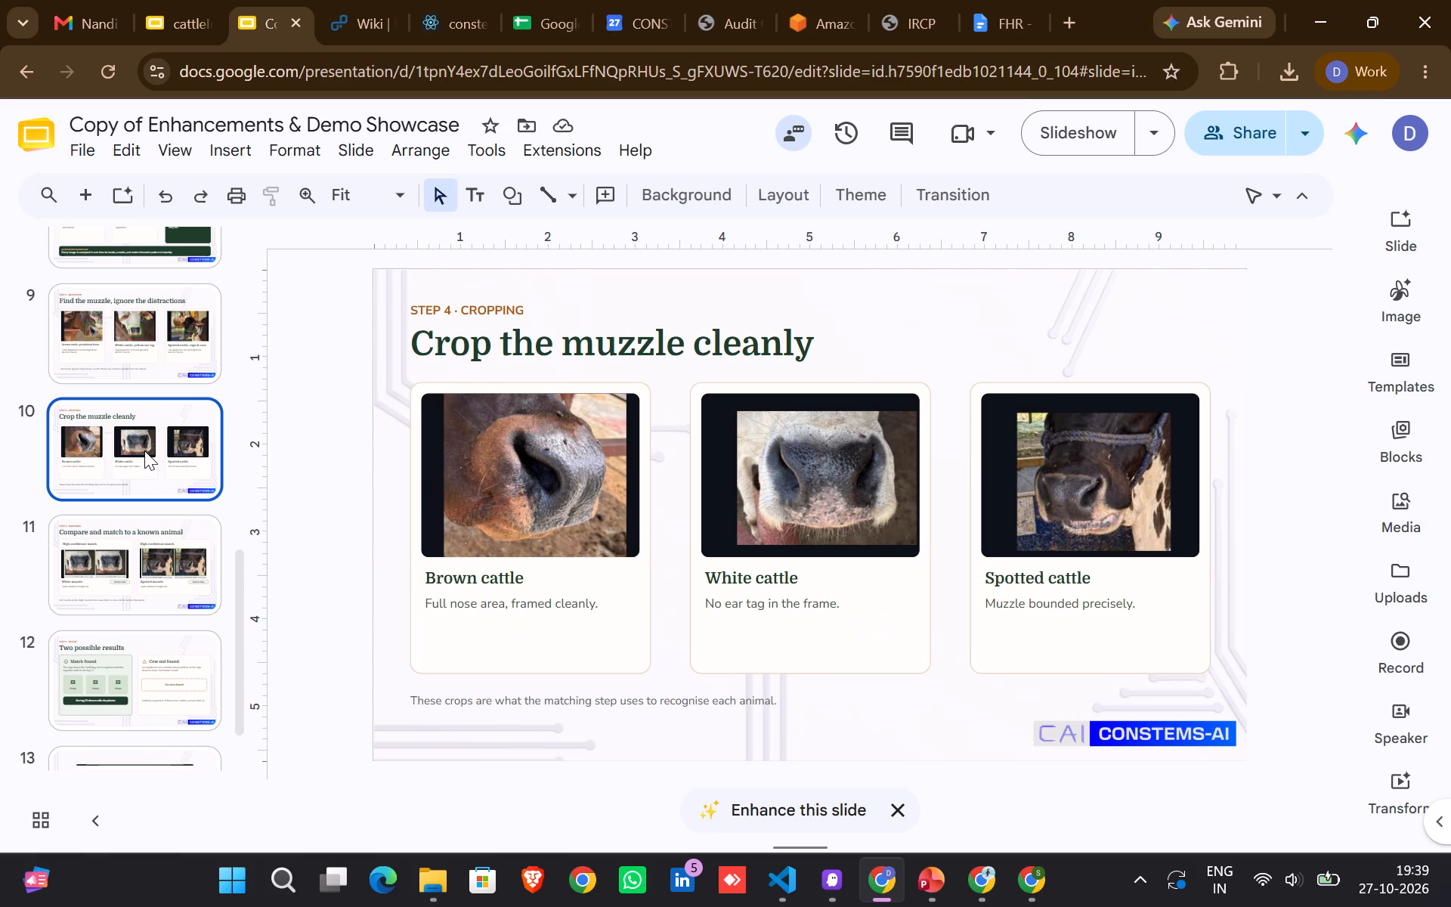
{"action": "left_click", "coordinate": [106, 364]}
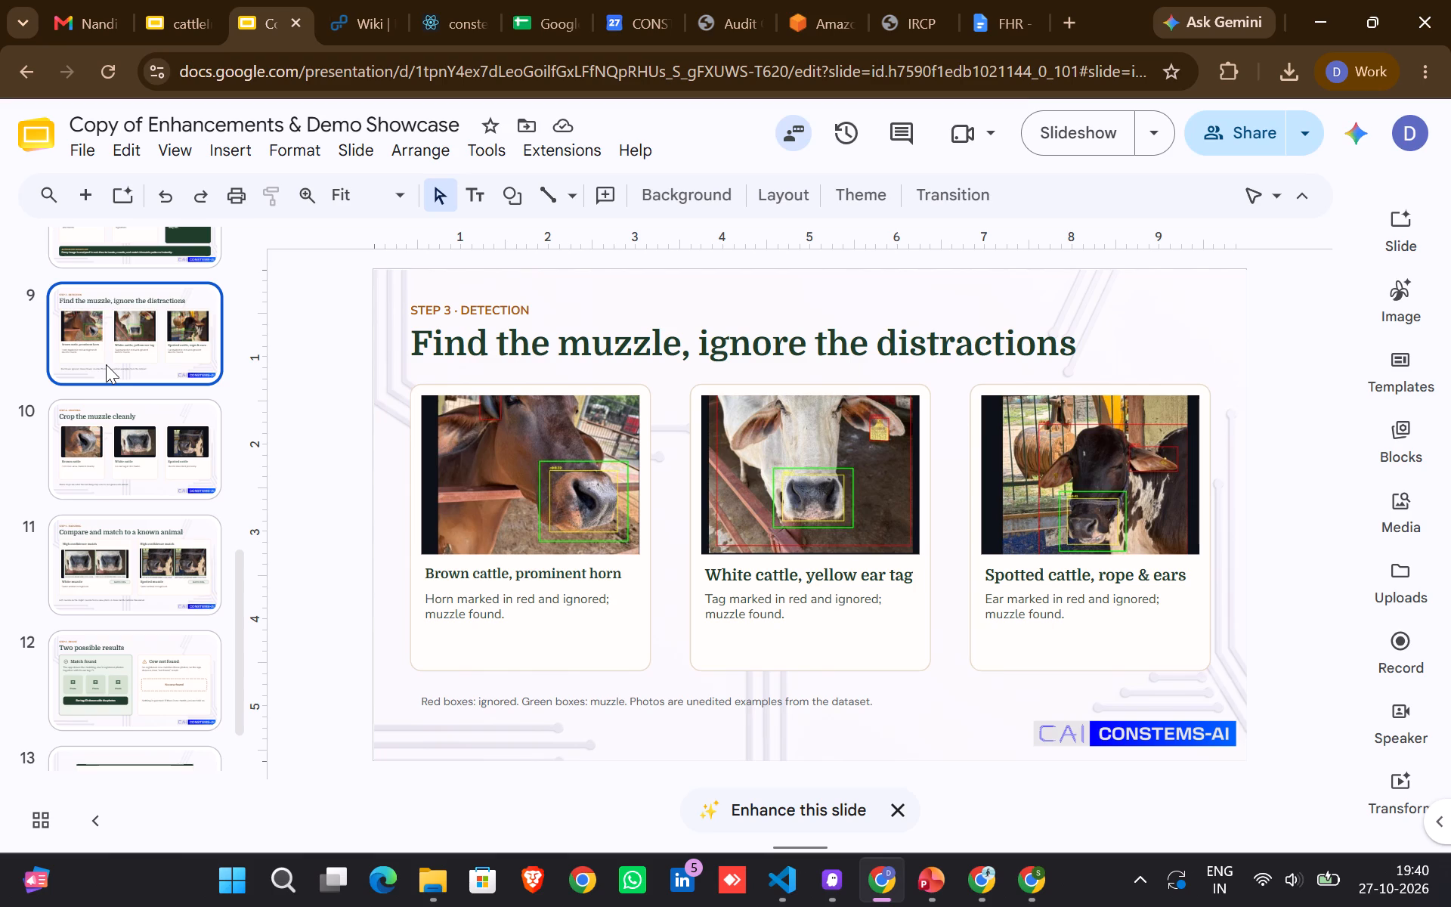
{"action": "left_click", "coordinate": [132, 468]}
{"action": "left_click", "coordinate": [131, 528]}
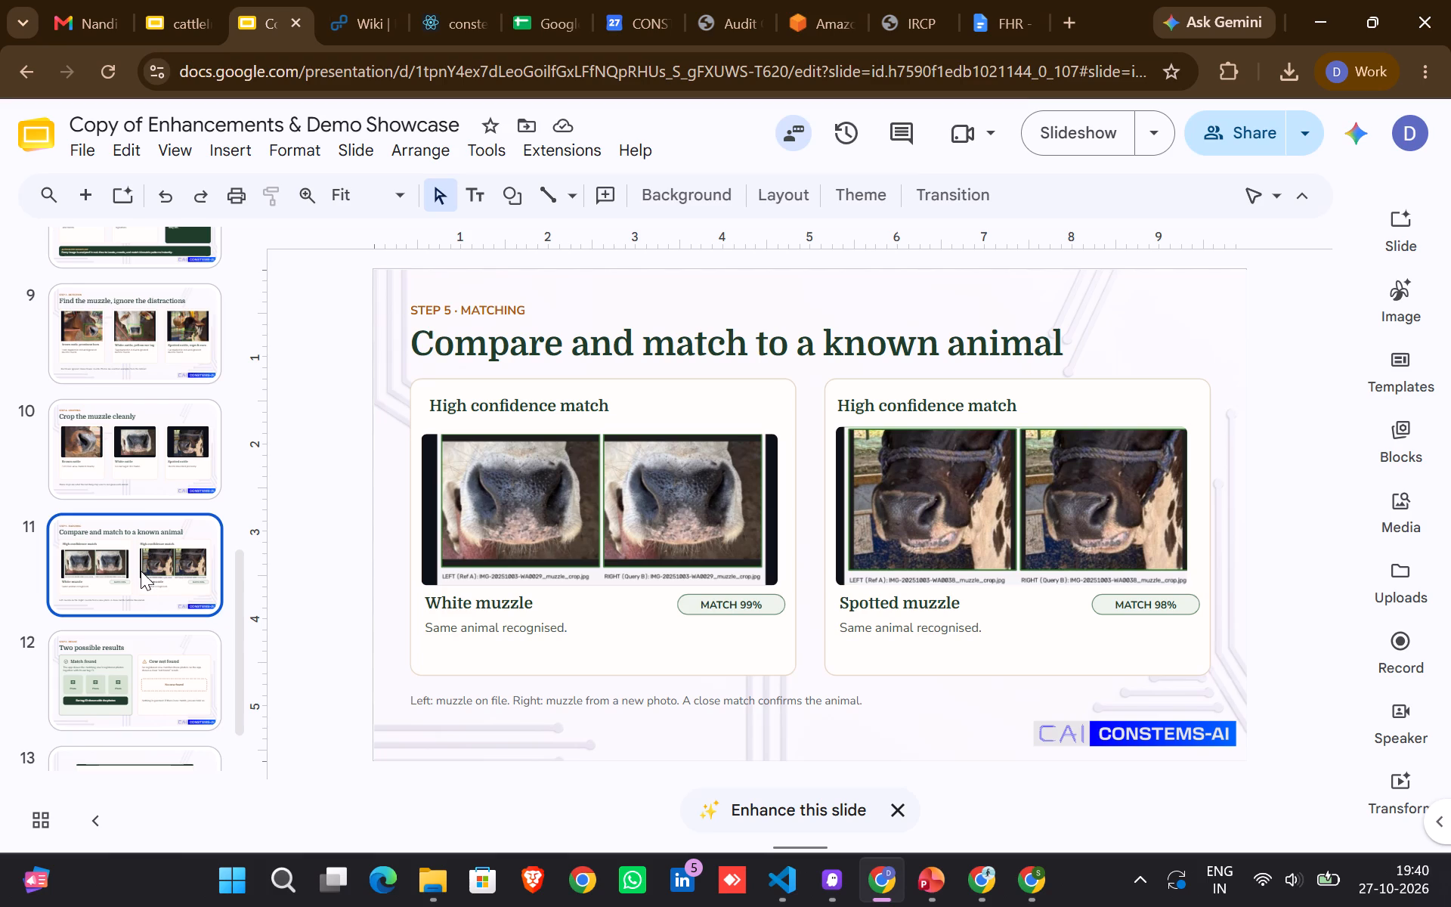
{"action": "left_click", "coordinate": [147, 627]}
{"action": "left_click", "coordinate": [148, 652]}
{"action": "left_click", "coordinate": [142, 544]}
{"action": "left_click", "coordinate": [140, 422]}
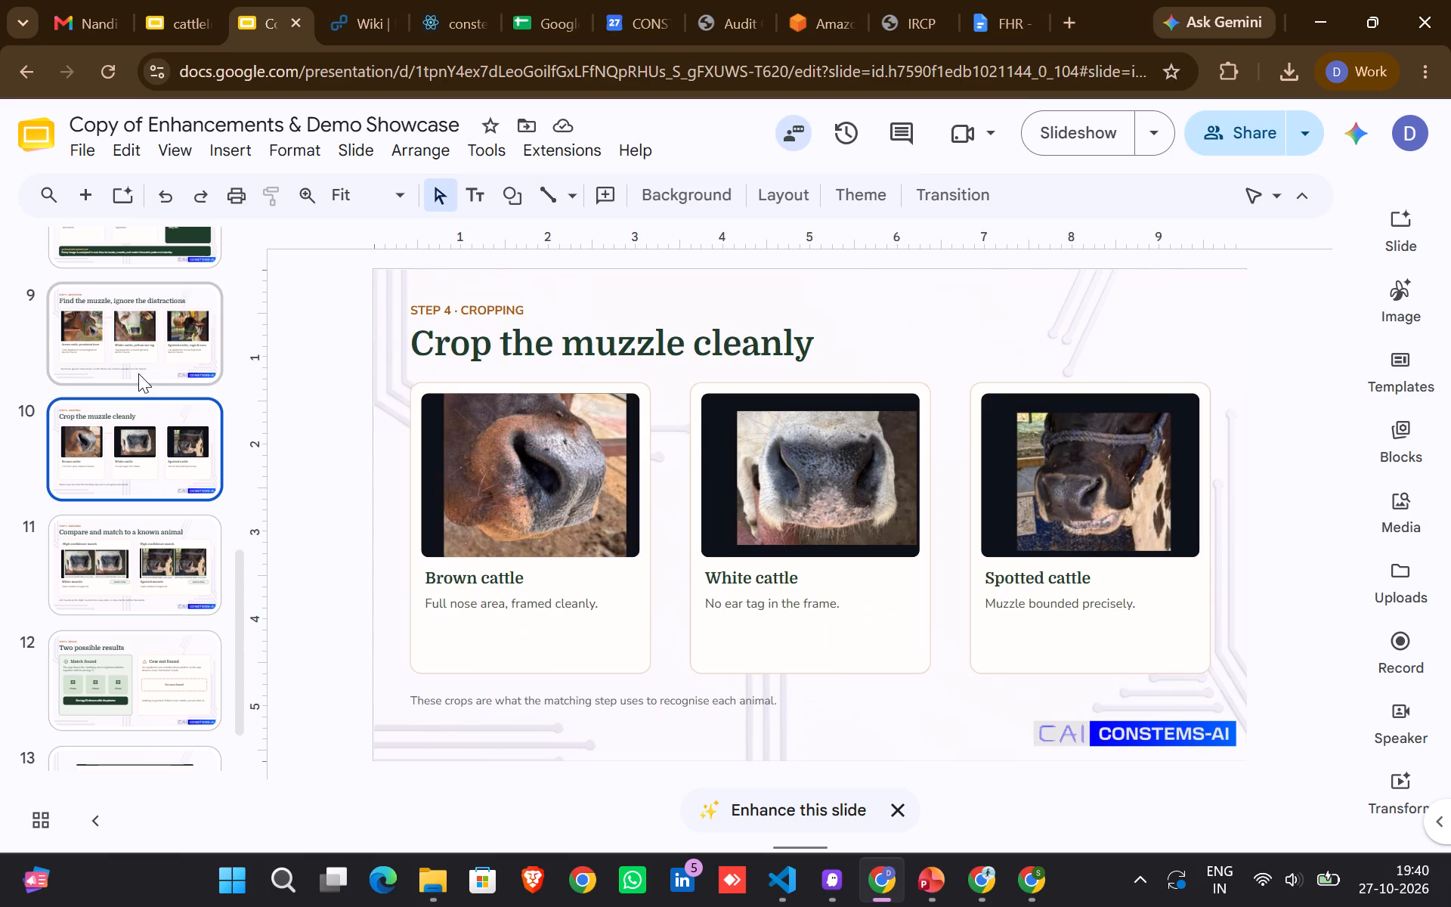
{"action": "left_click", "coordinate": [141, 364]}
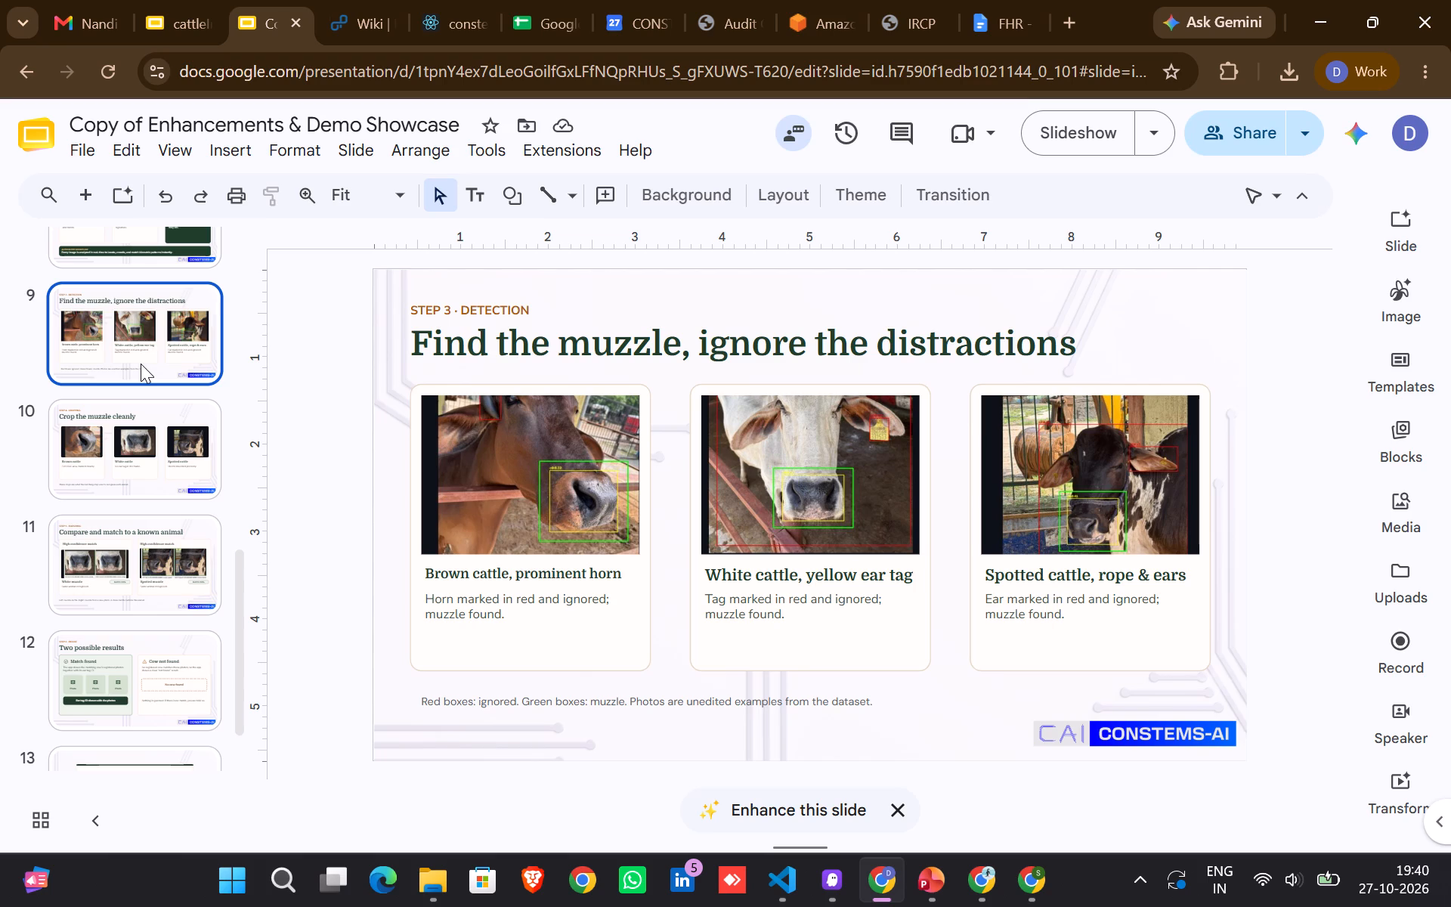
{"action": "scroll", "coordinate": [141, 364], "scroll_direction": "up", "scroll_amount": 1}
{"action": "left_click", "coordinate": [128, 289]}
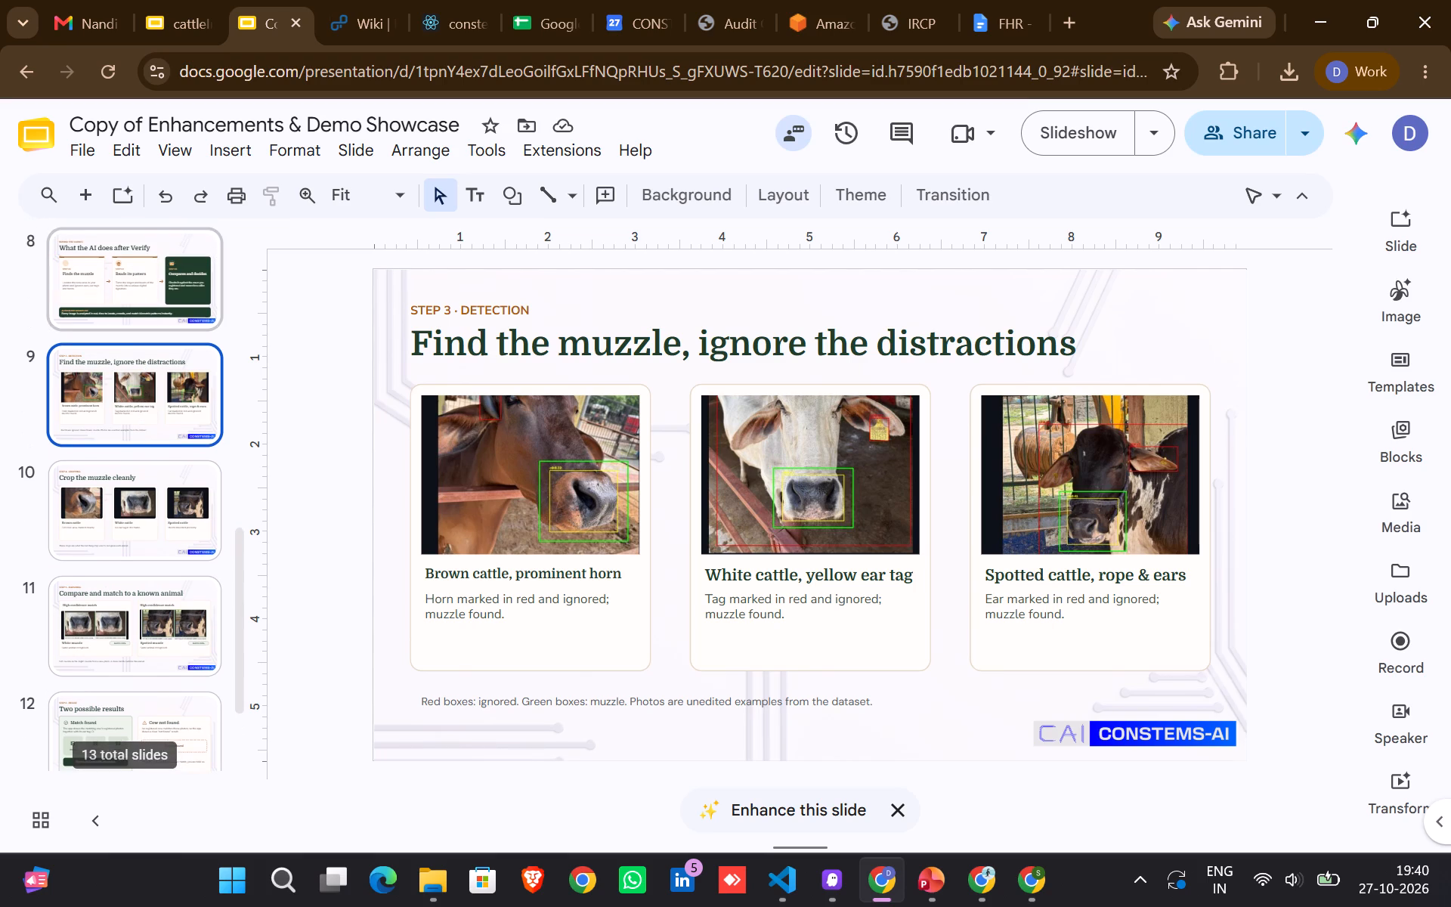
{"action": "left_click", "coordinate": [131, 401]}
{"action": "scroll", "coordinate": [130, 481], "scroll_direction": "up", "scroll_amount": 1}
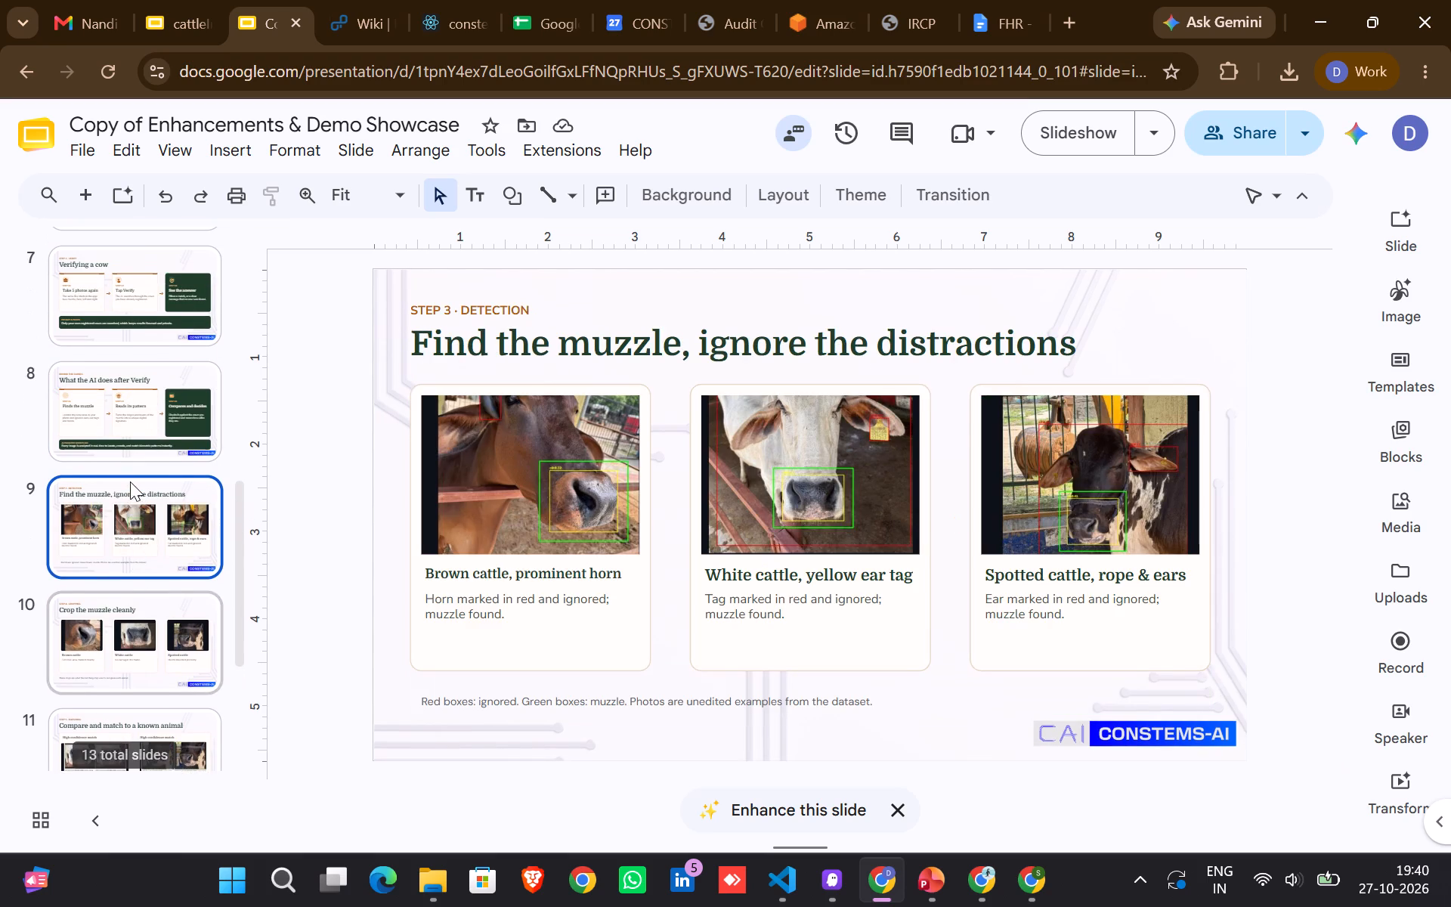
{"action": "left_click", "coordinate": [140, 614]}
{"action": "scroll", "coordinate": [140, 614], "scroll_direction": "down", "scroll_amount": 1}
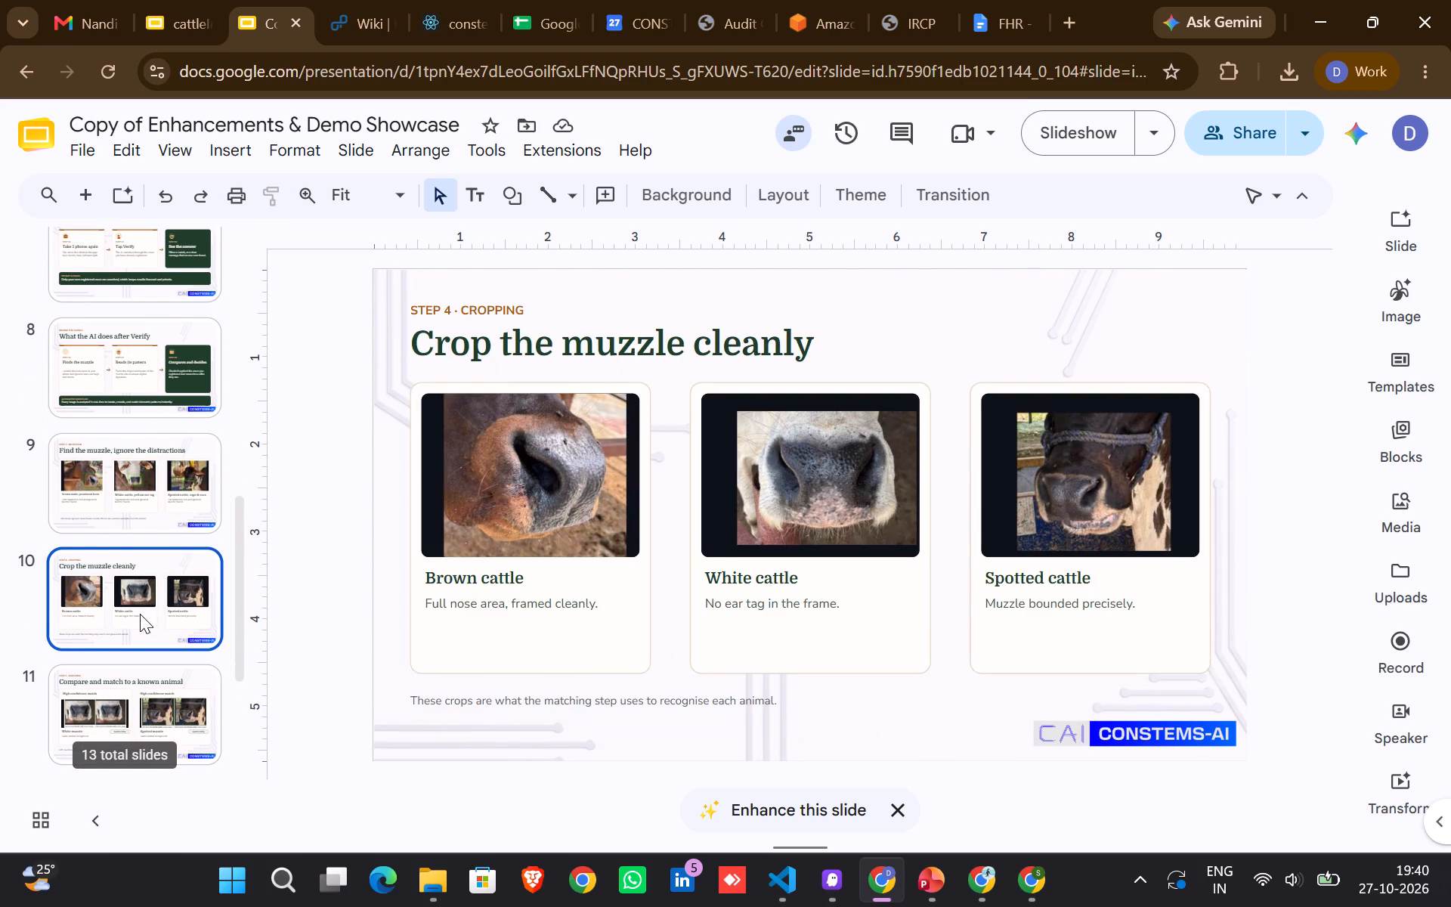
{"action": "scroll", "coordinate": [140, 614], "scroll_direction": "down", "scroll_amount": 1}
{"action": "left_click", "coordinate": [138, 489]}
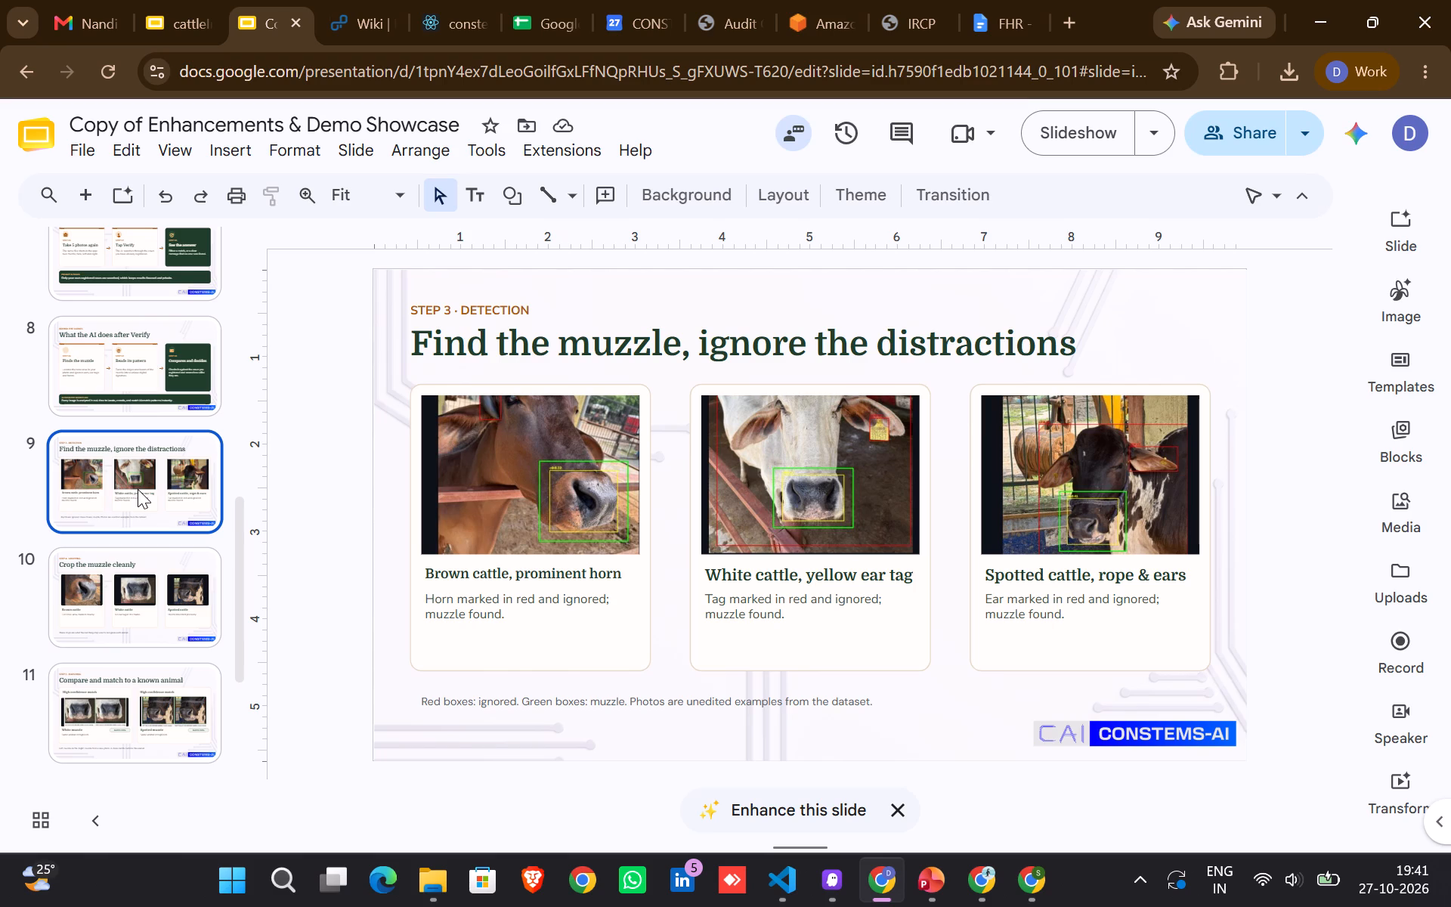
Review the deck from the title slide through to the Step 3 detection slide.
{"action": "scroll", "coordinate": [138, 489], "scroll_direction": "up", "scroll_amount": 3}
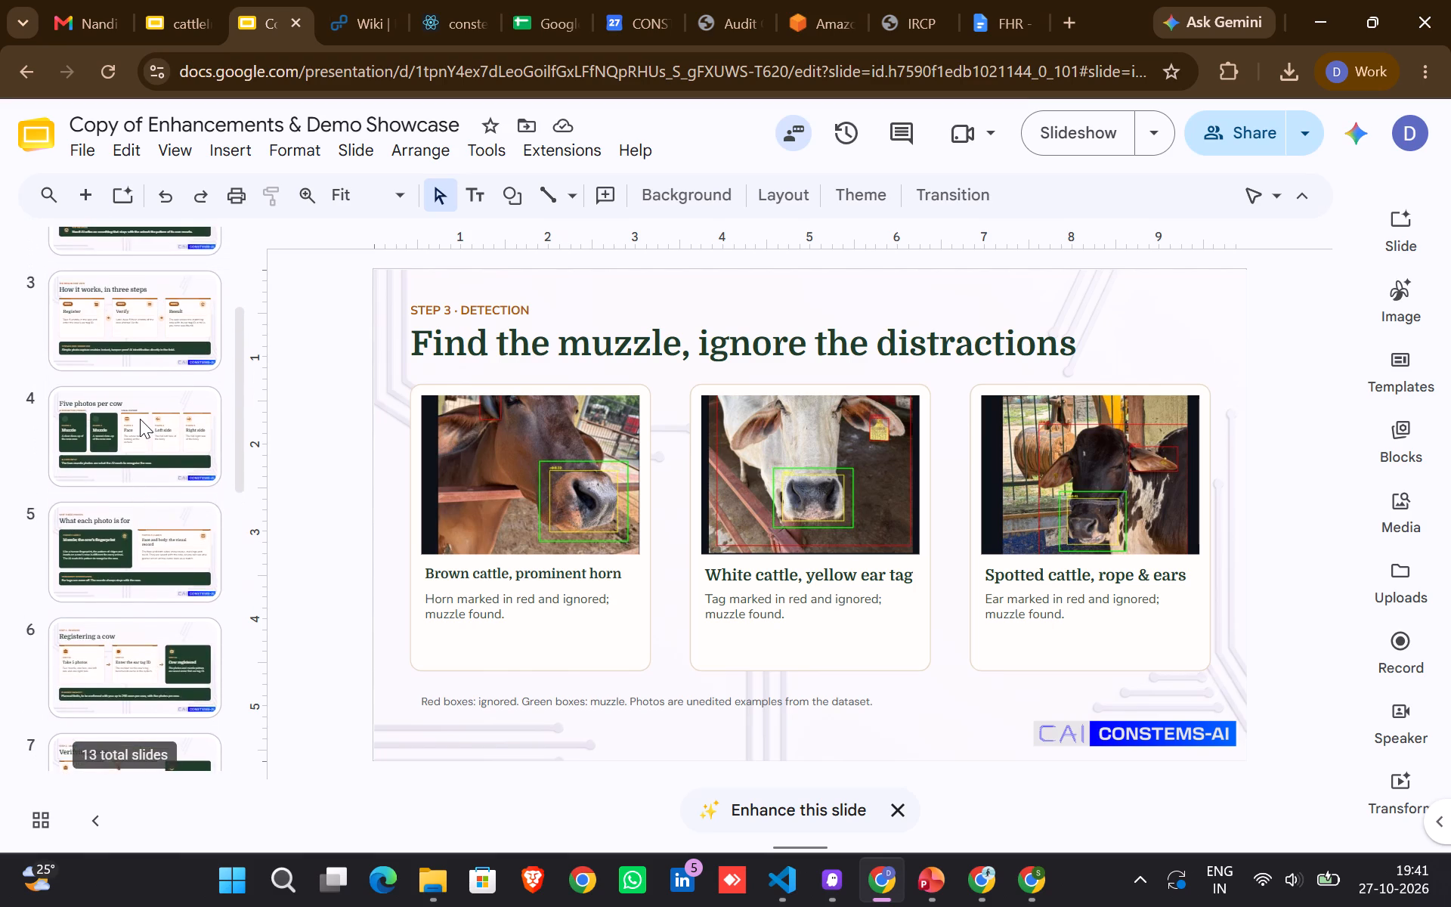
{"action": "scroll", "coordinate": [140, 419], "scroll_direction": "up", "scroll_amount": 3}
{"action": "left_click", "coordinate": [125, 294]}
{"action": "left_click", "coordinate": [146, 432]}
{"action": "scroll", "coordinate": [146, 432], "scroll_direction": "down", "scroll_amount": 1}
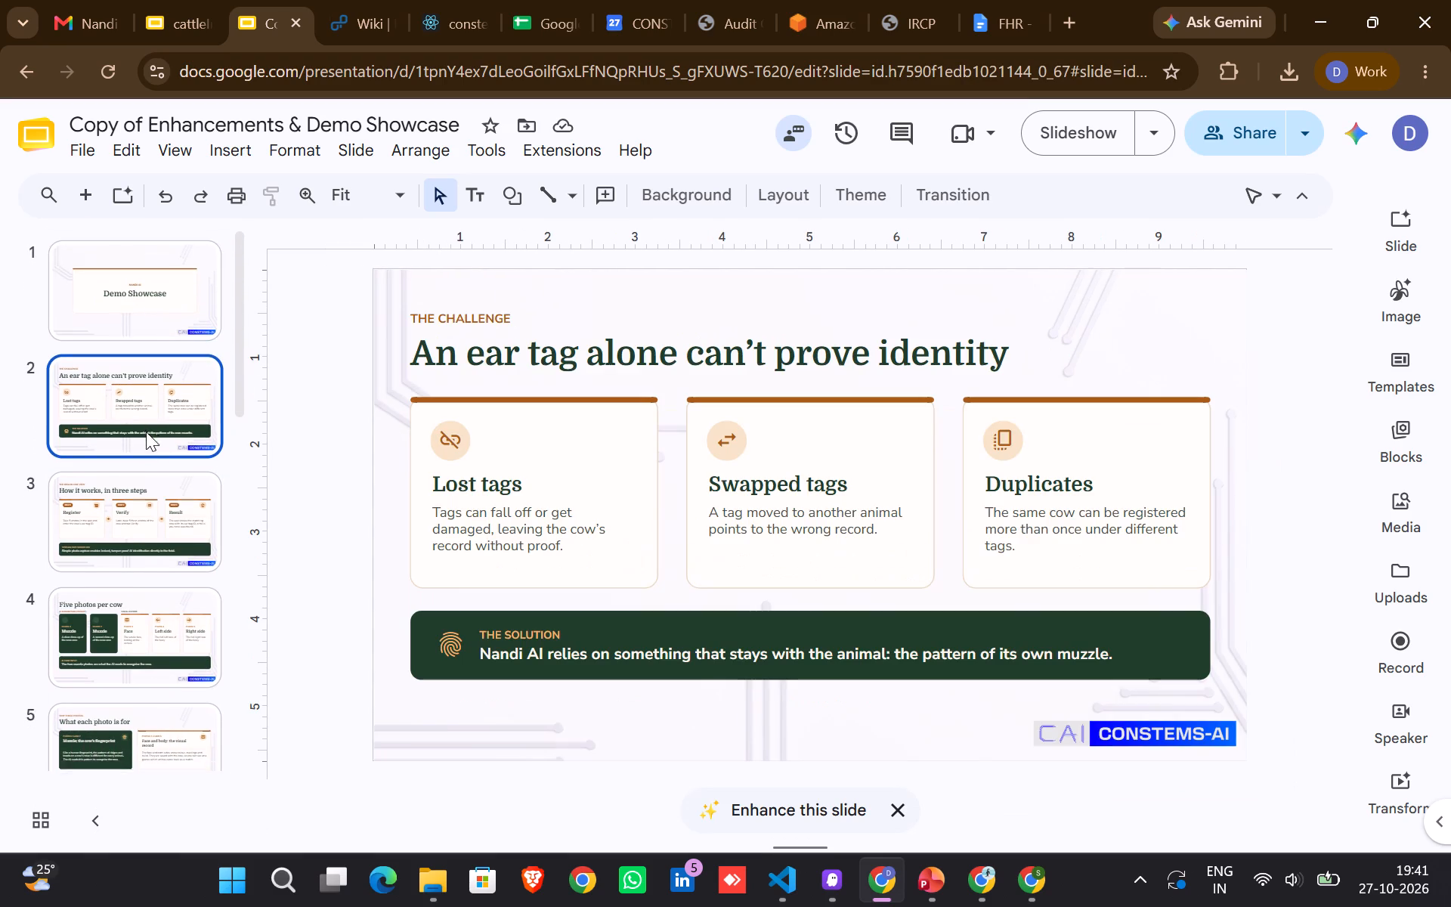
{"action": "scroll", "coordinate": [146, 432], "scroll_direction": "down", "scroll_amount": 1}
{"action": "left_click", "coordinate": [150, 456]}
{"action": "scroll", "coordinate": [150, 456], "scroll_direction": "down", "scroll_amount": 1}
{"action": "left_click", "coordinate": [150, 456]}
{"action": "scroll", "coordinate": [150, 456], "scroll_direction": "down", "scroll_amount": 1}
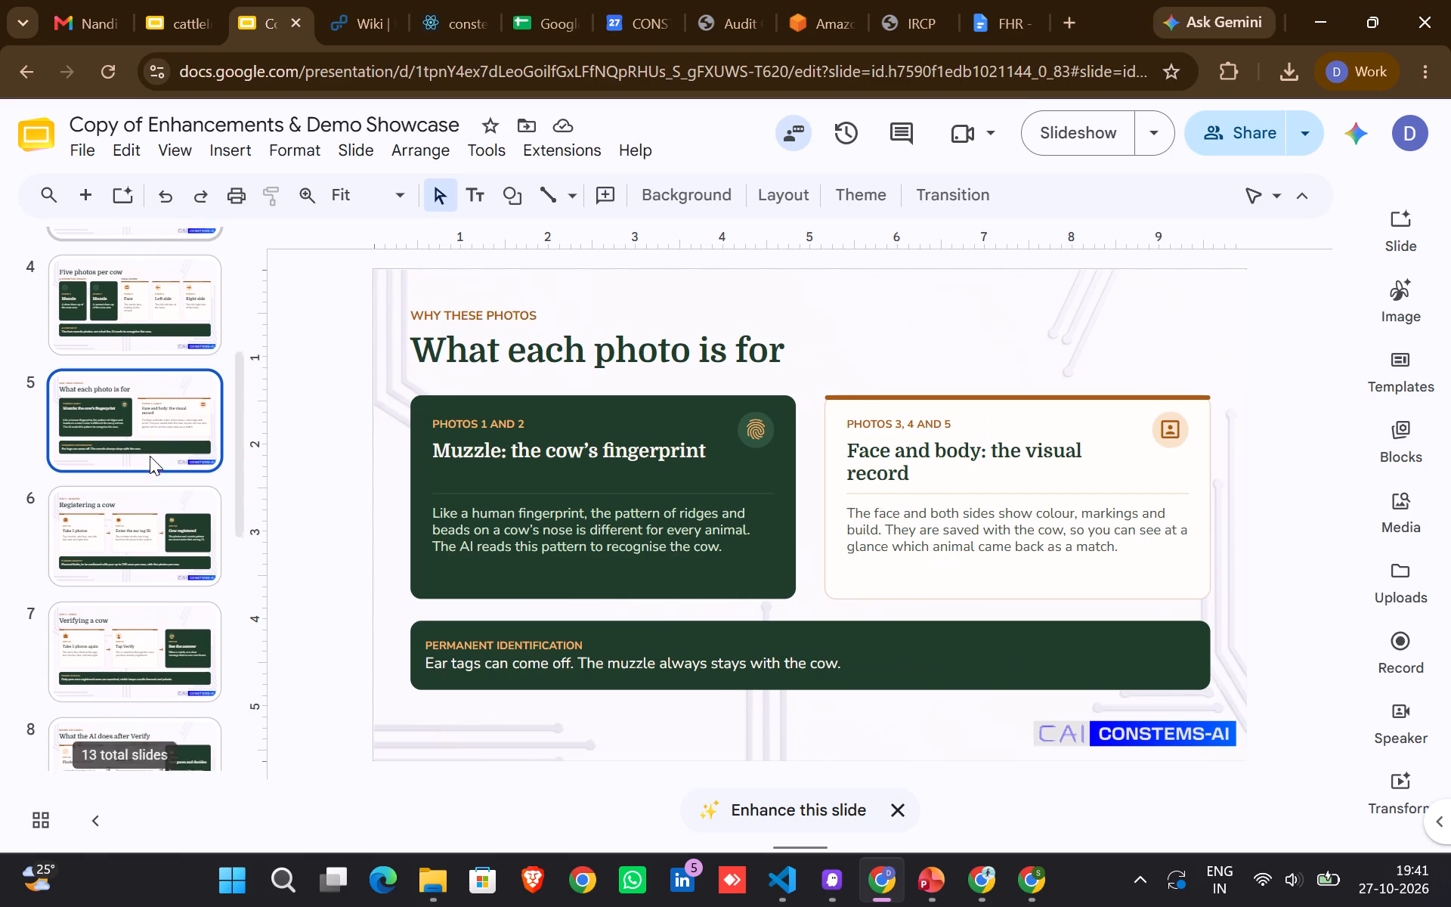
{"action": "scroll", "coordinate": [150, 456], "scroll_direction": "down", "scroll_amount": 1}
{"action": "left_click", "coordinate": [151, 510]}
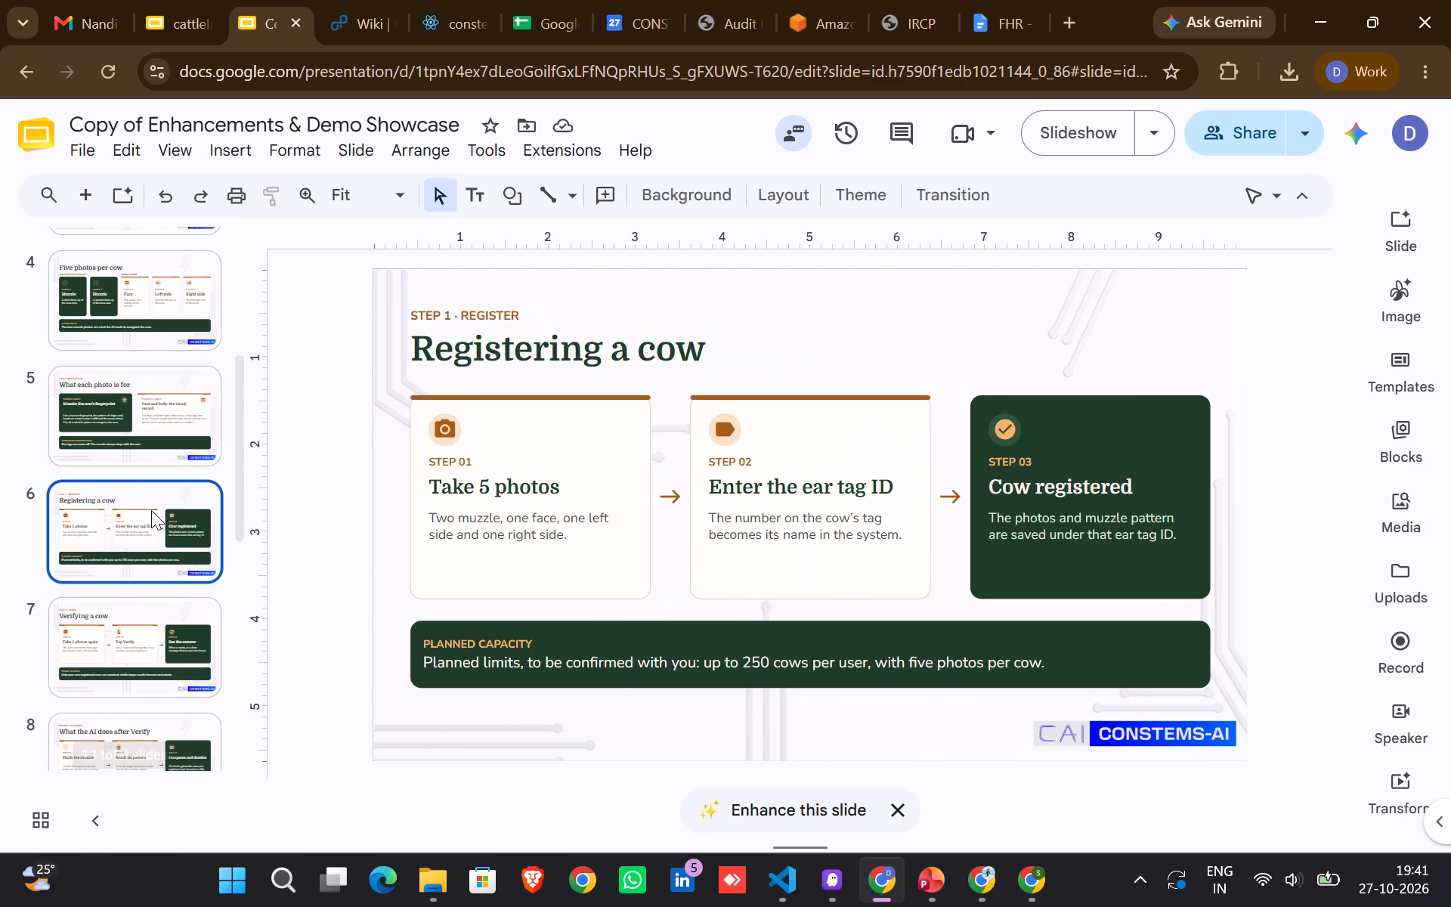
{"action": "left_click", "coordinate": [149, 627]}
{"action": "scroll", "coordinate": [149, 627], "scroll_direction": "down", "scroll_amount": 1}
{"action": "left_click", "coordinate": [149, 627]}
{"action": "scroll", "coordinate": [149, 627], "scroll_direction": "down", "scroll_amount": 1}
{"action": "left_click", "coordinate": [149, 627]}
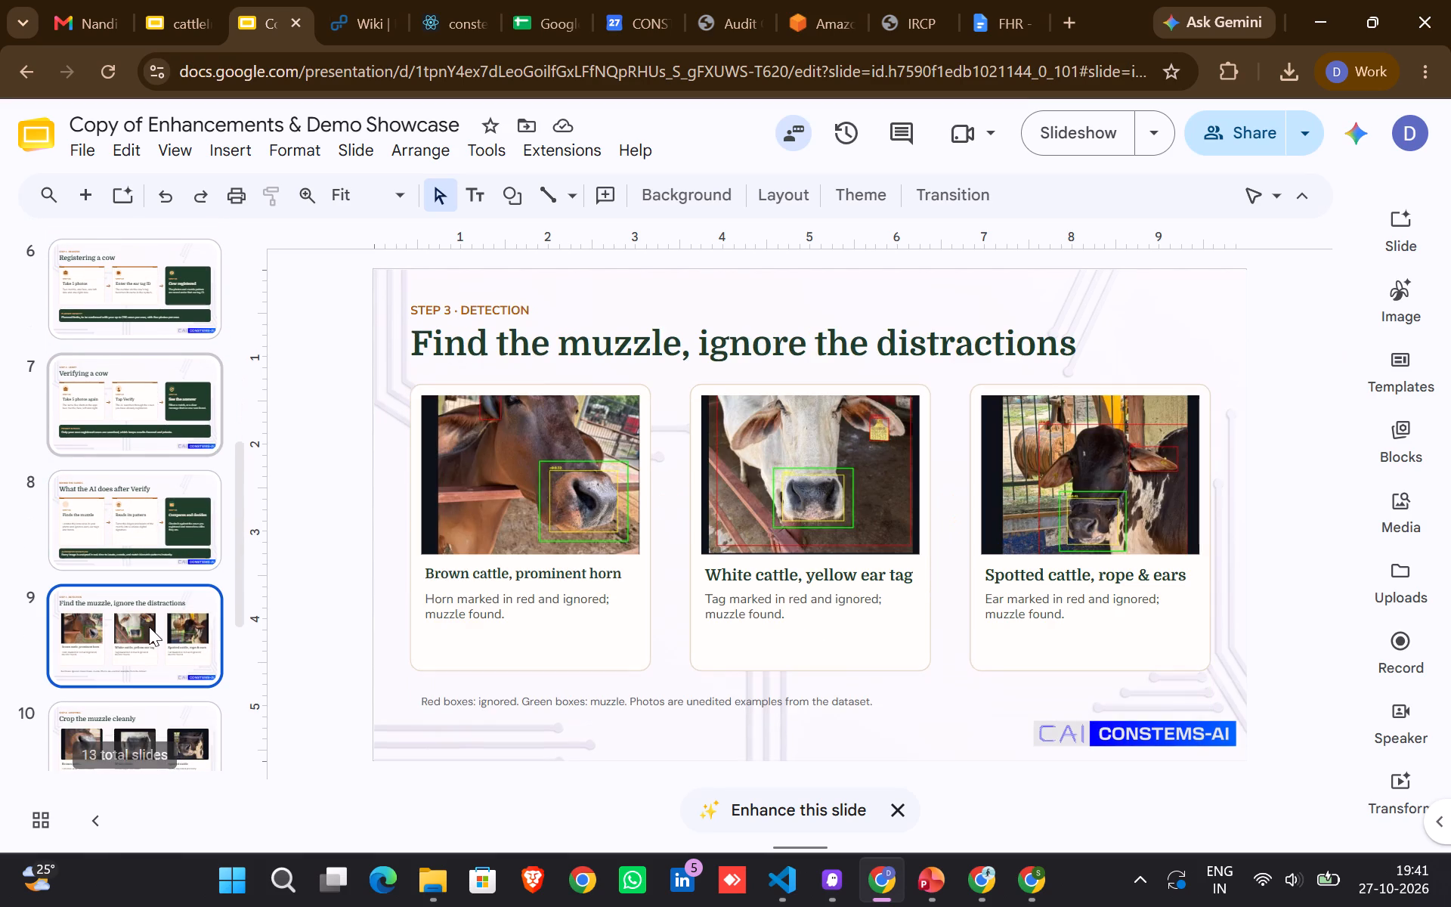
Examine the crop extent of the brown cattle photo on the Step 3 detection slide.
{"action": "left_click", "coordinate": [579, 522]}
{"action": "double_click", "coordinate": [584, 494]}
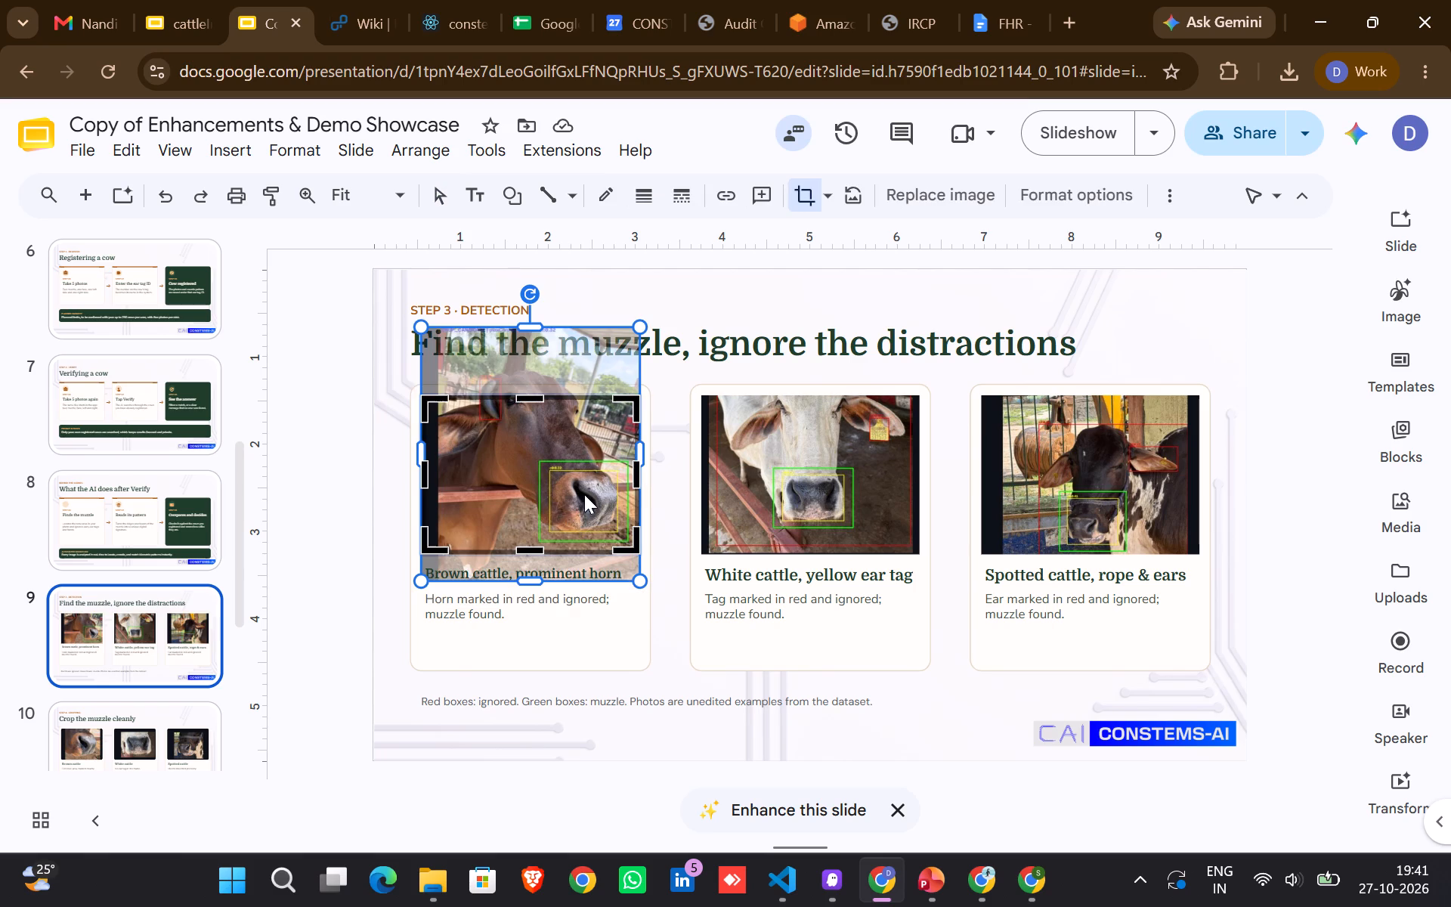
{"action": "left_click", "coordinate": [320, 540]}
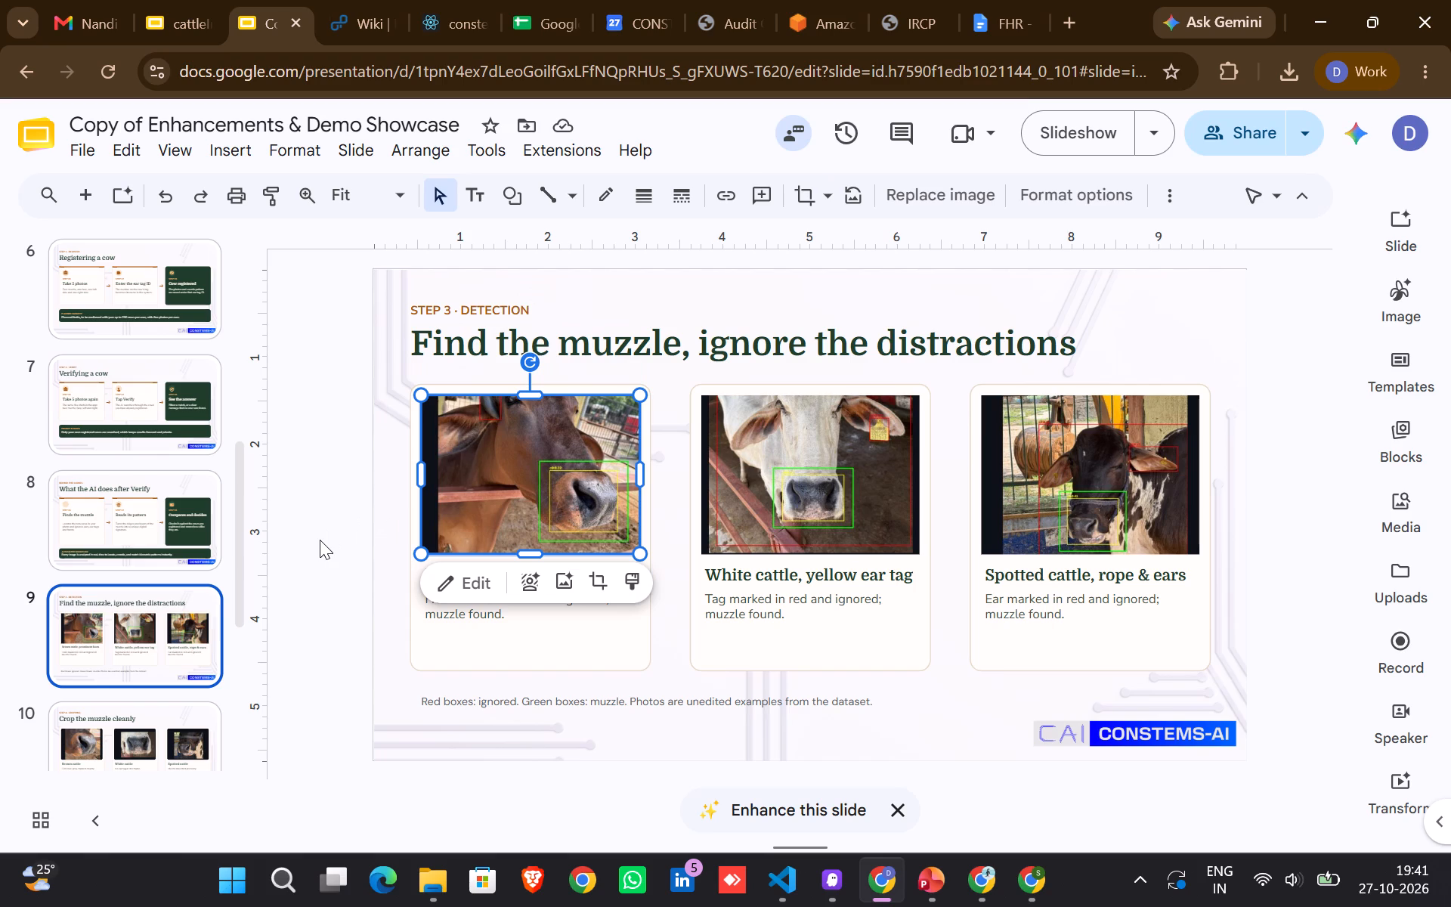
{"action": "left_click", "coordinate": [320, 540]}
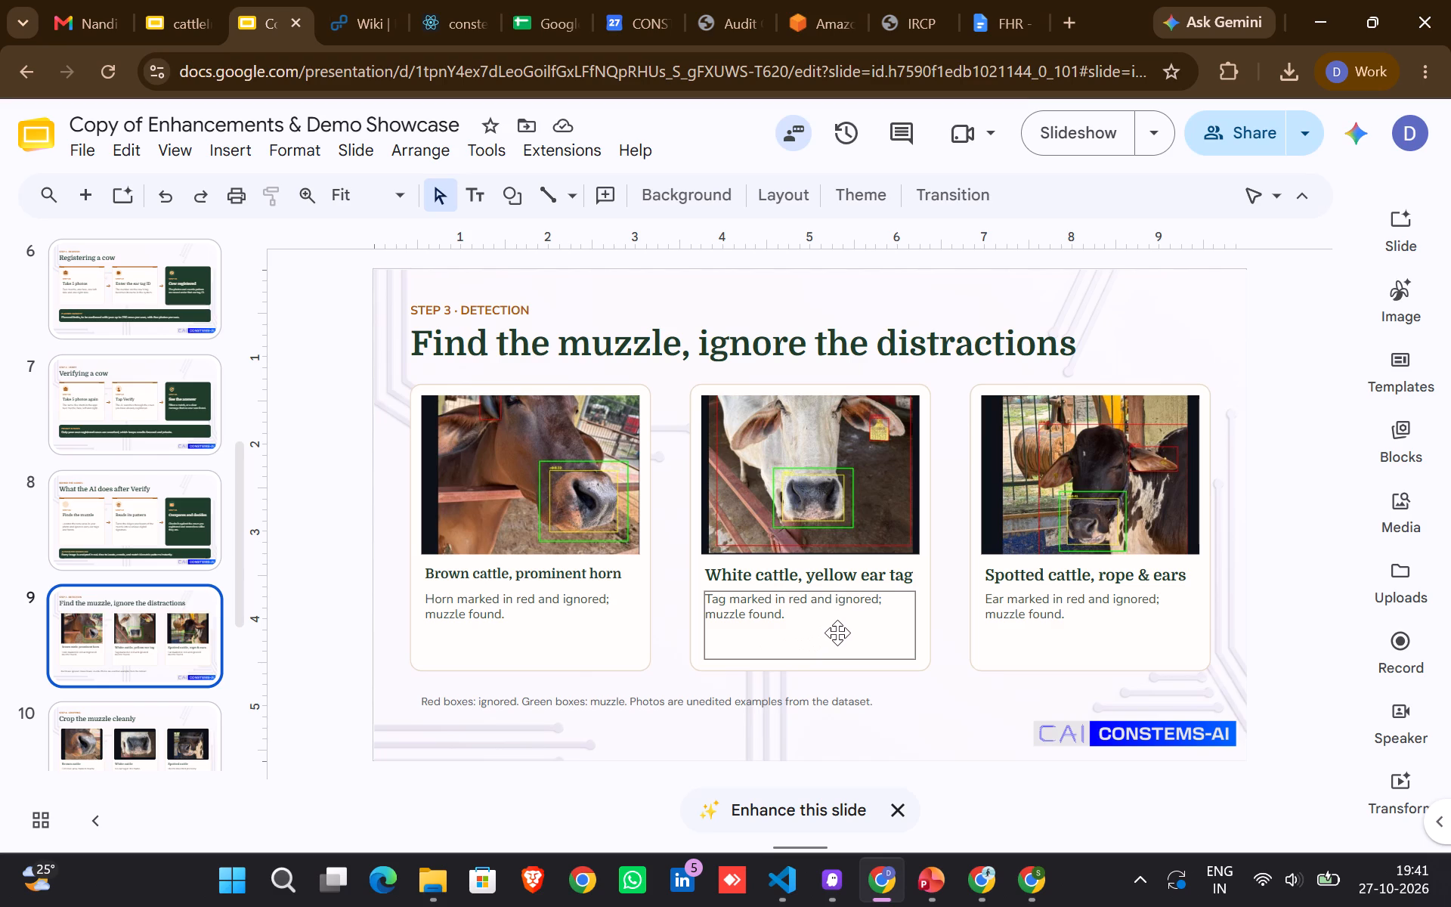
Review the Step 4 cropping and Step 5 matching slides, including the brown cattle muzzle image's crop, and return to the Step 3 slide.
{"action": "left_click", "coordinate": [170, 722]}
{"action": "scroll", "coordinate": [170, 722], "scroll_direction": "down", "scroll_amount": 2}
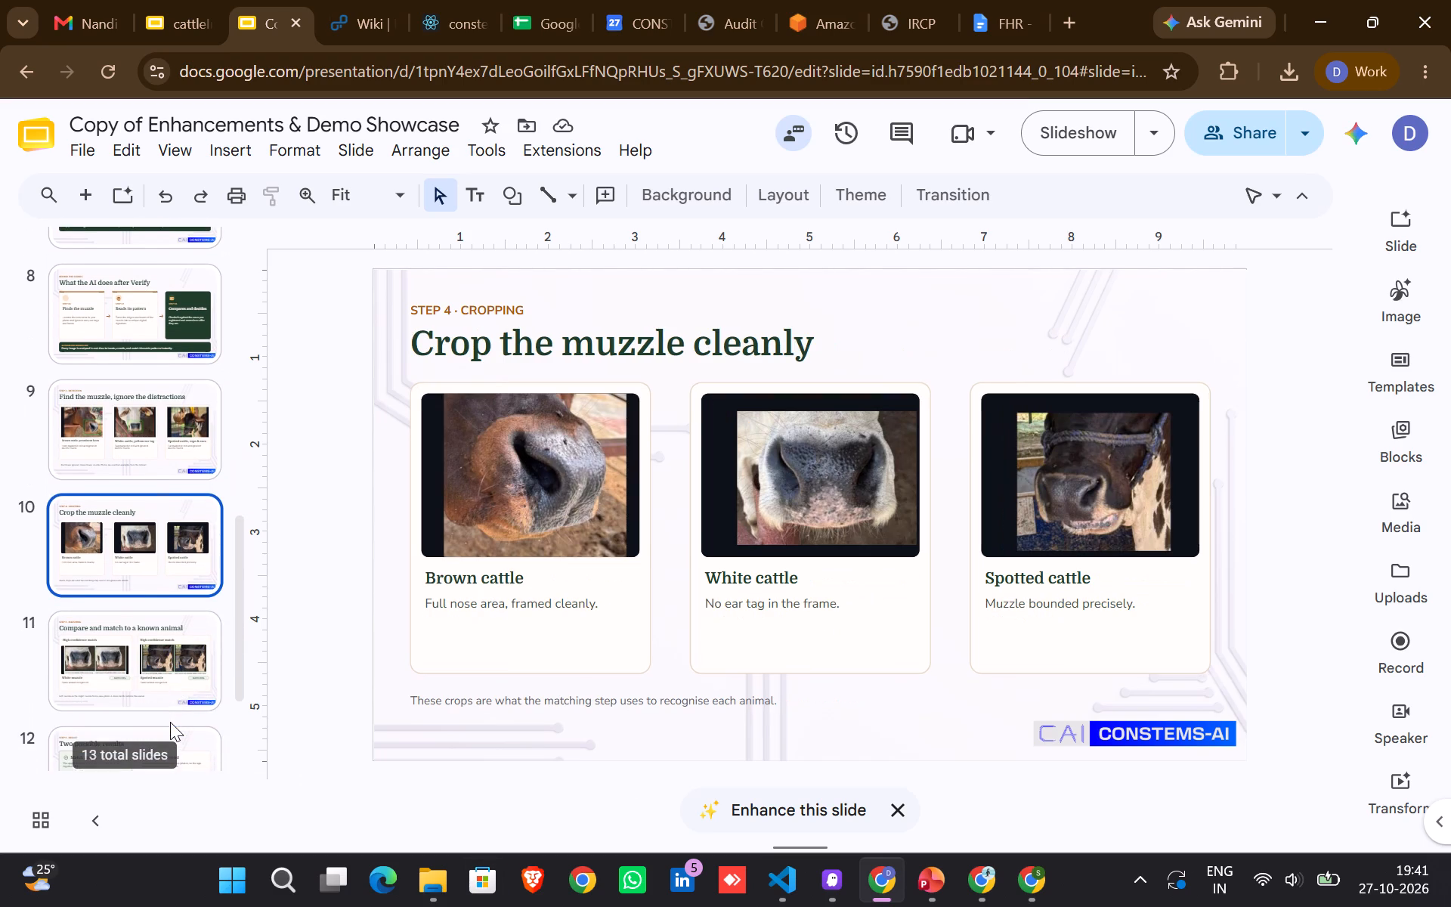
{"action": "left_click", "coordinate": [122, 662]}
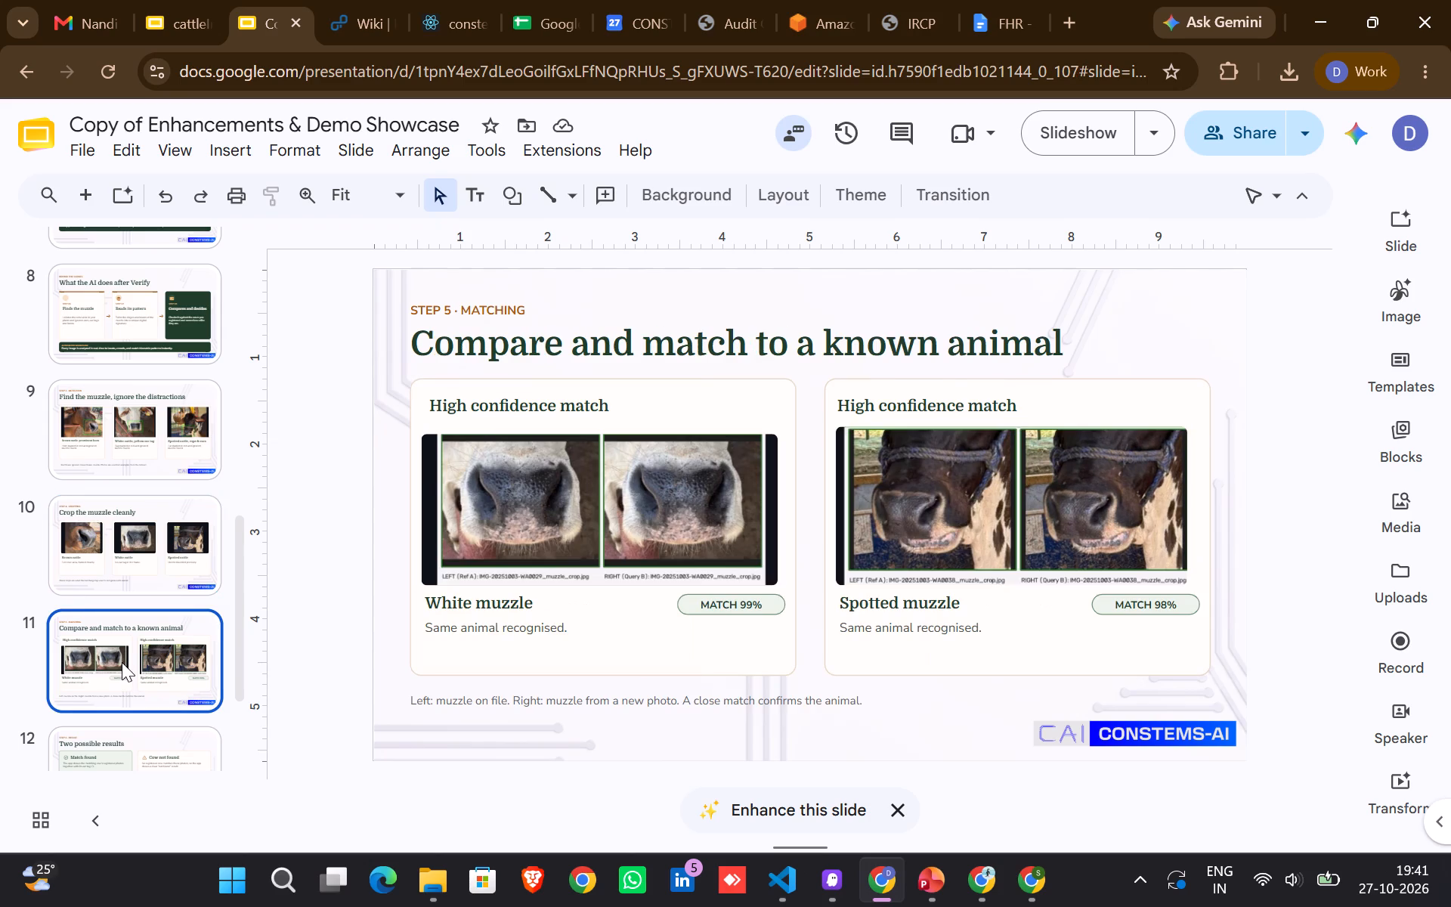
{"action": "scroll", "coordinate": [122, 662], "scroll_direction": "down", "scroll_amount": 1}
{"action": "left_click", "coordinate": [453, 530]}
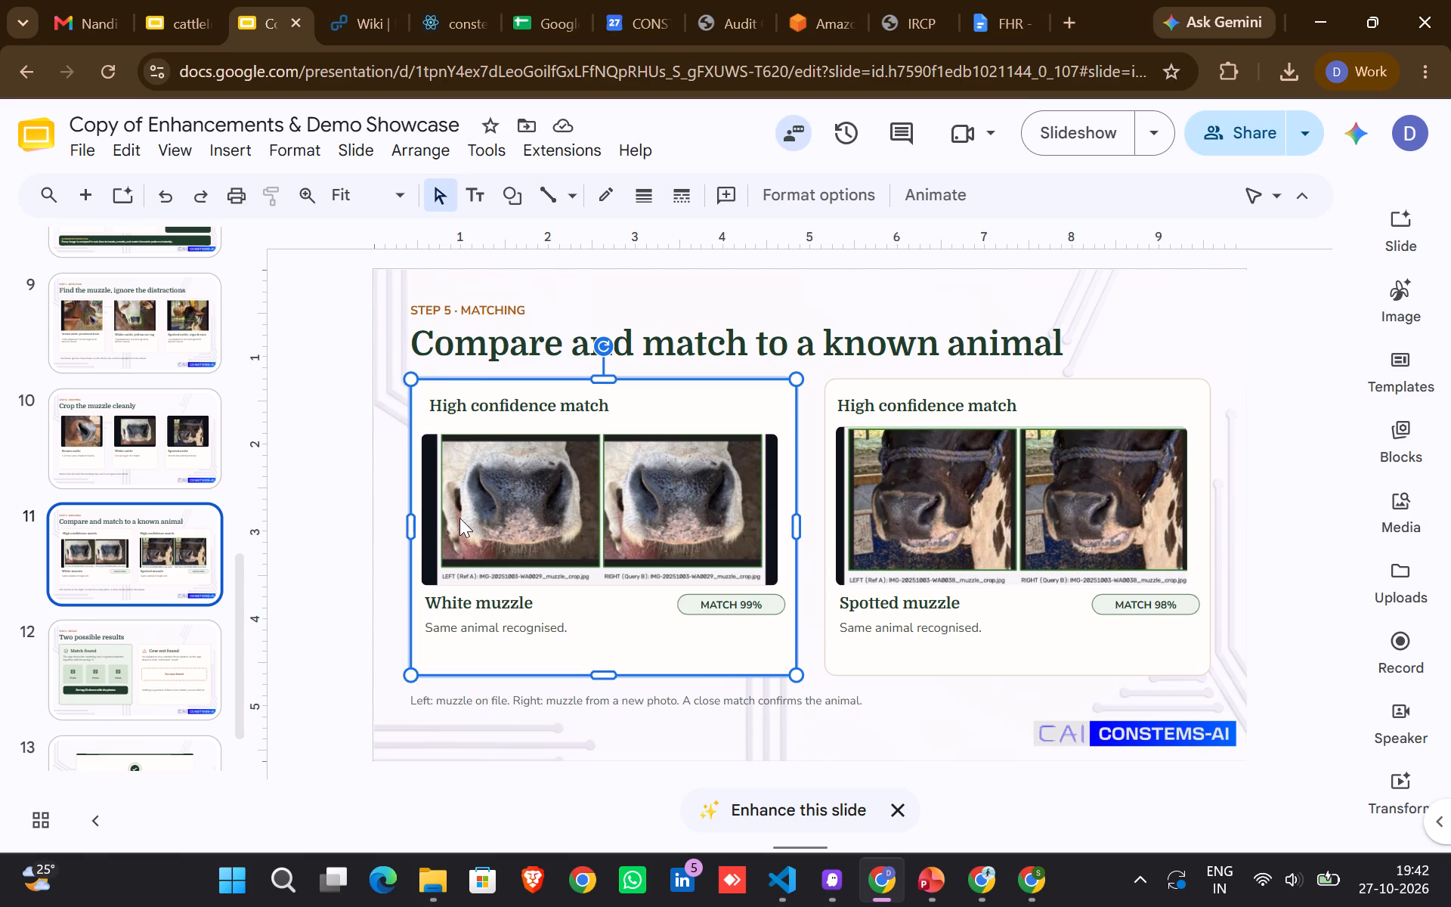
{"action": "left_click", "coordinate": [136, 491]}
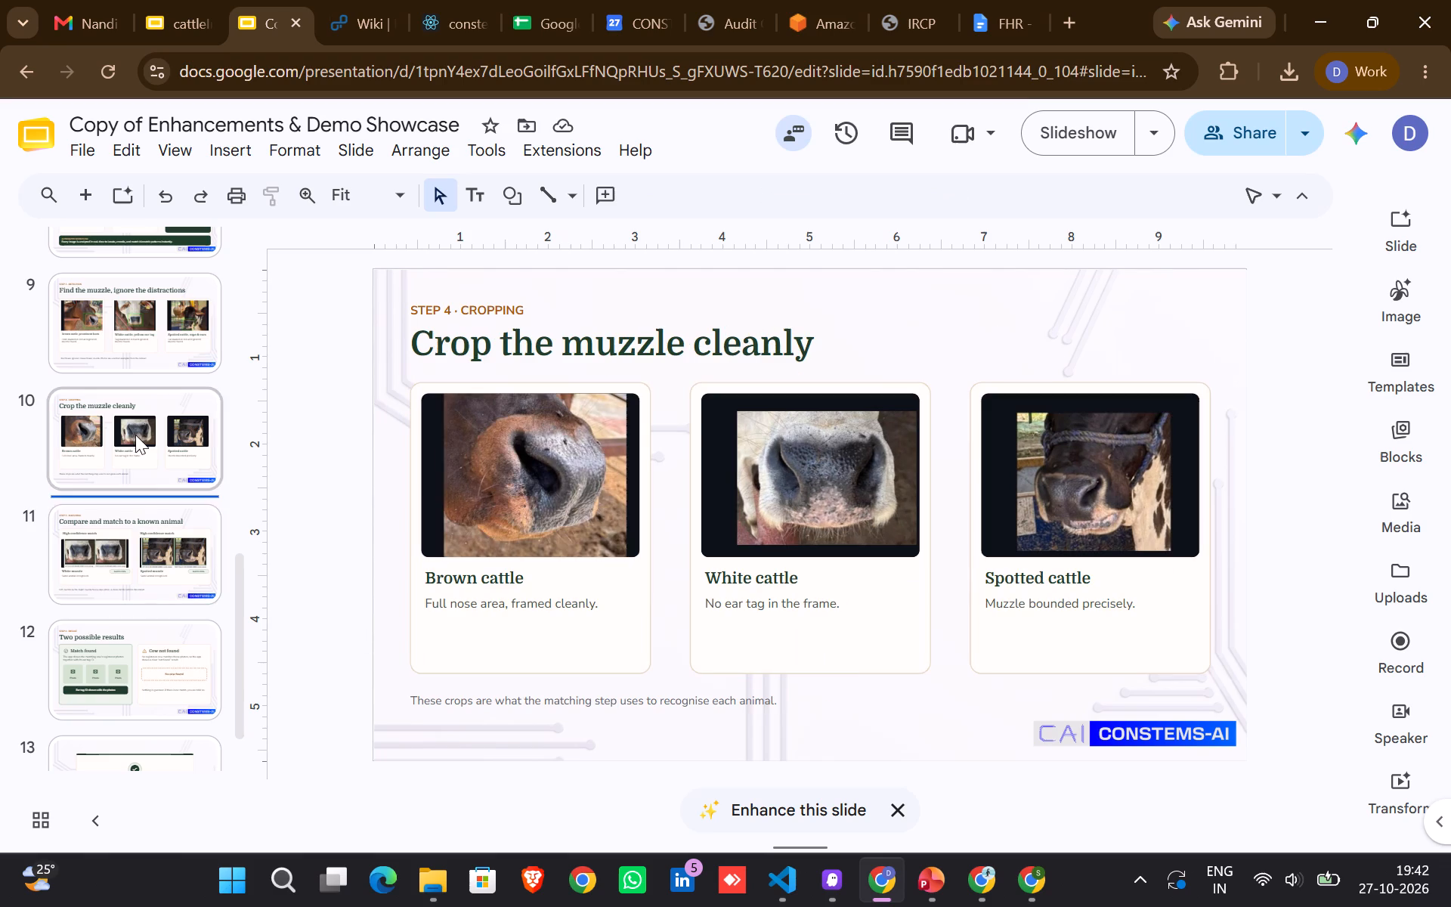
{"action": "left_click", "coordinate": [135, 435]}
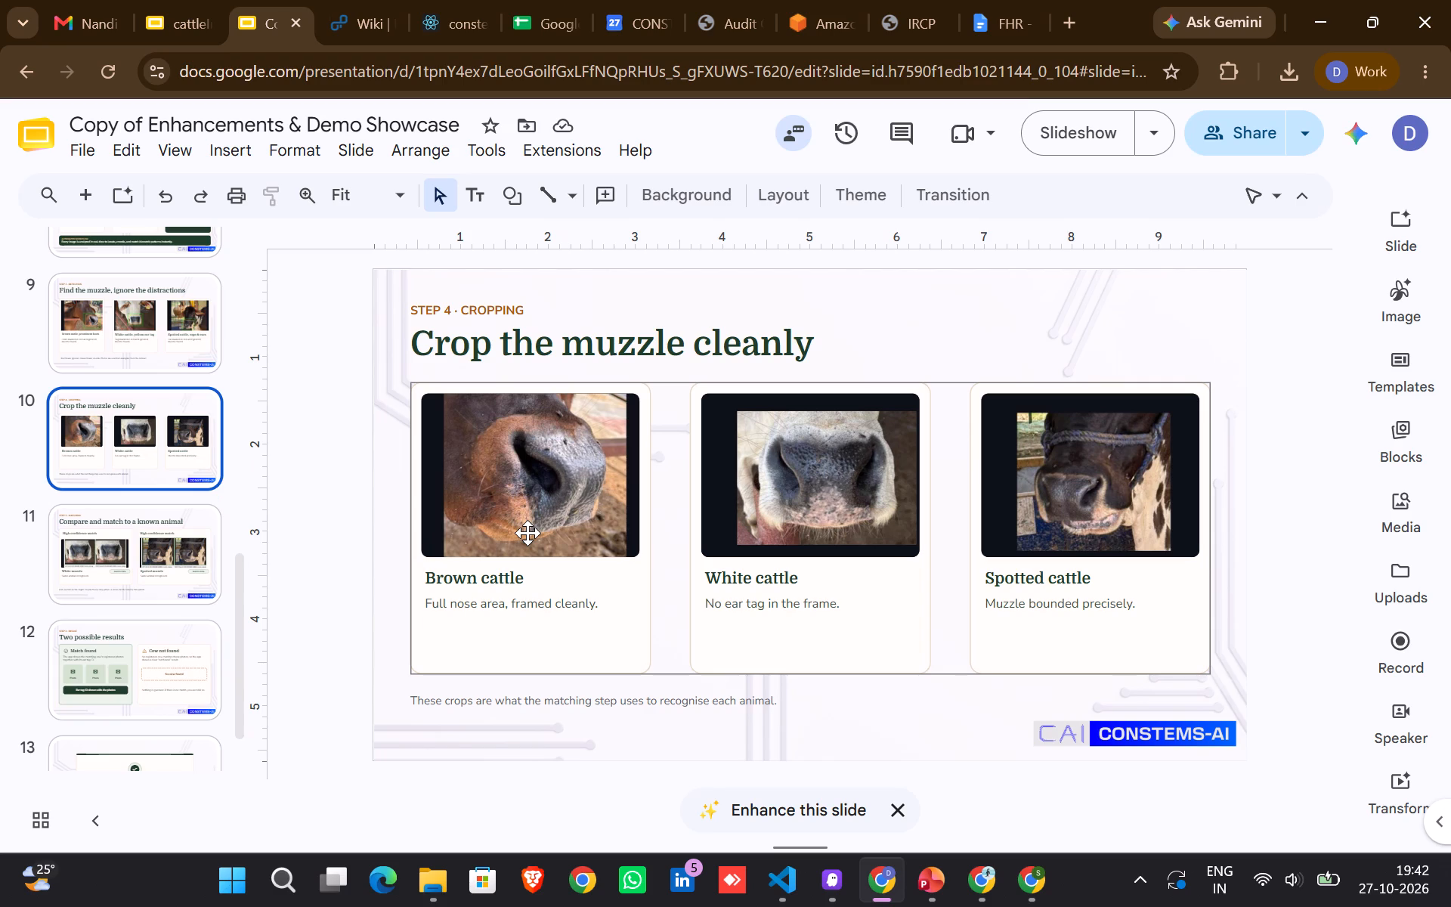
{"action": "left_click", "coordinate": [554, 523]}
{"action": "double_click", "coordinate": [554, 523]}
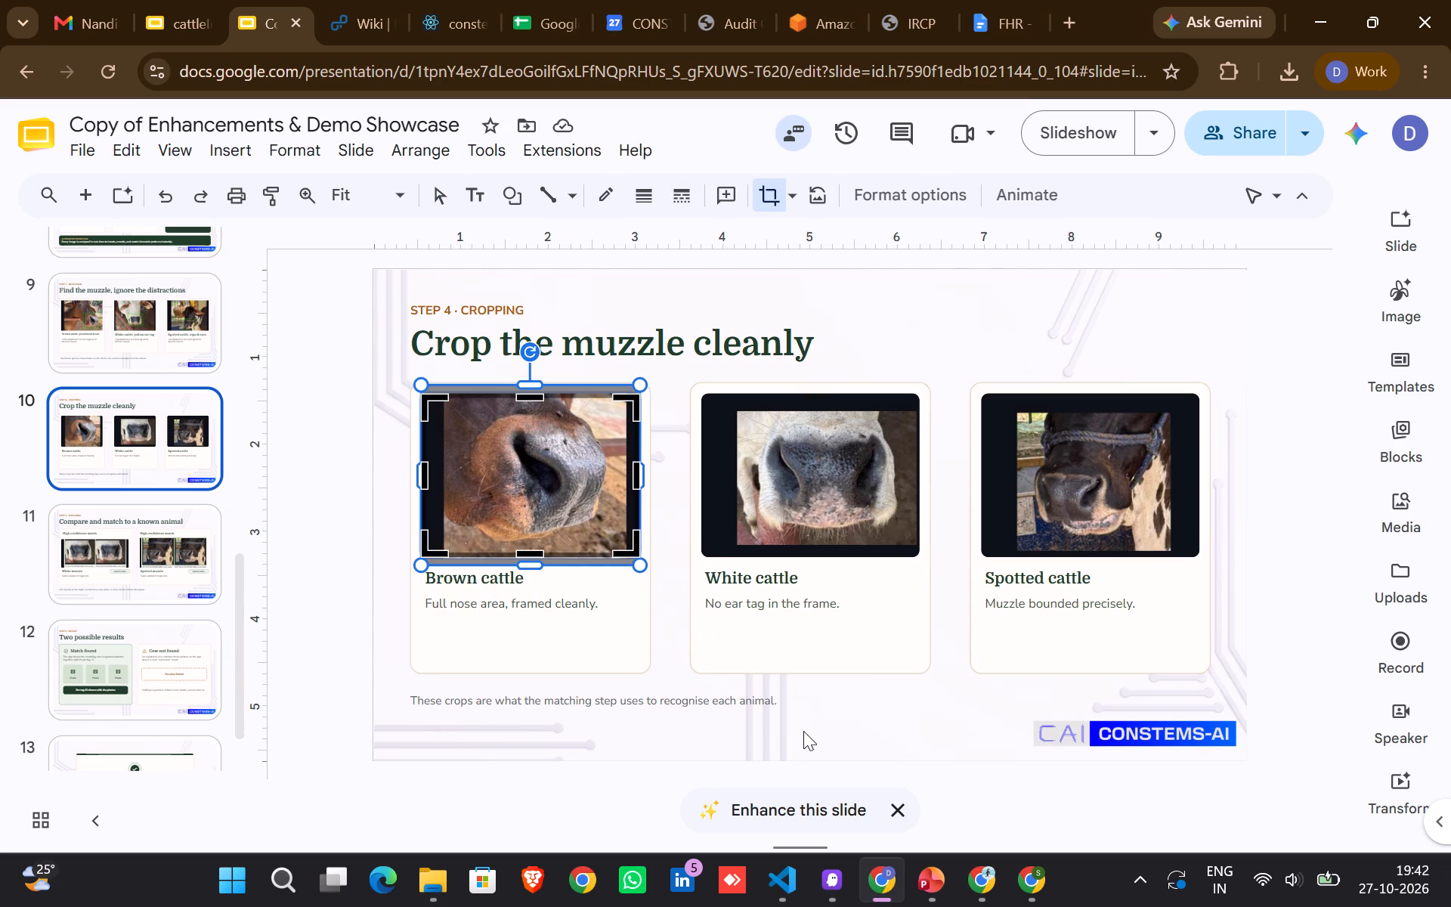
{"action": "left_click", "coordinate": [871, 723]}
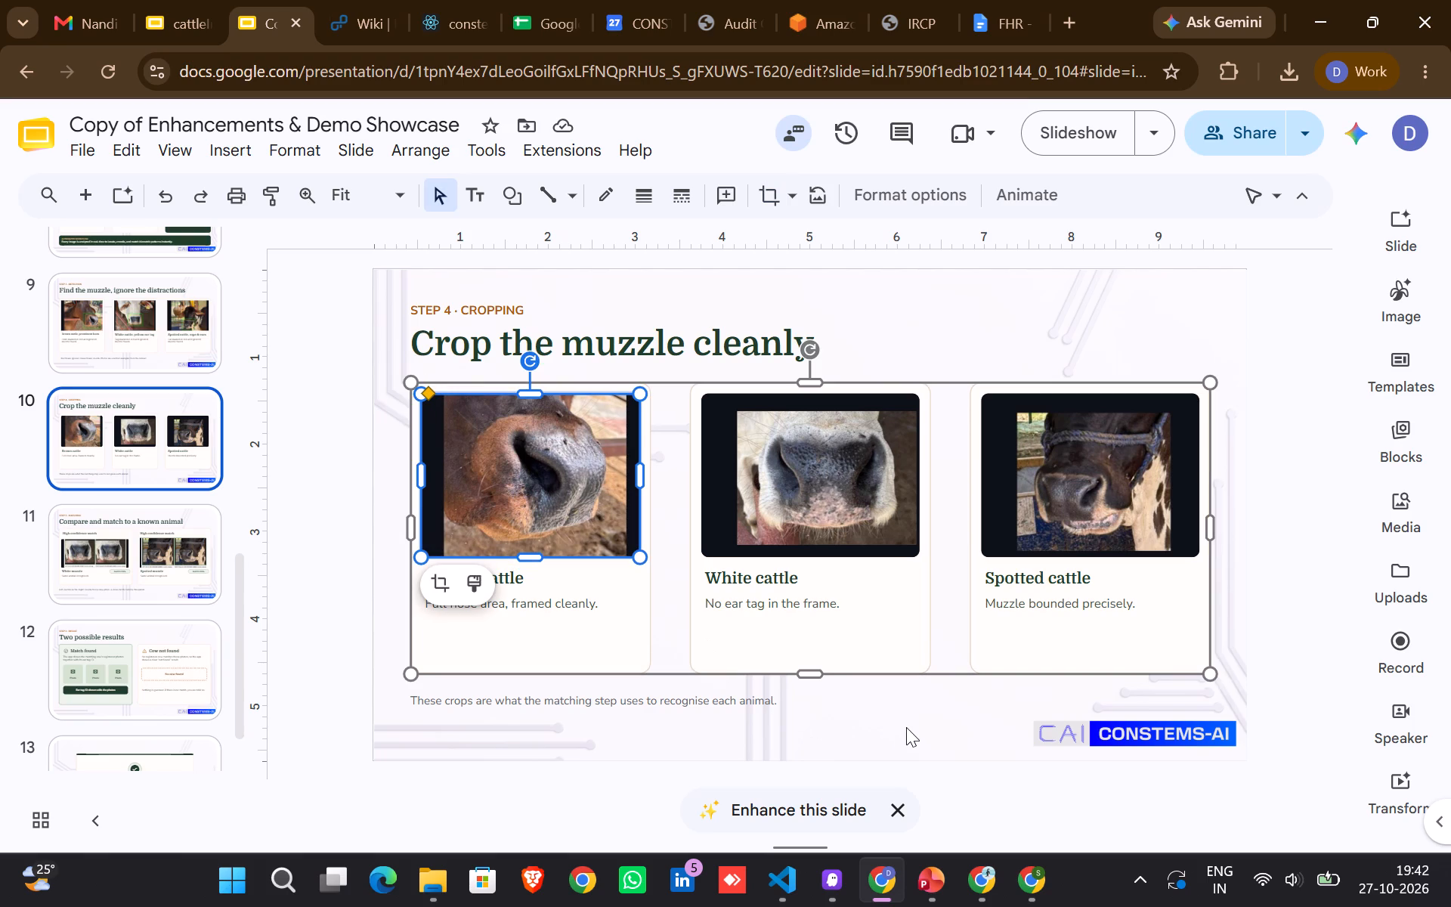
{"action": "left_click", "coordinate": [178, 351]}
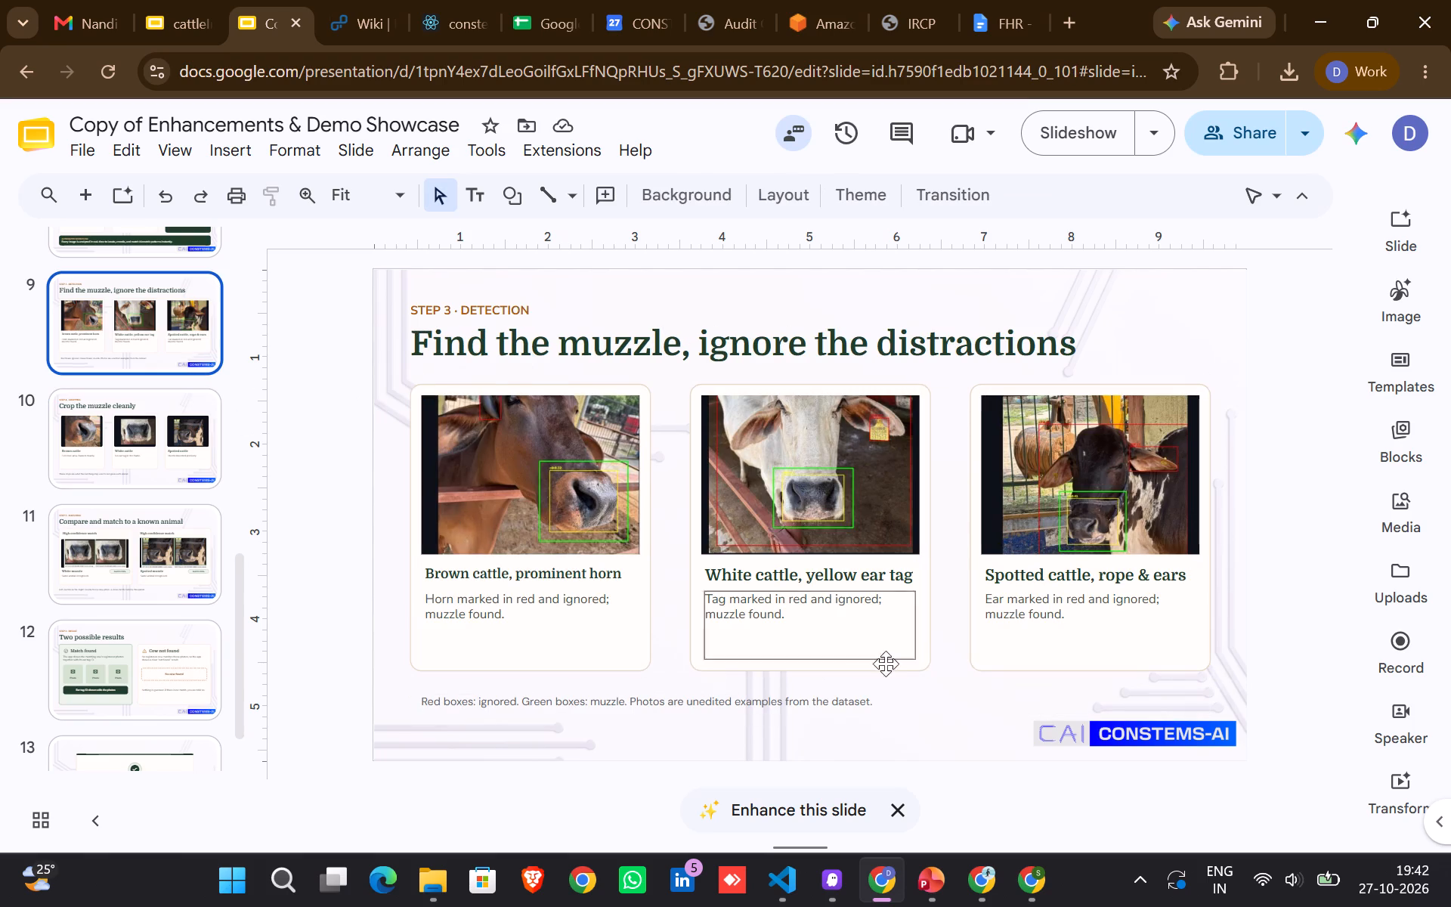
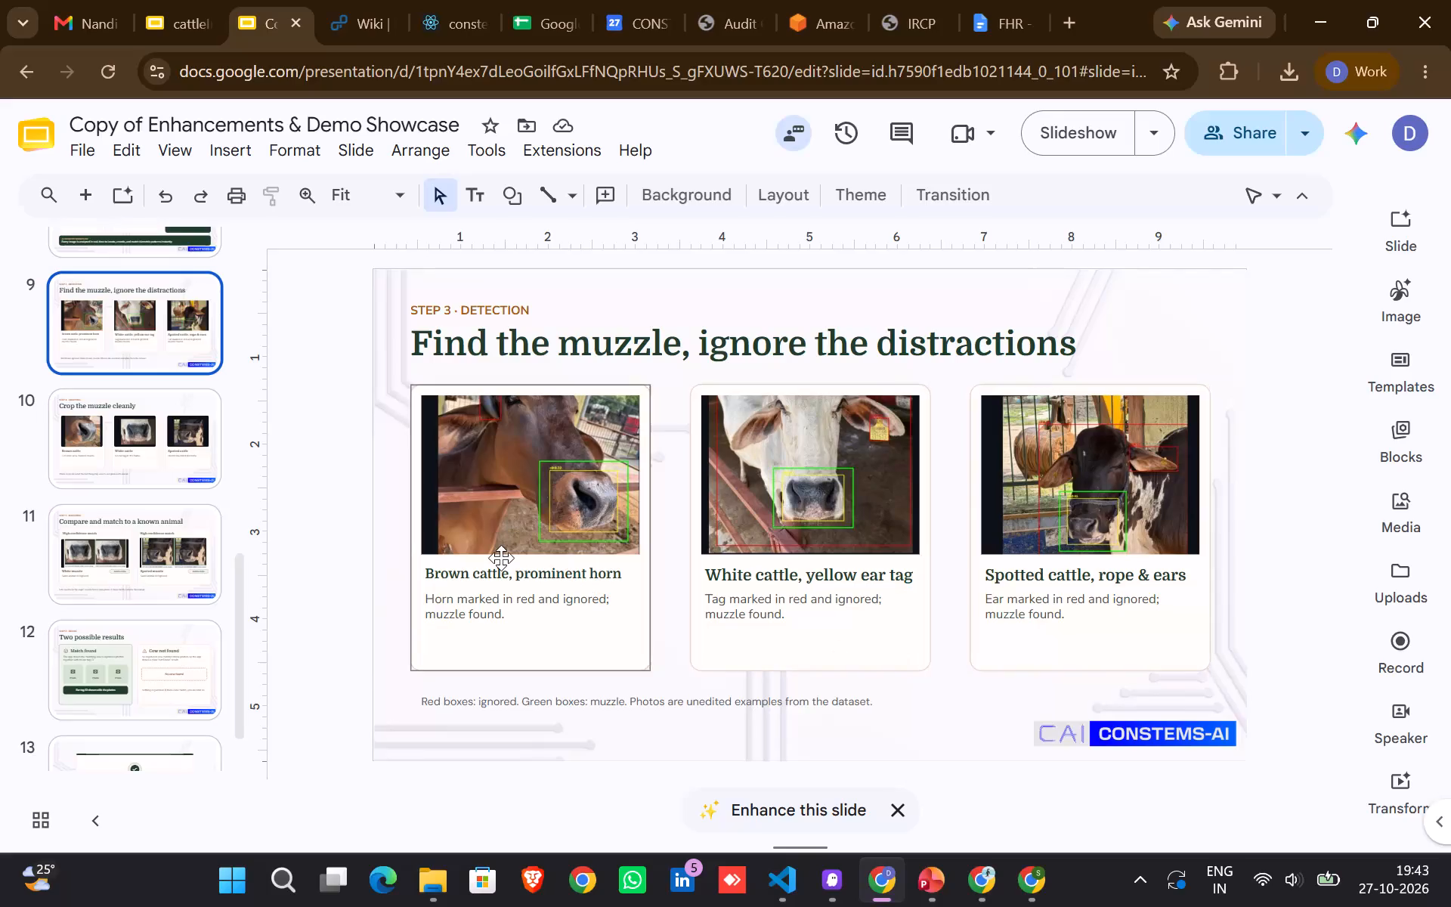
Review the Step 5 matching and Step 3 detection slides, and check the Nandi Ai Demo email and the cattleInsurance_v4_share deck.
{"action": "left_click", "coordinate": [155, 533]}
{"action": "scroll", "coordinate": [155, 533], "scroll_direction": "up", "scroll_amount": 1}
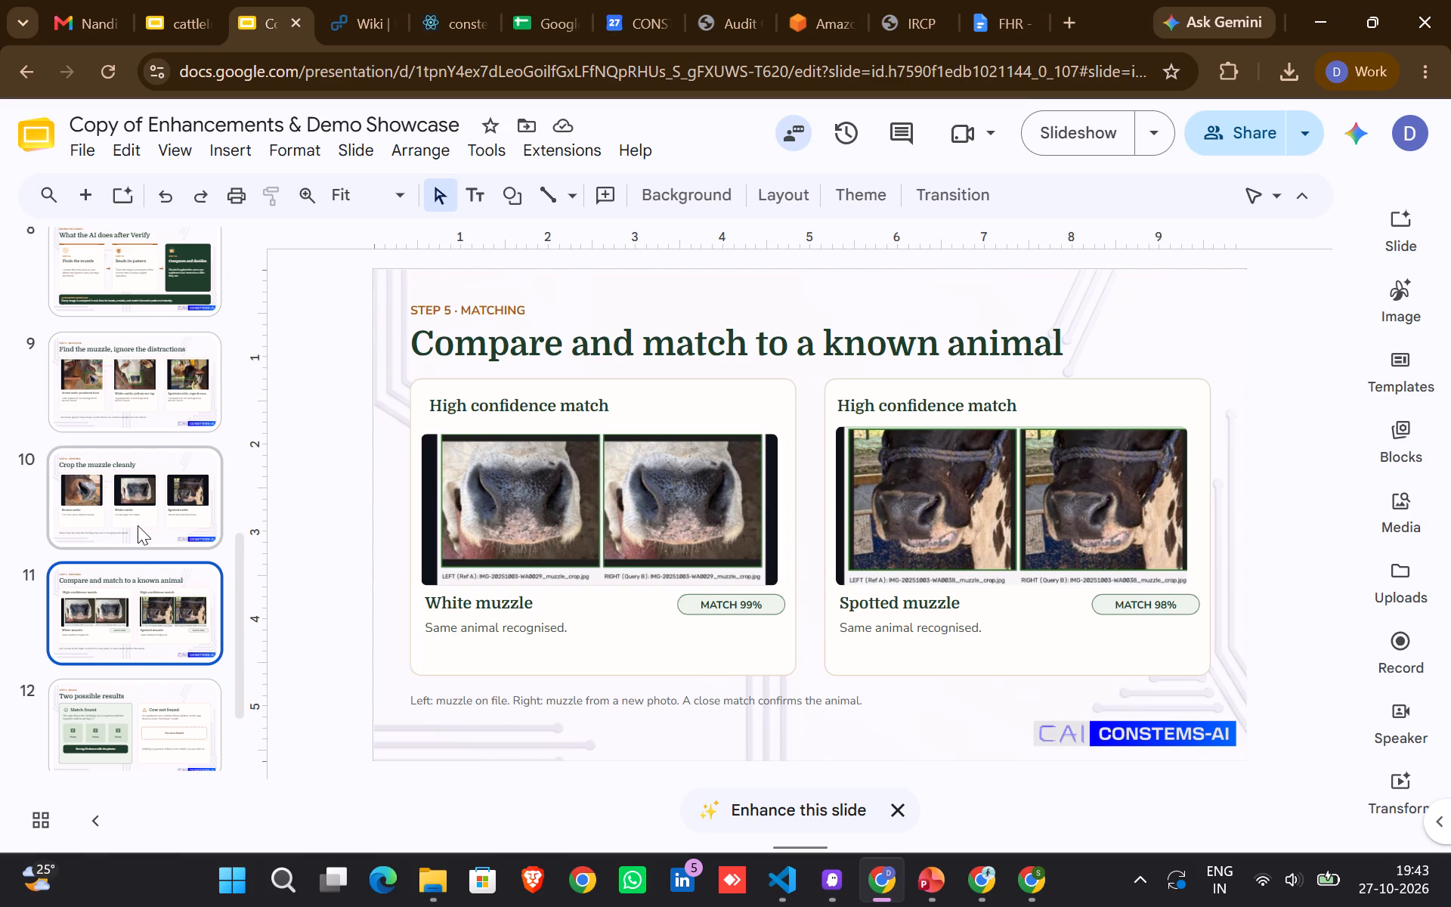
{"action": "left_click", "coordinate": [147, 388]}
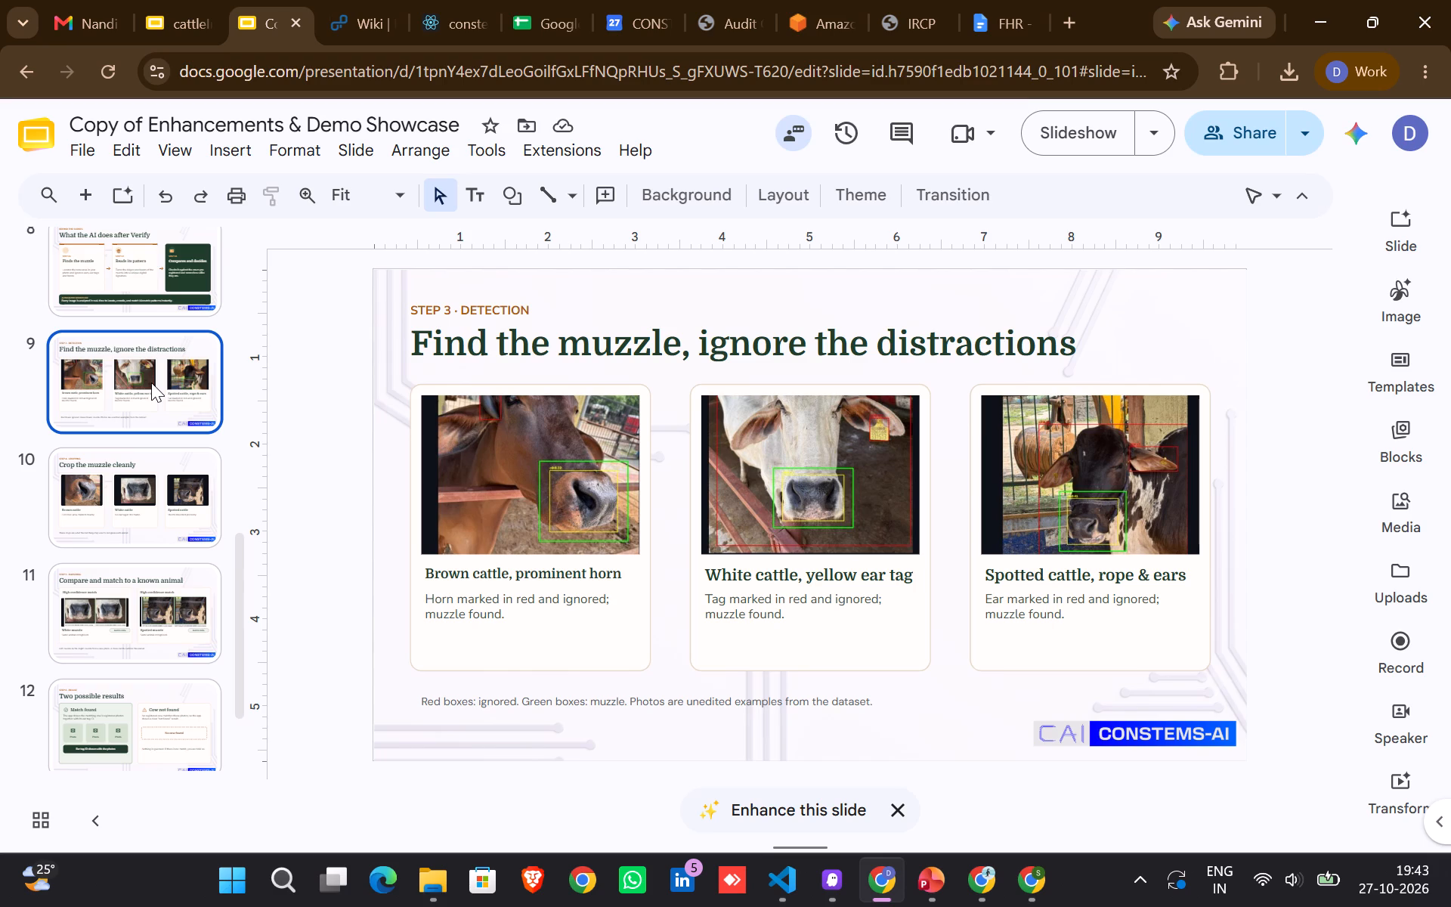
{"action": "right_click", "coordinate": [151, 382]}
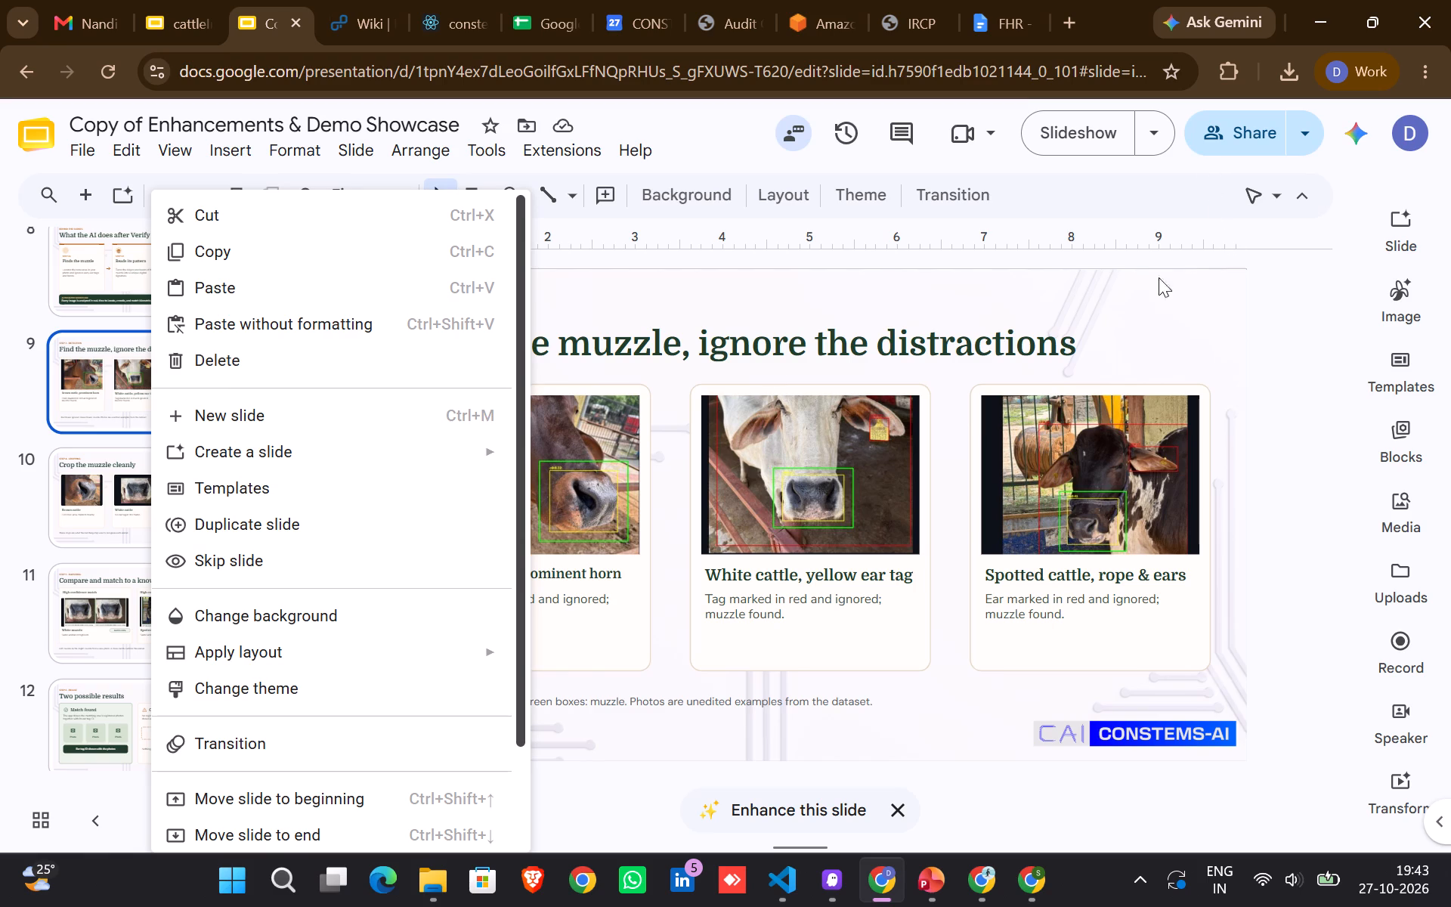
{"action": "left_click", "coordinate": [111, 0]}
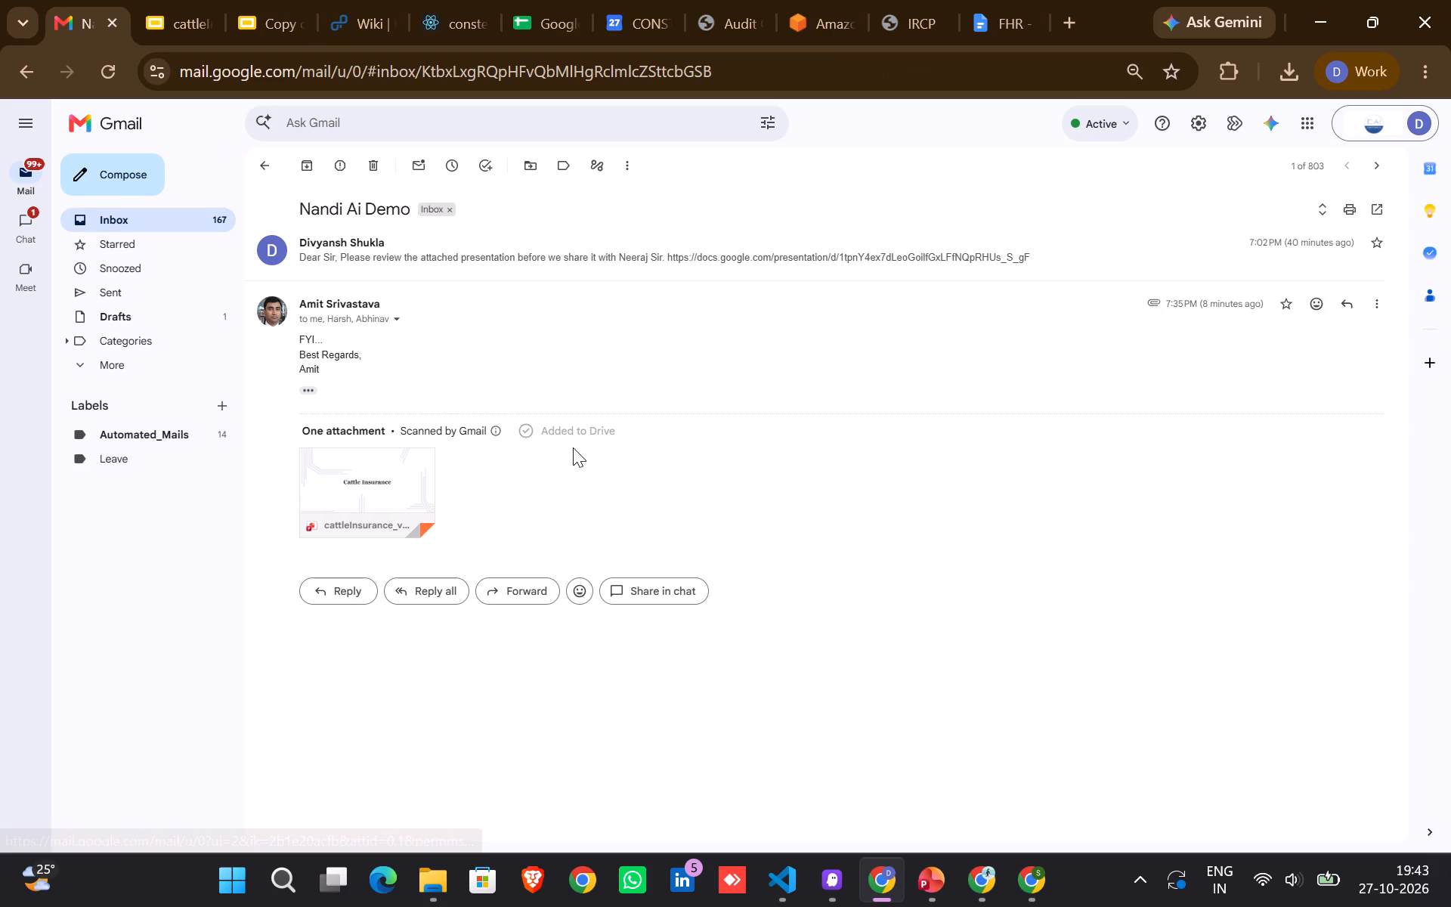
{"action": "left_click", "coordinate": [135, 0]}
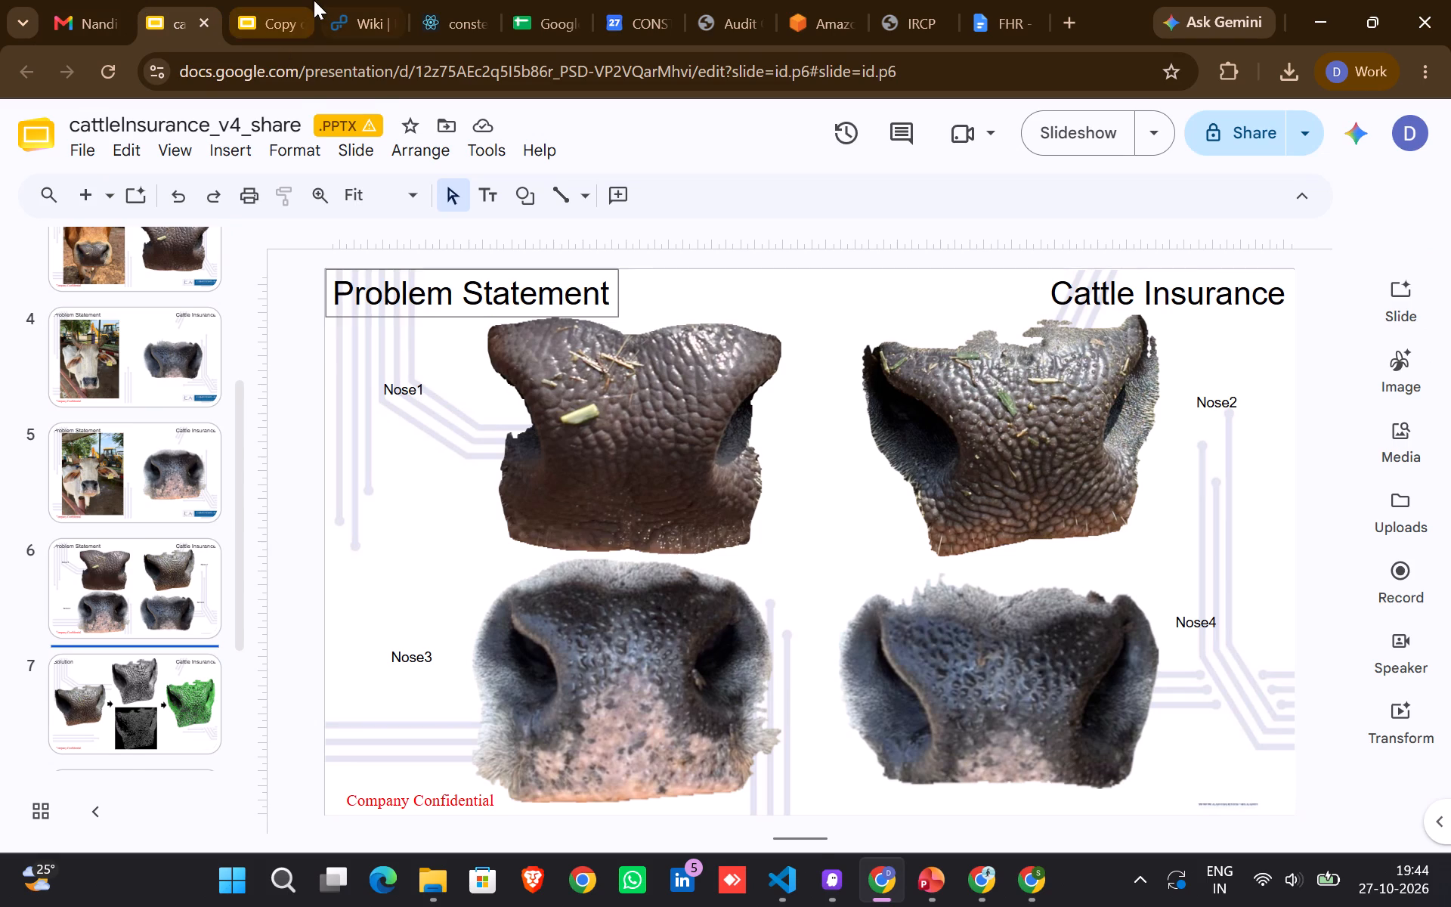
Back in the Copy of Enhancements & Demo Showcase deck, delete the Step 3 detection slide "Find the muzzle, ignore the distractions".
{"action": "left_click", "coordinate": [314, 0]}
{"action": "right_click", "coordinate": [116, 361]}
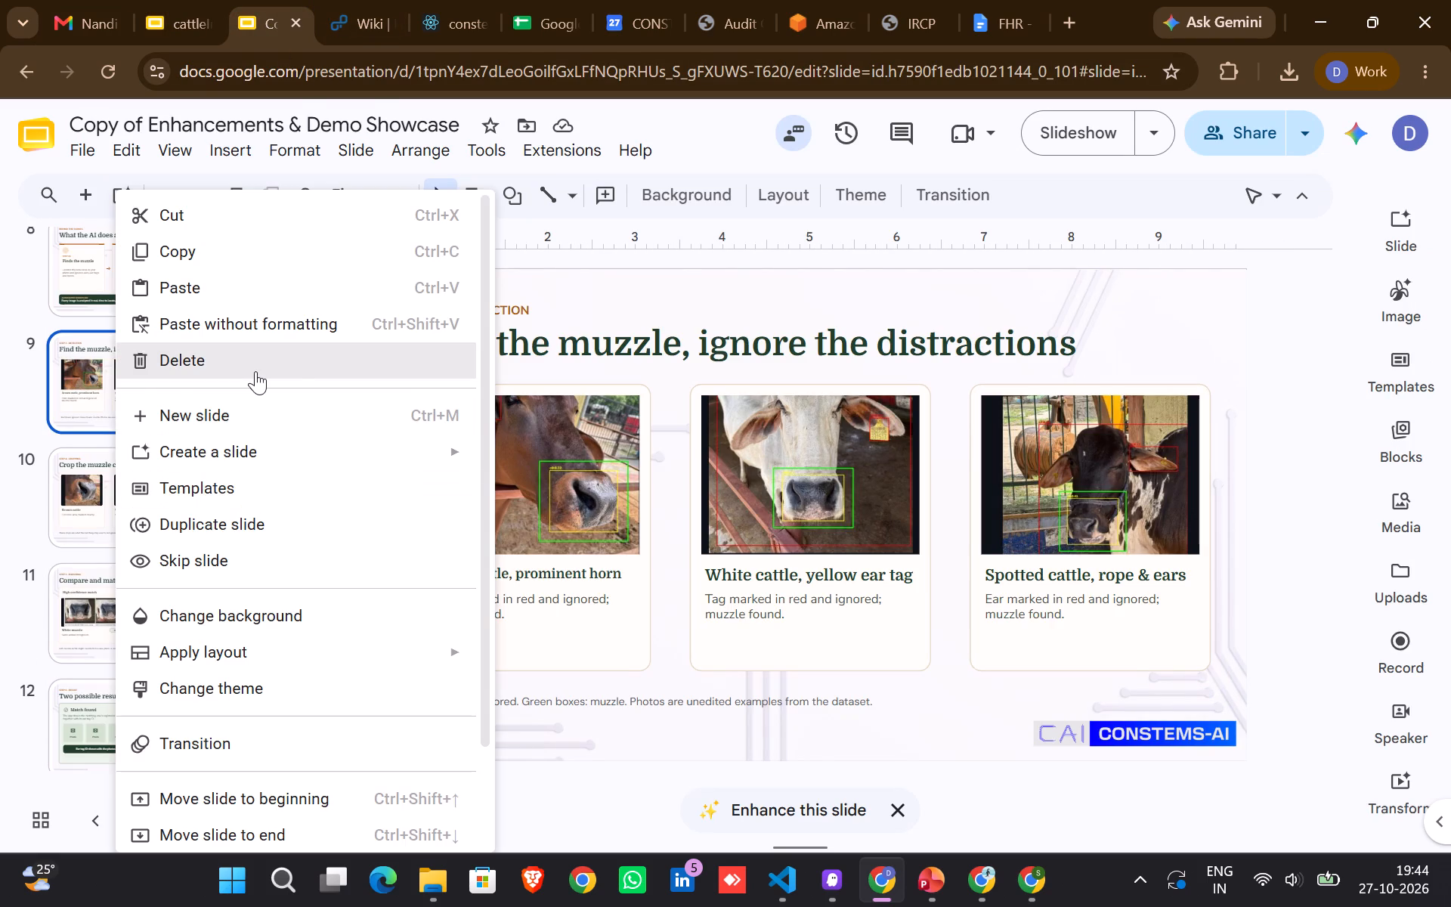
{"action": "left_click", "coordinate": [1212, 132]}
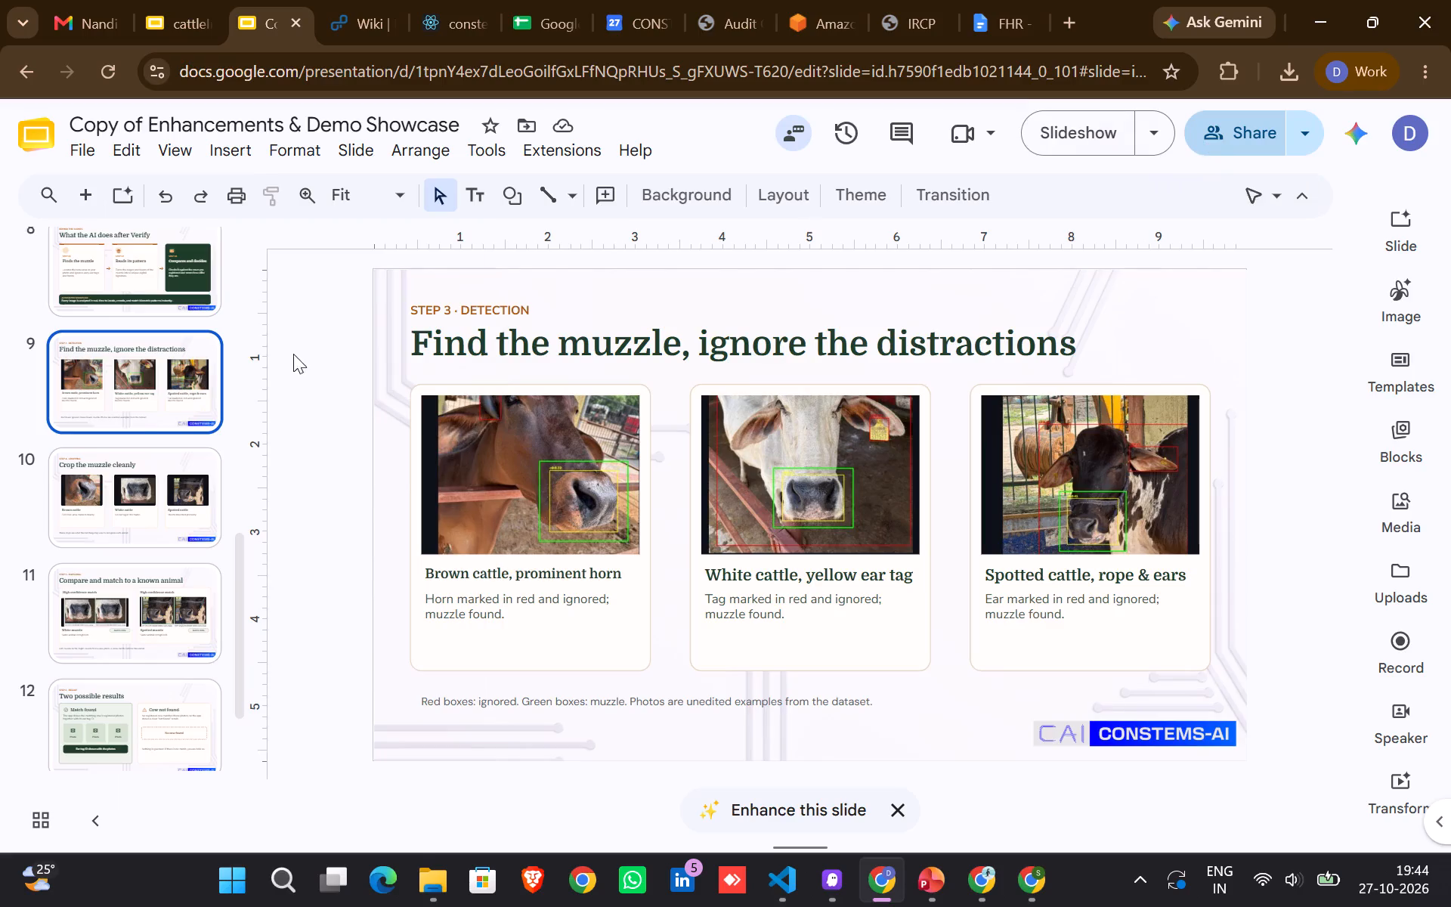
{"action": "left_click", "coordinate": [150, 410]}
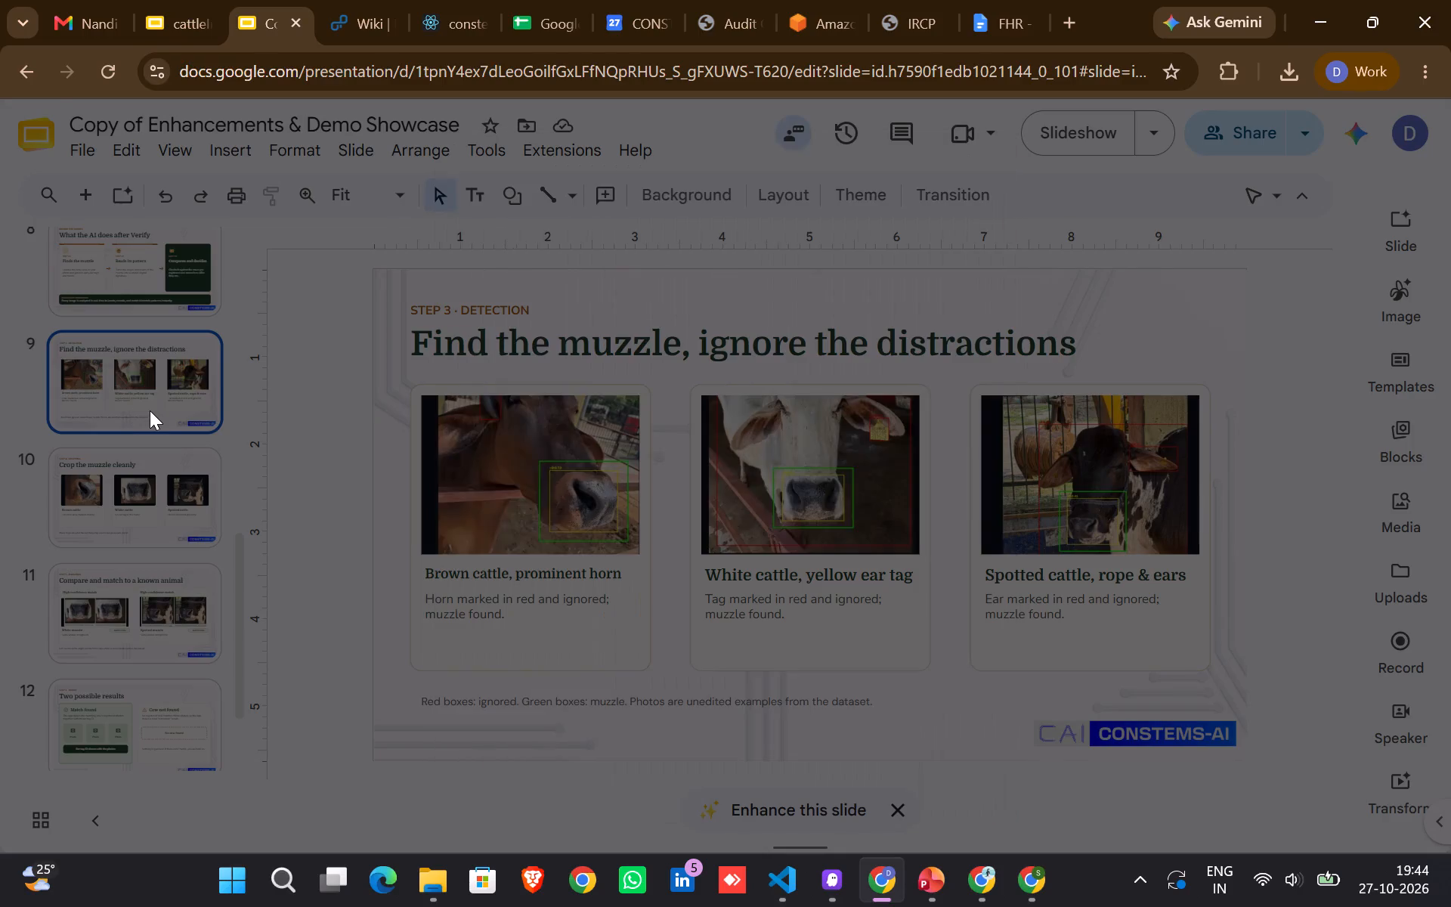
{"action": "right_click", "coordinate": [150, 410]}
{"action": "left_click", "coordinate": [258, 359]}
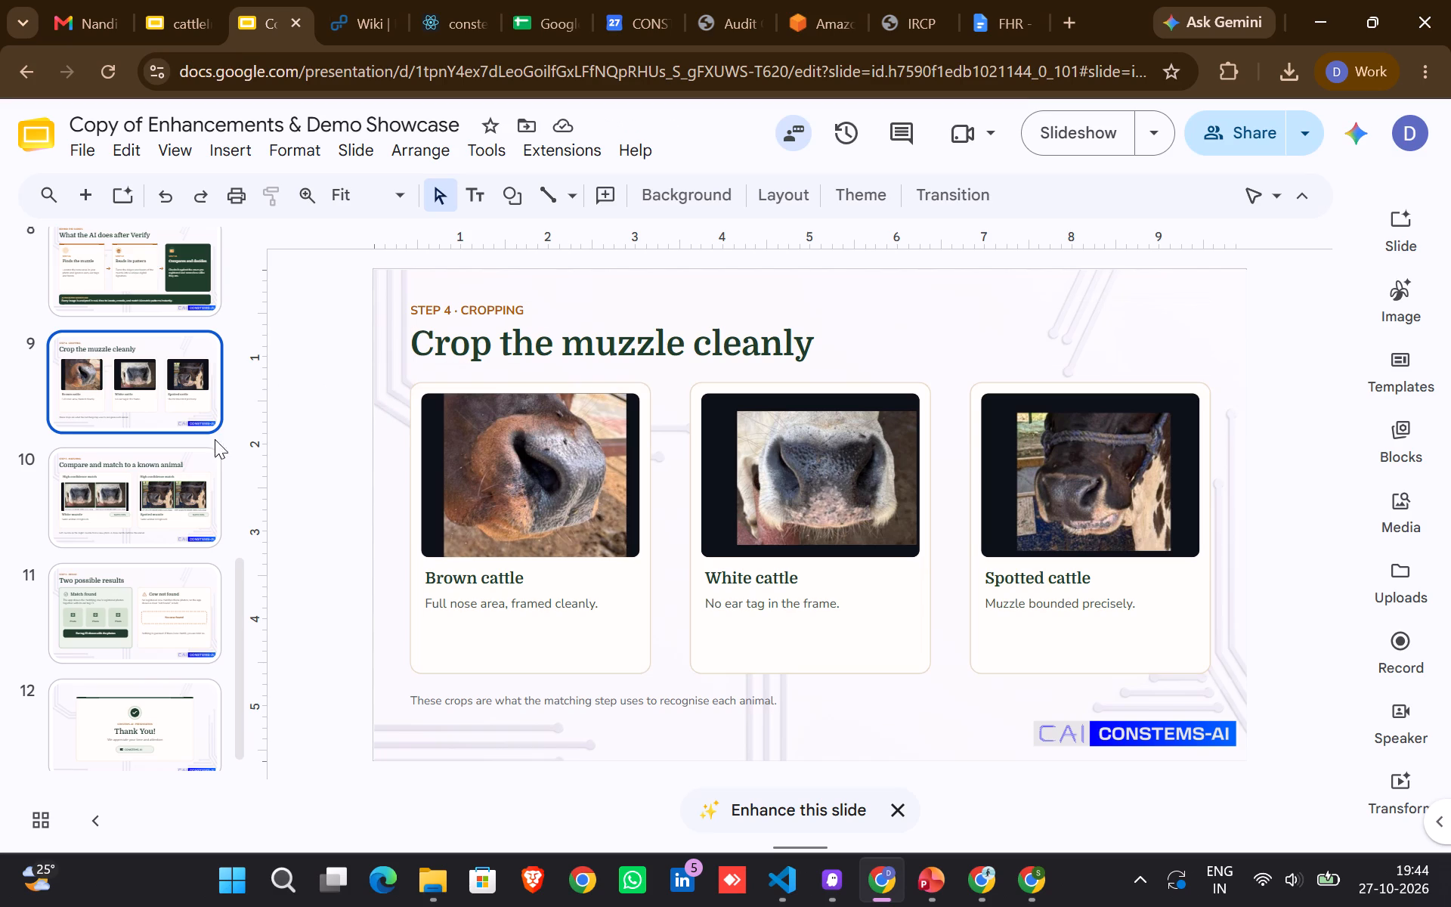
Renumber the label on the "Crop the muzzle cleanly" slide to STEP 3.
{"action": "left_click", "coordinate": [180, 487]}
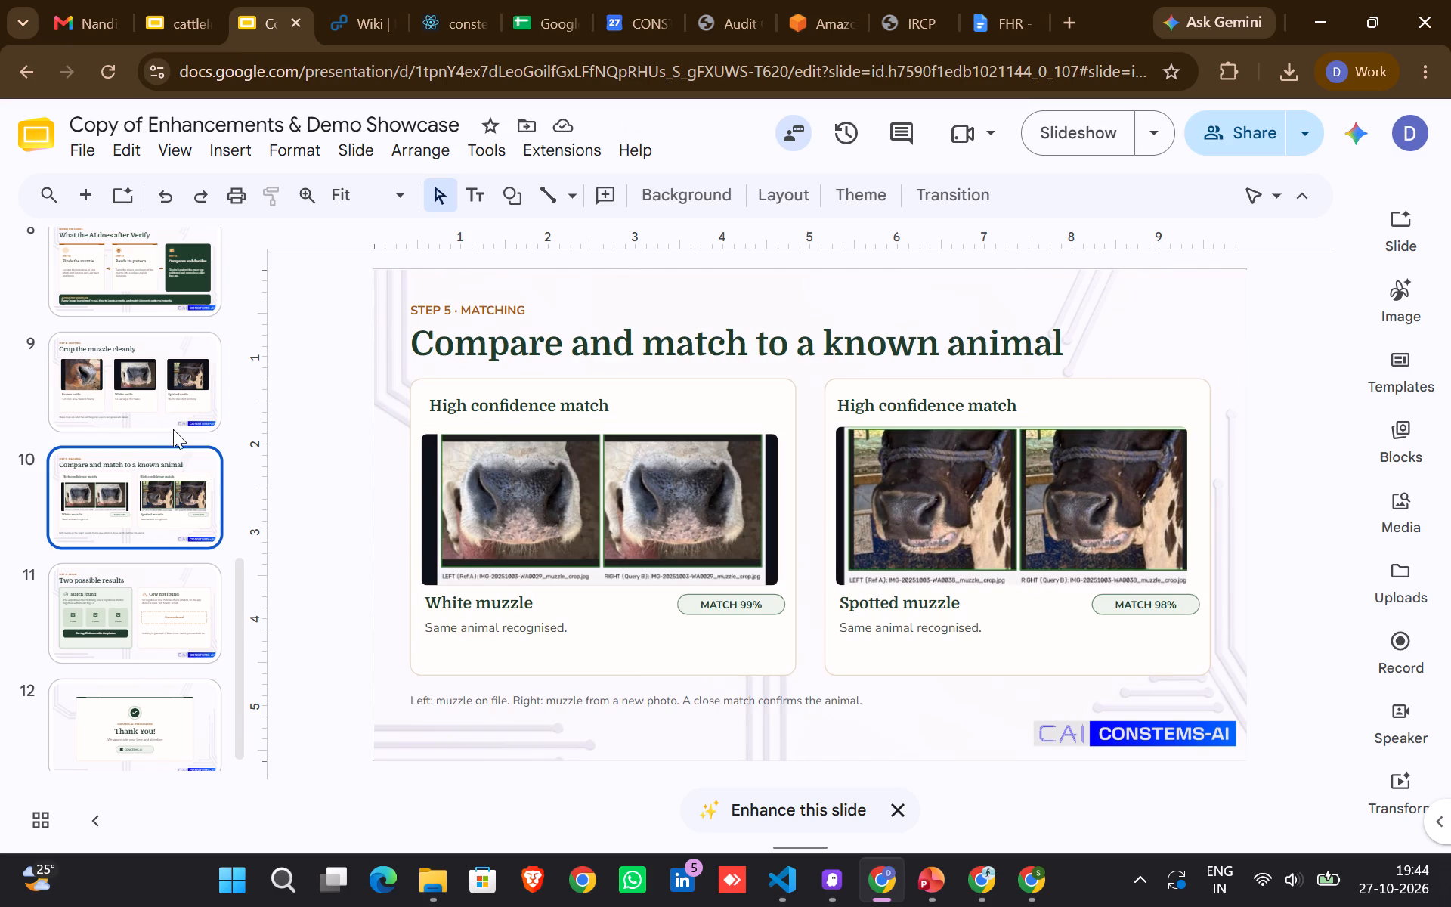
{"action": "left_click", "coordinate": [171, 426]}
{"action": "scroll", "coordinate": [153, 370], "scroll_direction": "up", "scroll_amount": 1}
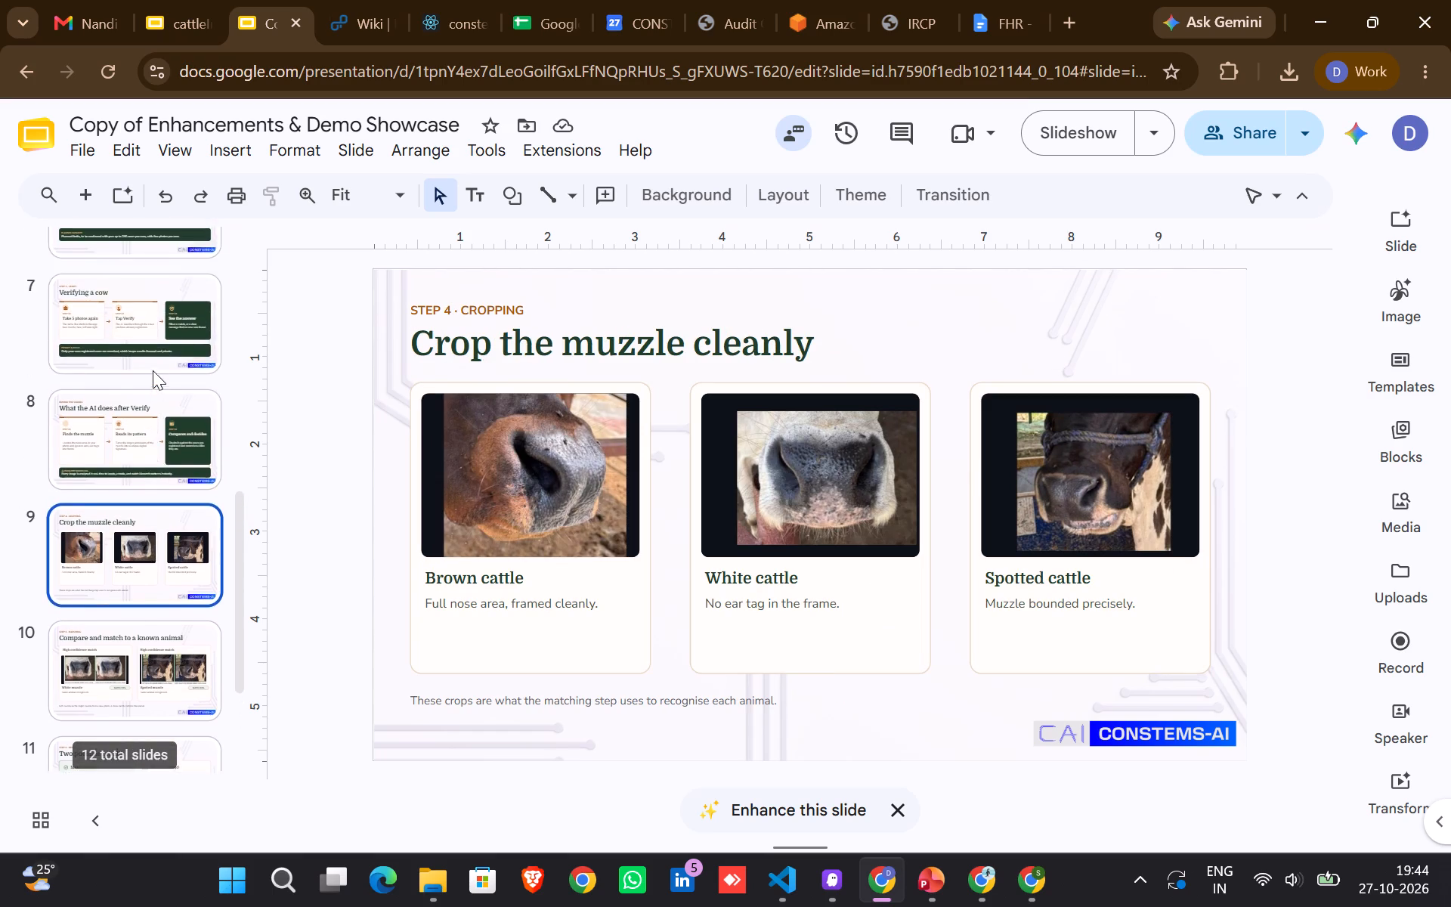
{"action": "scroll", "coordinate": [153, 370], "scroll_direction": "up", "scroll_amount": 1}
{"action": "left_click", "coordinate": [138, 345]}
{"action": "key", "text": "Right"}
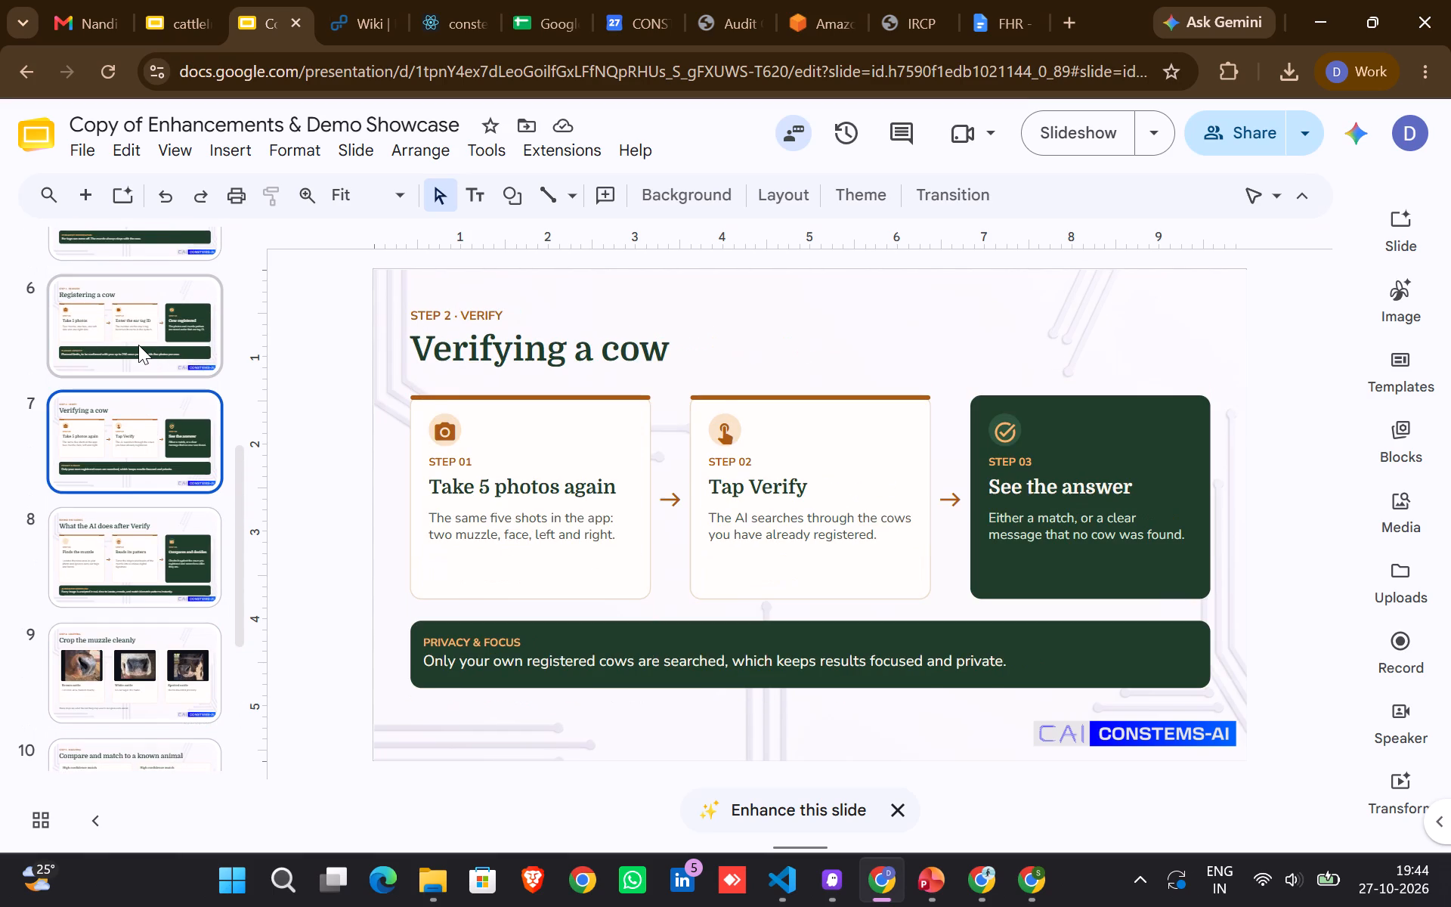
{"action": "key", "text": "Right"}
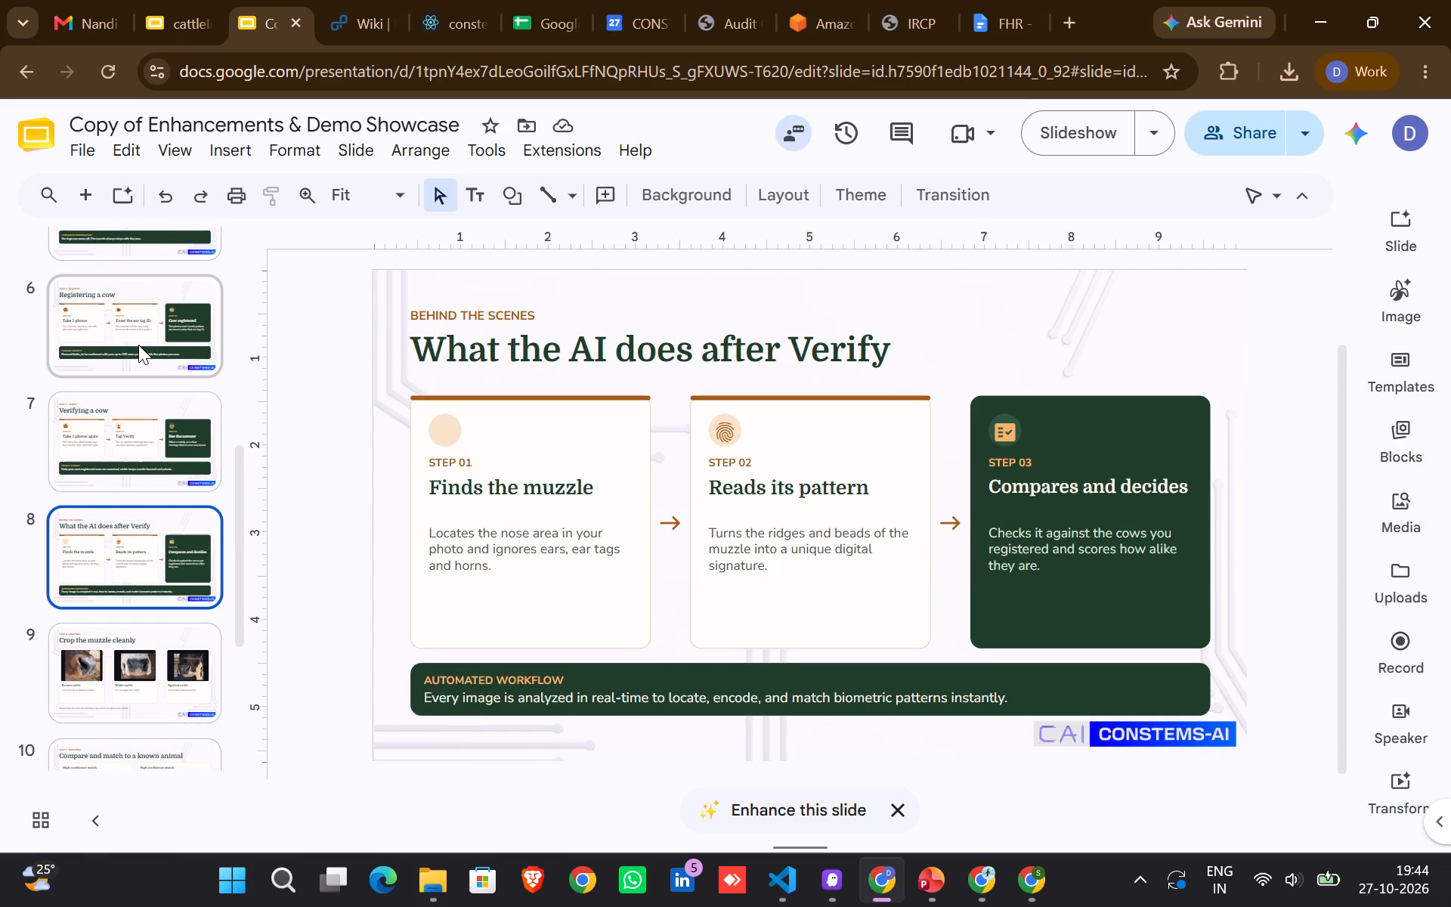
{"action": "key", "text": "Right"}
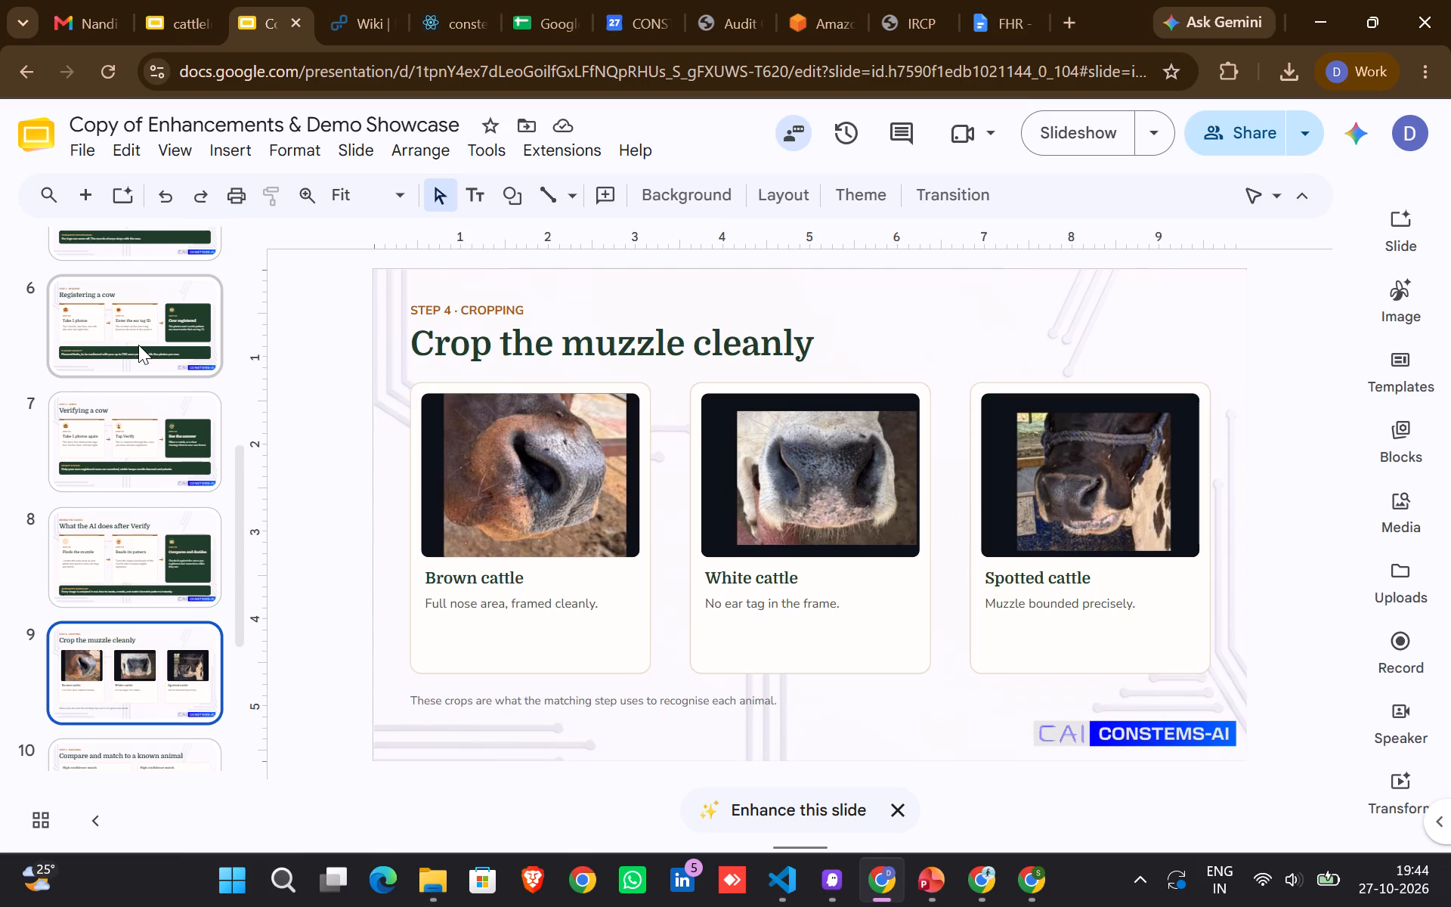
{"action": "left_click", "coordinate": [450, 308]}
{"action": "key", "text": "BackSpace"}
{"action": "key", "text": "3"}
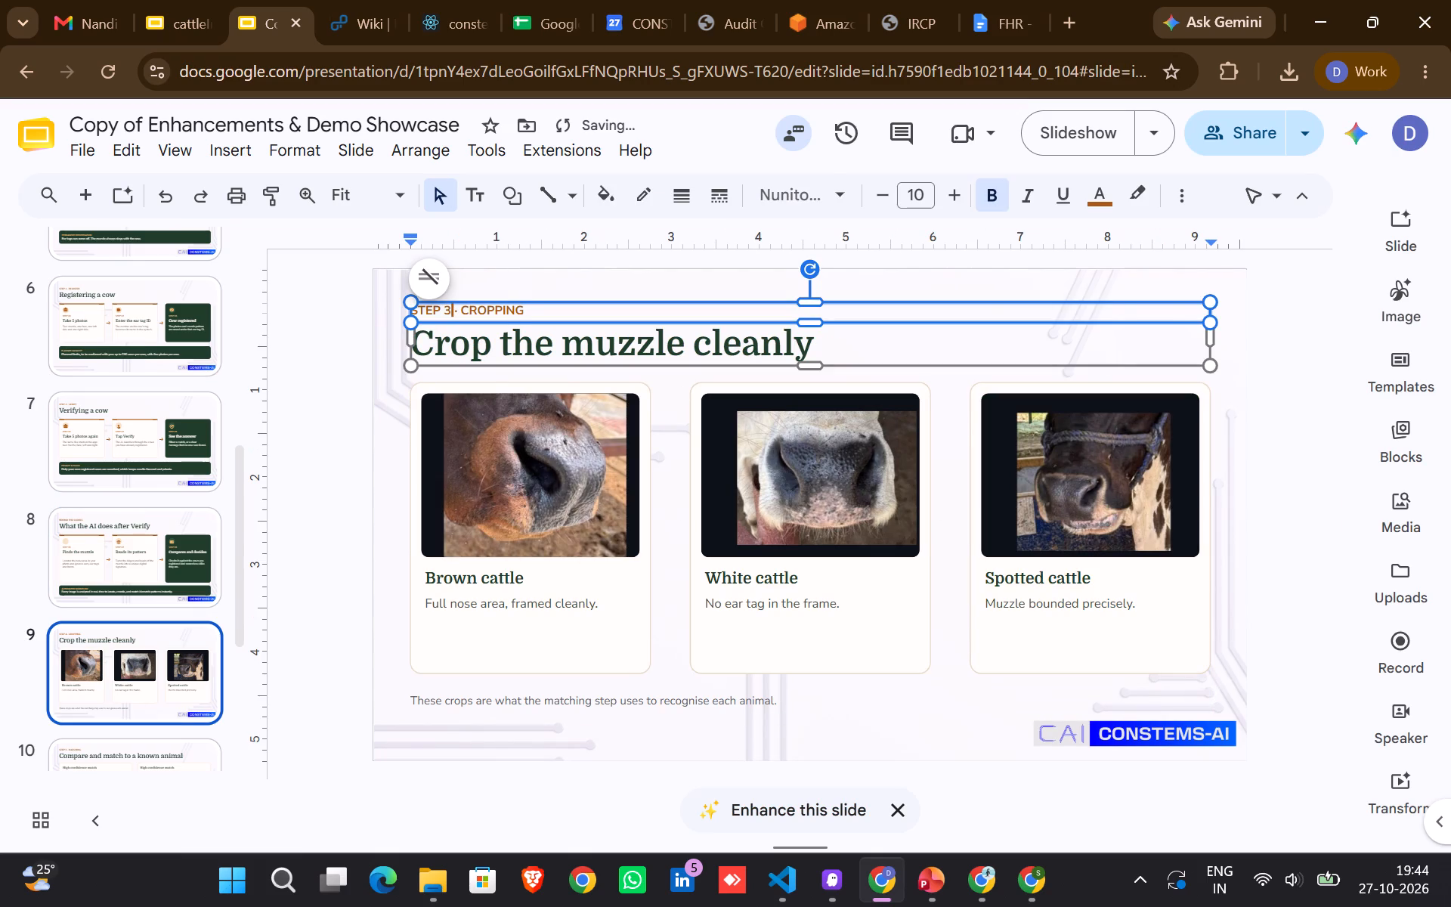
Examine the white cattle caption box and the spotted cattle image's crop extent on the cropping slide.
{"action": "left_click", "coordinate": [503, 467]}
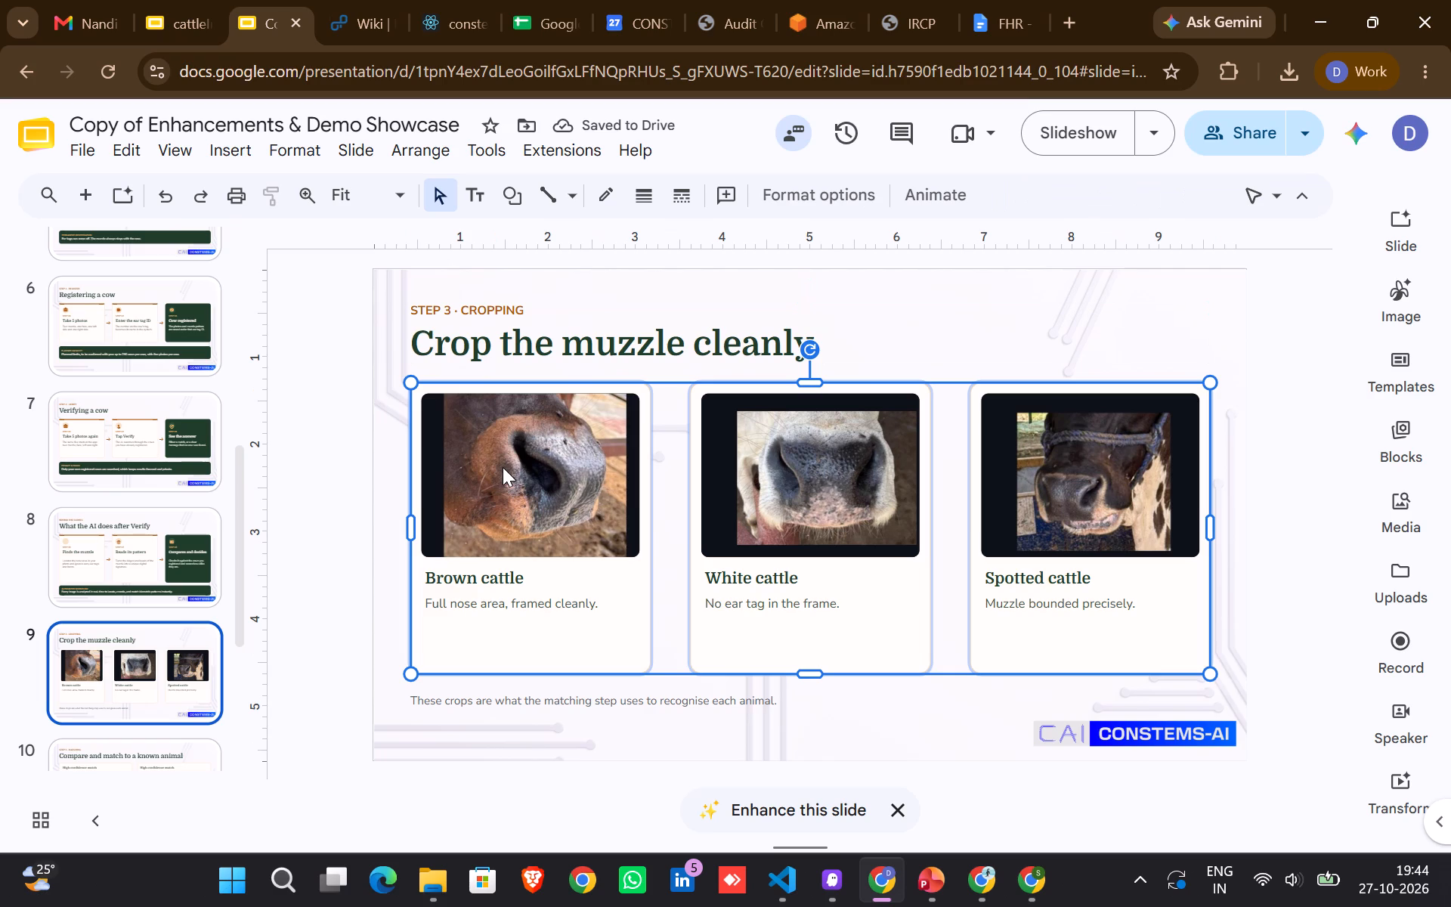
{"action": "left_click", "coordinate": [831, 596]}
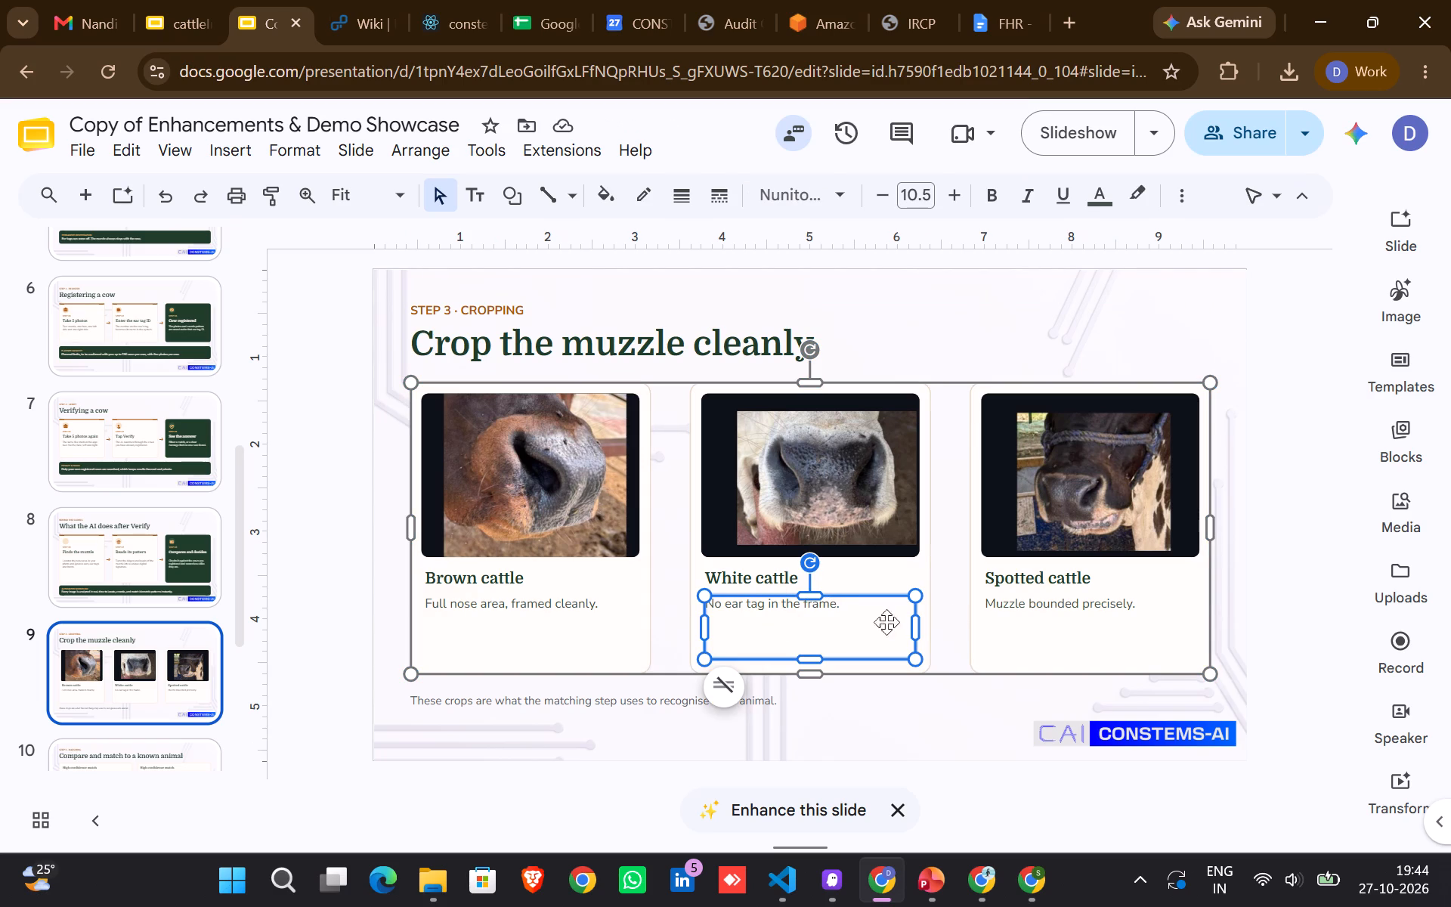
{"action": "left_click", "coordinate": [1048, 506]}
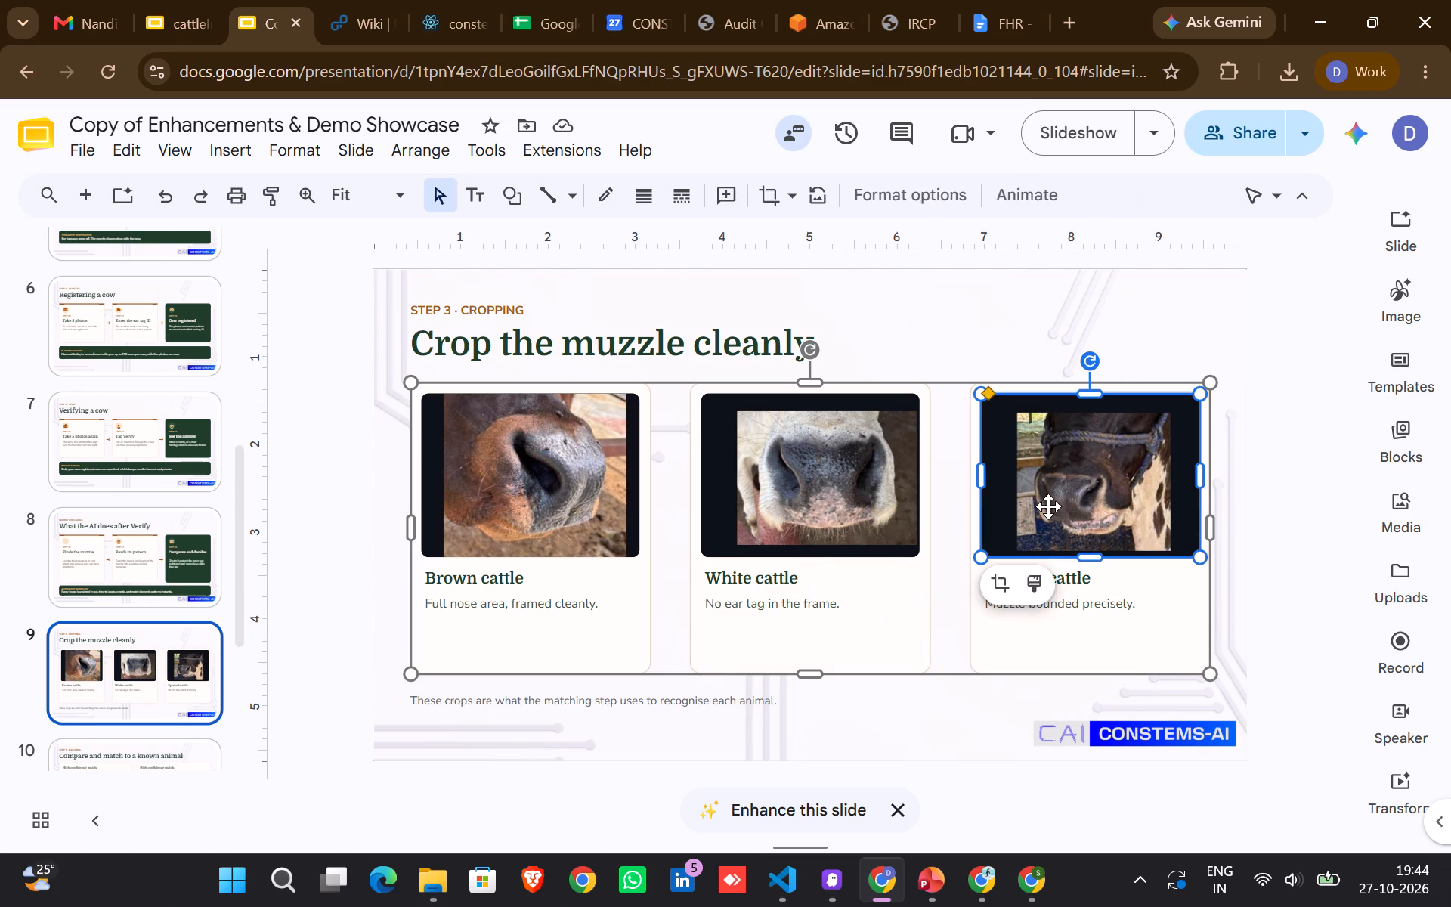
{"action": "double_click", "coordinate": [1048, 506]}
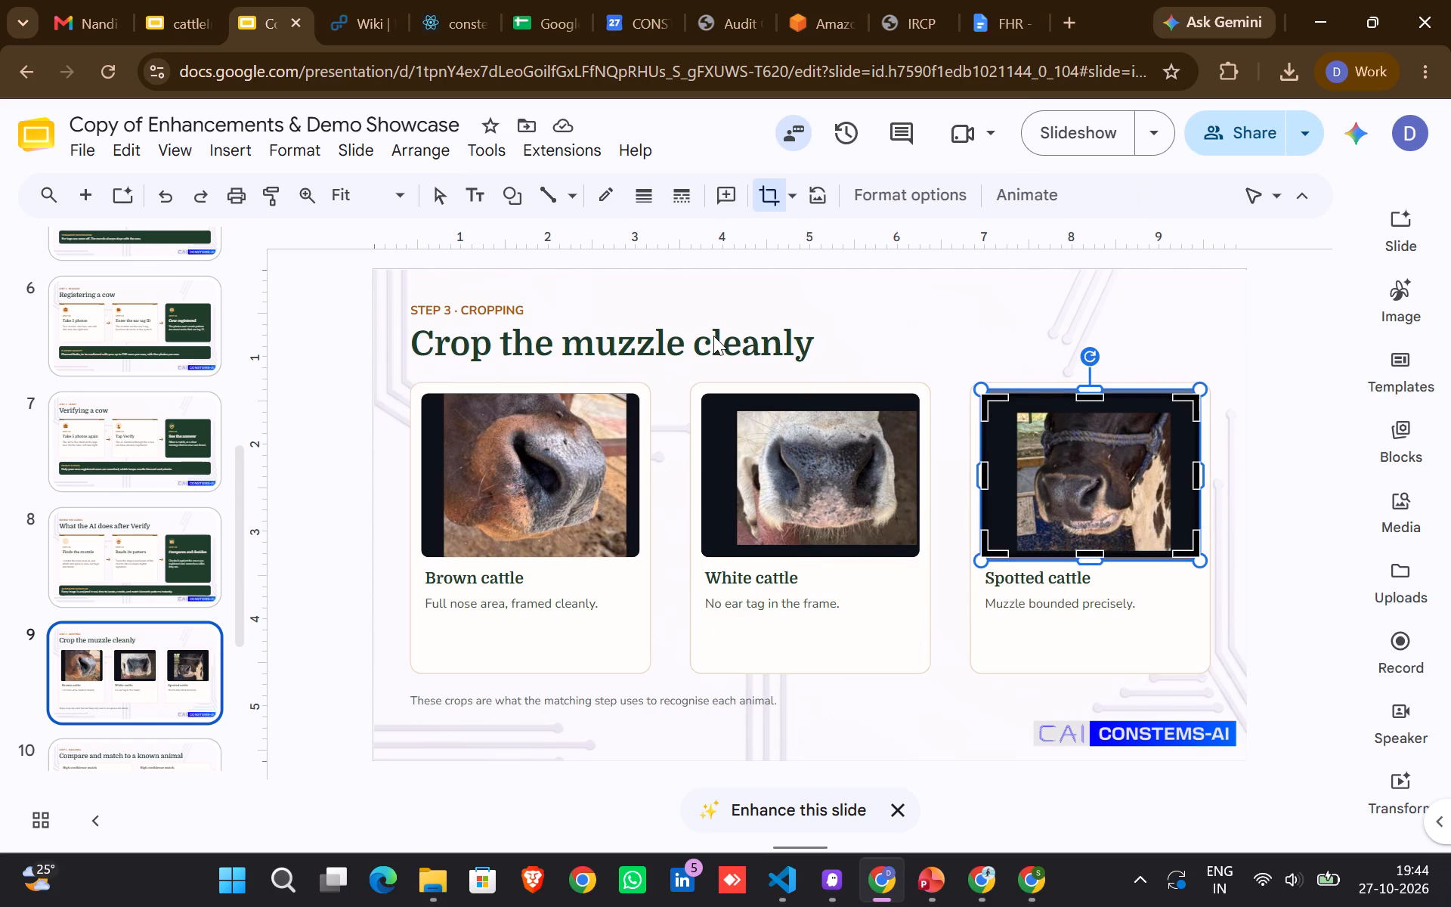
Add a trailing space to the slide title "Crop the muzzle cleanly".
{"action": "left_click", "coordinate": [809, 354]}
{"action": "double_click", "coordinate": [748, 322]}
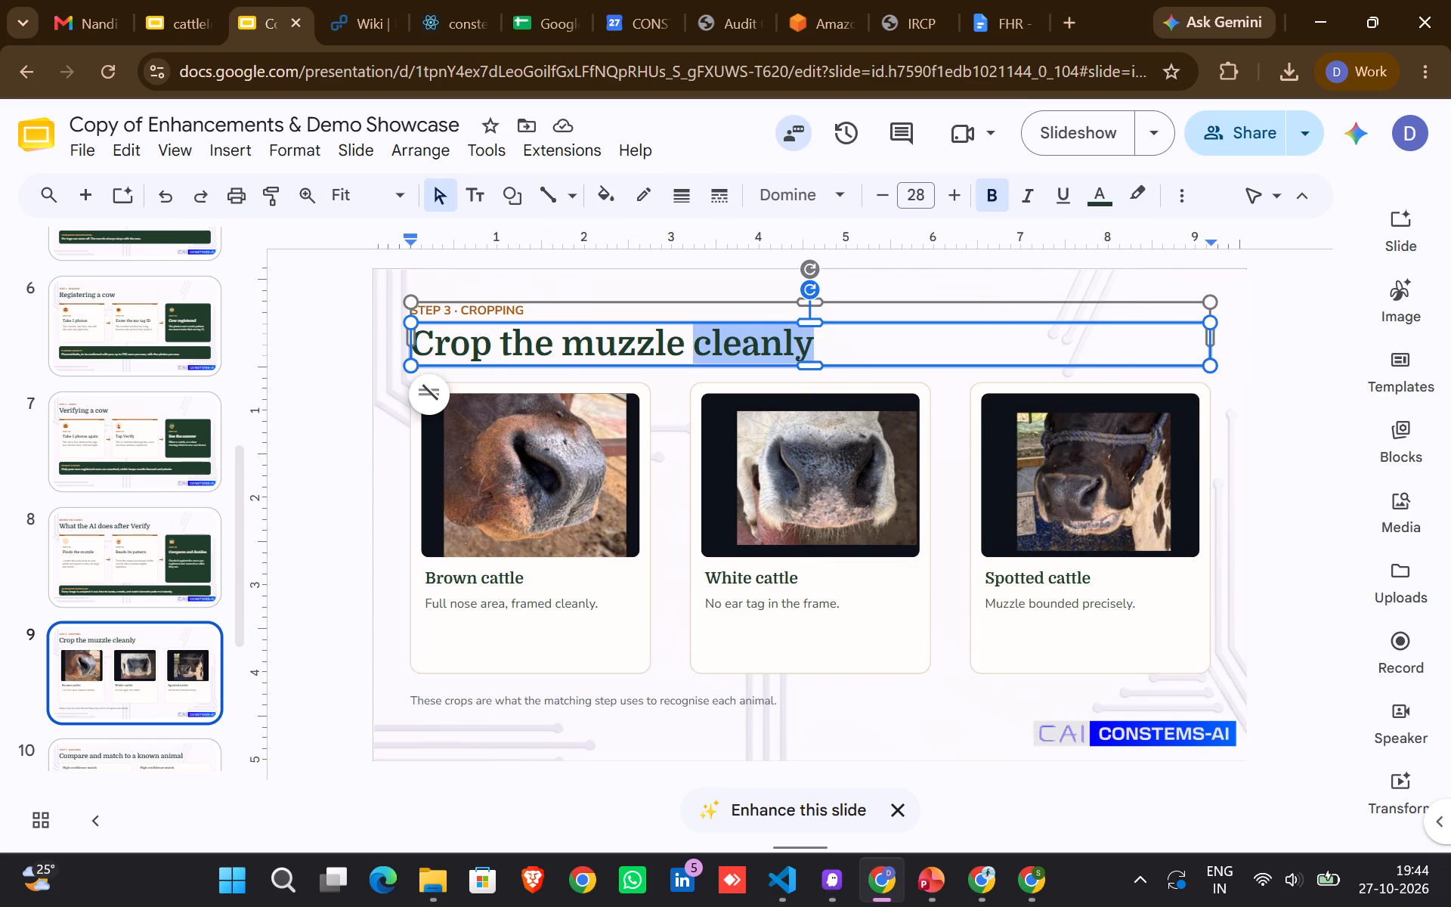
{"action": "left_click", "coordinate": [830, 348]}
{"action": "key", "text": "space"}
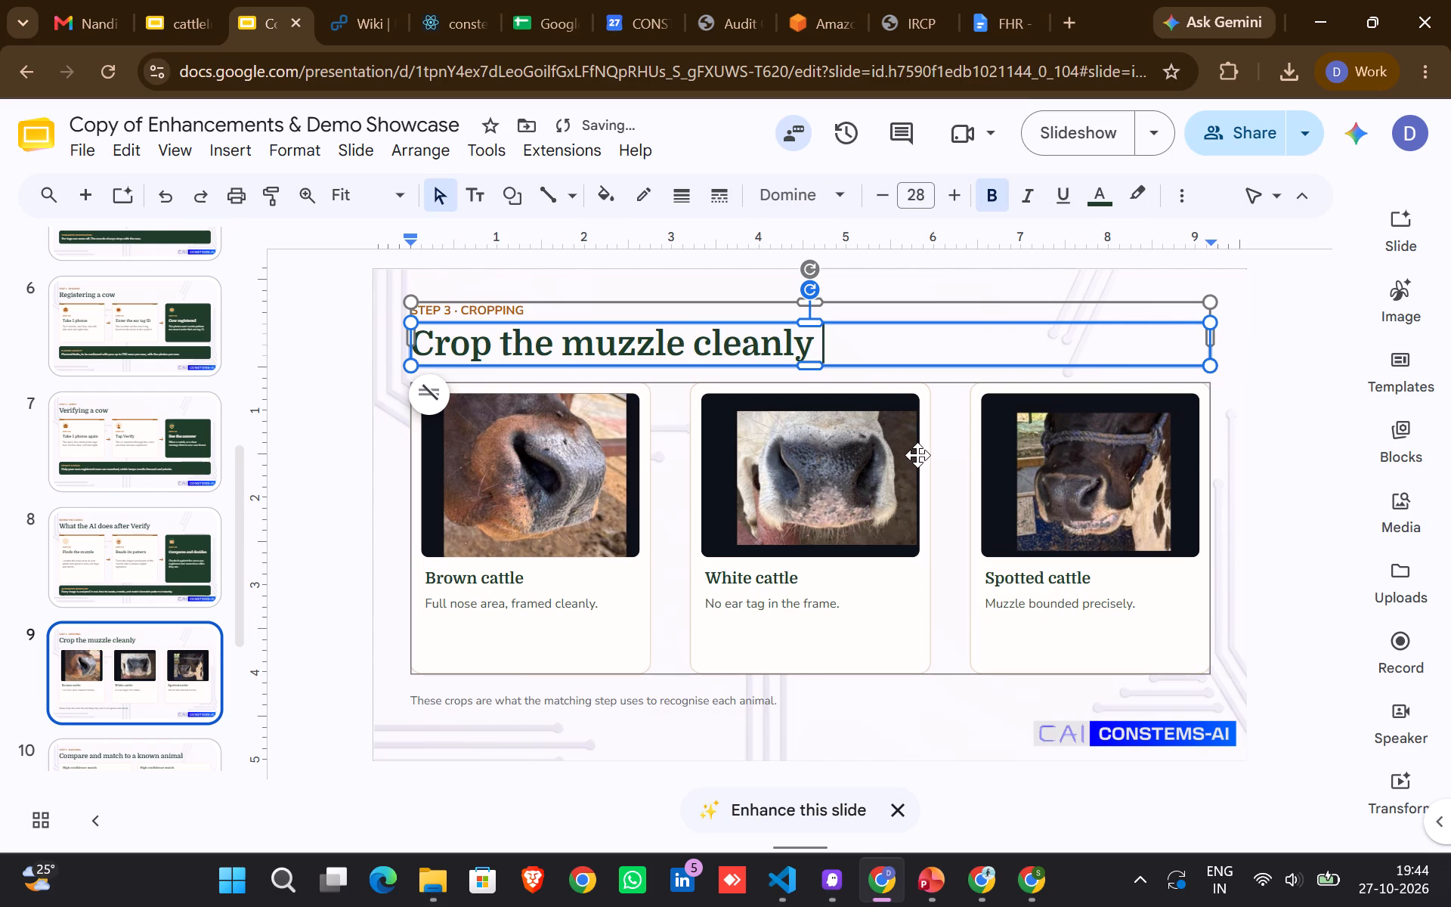
{"action": "left_click", "coordinate": [572, 499]}
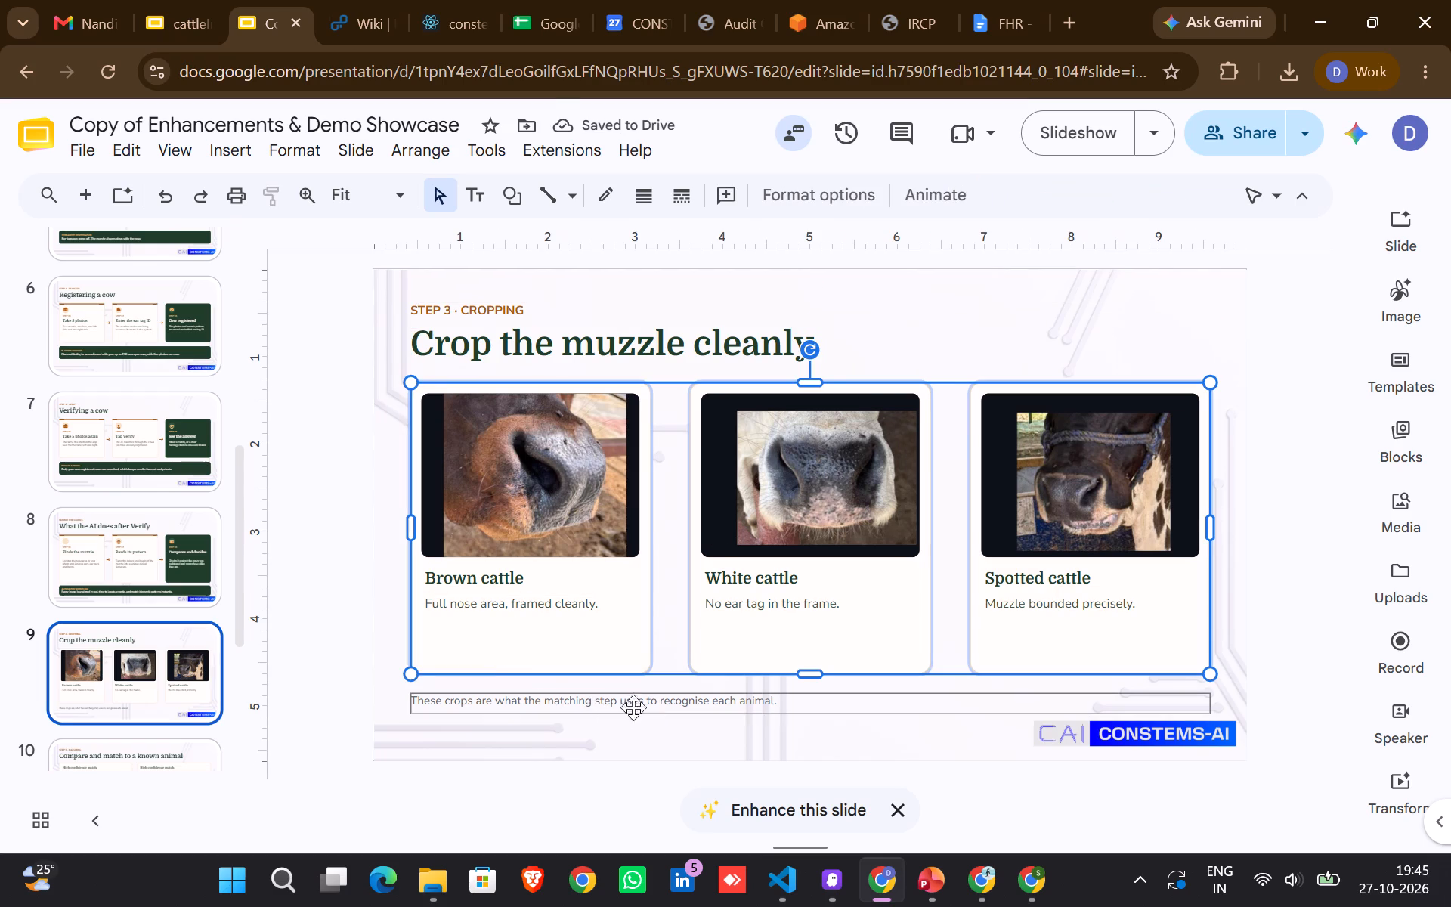
Renumber the label on the "Compare and match to a known animal" slide to STEP 4.
{"action": "scroll", "coordinate": [159, 605], "scroll_direction": "down", "scroll_amount": 1}
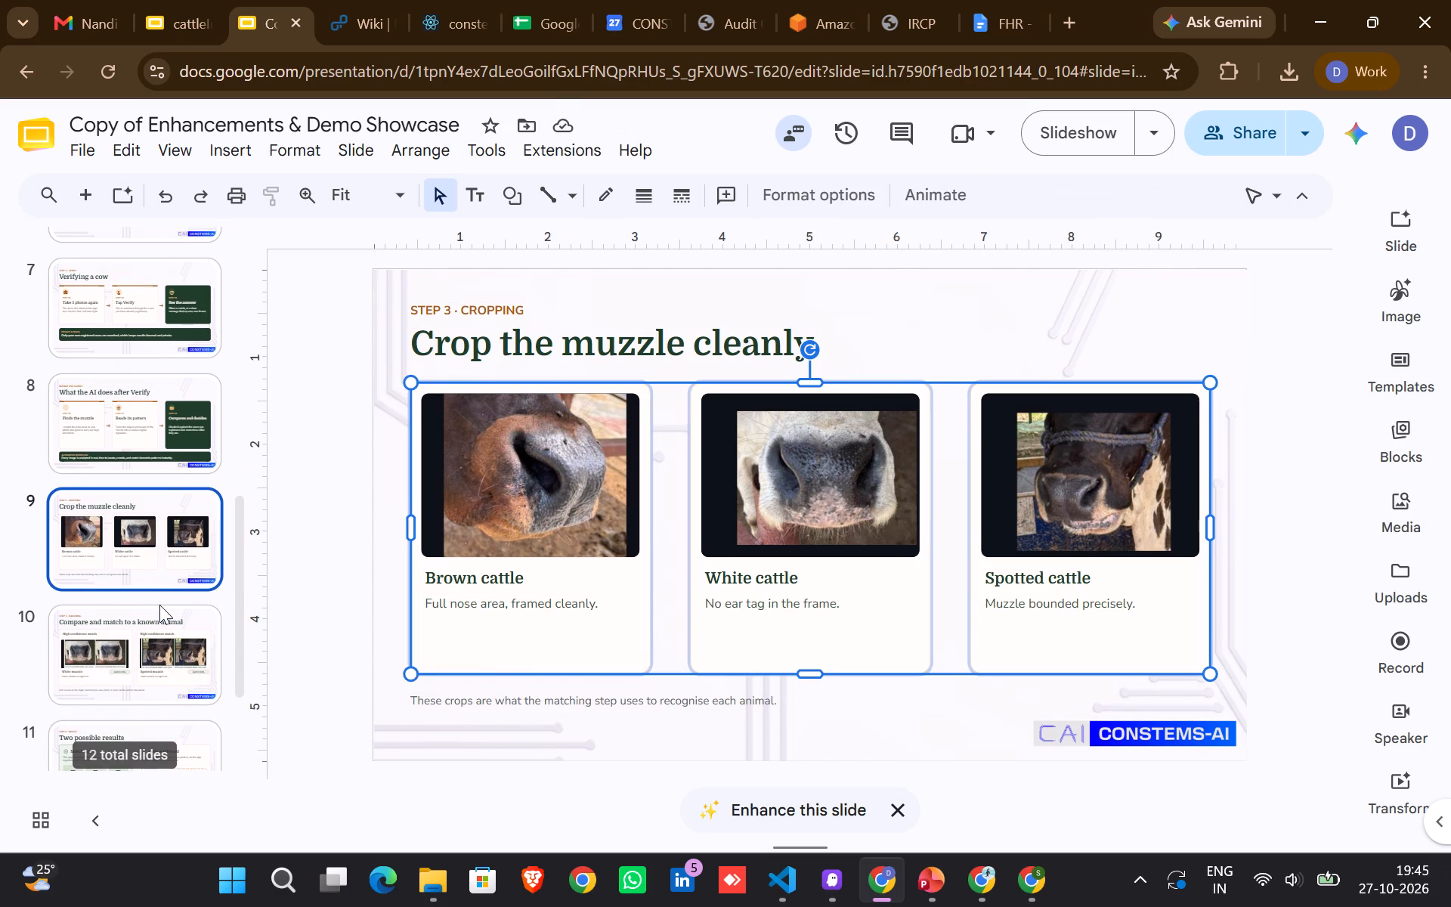
{"action": "scroll", "coordinate": [159, 605], "scroll_direction": "down", "scroll_amount": 1}
{"action": "left_click", "coordinate": [143, 626]}
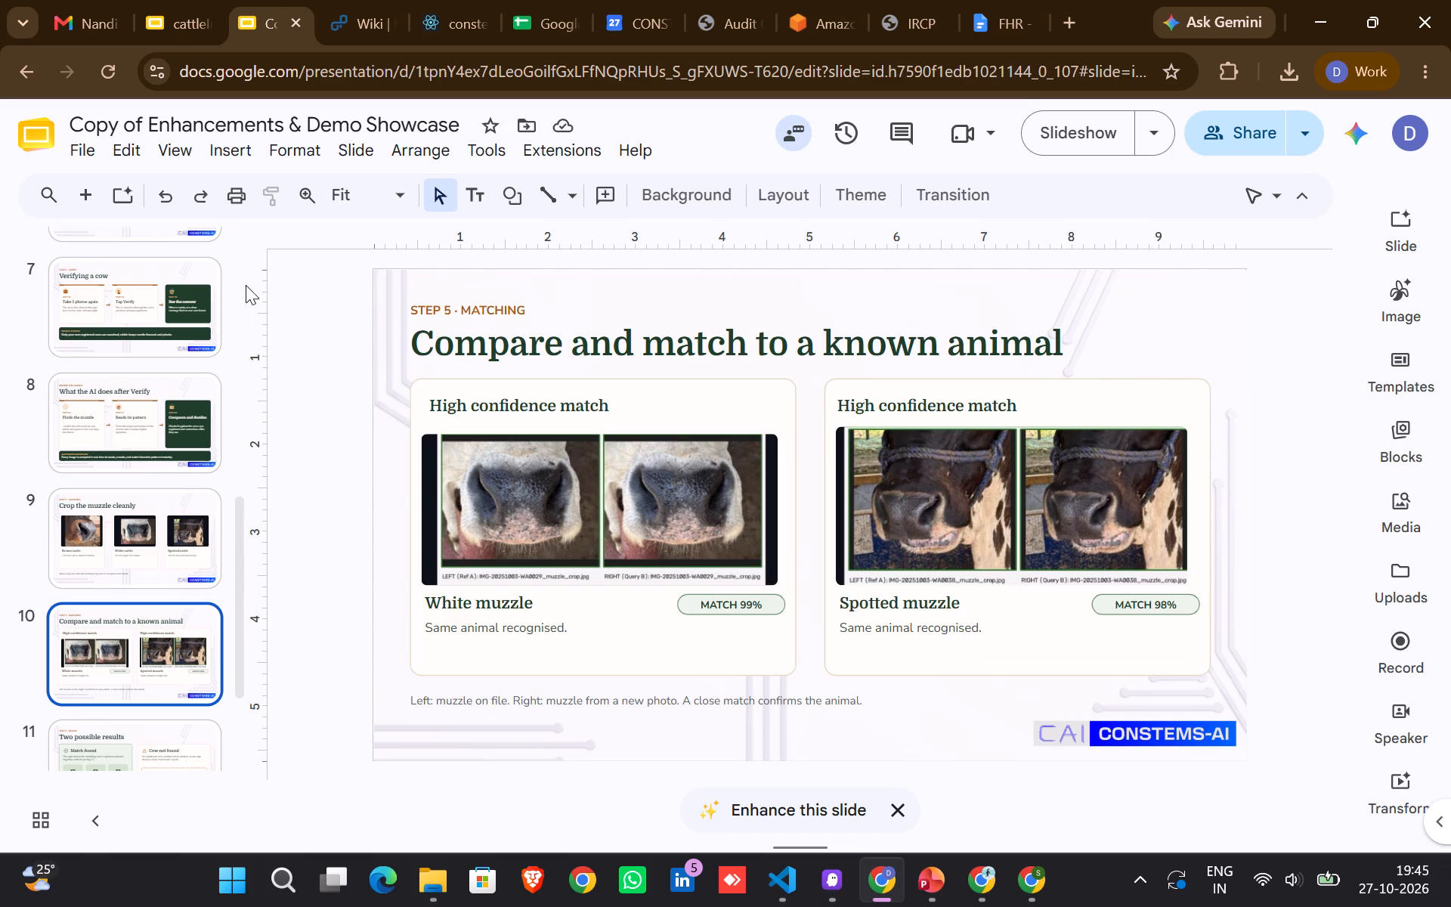
{"action": "left_click", "coordinate": [453, 305]}
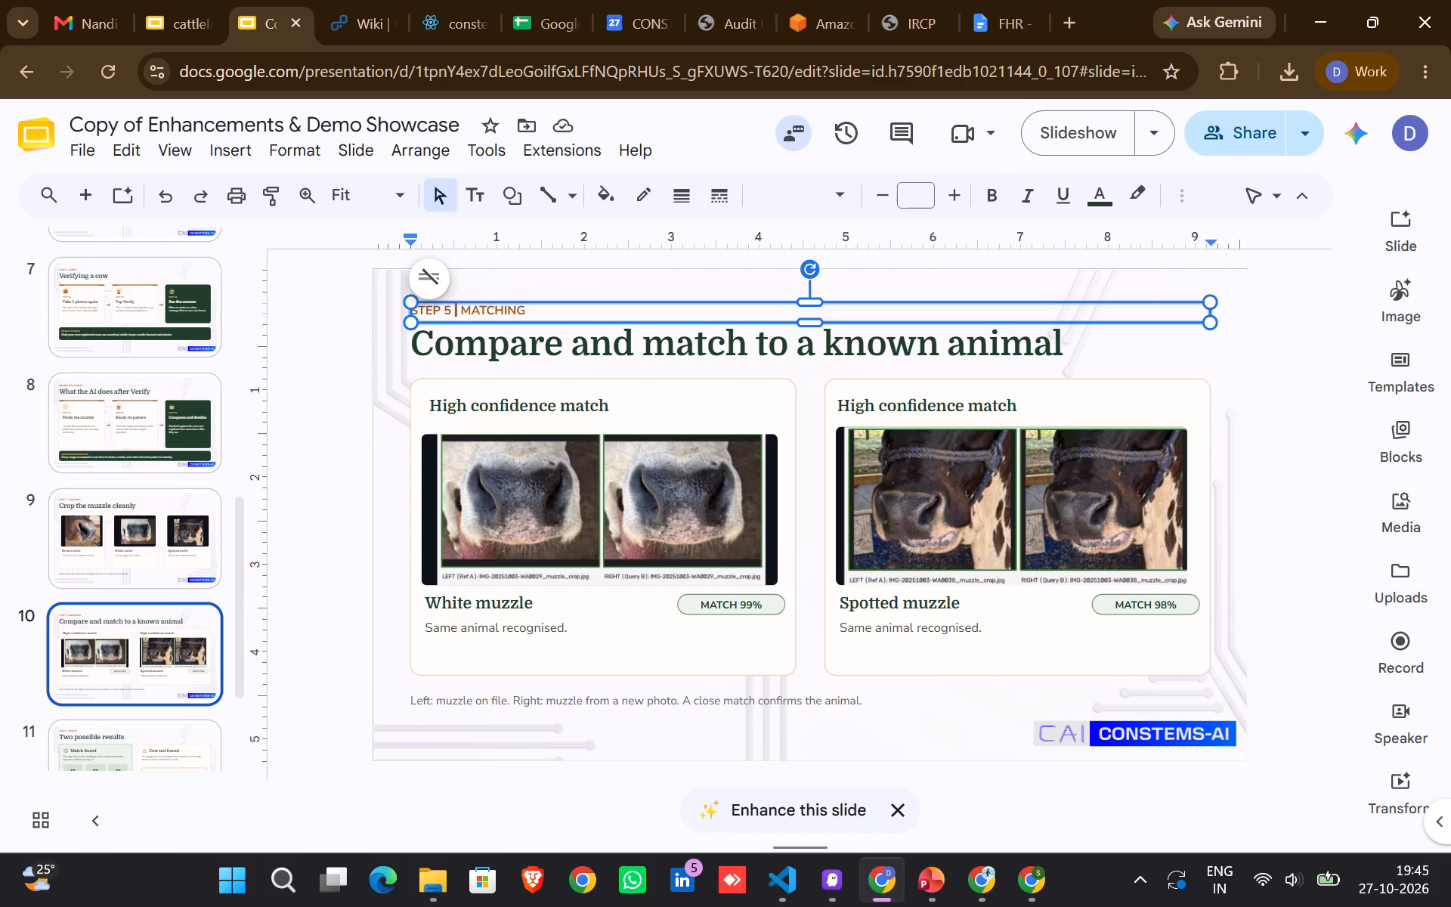
{"action": "left_click", "coordinate": [453, 305]}
{"action": "key", "text": "Left"}
{"action": "key", "text": "BackSpace"}
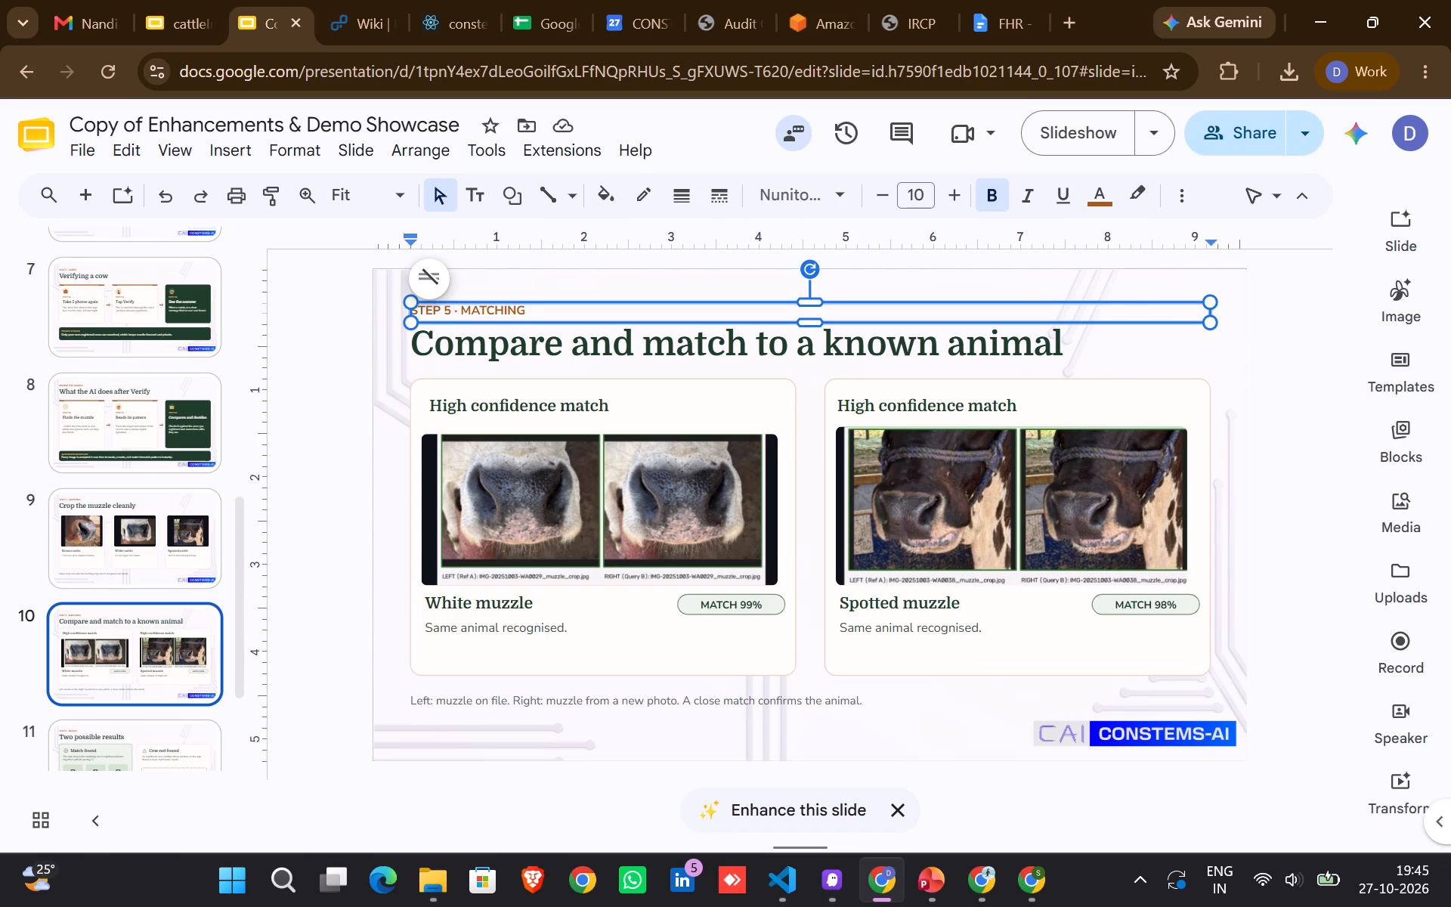
{"action": "key", "text": "4"}
Review the step labels on the behind-the-scenes, cropping, matching and result slides.
{"action": "left_click", "coordinate": [182, 509]}
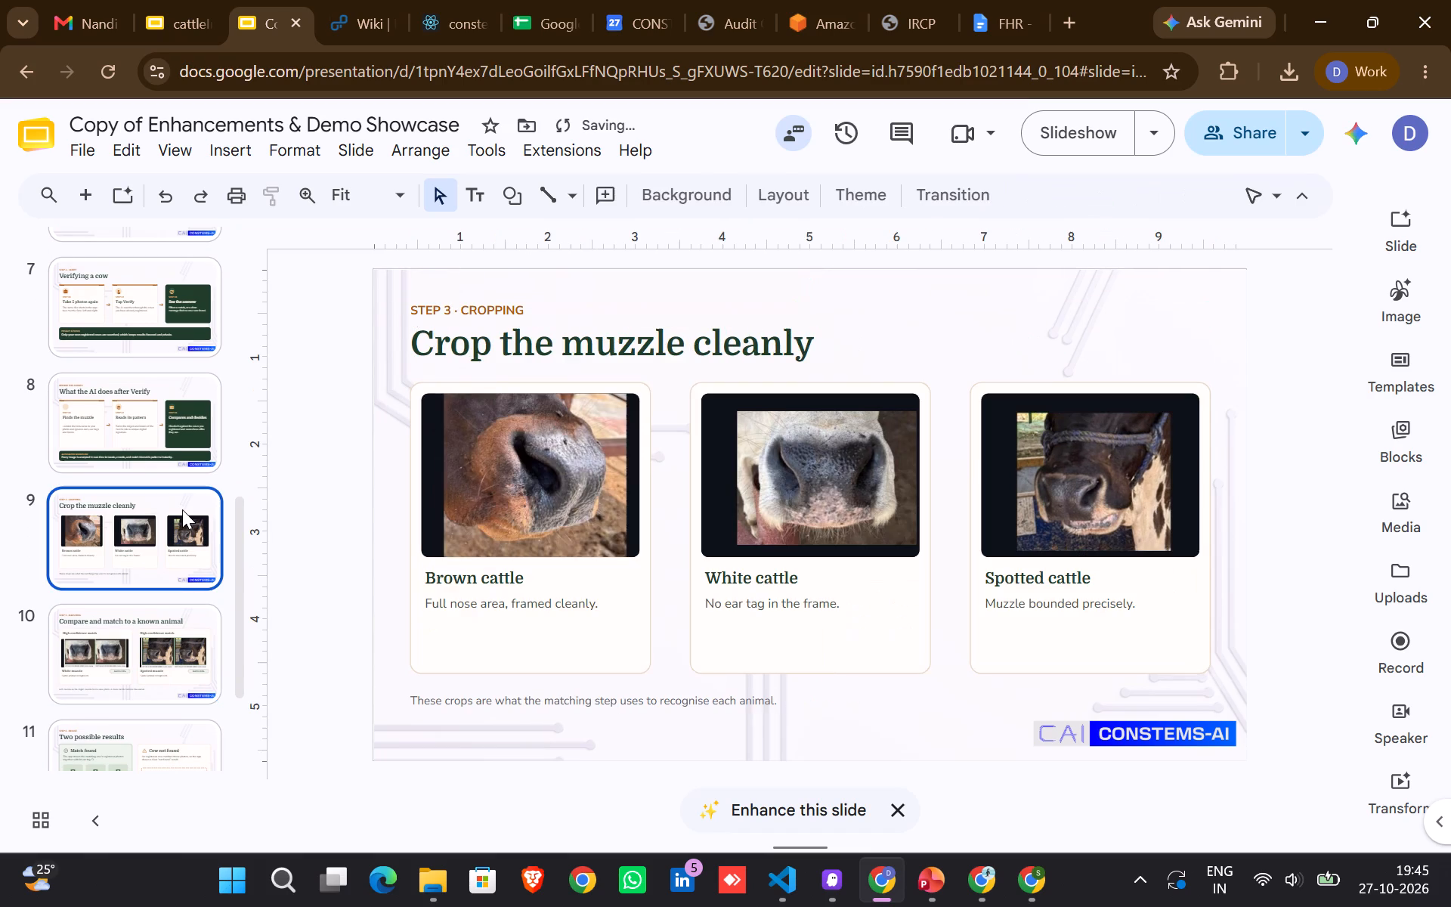
{"action": "left_click", "coordinate": [181, 445]}
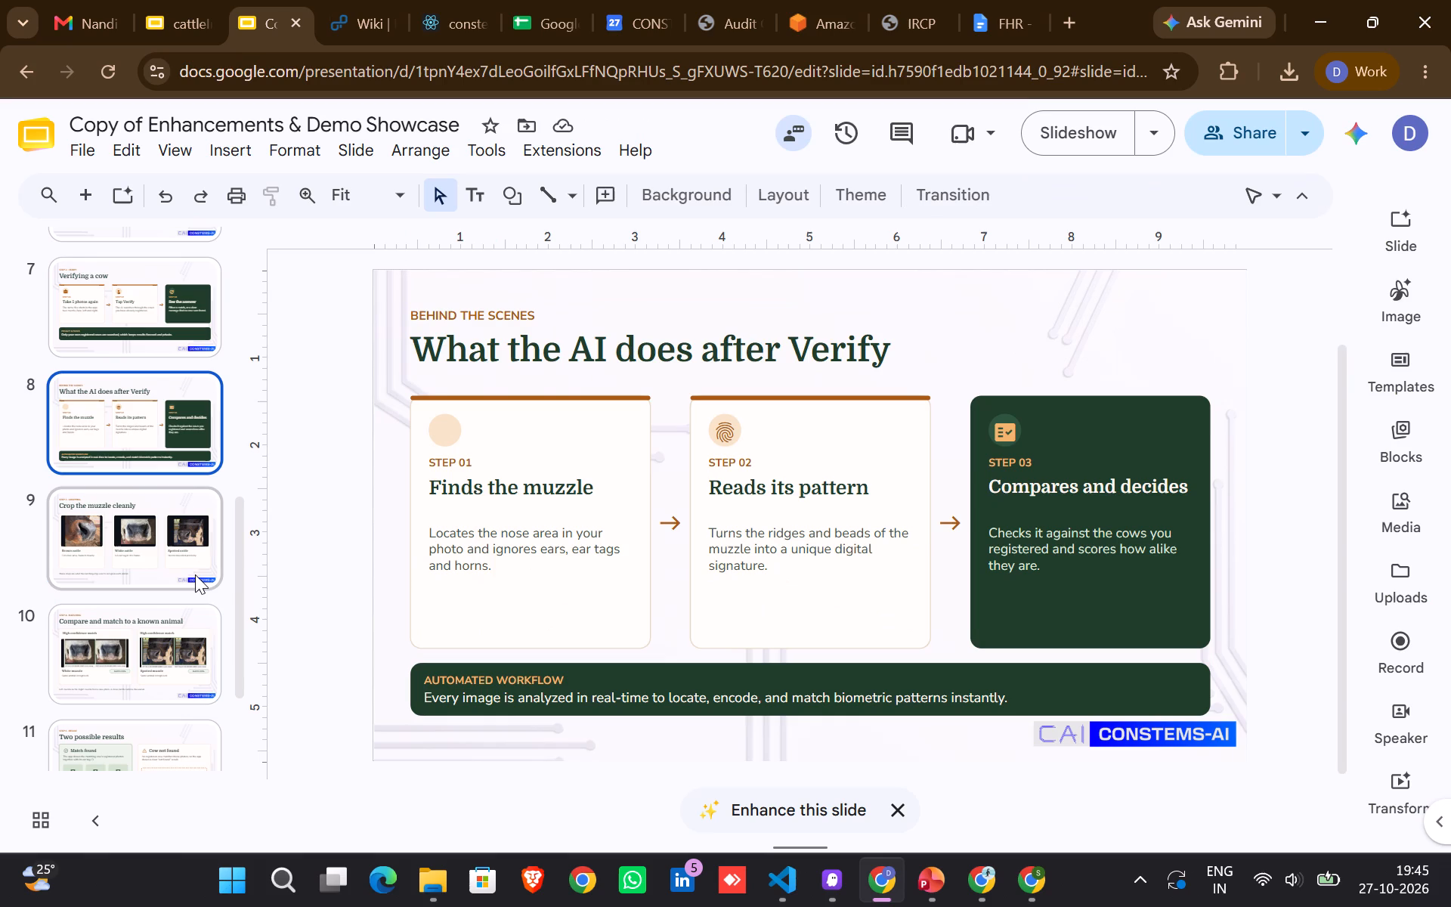
{"action": "left_click", "coordinate": [166, 566]}
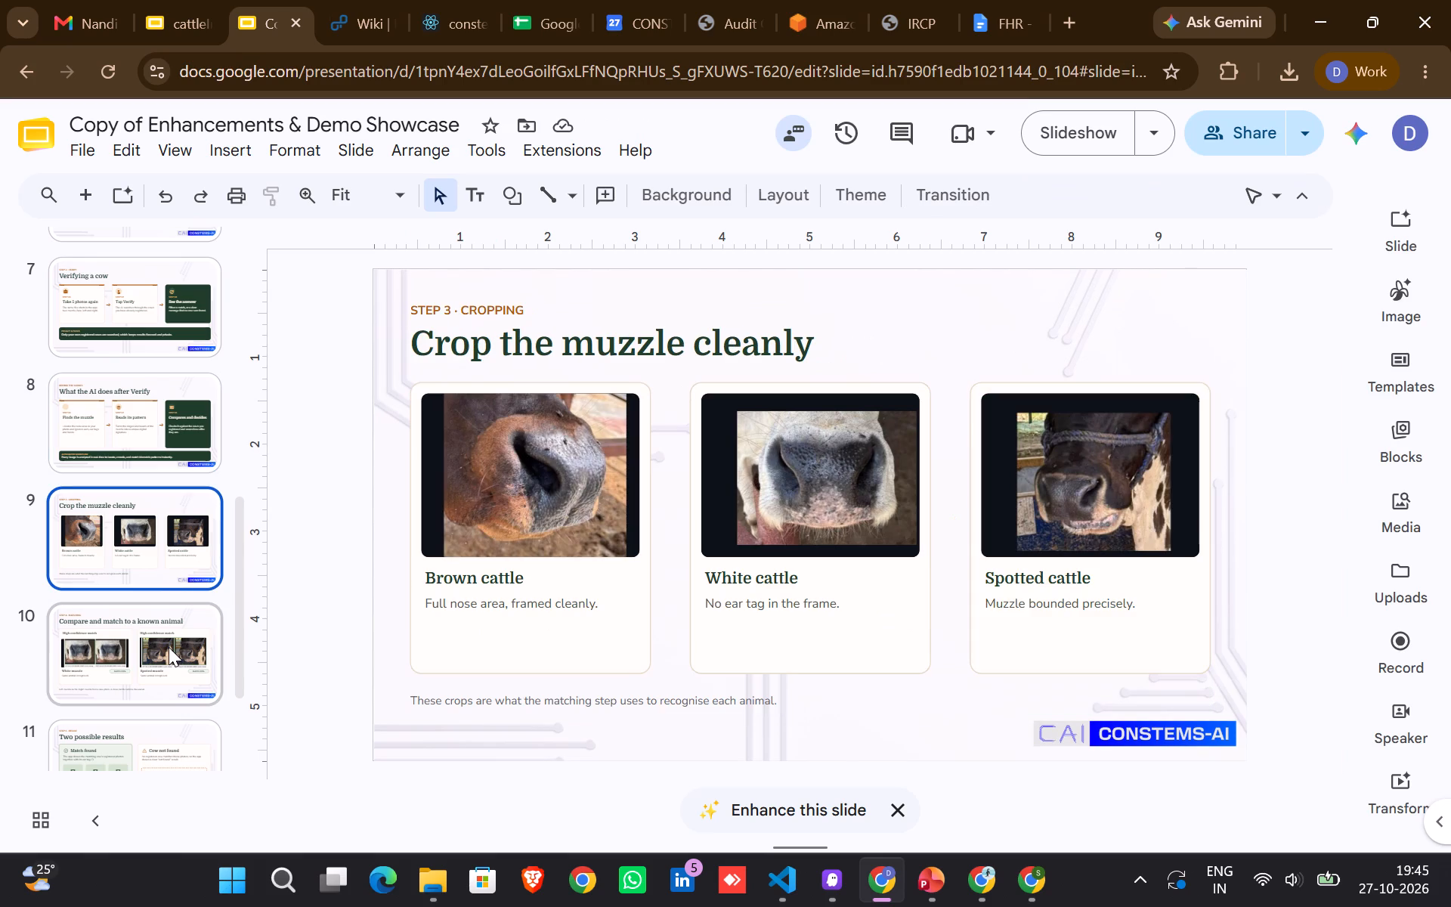
{"action": "left_click", "coordinate": [169, 647]}
{"action": "scroll", "coordinate": [169, 647], "scroll_direction": "down", "scroll_amount": 1}
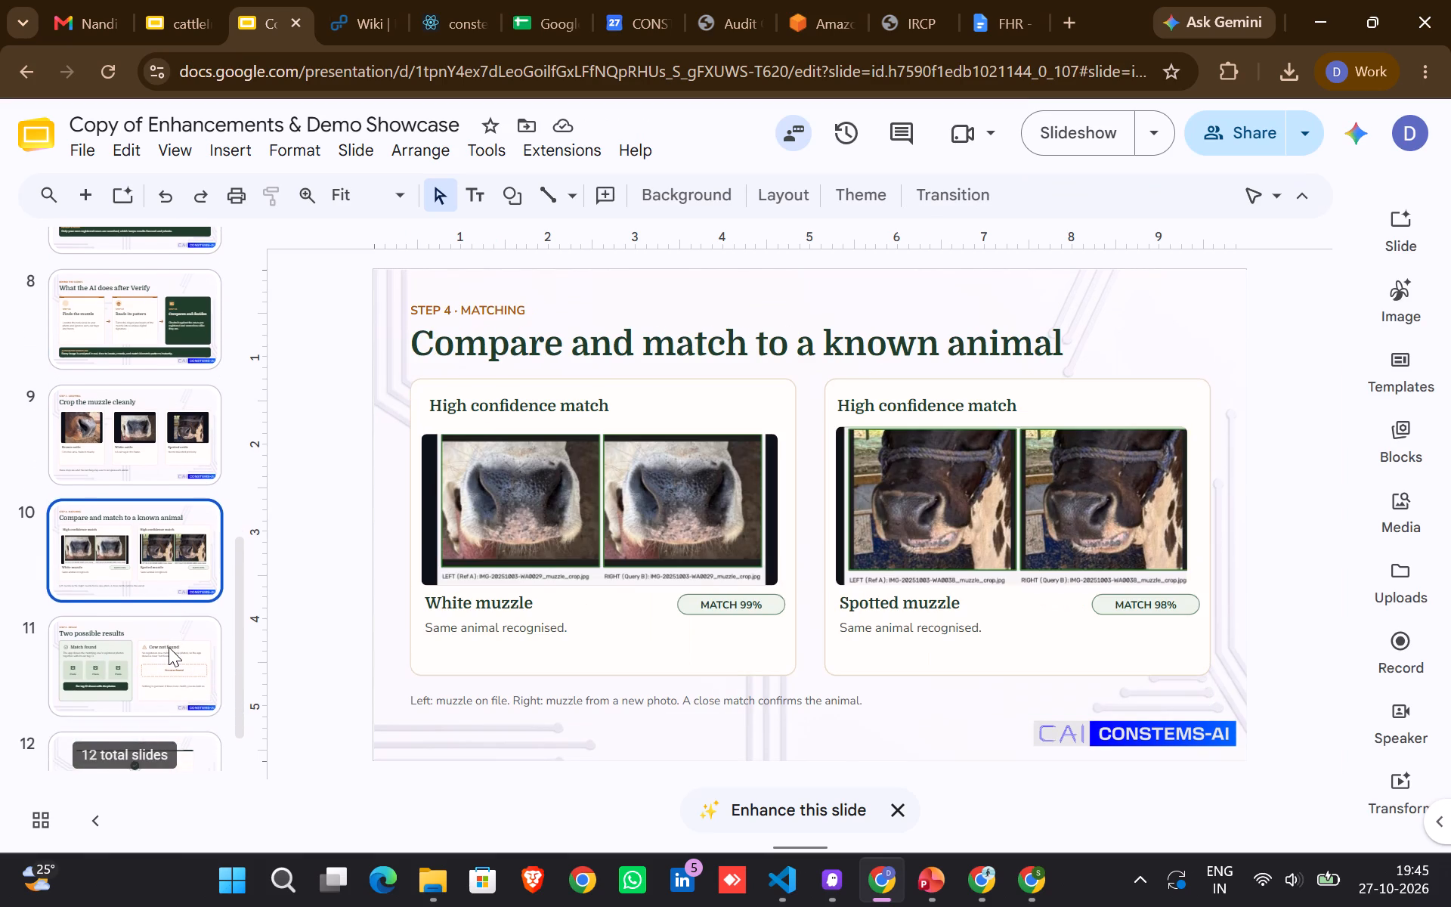
{"action": "scroll", "coordinate": [169, 647], "scroll_direction": "down", "scroll_amount": 1}
{"action": "left_click", "coordinate": [169, 647]}
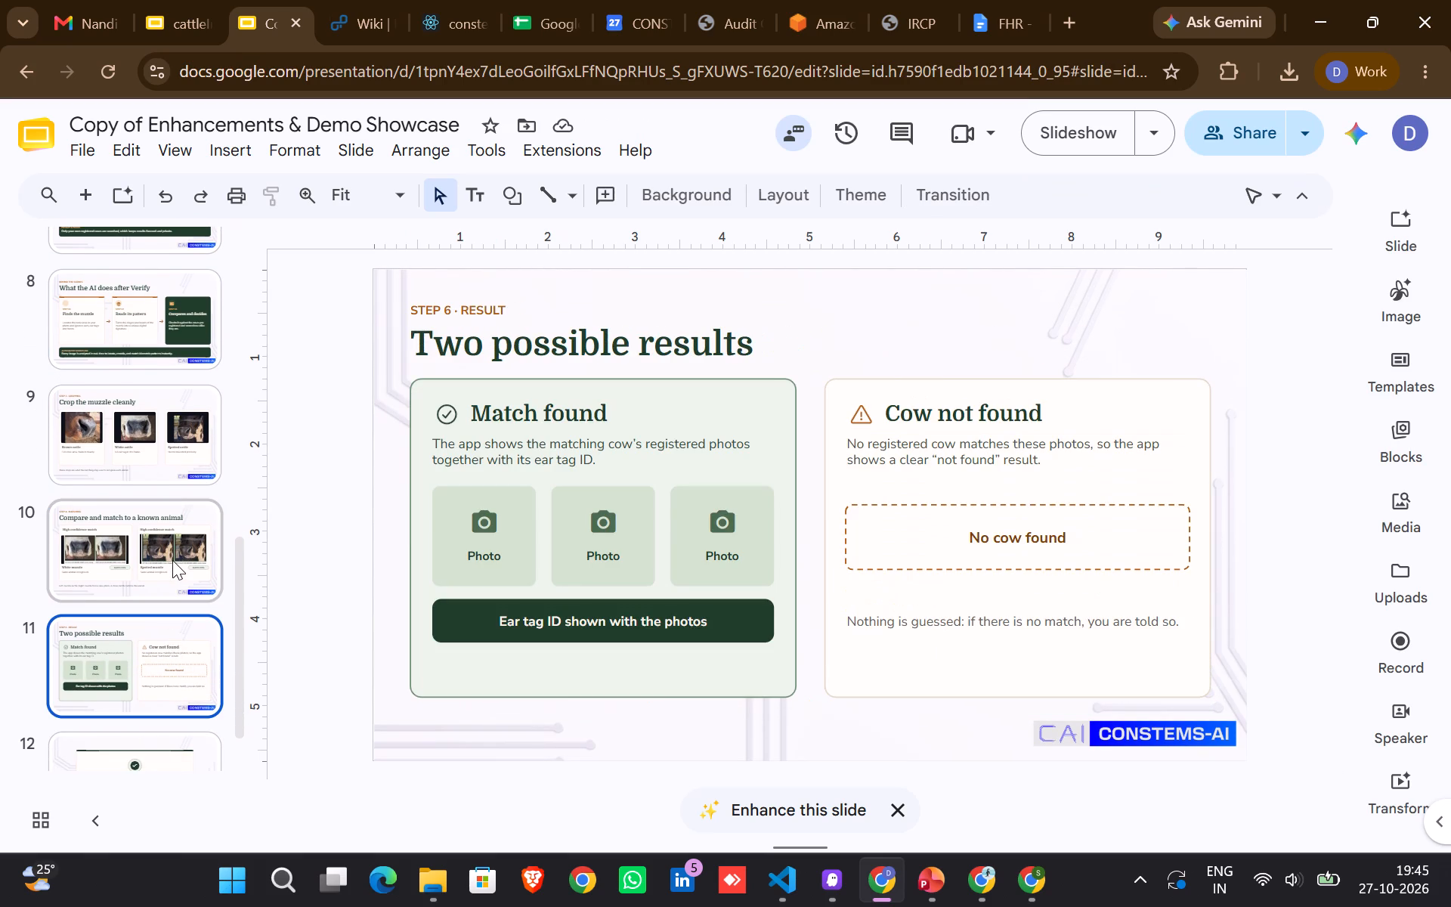
Review the slides from "Verifying a cow" back to the Demo Showcase title slide.
{"action": "scroll", "coordinate": [107, 298], "scroll_direction": "up", "scroll_amount": 1}
{"action": "left_click", "coordinate": [107, 298]}
{"action": "scroll", "coordinate": [107, 298], "scroll_direction": "up", "scroll_amount": 1}
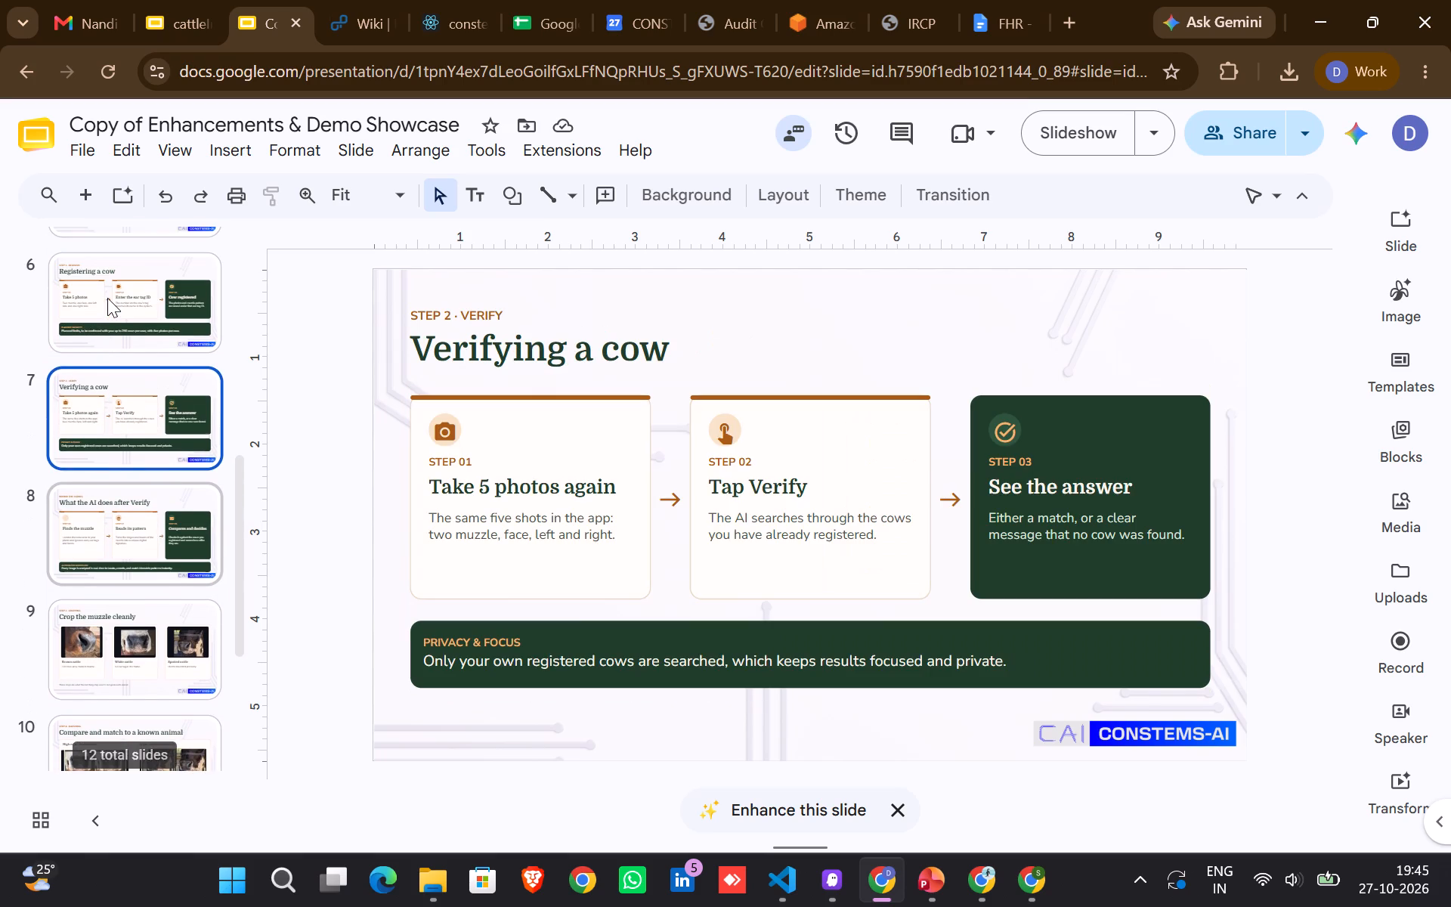
{"action": "key", "text": "Up"}
{"action": "key", "text": "Up"}
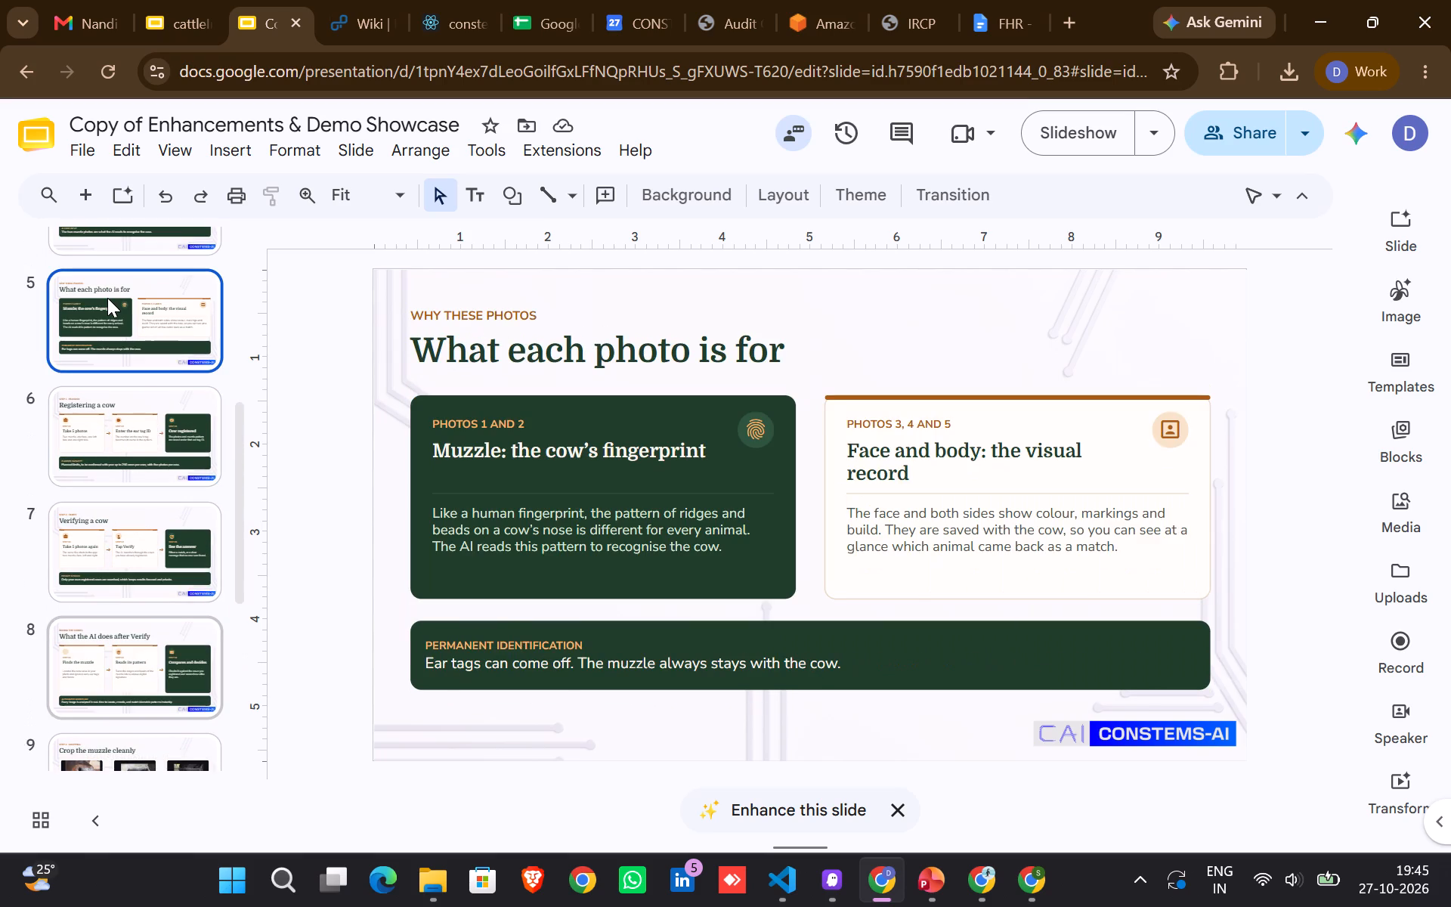
{"action": "key", "text": "Up"}
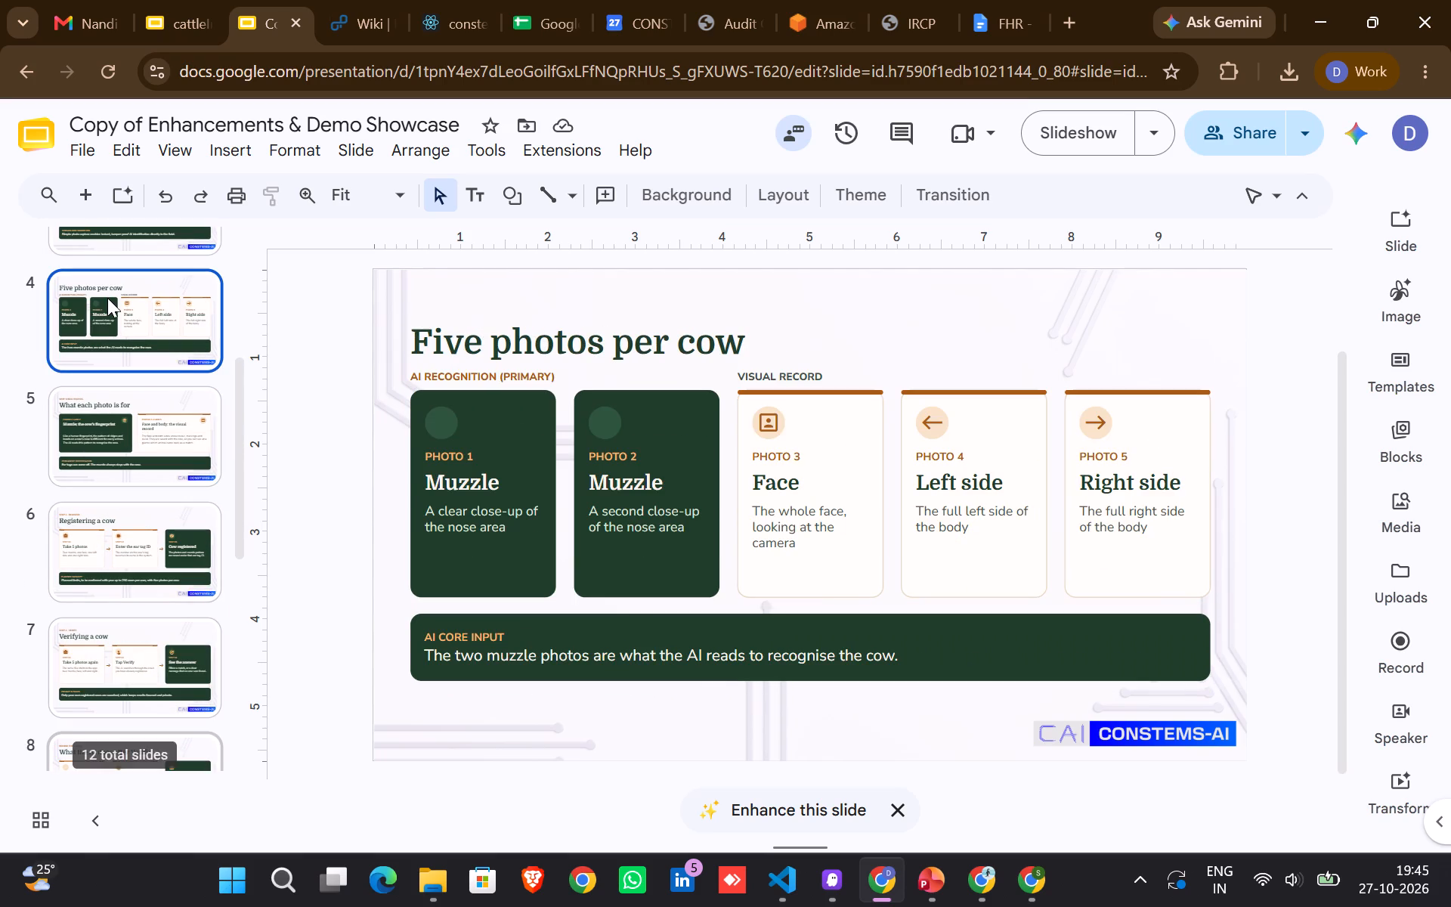
{"action": "key", "text": "Up"}
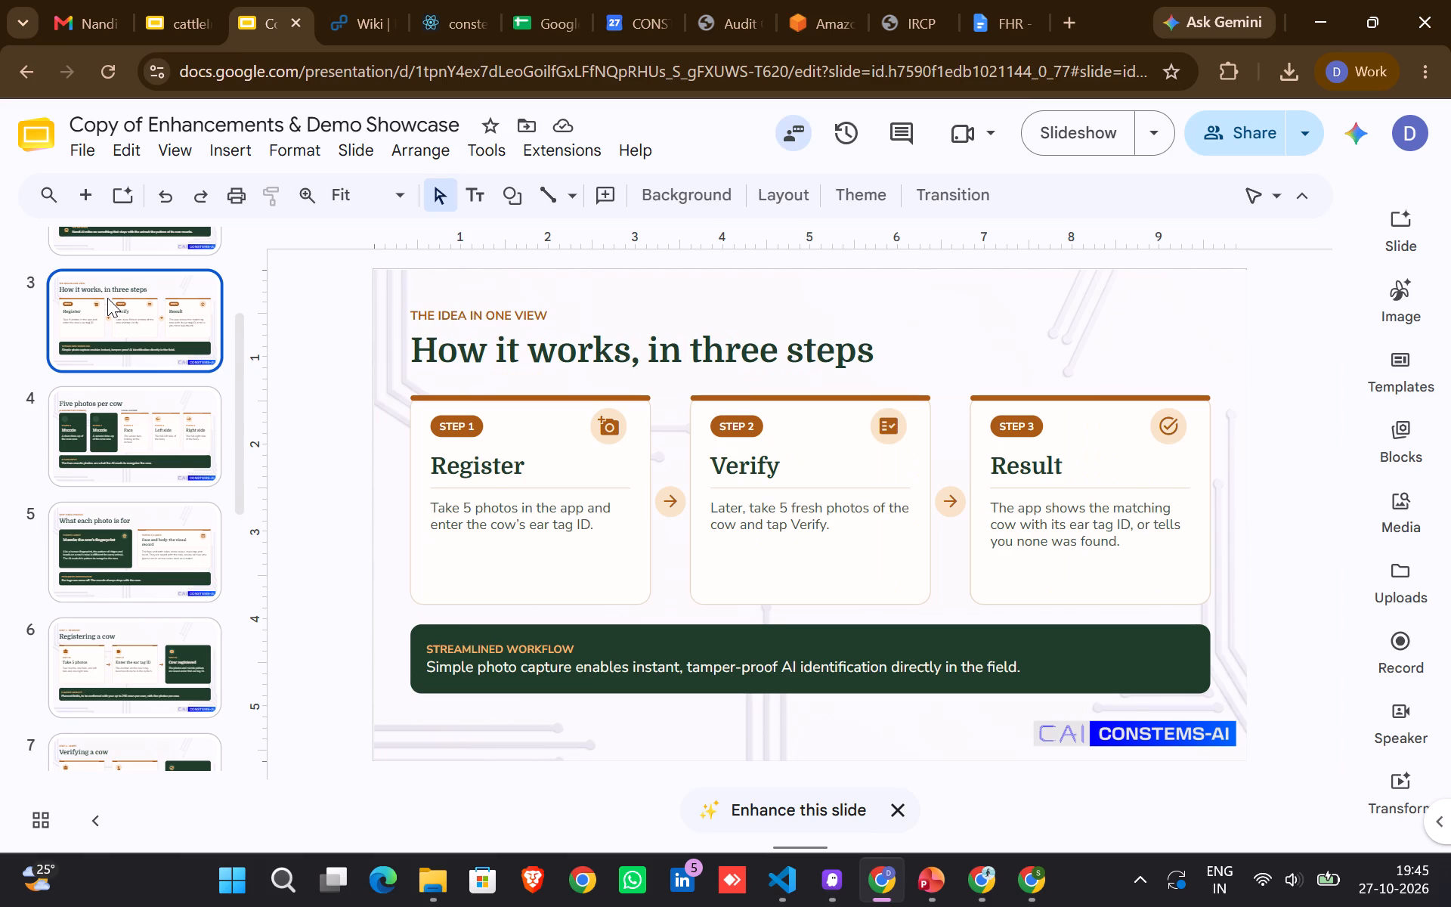
{"action": "key", "text": "Up"}
{"action": "key", "text": "Up"}
Review the deck from the title slide through to the cropping slide, checking it against "What the AI does after Verify".
{"action": "key", "text": "Down"}
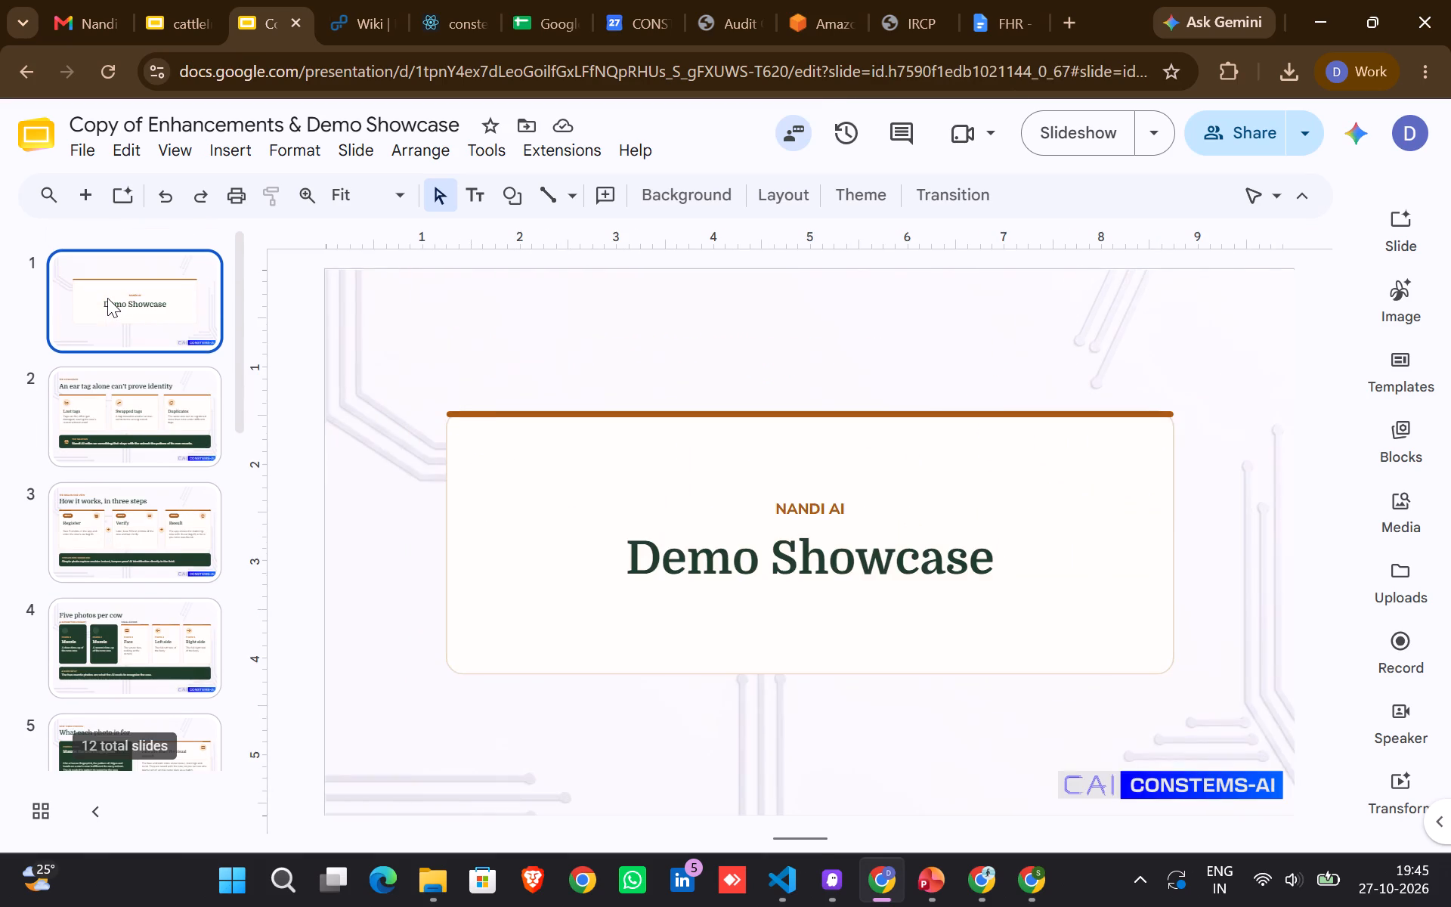
{"action": "key", "text": "Down"}
{"action": "key", "text": "Down"}
{"action": "key", "text": "Down"}
{"action": "key", "text": "Down"}
{"action": "key", "text": "Down"}
{"action": "key", "text": "Down"}
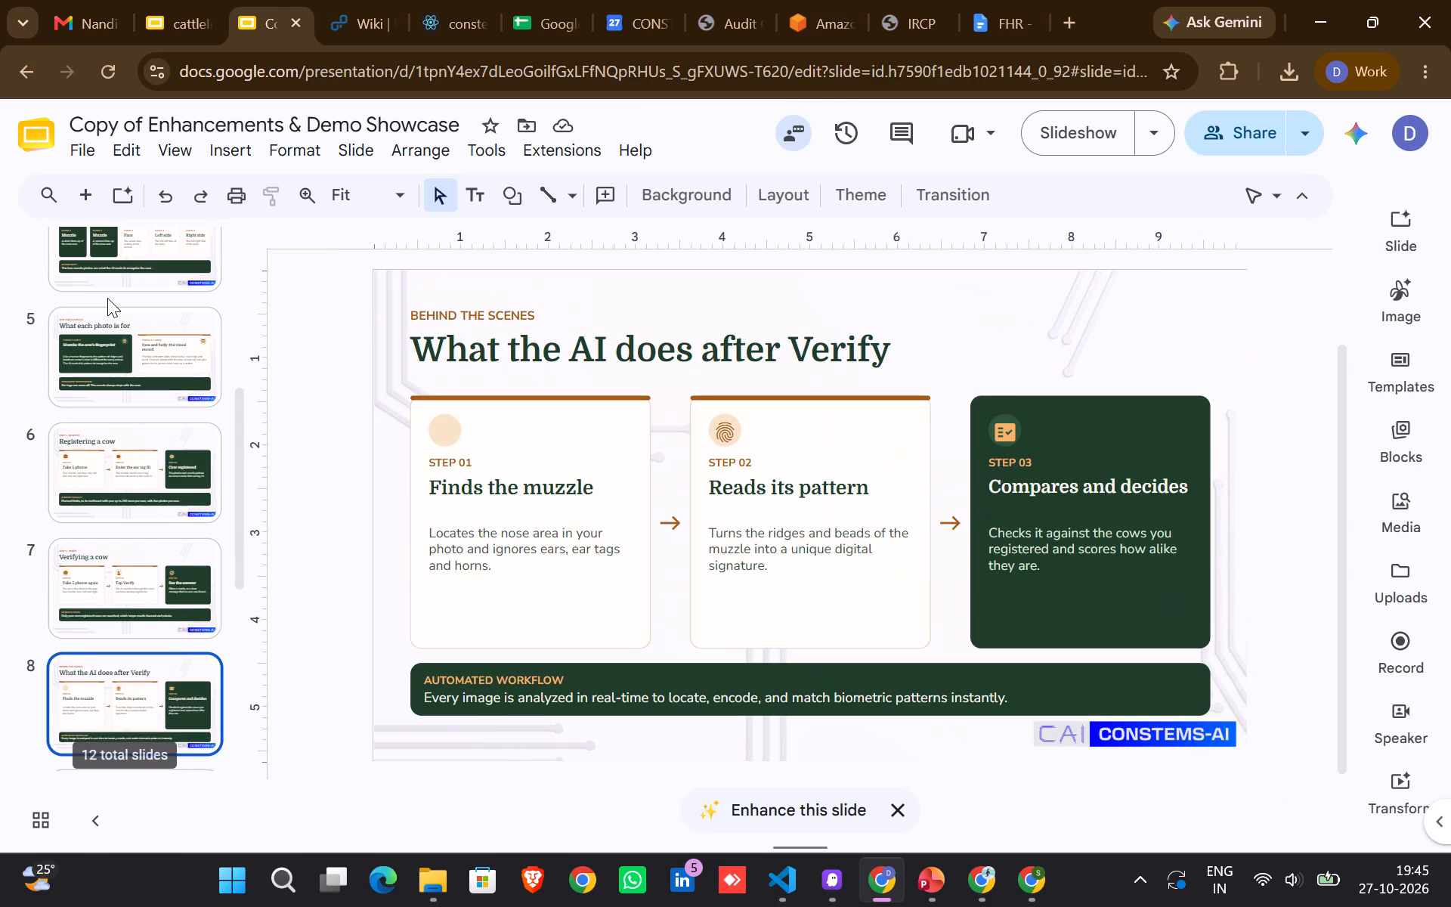
{"action": "key", "text": "Down"}
{"action": "key", "text": "Up"}
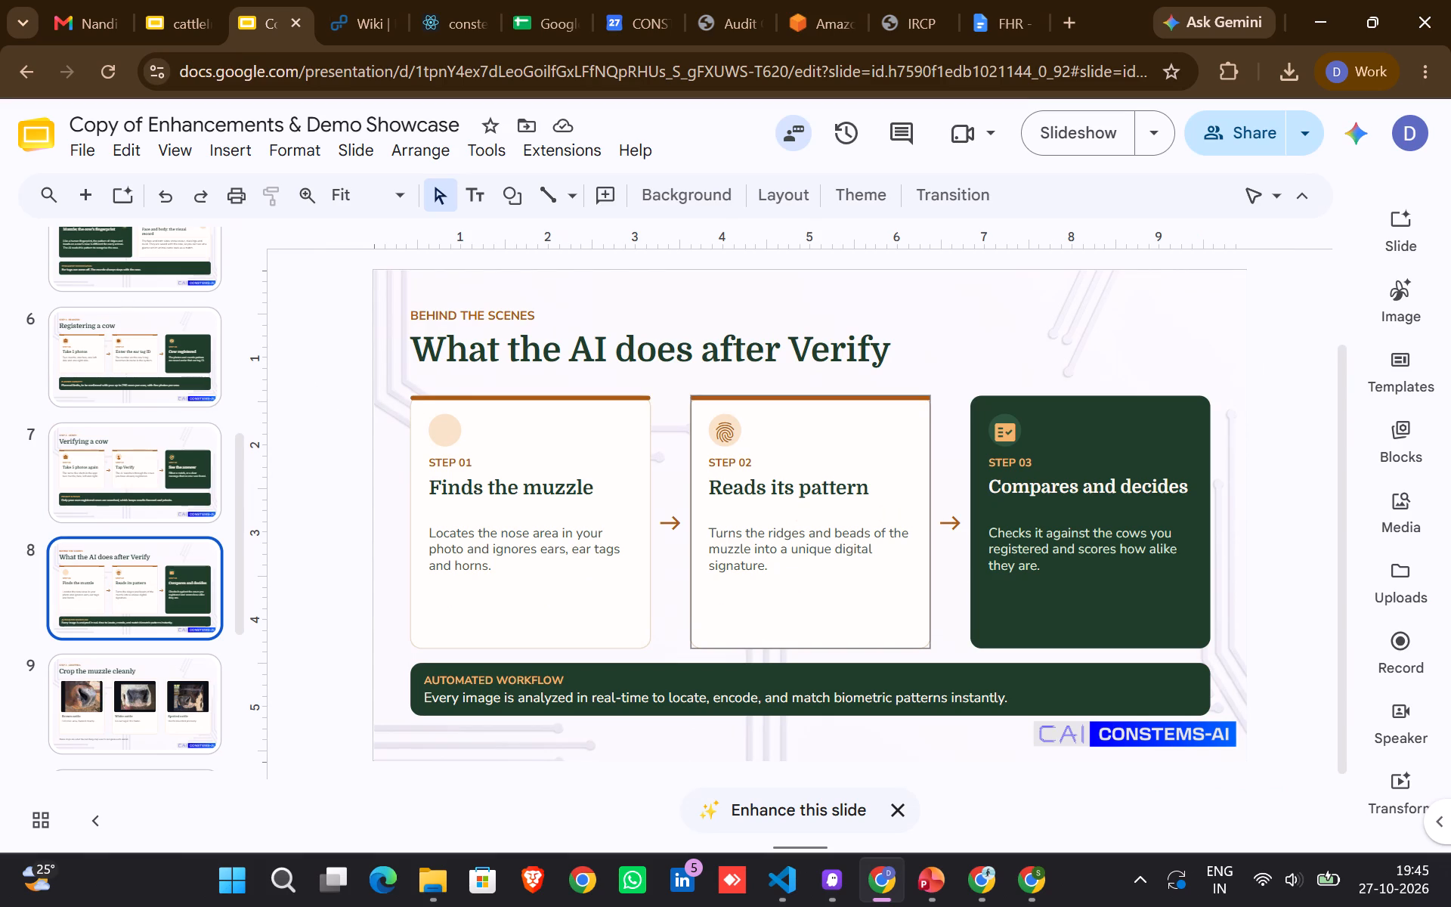
{"action": "key", "text": "Down"}
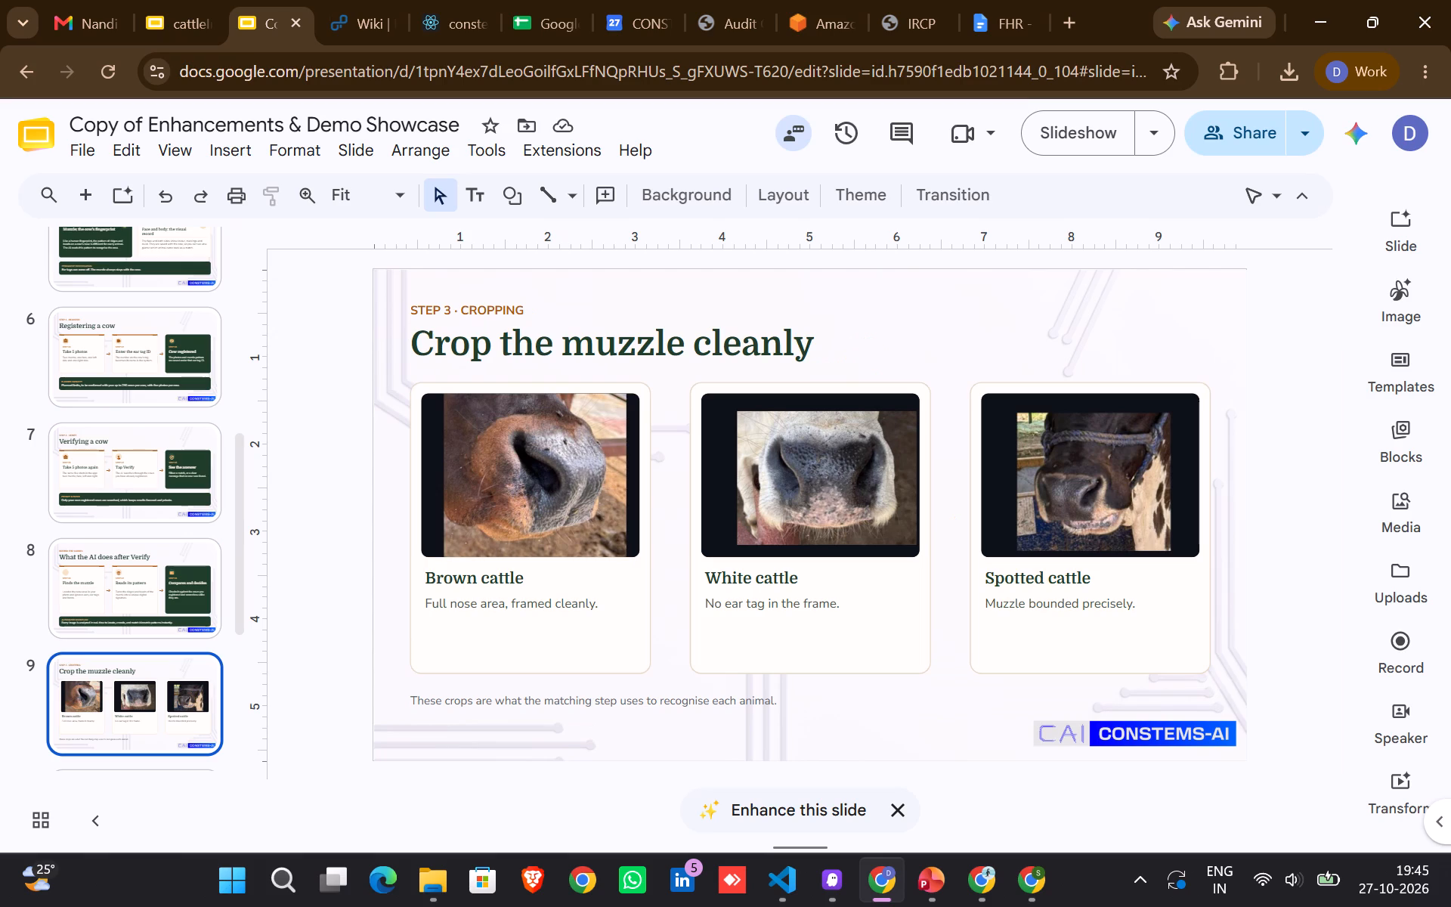
Renumber the label on the "Two possible results" slide to STEP 5.
{"action": "left_click", "coordinate": [159, 566]}
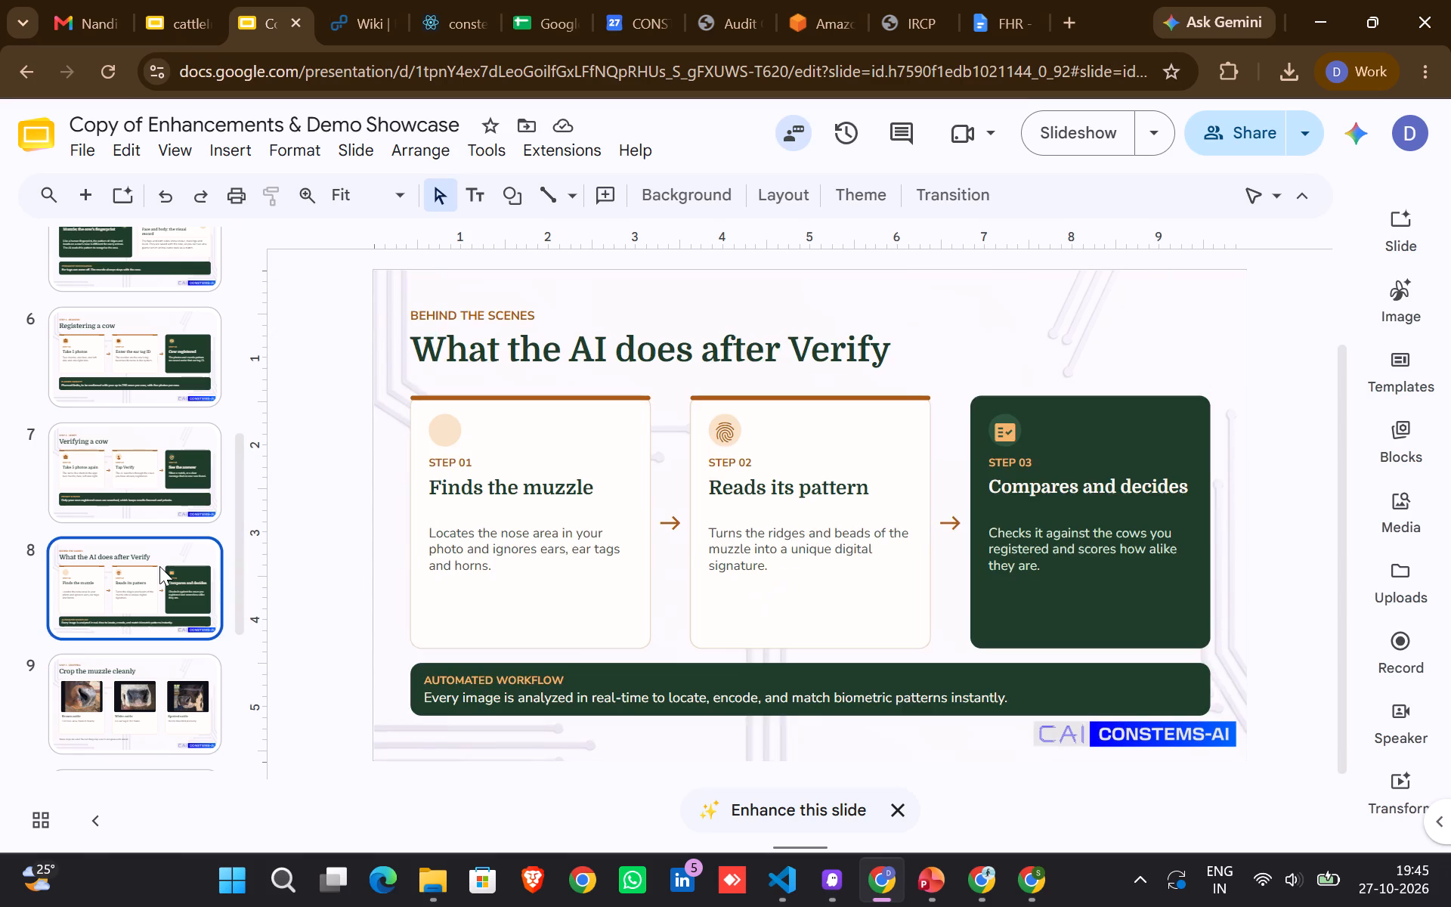
{"action": "key", "text": "Up"}
{"action": "key", "text": "Up"}
{"action": "key", "text": "Down"}
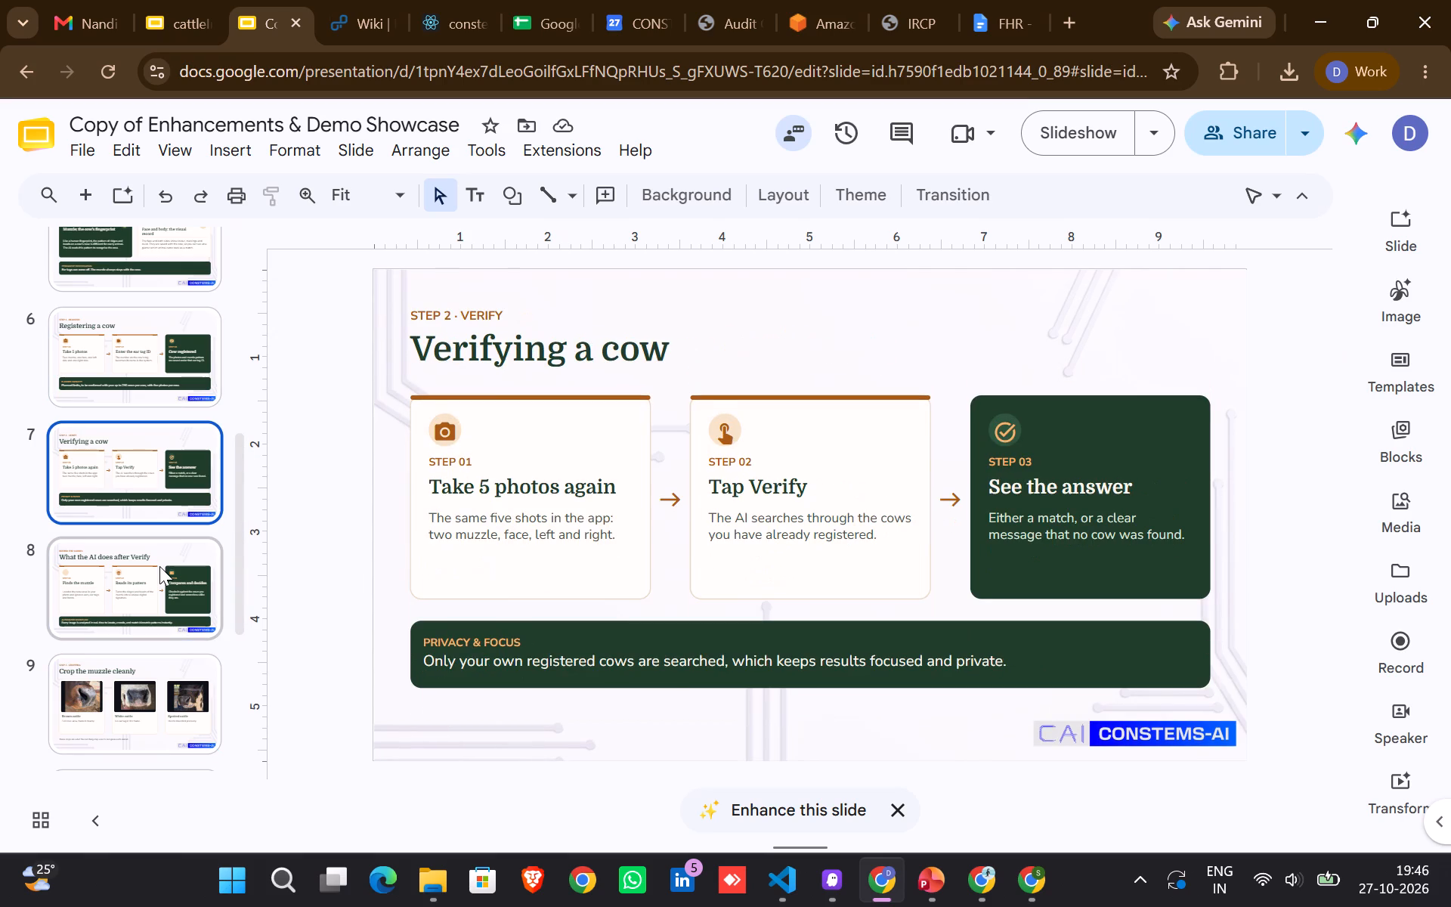
{"action": "key", "text": "Down"}
{"action": "key", "text": "Down"}
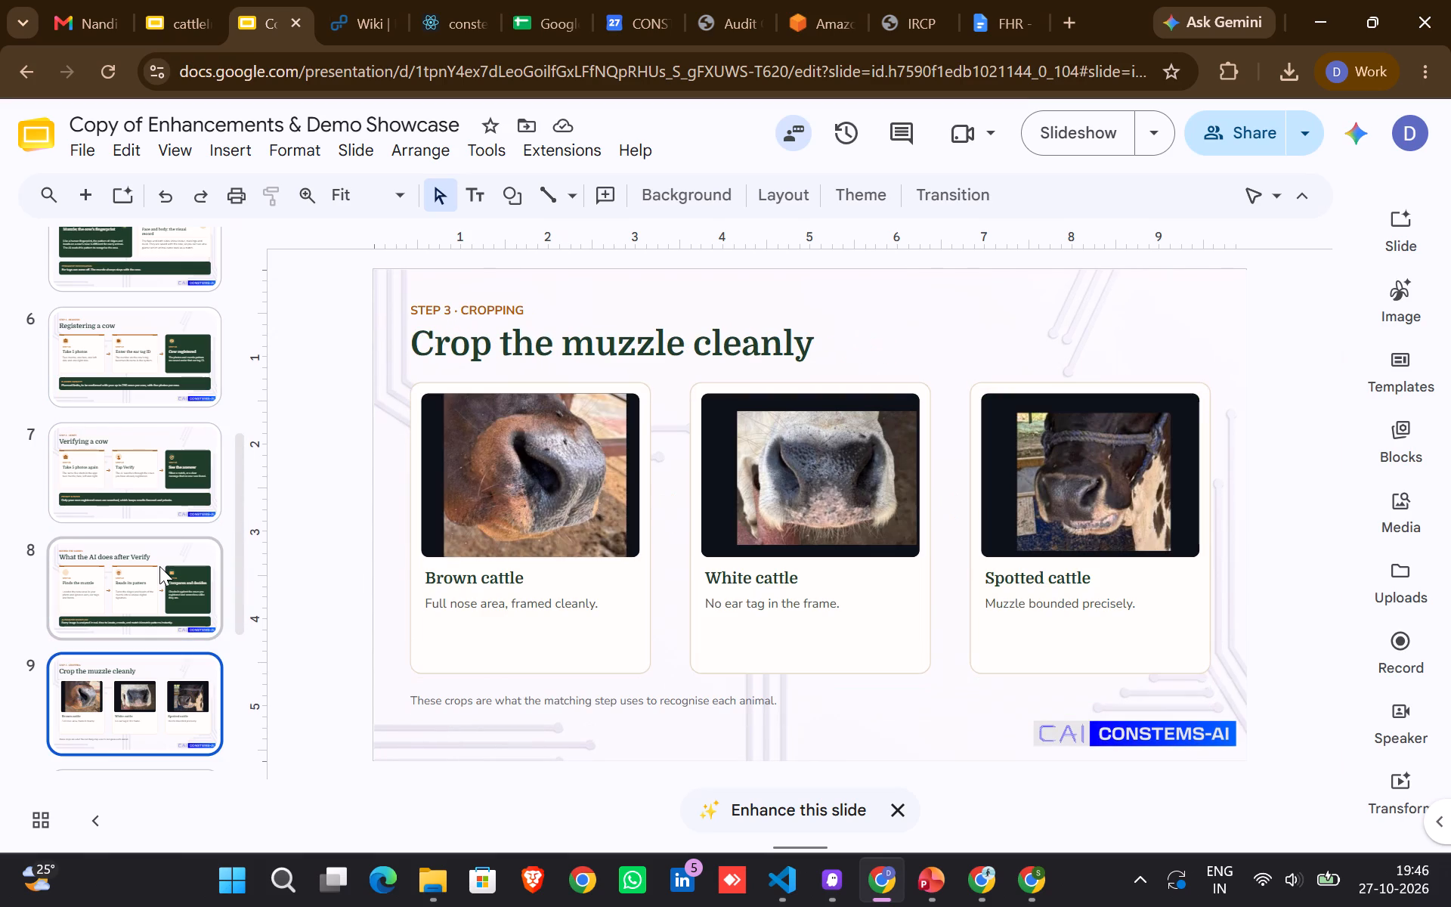
{"action": "key", "text": "Down"}
{"action": "key", "text": "Down"}
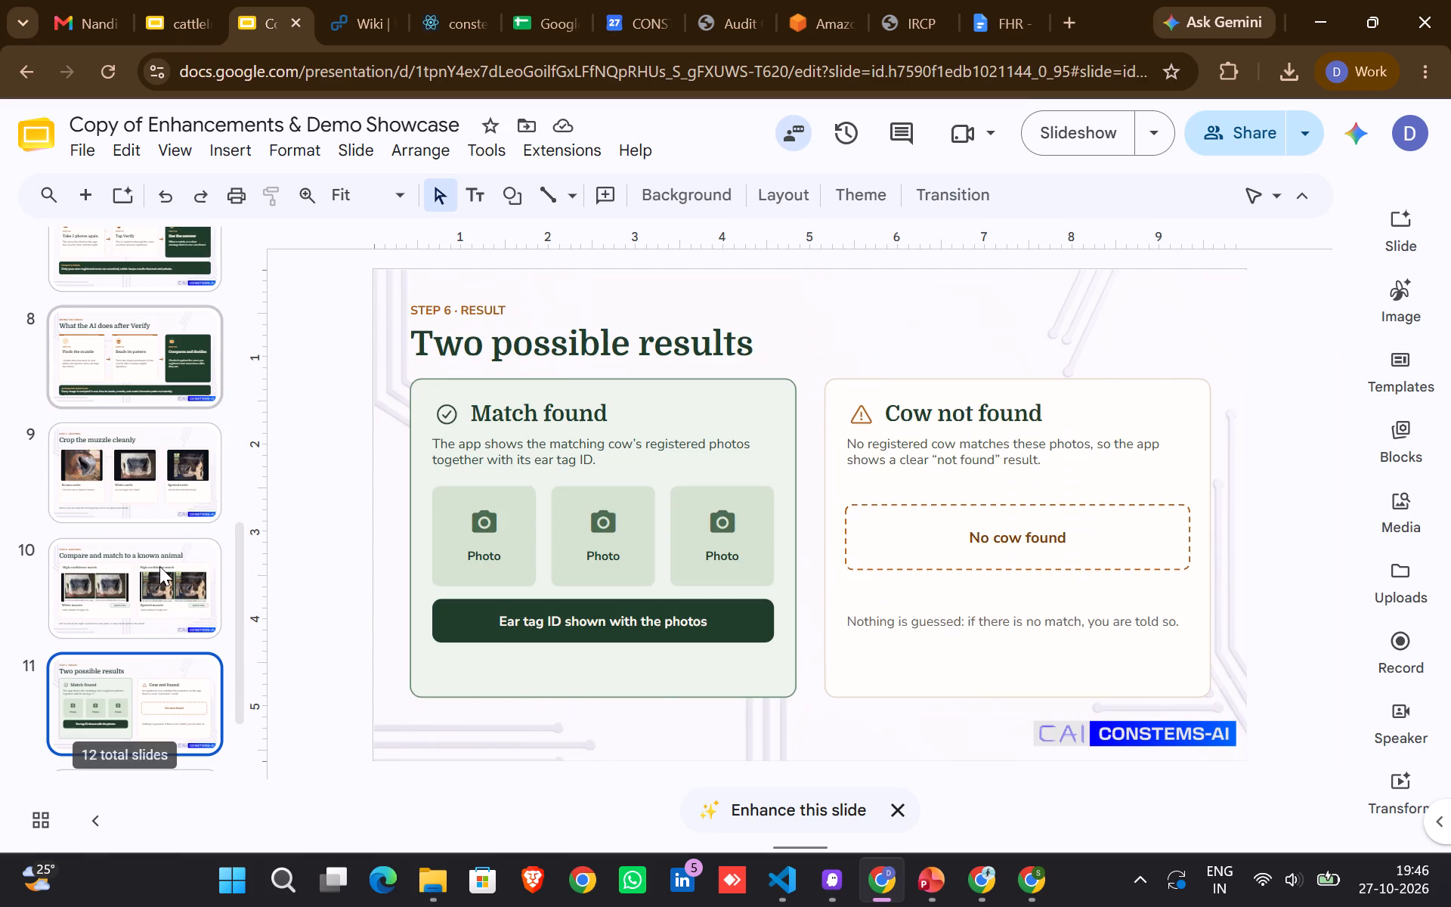
{"action": "left_click", "coordinate": [450, 309]}
{"action": "key", "text": "BackSpace"}
{"action": "key", "text": "5"}
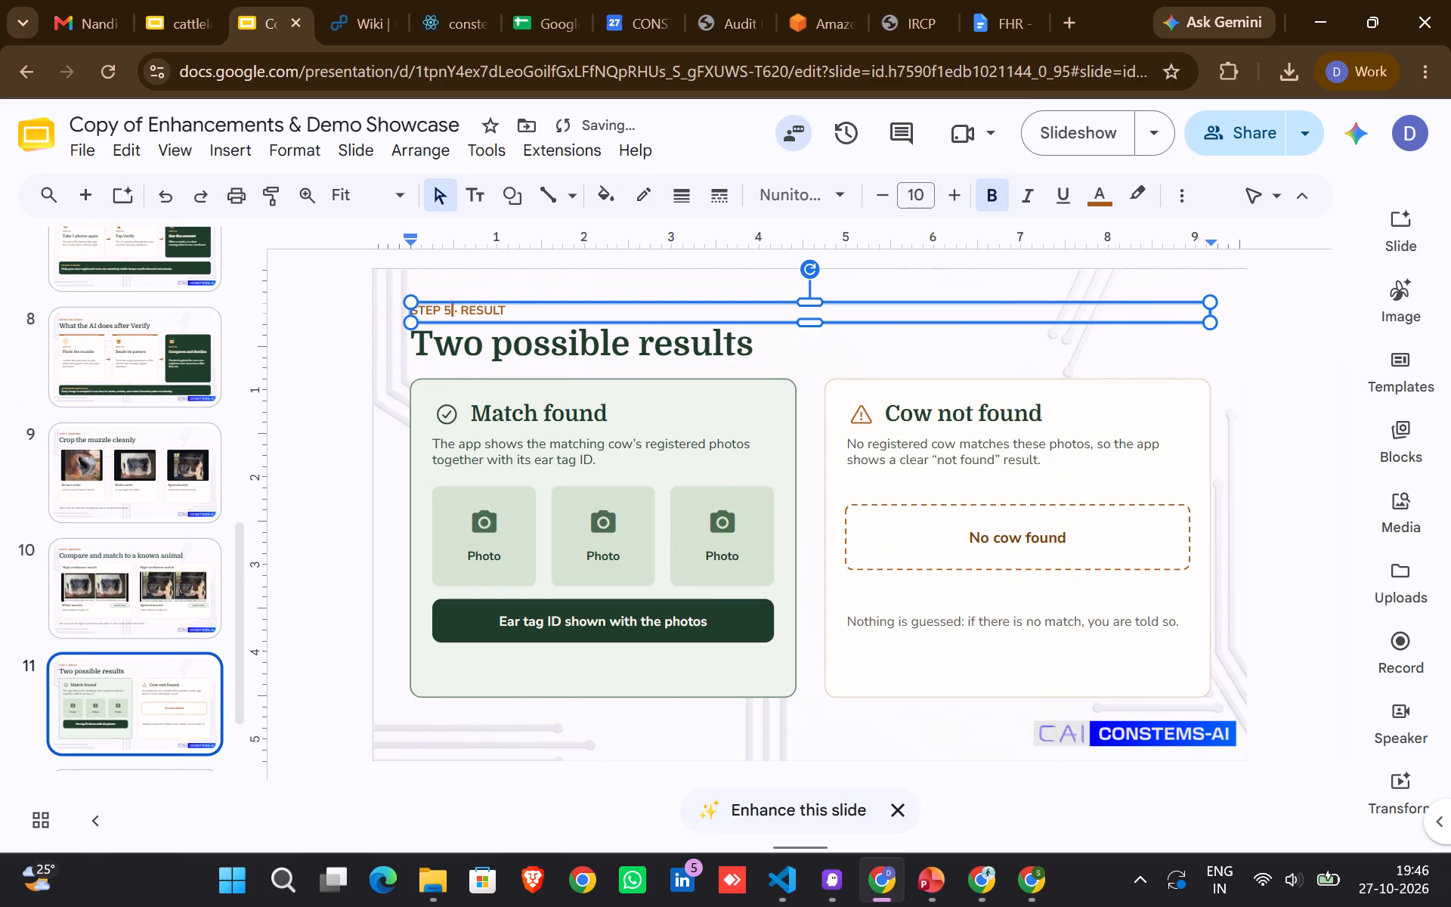
Review the cropping slide against the "Compare and match to a known animal" slide.
{"action": "left_click", "coordinate": [159, 460]}
{"action": "scroll", "coordinate": [159, 460], "scroll_direction": "up", "scroll_amount": 1}
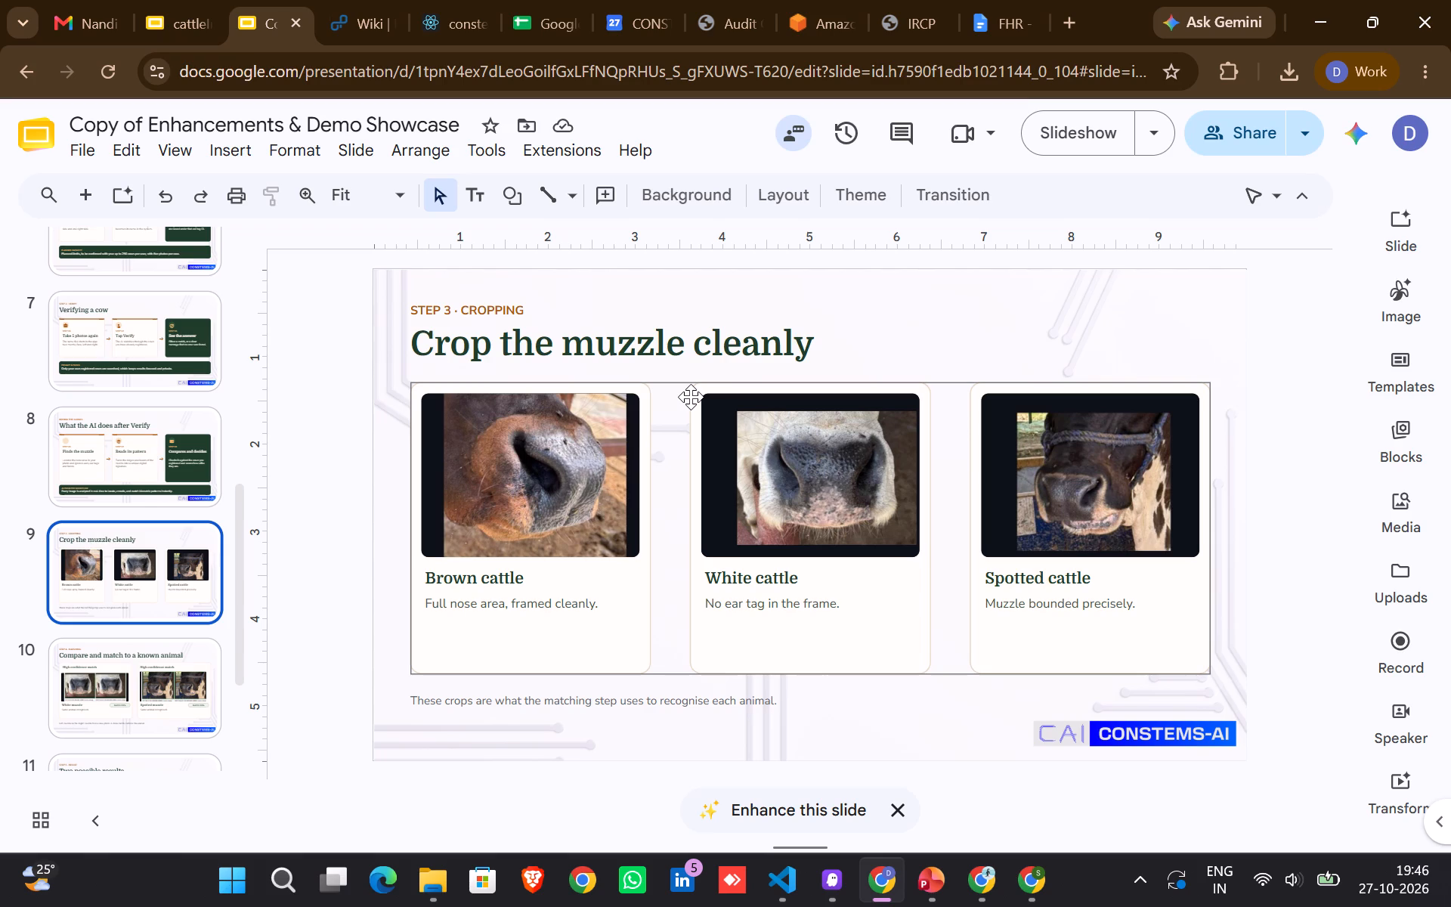
{"action": "left_click", "coordinate": [175, 668]}
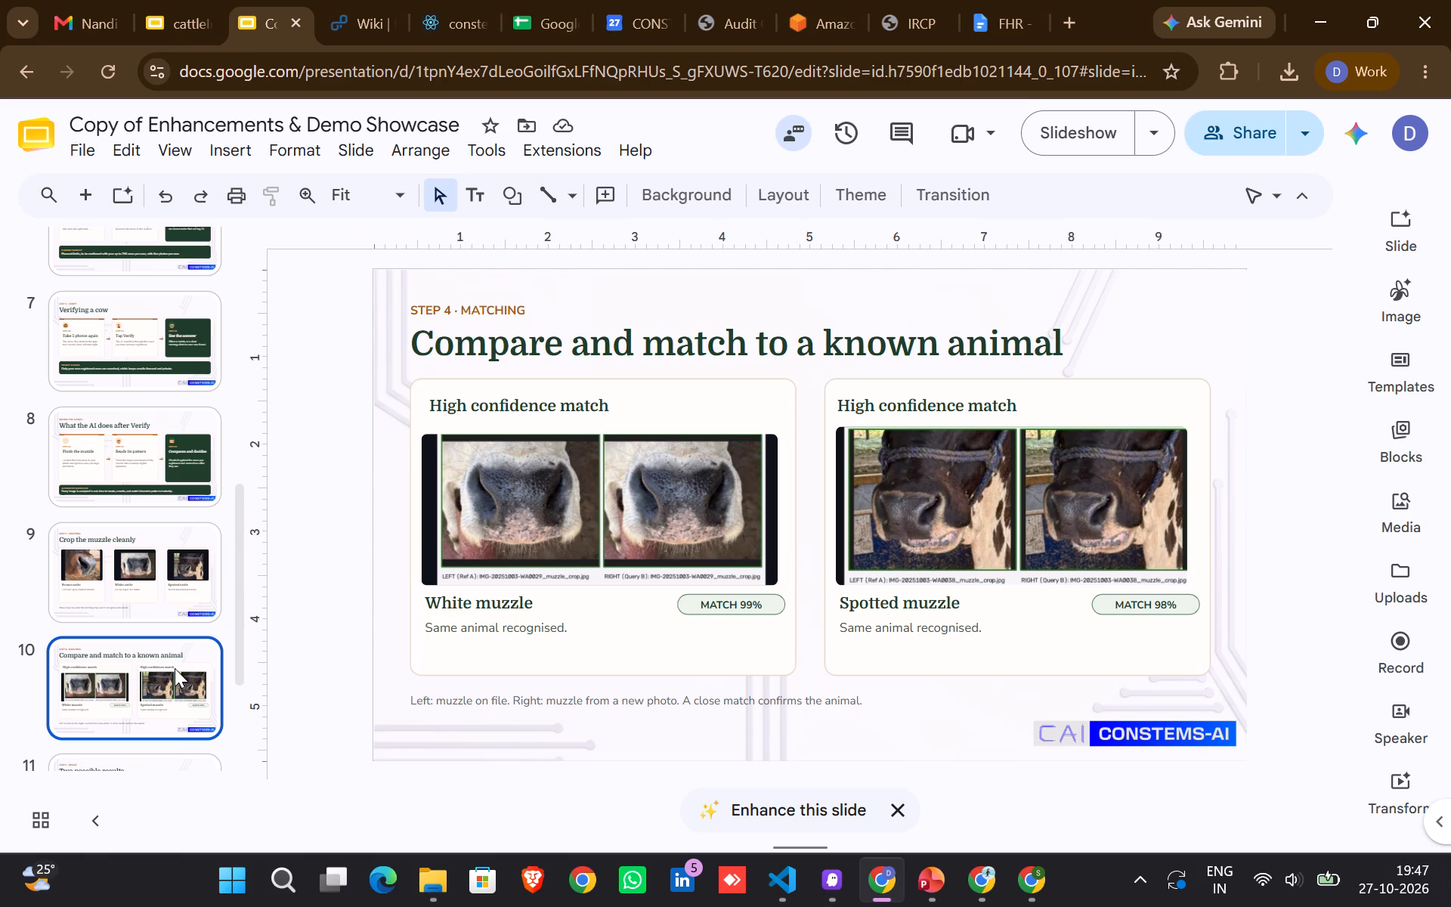
{"action": "key", "text": "Up"}
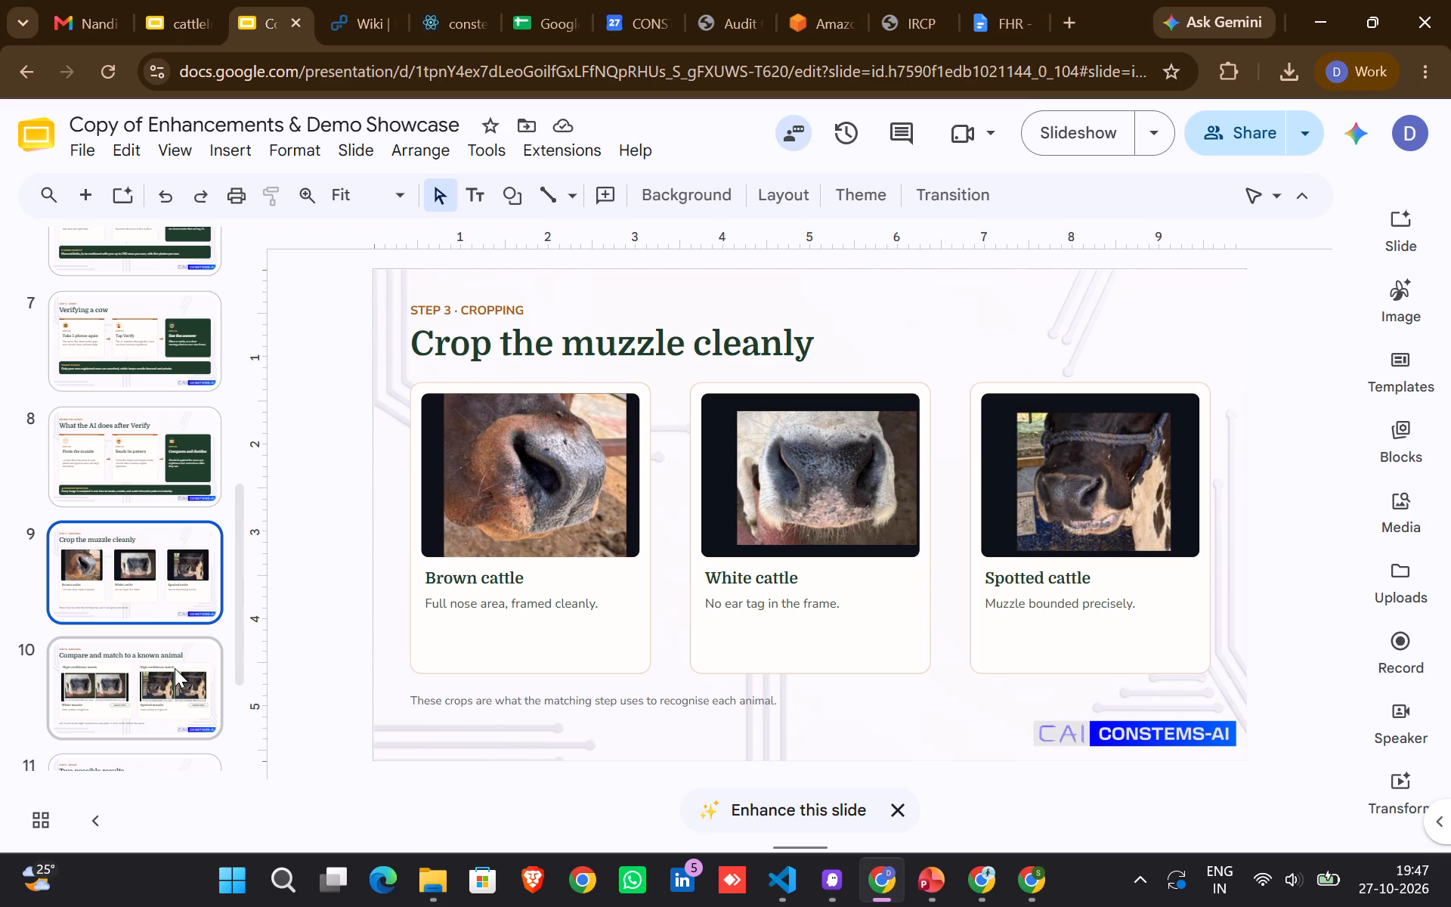
{"action": "key", "text": "Right"}
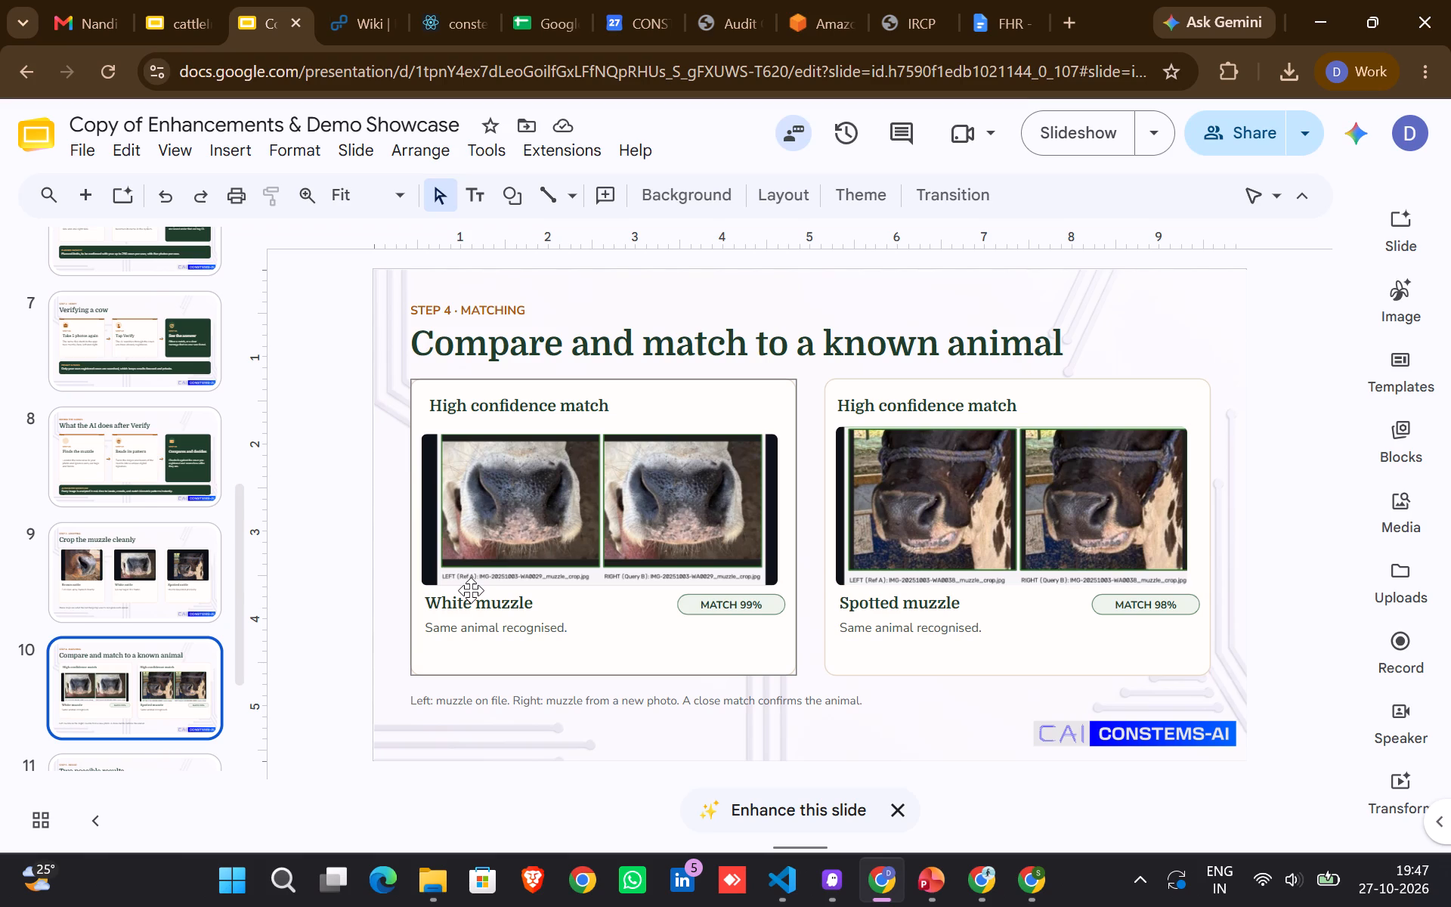
{"action": "key", "text": "Left"}
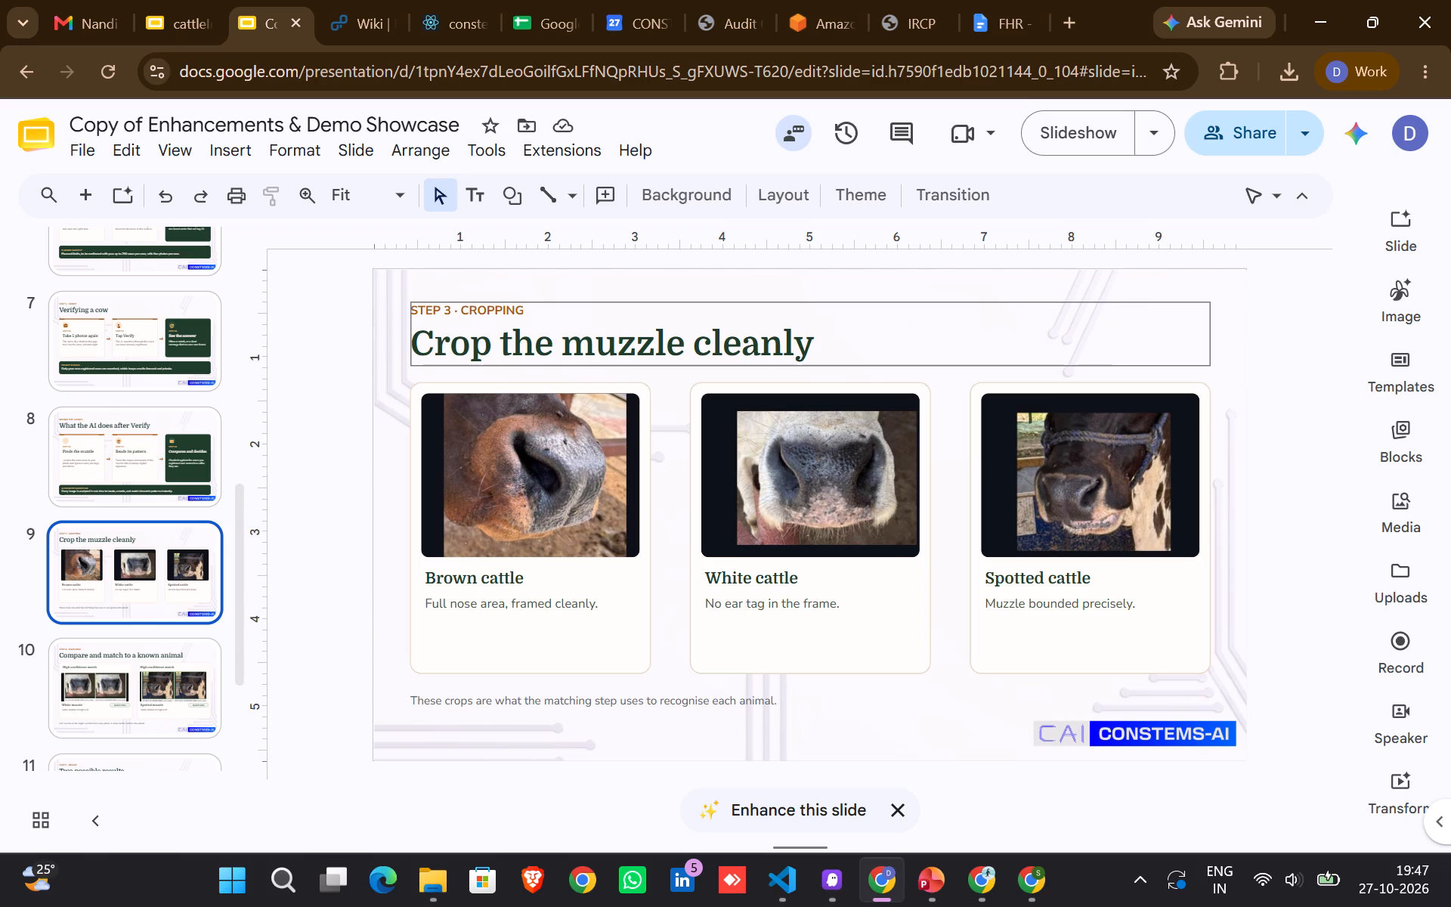
Change the title of the STEP 3 cropping slide to "AI-Powered Muzzle Cropping".
{"action": "left_click_drag", "start_coordinate": [827, 333], "coordinate": [798, 337]}
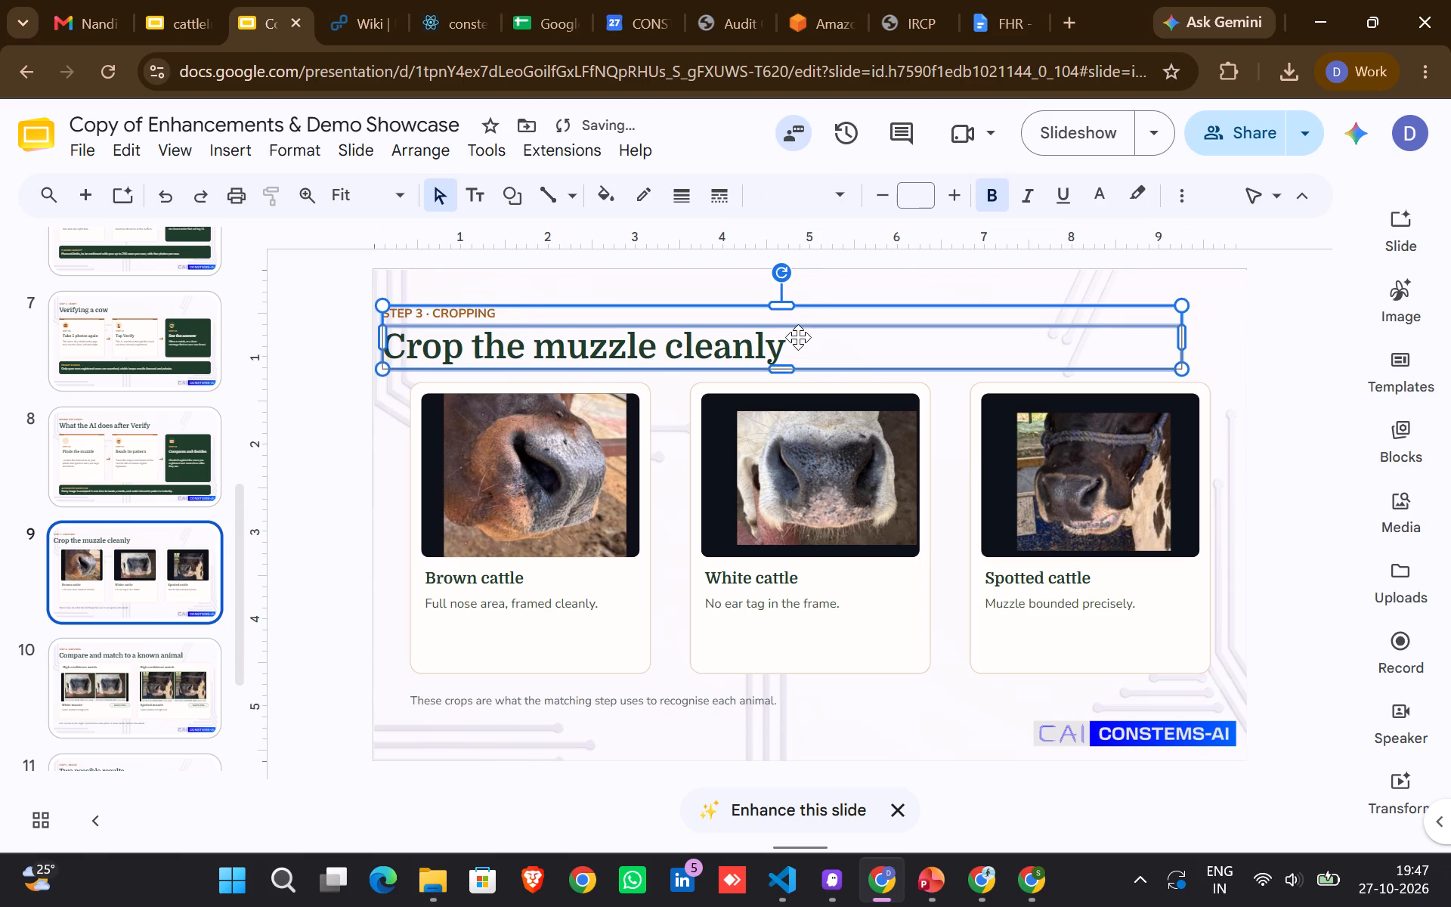
{"action": "key", "text": "ctrl+z"}
{"action": "left_click", "coordinate": [761, 339]}
{"action": "left_click", "coordinate": [761, 339]}
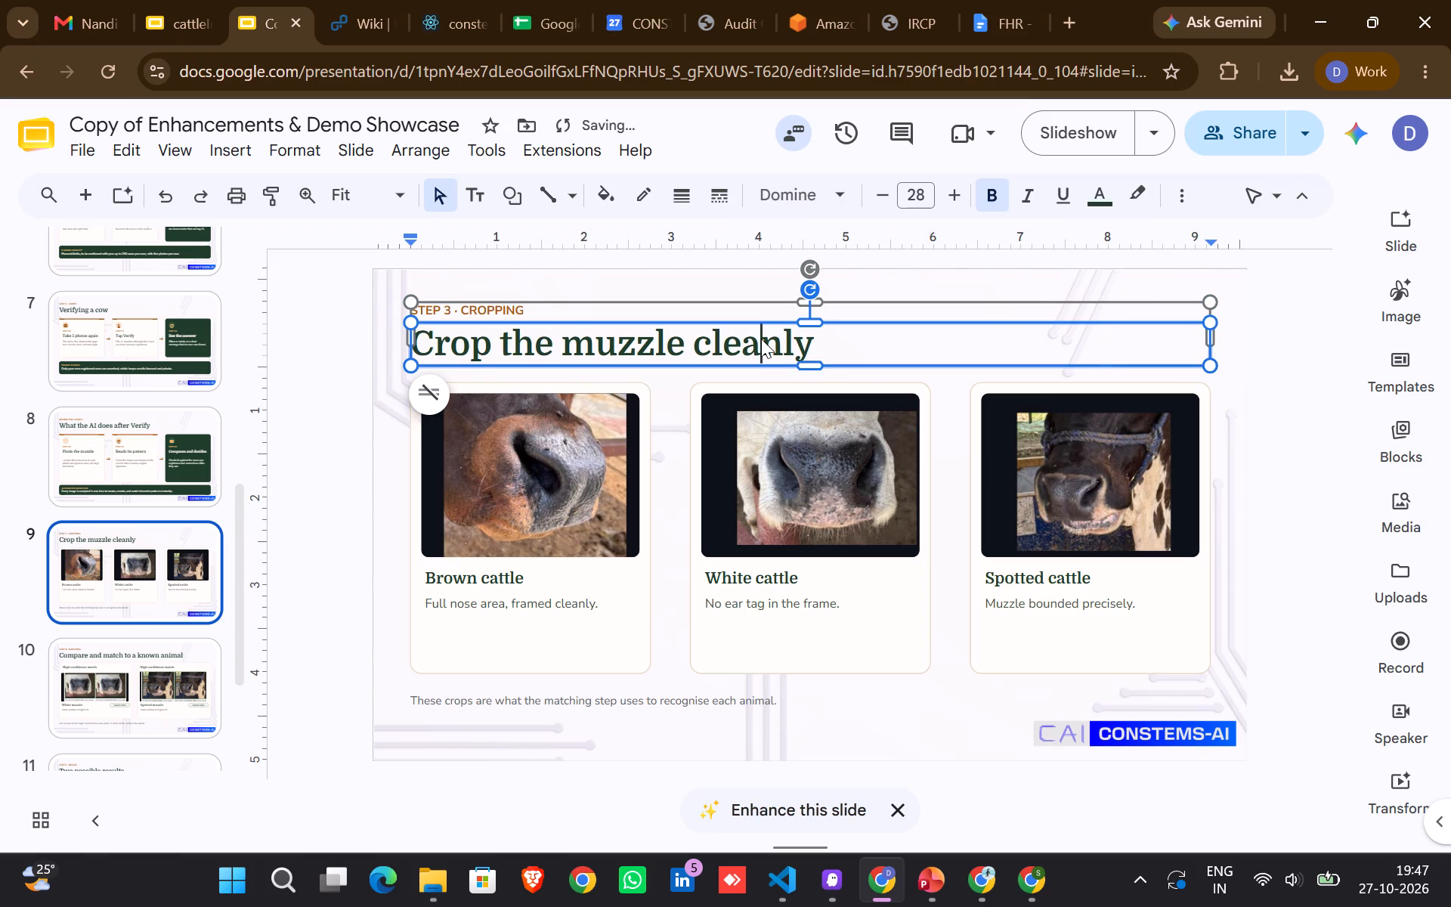
{"action": "left_click_drag", "start_coordinate": [820, 341], "coordinate": [459, 357]}
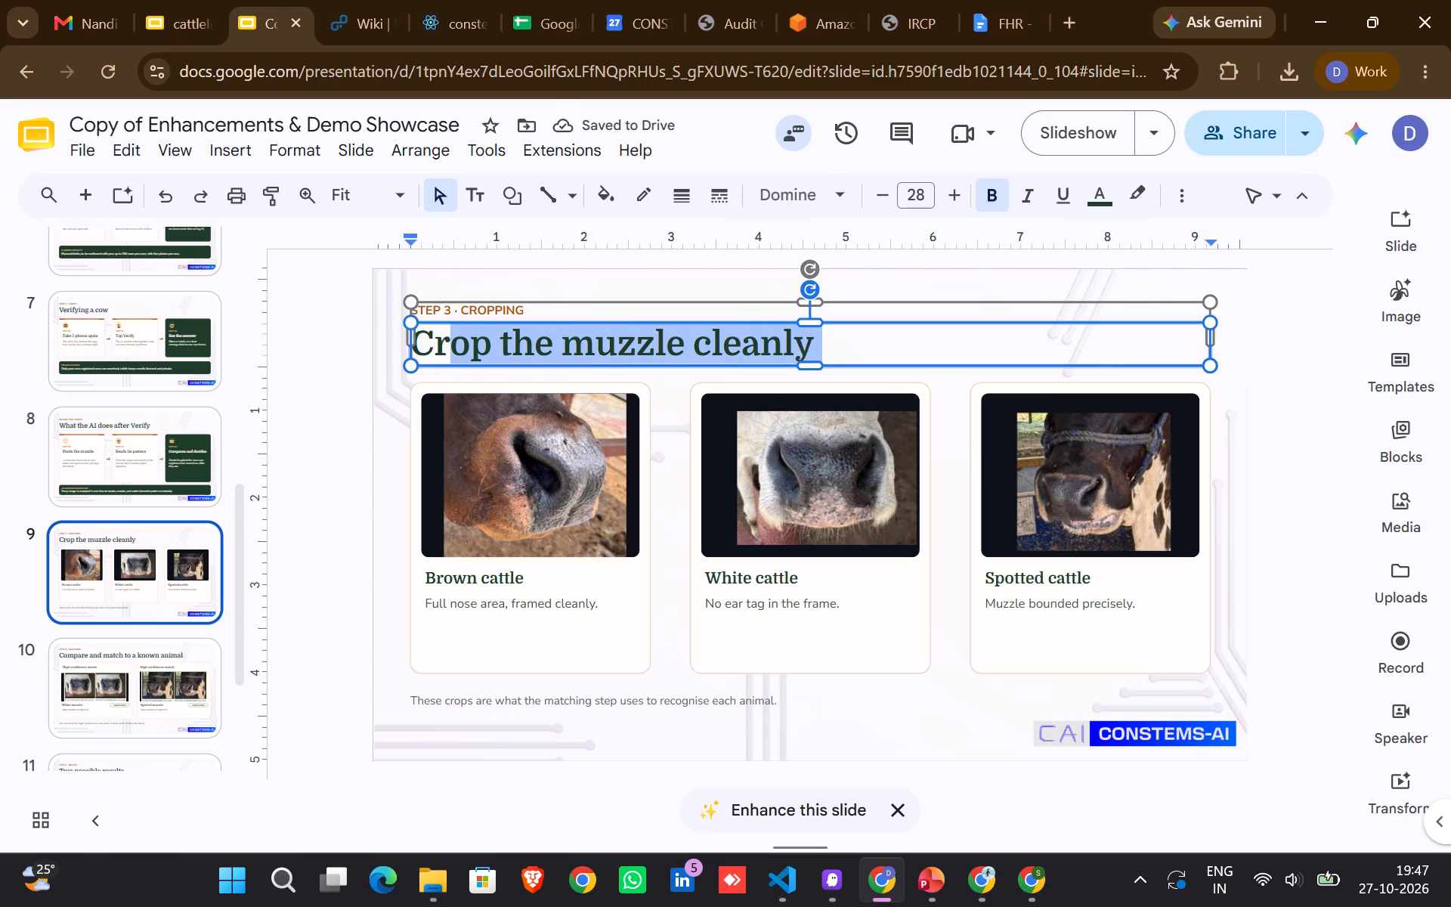
{"action": "key", "text": "Right"}
{"action": "key", "text": "BackSpace"}
{"action": "key", "text": "BackSpace"}
{"action": "key", "text": "BackSpace"}
{"action": "key", "text": "BackSpace"}
{"action": "key", "text": "BackSpace"}
{"action": "key", "text": "BackSpace"}
{"action": "key", "text": "BackSpace"}
{"action": "key", "text": "BackSpace"}
{"action": "key", "text": "BackSpace"}
{"action": "key", "text": "BackSpace"}
{"action": "key", "text": "BackSpace"}
{"action": "key", "text": "BackSpace"}
{"action": "key", "text": "BackSpace"}
{"action": "key", "text": "BackSpace"}
{"action": "key", "text": "BackSpace"}
{"action": "key", "text": "BackSpace"}
{"action": "key", "text": "BackSpace"}
{"action": "key", "text": "BackSpace"}
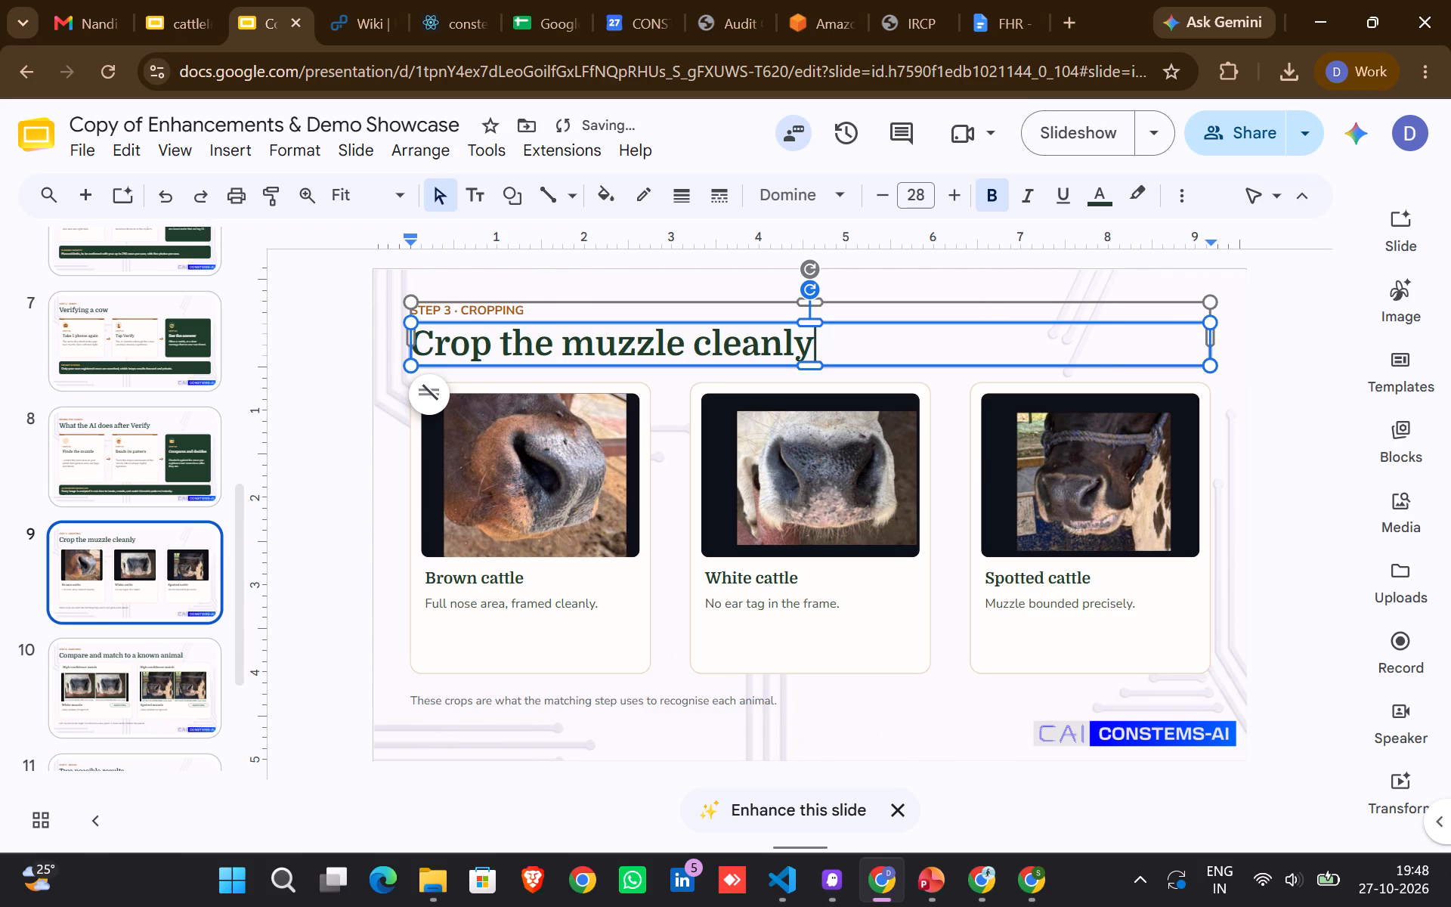
{"action": "key", "text": "BackSpace"}
{"action": "key", "text": "Left"}
{"action": "key", "text": "Left"}
{"action": "key", "text": "Left"}
{"action": "key", "text": "Left"}
{"action": "key", "text": "Left"}
{"action": "key", "text": "Left"}
{"action": "key", "text": "Left"}
{"action": "key", "text": "Left"}
{"action": "key", "text": "Left"}
{"action": "key", "text": "Left"}
{"action": "key", "text": "Left"}
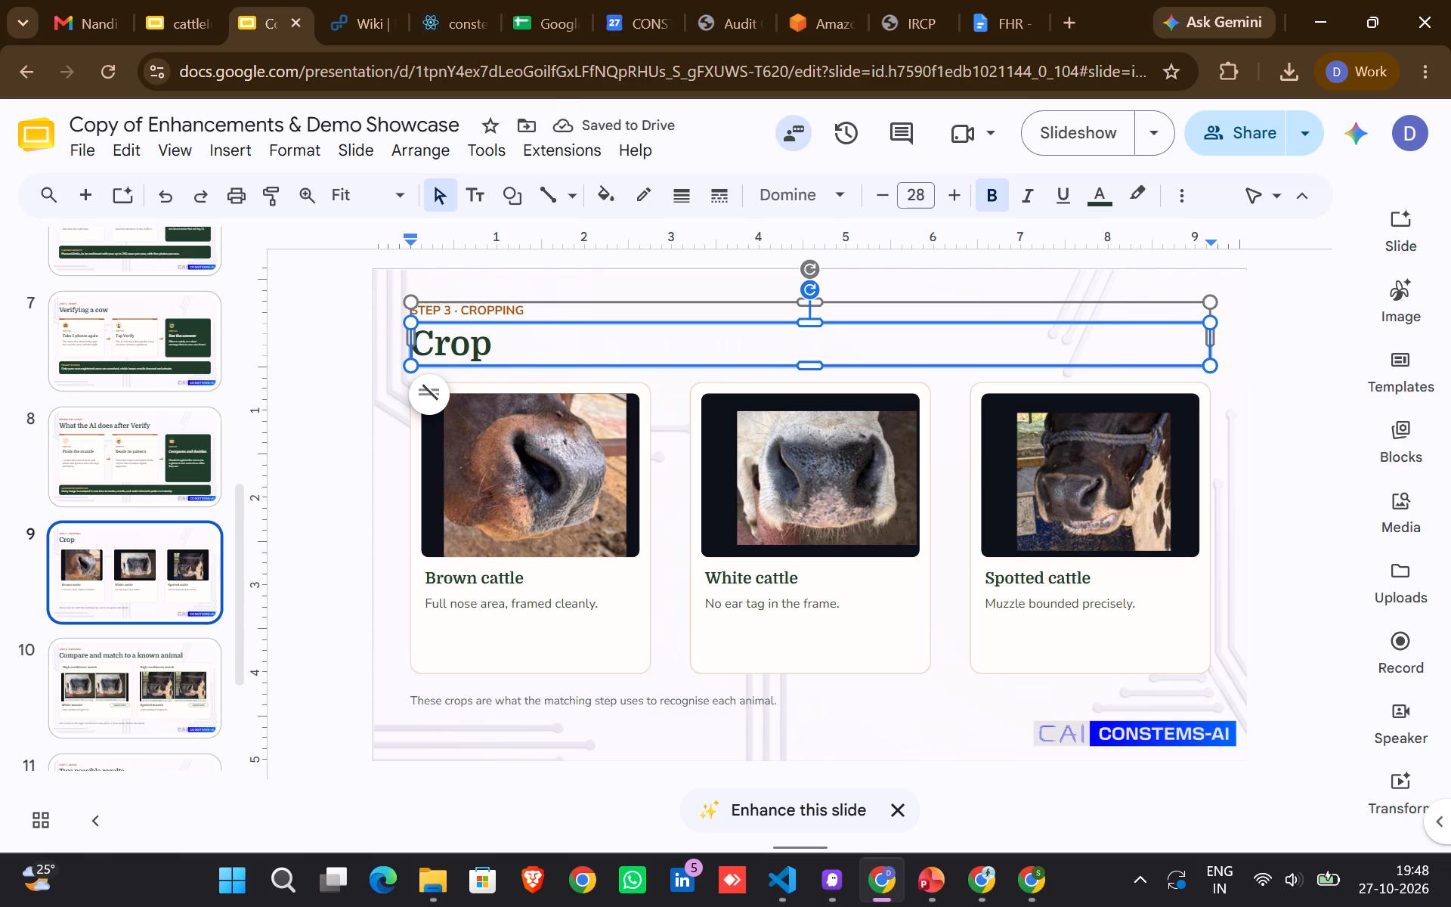
{"action": "type", "text": "AI"}
{"action": "key", "text": "space"}
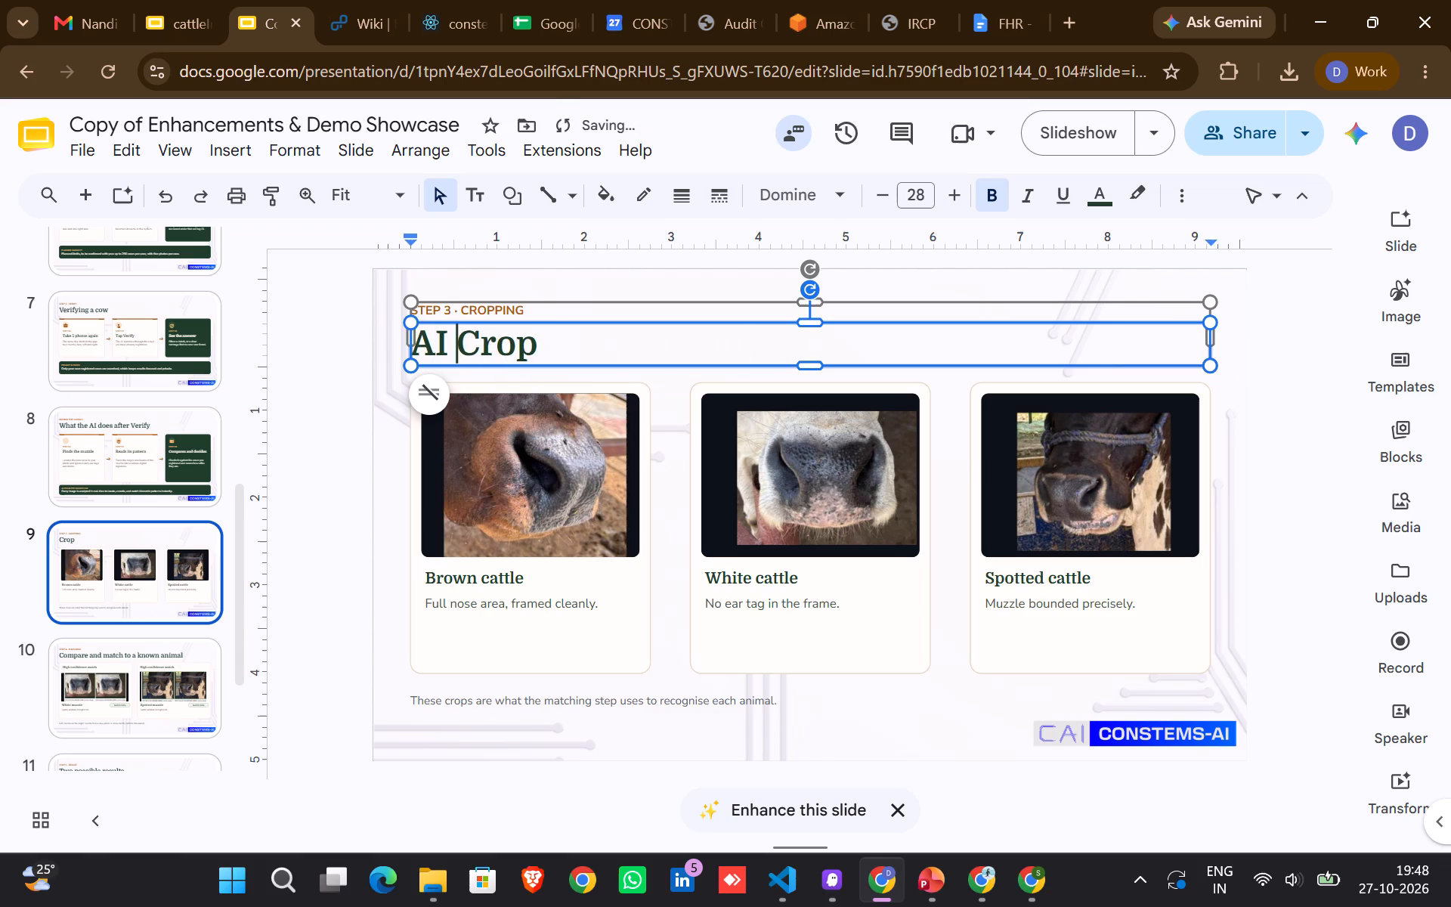
{"action": "key", "text": "BackSpace"}
{"action": "key", "text": "minus"}
{"action": "key", "text": "p"}
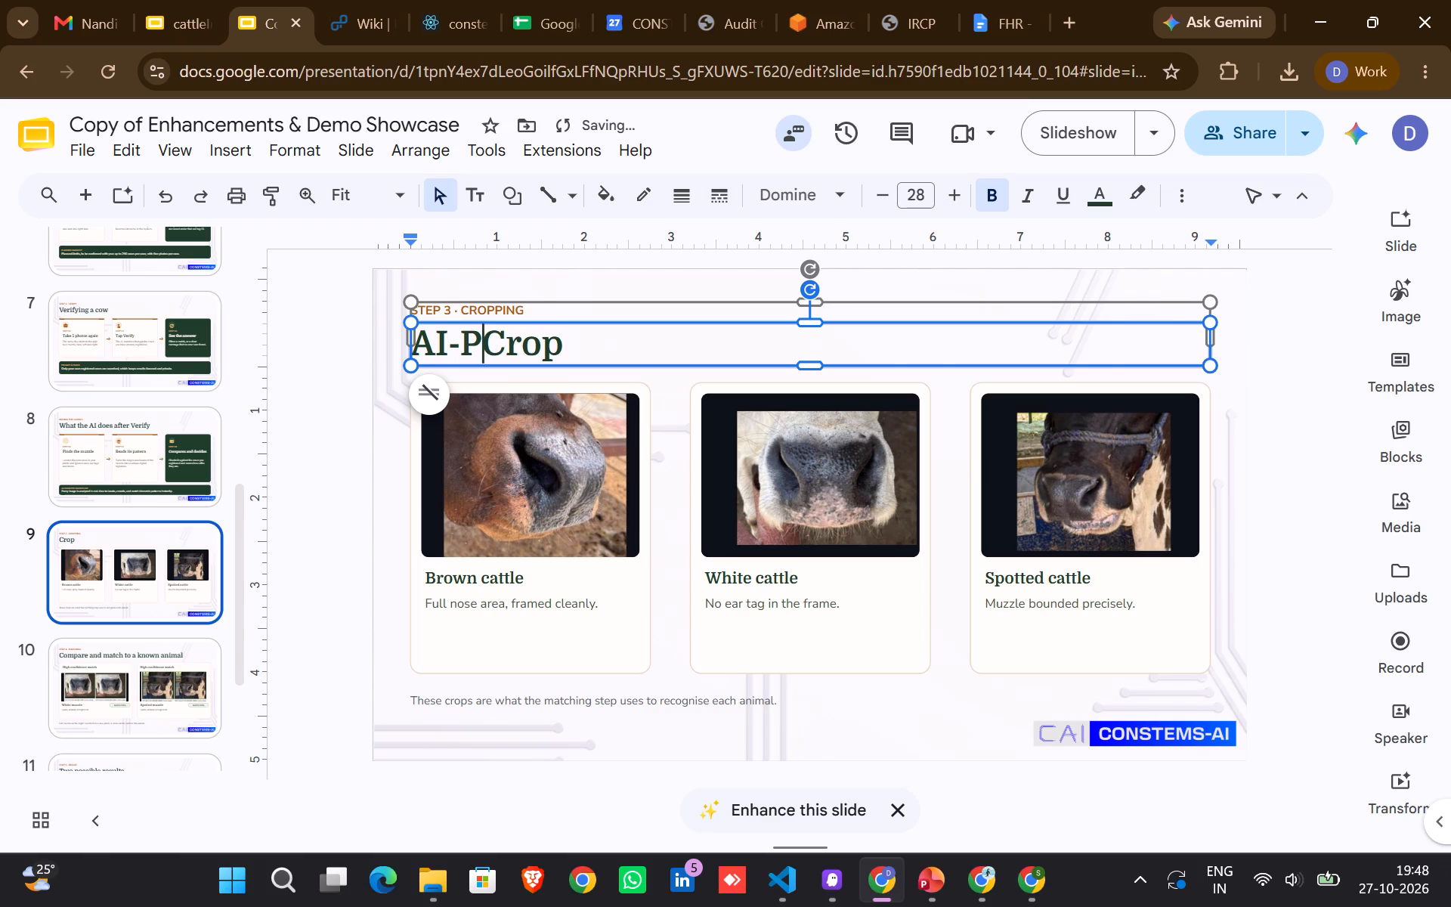
{"action": "type", "text": "ow"}
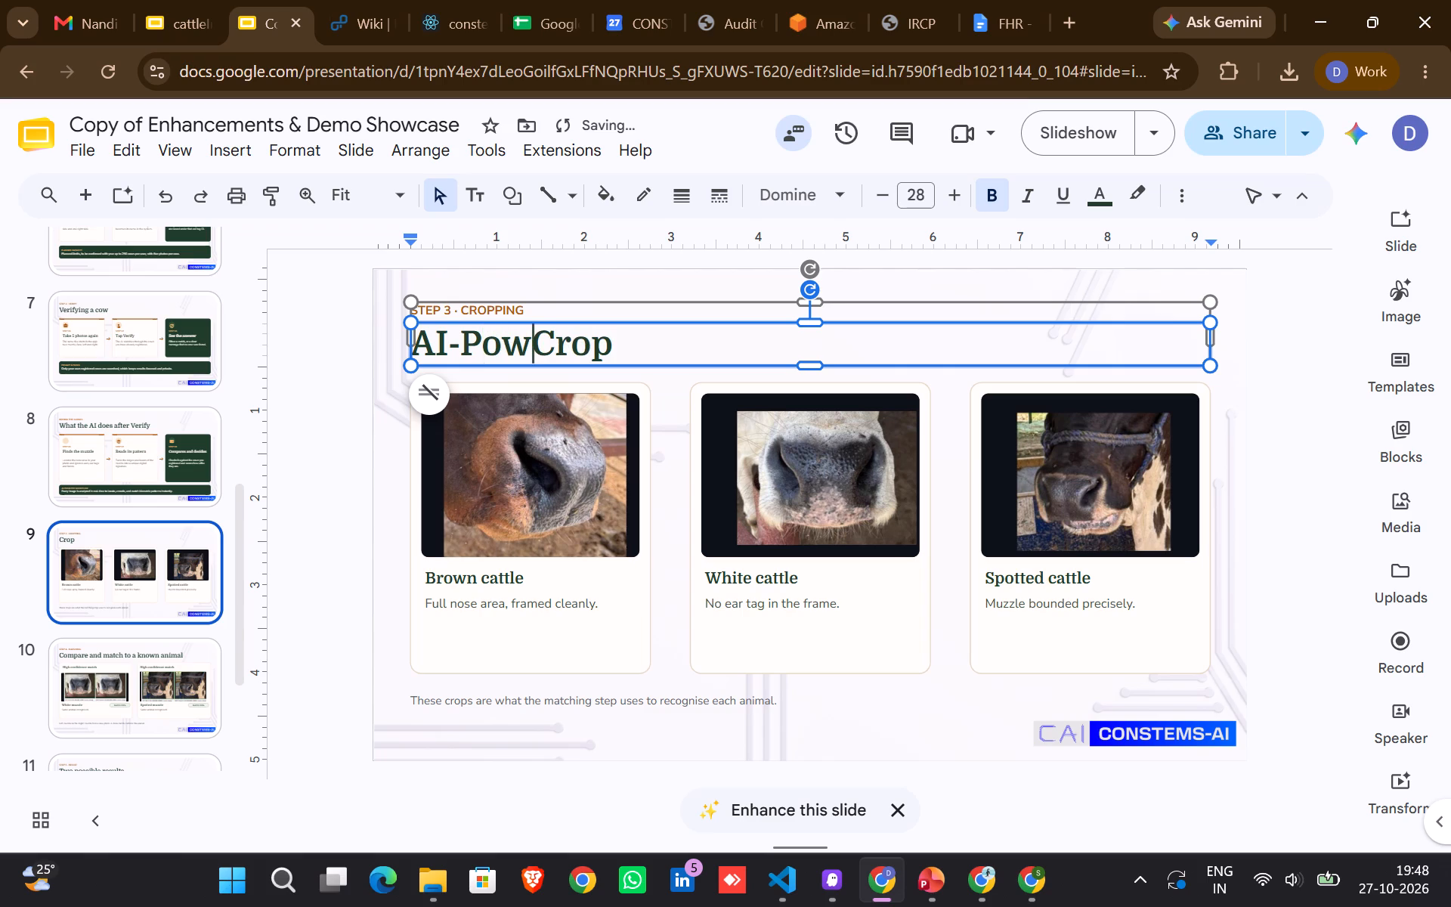
{"action": "type", "text": "ered"}
{"action": "key", "text": "space"}
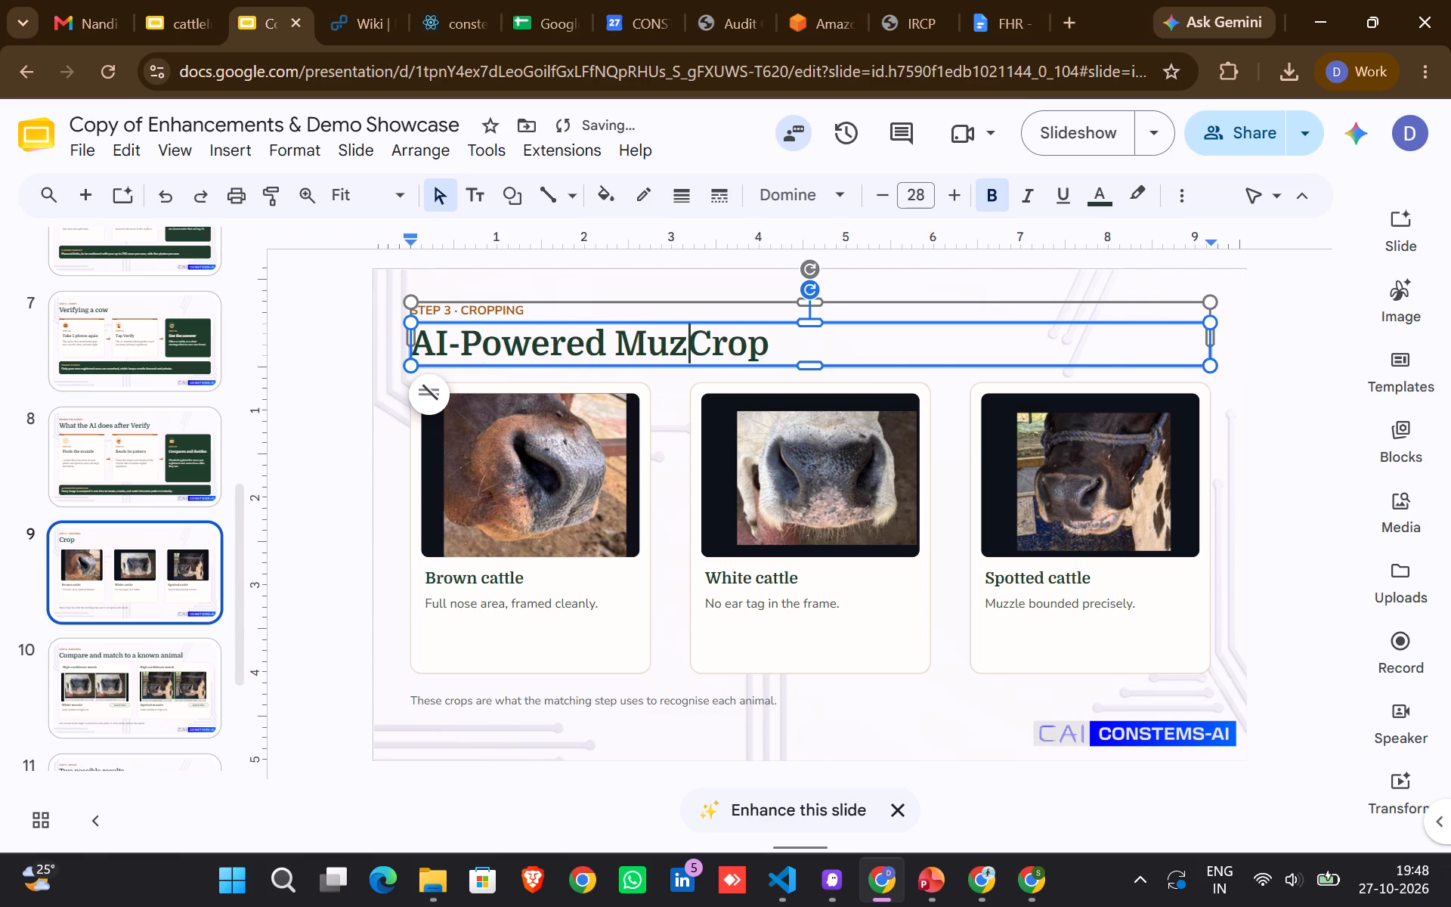
{"action": "key", "text": "space"}
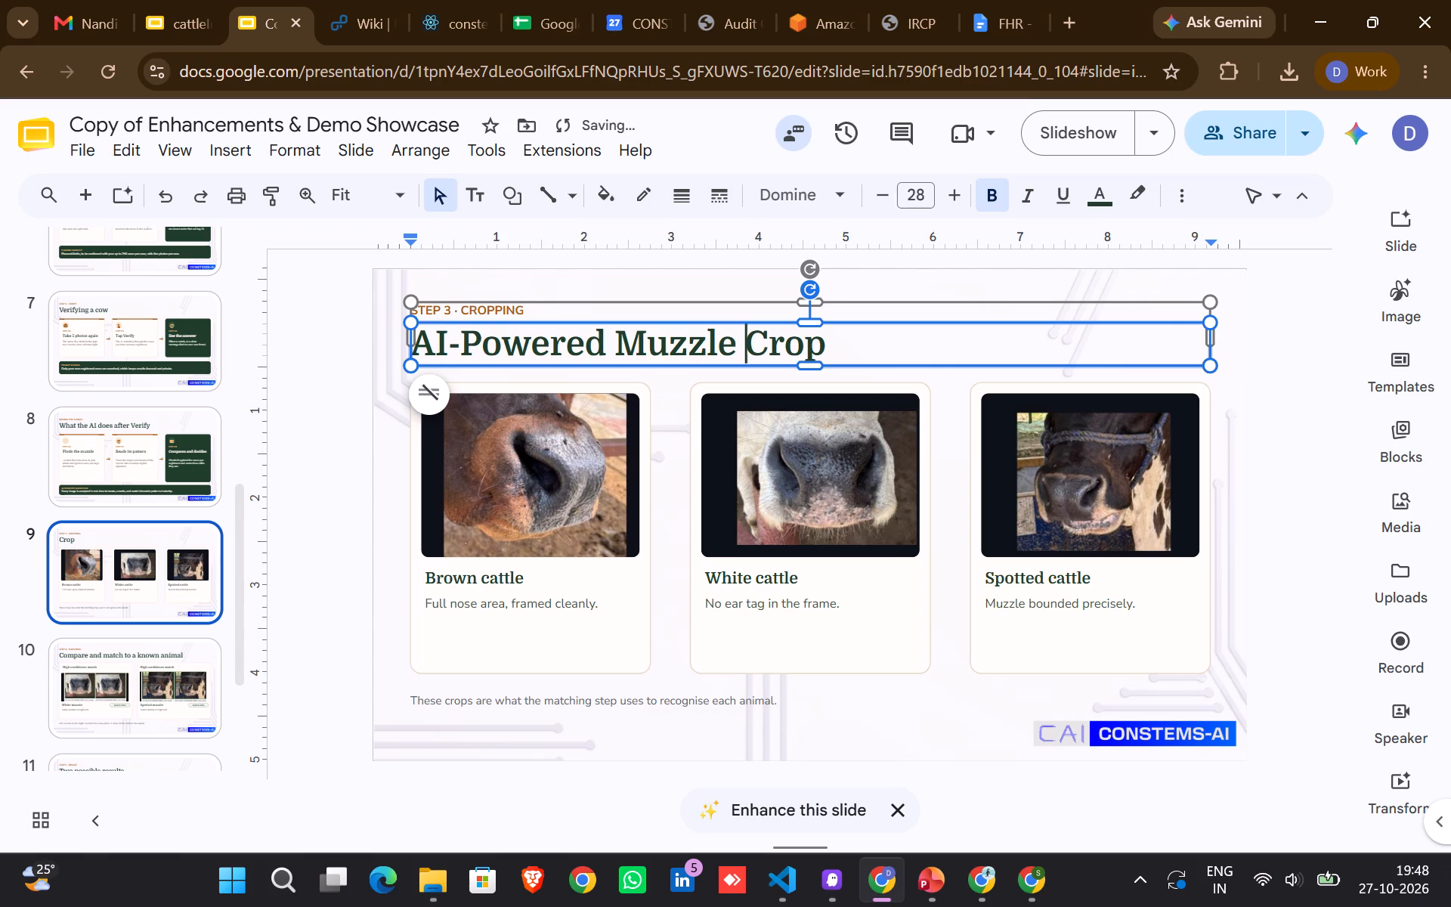
{"action": "key", "text": "Right"}
{"action": "key", "text": "Right"}
{"action": "key", "text": "Right"}
{"action": "key", "text": "Right"}
{"action": "key", "text": "Right"}
{"action": "key", "text": "Right"}
{"action": "key", "text": "Left"}
{"action": "type", "text": "ping"}
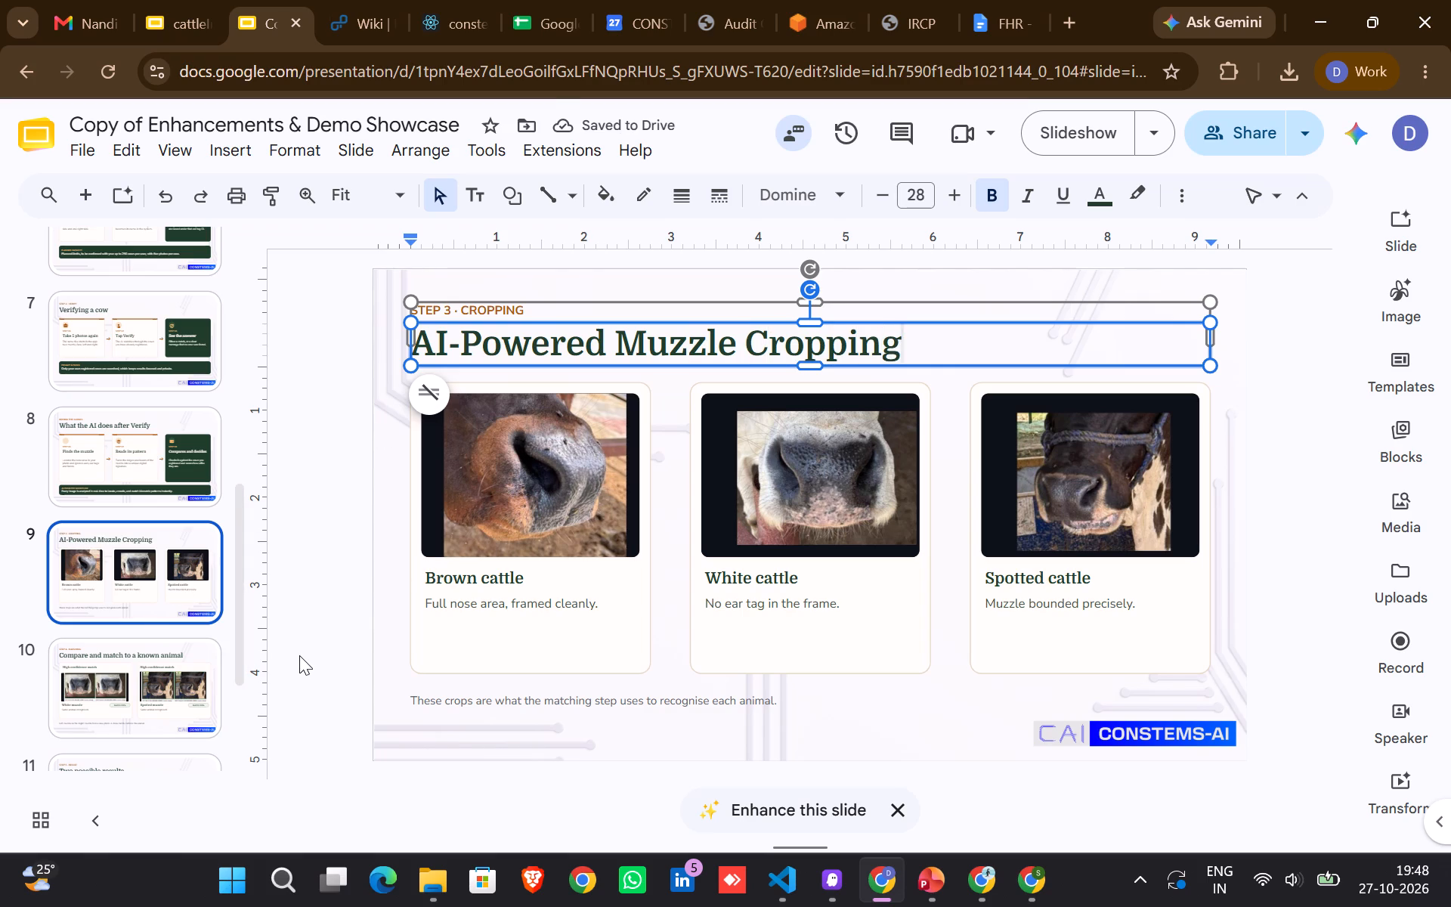
Replace the caption under Brown cattle with "Complete muzzle region captured".
{"action": "double_click", "coordinate": [521, 599]}
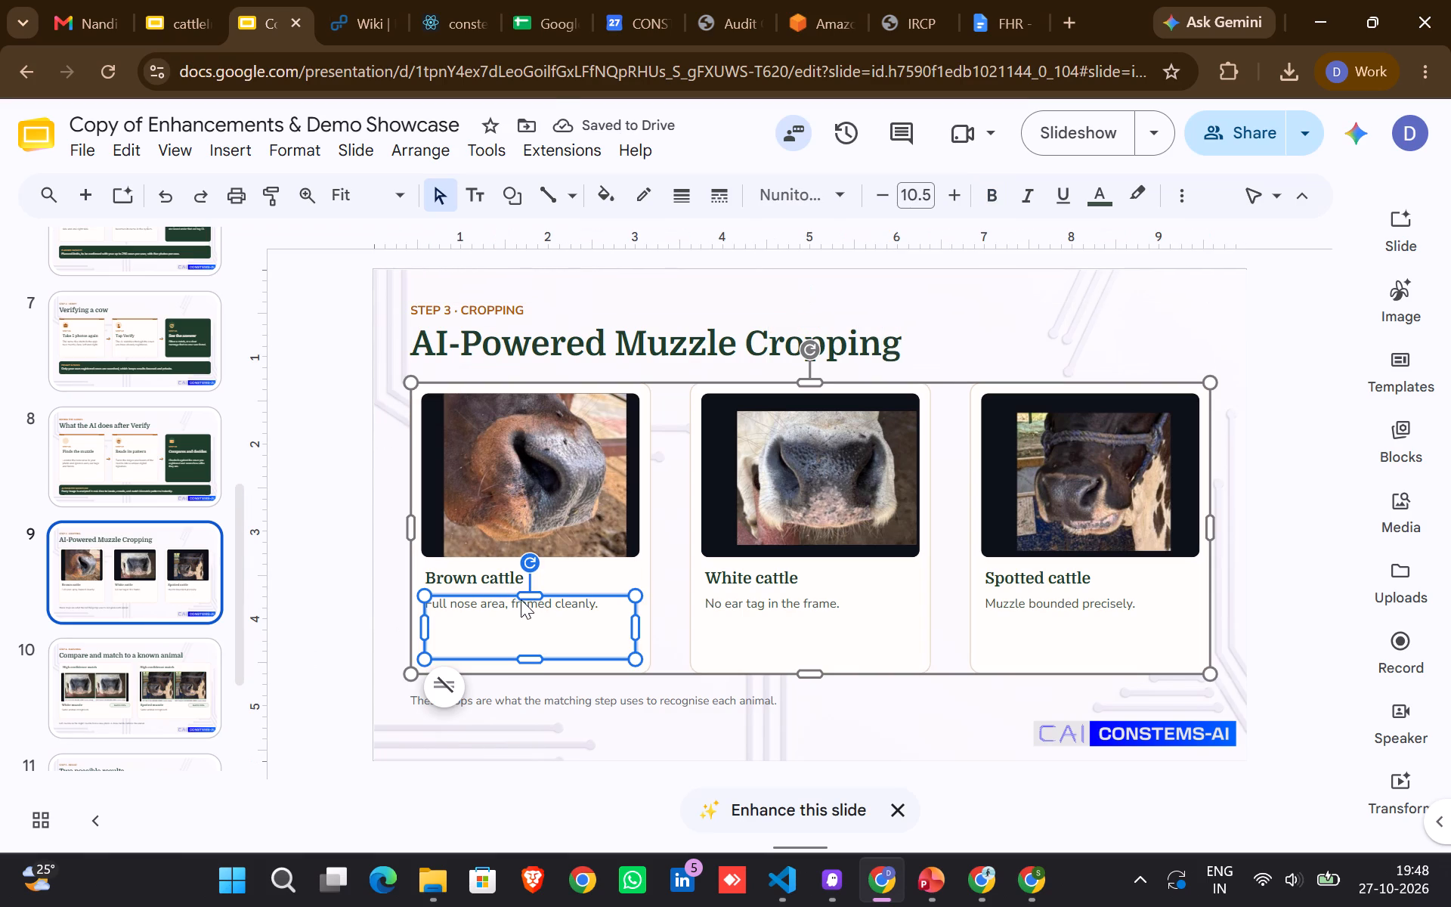
{"action": "double_click", "coordinate": [606, 605]}
{"action": "left_click_drag", "start_coordinate": [598, 604], "coordinate": [428, 602]}
{"action": "key", "text": "BackSpace"}
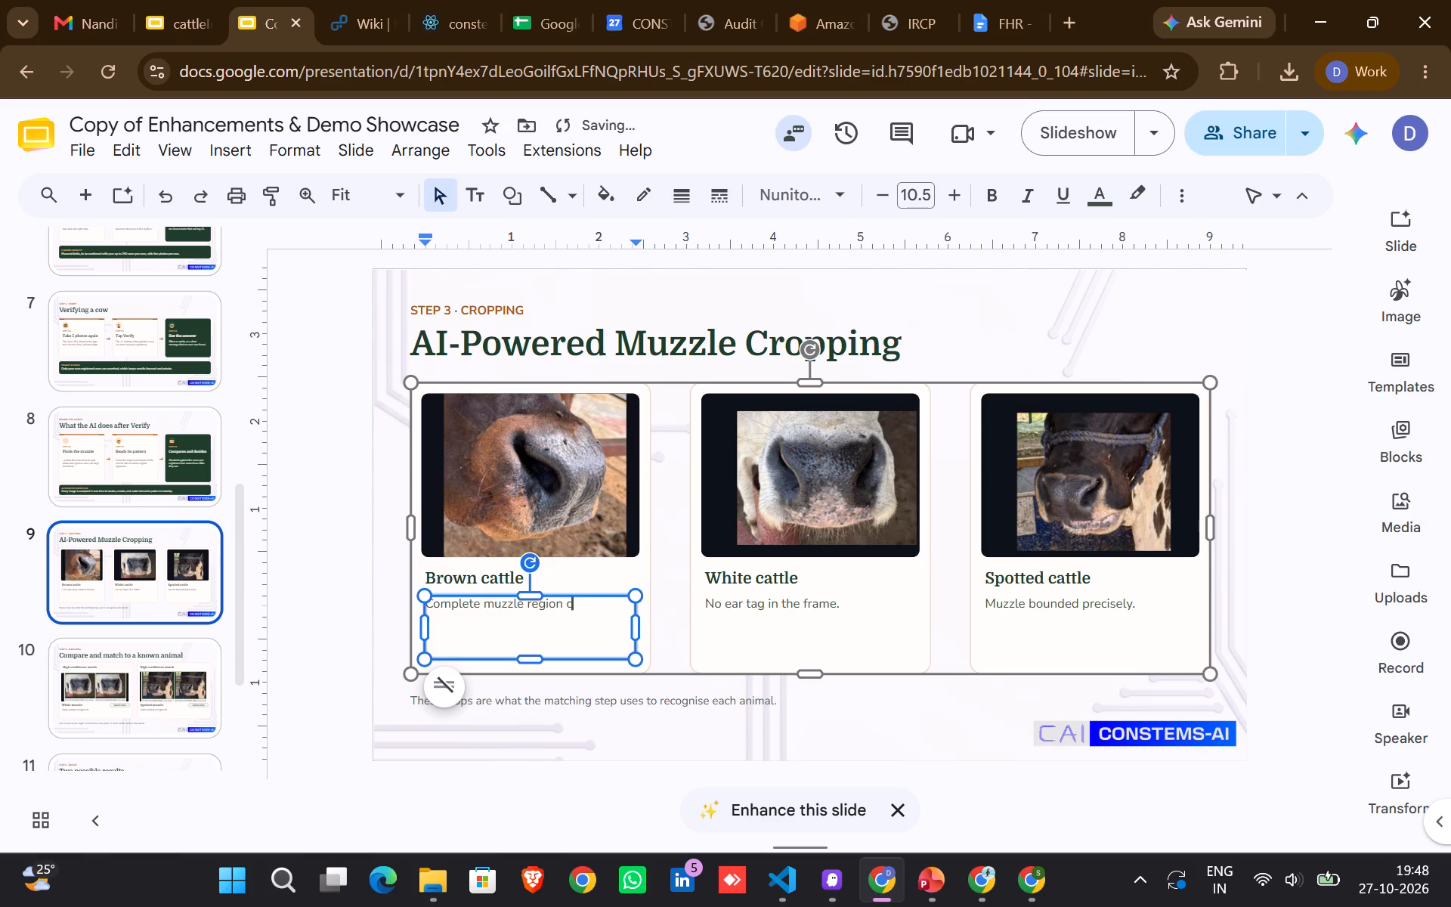
{"action": "key", "text": "BackSpace"}
{"action": "type", "text": "aptured"}
Replace the caption under White cattle with "Muzzle isolated without the ear tag.".
{"action": "left_click", "coordinate": [757, 608]}
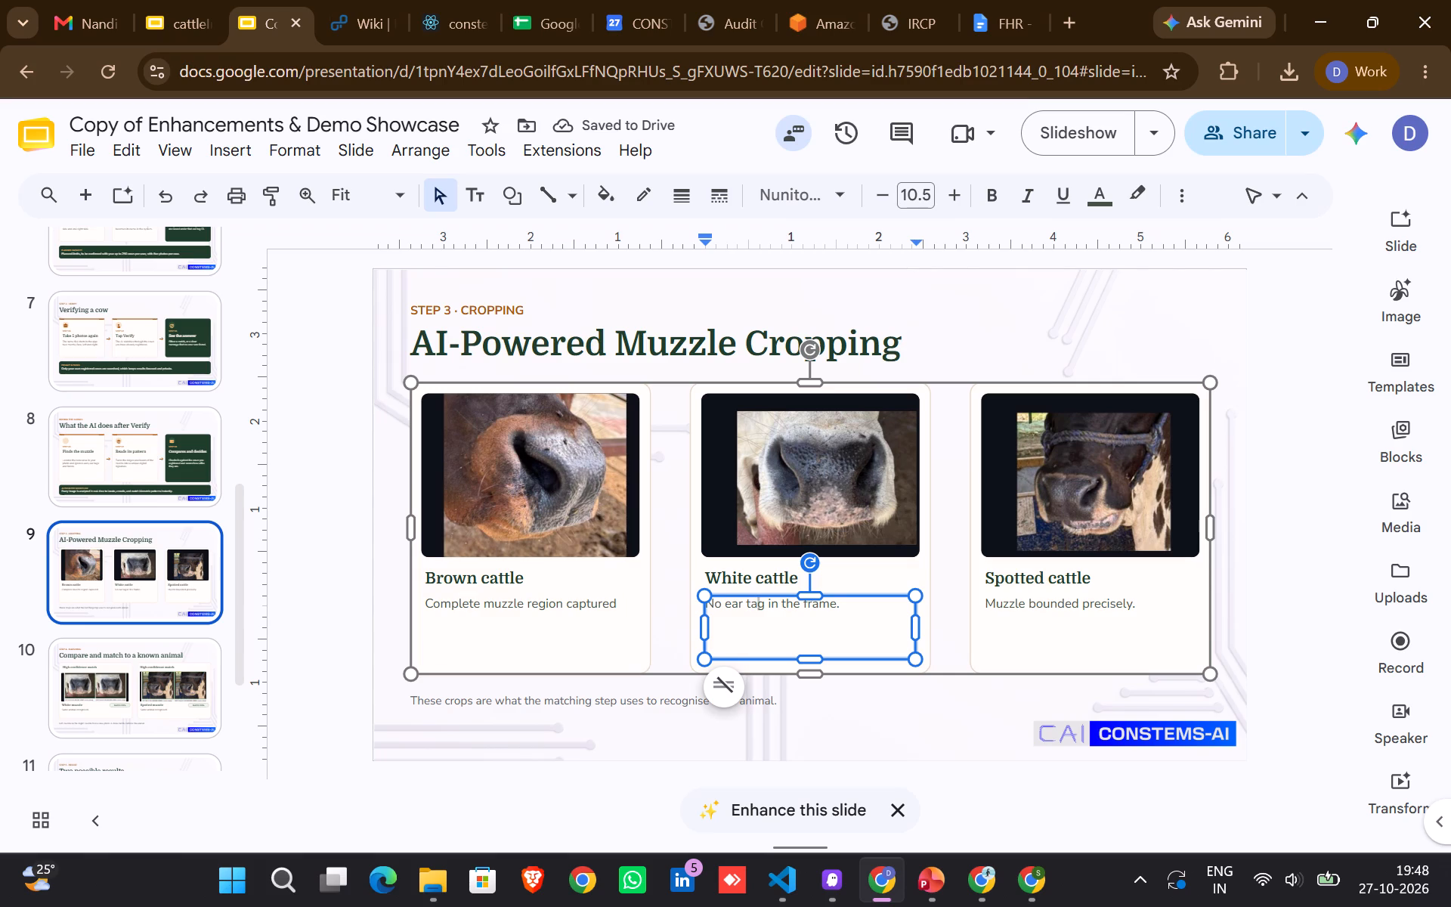
{"action": "left_click_drag", "start_coordinate": [843, 602], "coordinate": [711, 602]}
{"action": "key", "text": "BackSpace"}
{"action": "key", "text": "BackSpace"}
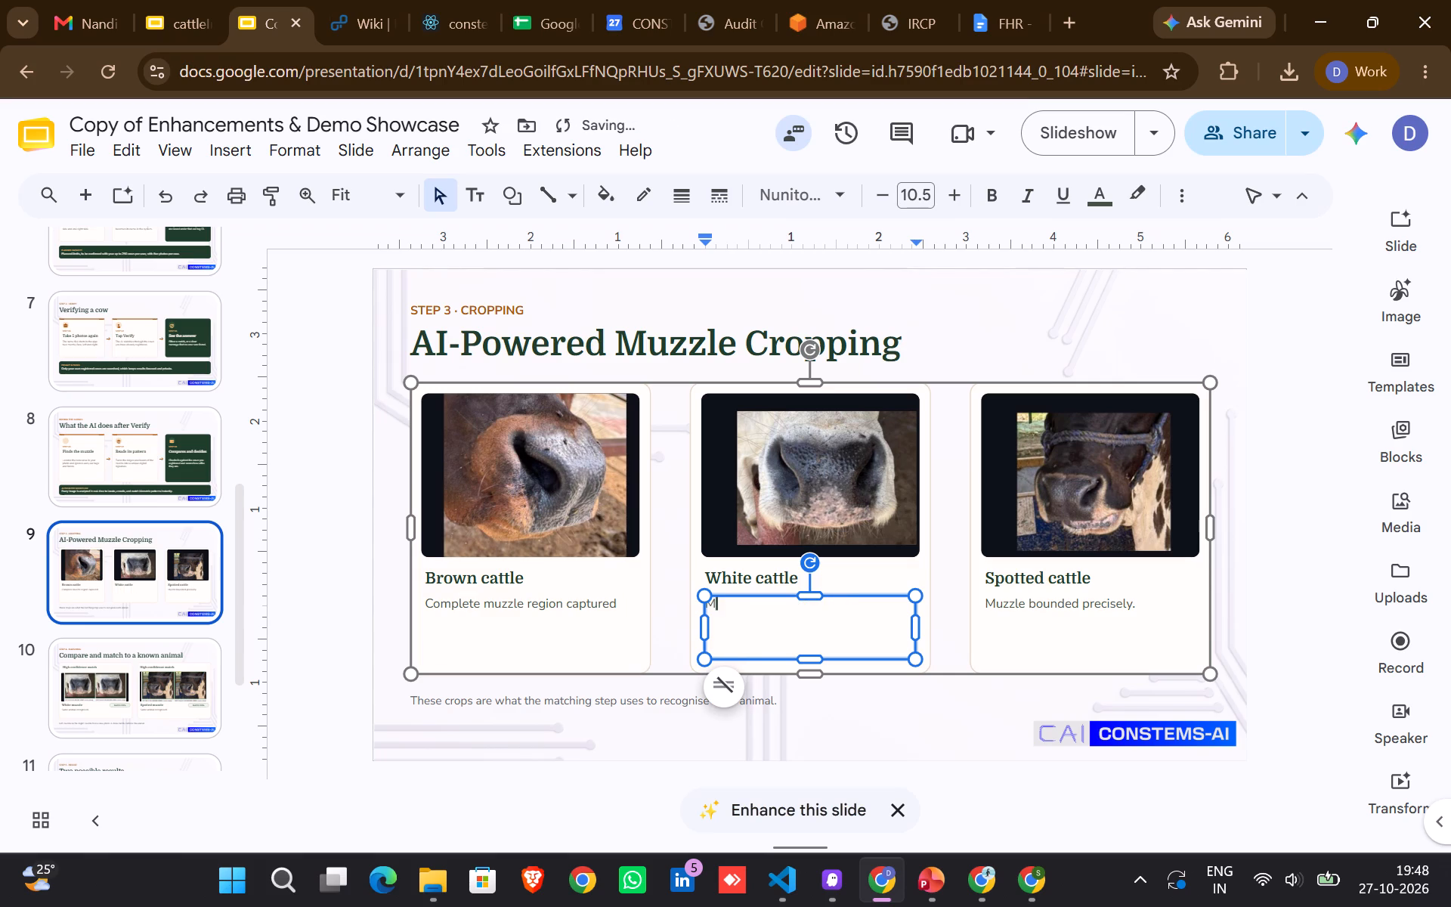
{"action": "type", "text": "issolated without the ear tag"}
{"action": "key", "text": "period"}
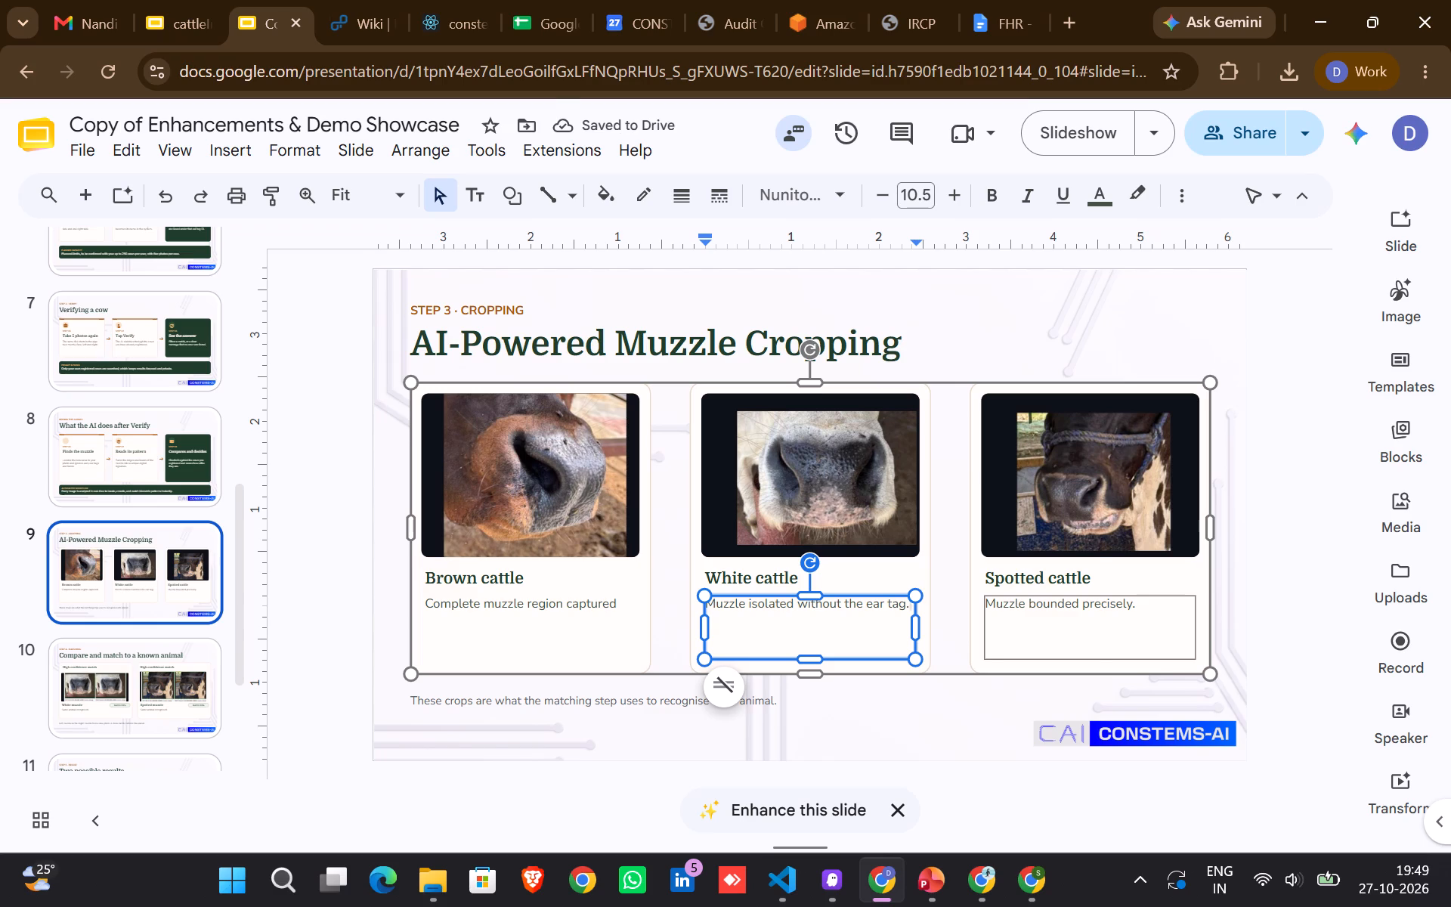
Change the caption under Spotted cattle to "Muzzle region precisely cropped.".
{"action": "left_click", "coordinate": [1086, 599]}
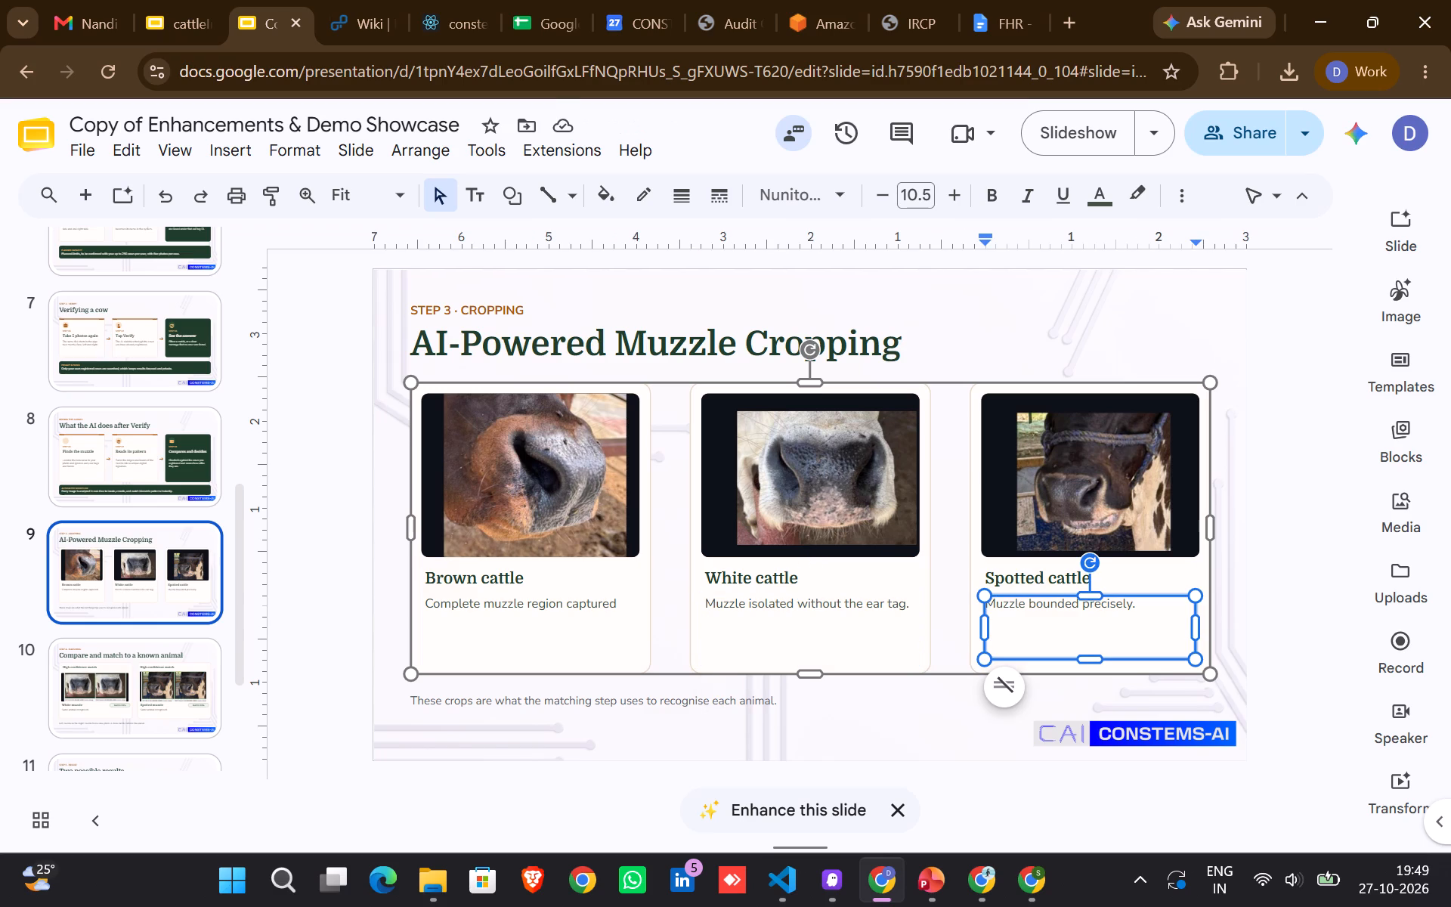
{"action": "left_click", "coordinate": [1076, 606]}
{"action": "key", "text": "BackSpace"}
{"action": "key", "text": "BackSpace"}
{"action": "key", "text": "BackSpace"}
{"action": "key", "text": "BackSpace"}
{"action": "key", "text": "BackSpace"}
{"action": "key", "text": "BackSpace"}
{"action": "key", "text": "BackSpace"}
{"action": "type", "text": "re"}
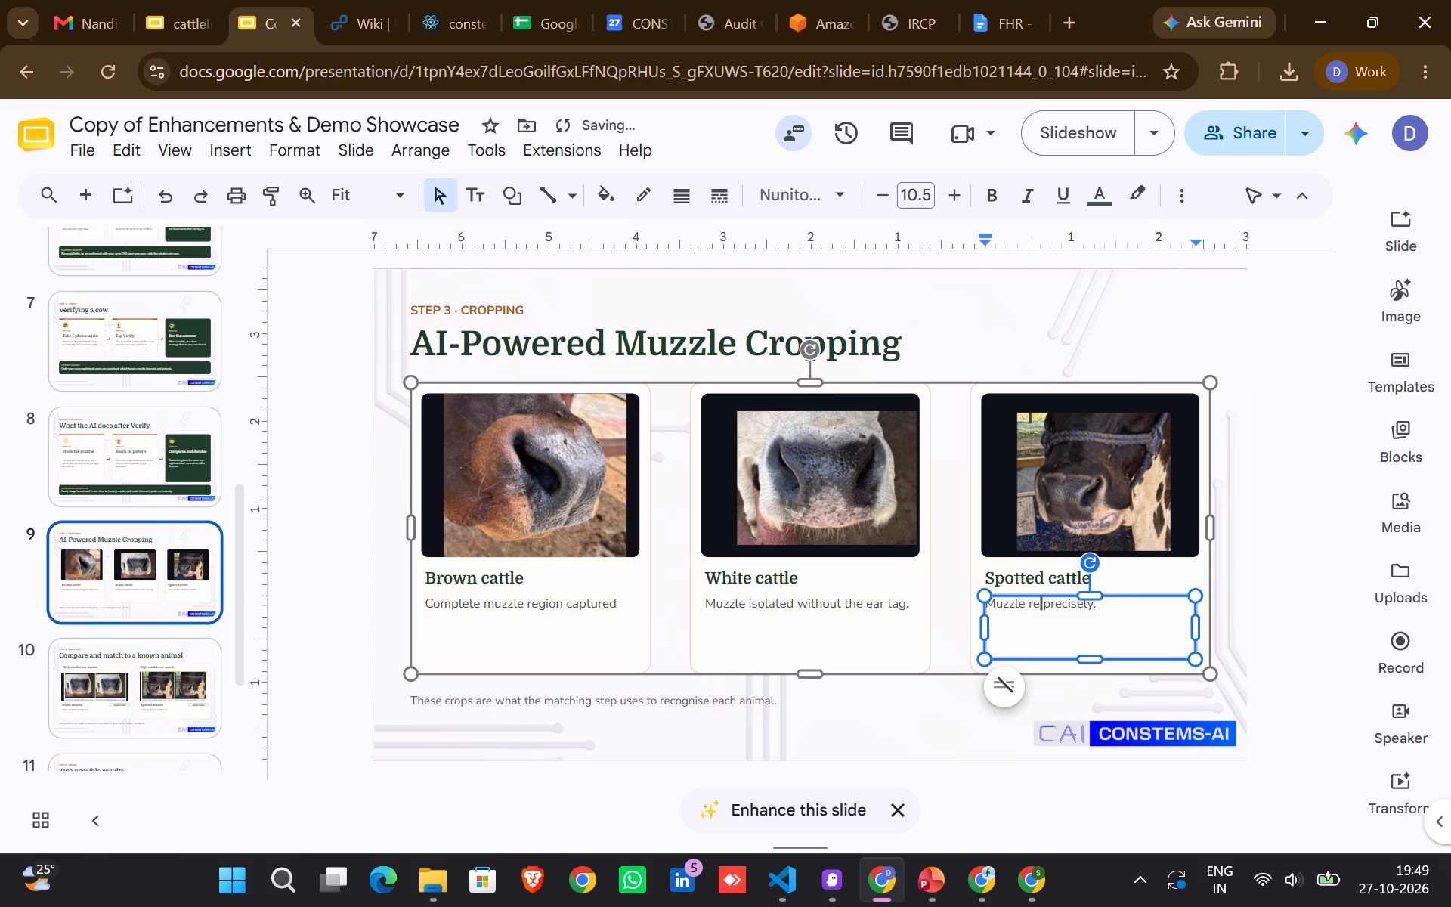
{"action": "type", "text": "gion"}
{"action": "key", "text": "Right"}
{"action": "key", "text": "Right"}
{"action": "key", "text": "Right"}
{"action": "key", "text": "Right"}
{"action": "key", "text": "Right"}
{"action": "key", "text": "Right"}
{"action": "key", "text": "Right"}
{"action": "key", "text": "Right"}
{"action": "key", "text": "Right"}
{"action": "key", "text": "Right"}
{"action": "key", "text": "space"}
{"action": "type", "text": "cropped"}
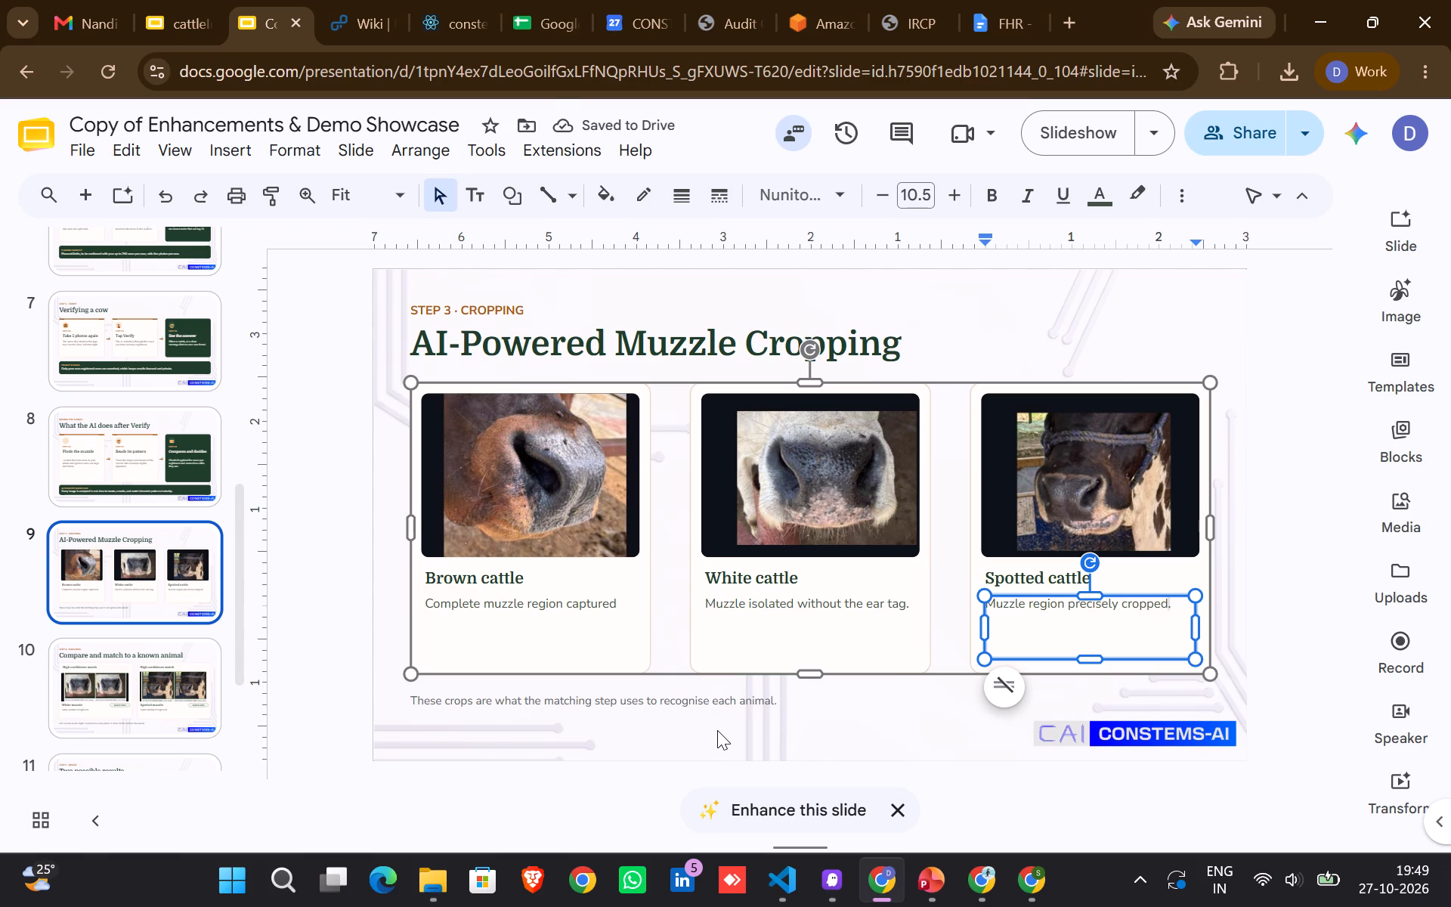
Replace the note below the three cattle cards with "The AI isolates the detected muzzle region for animal recognition." and save the presentation.
{"action": "left_click", "coordinate": [515, 705]}
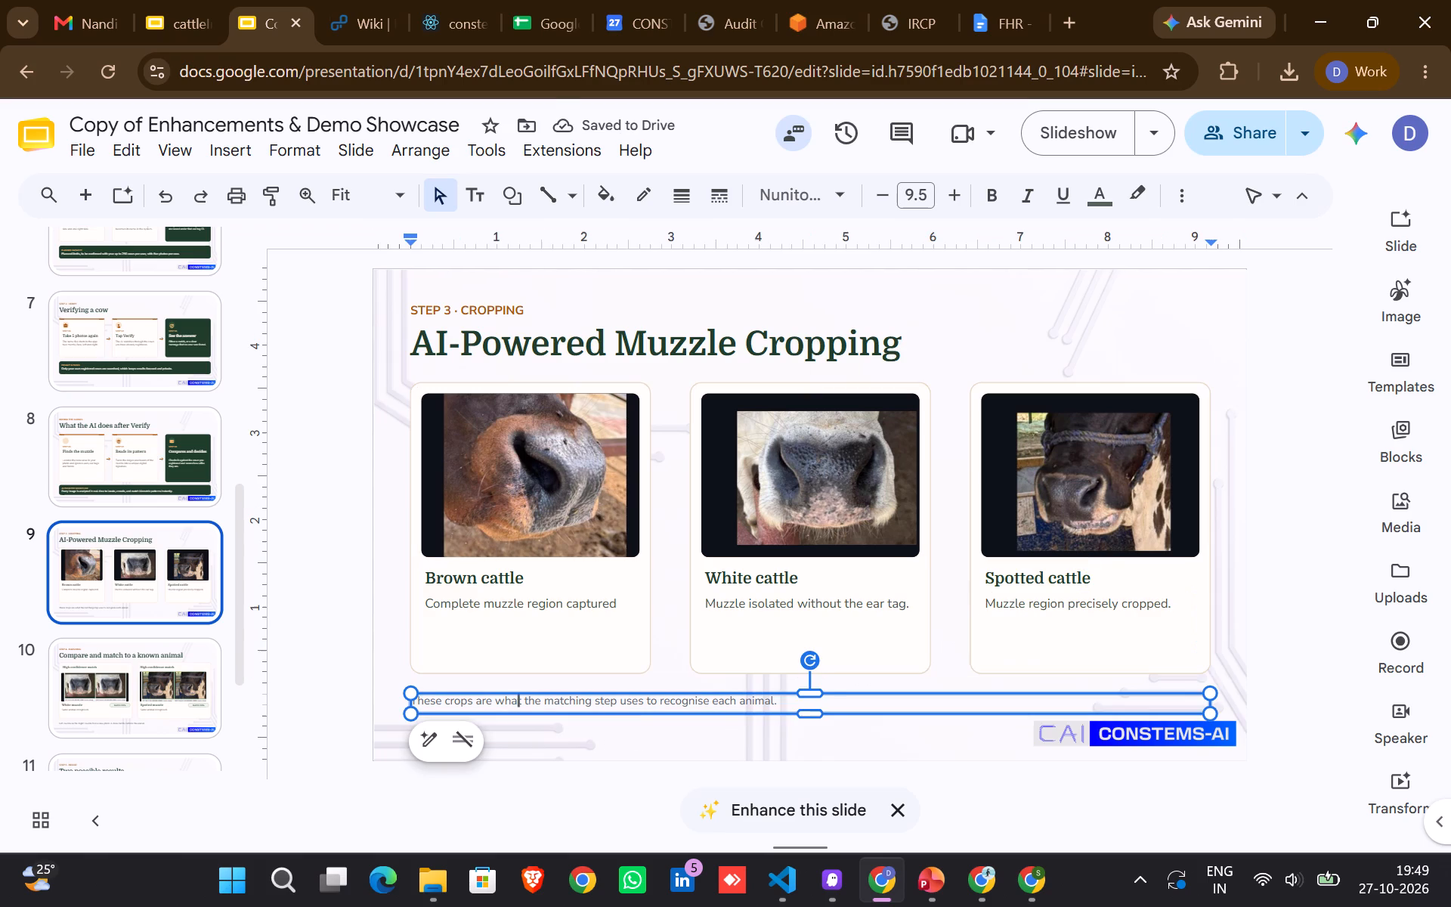
{"action": "double_click", "coordinate": [771, 707]}
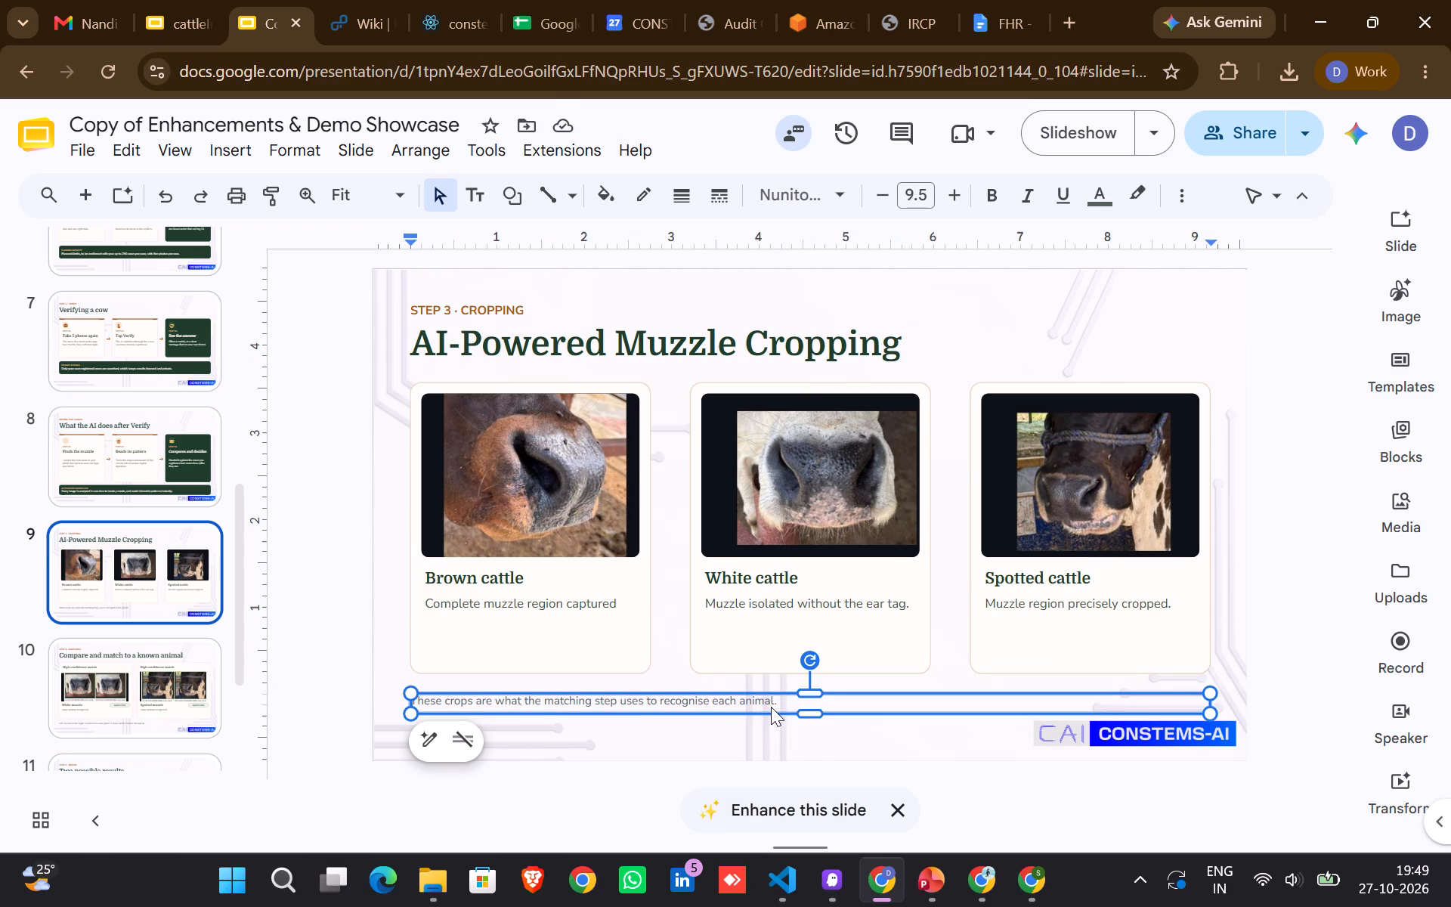
{"action": "double_click", "coordinate": [769, 701]}
{"action": "left_click", "coordinate": [780, 702]}
{"action": "left_click_drag", "start_coordinate": [780, 702], "coordinate": [428, 699]}
{"action": "key", "text": "BackSpace"}
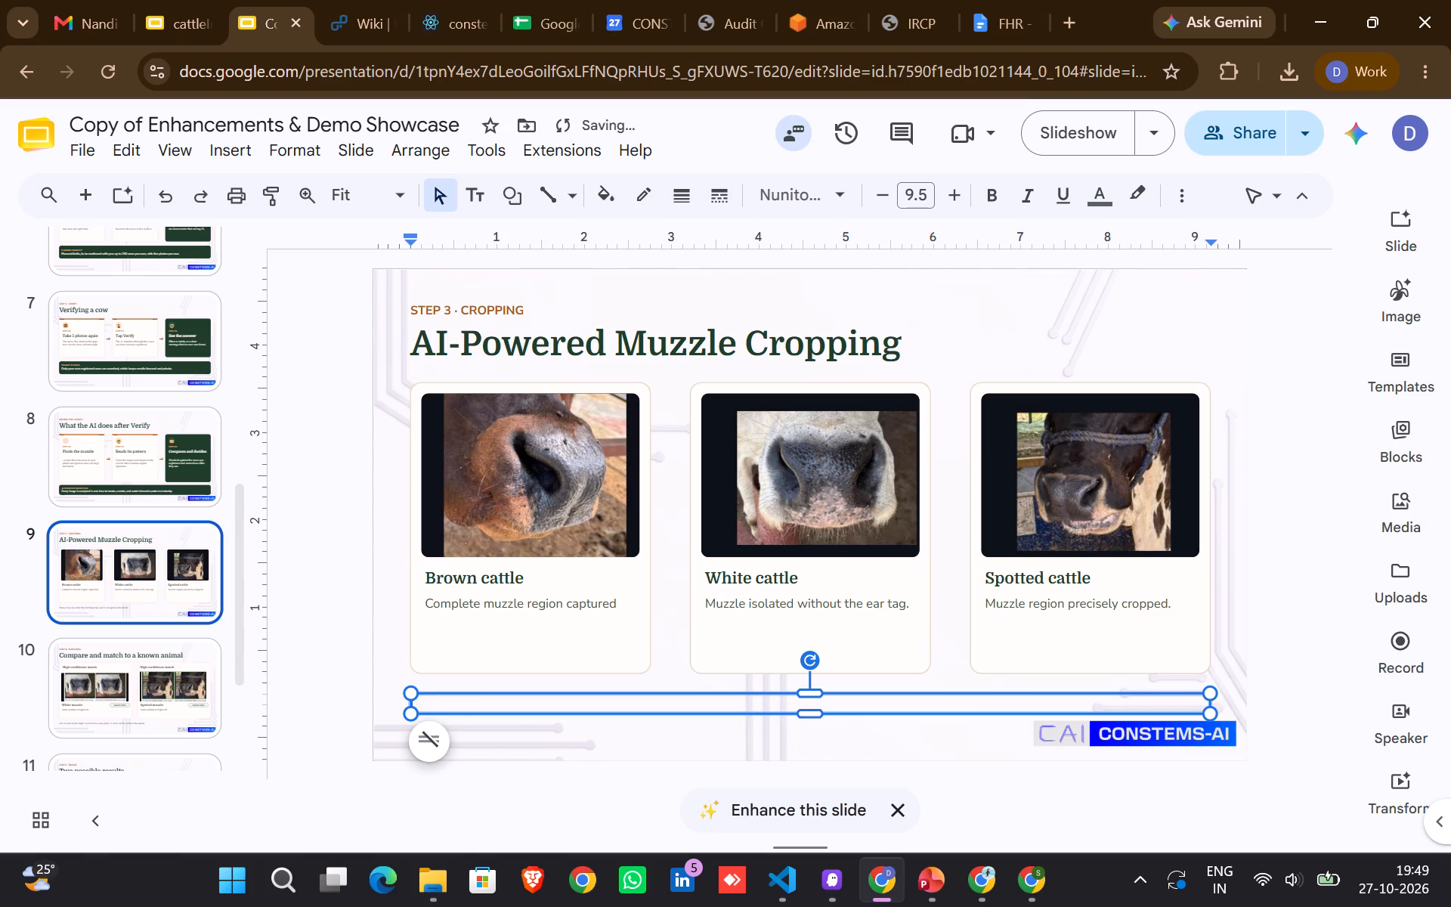
{"action": "type", "text": "he"}
{"action": "key", "text": "space"}
{"action": "type", "text": "AI"}
{"action": "key", "text": "space"}
{"action": "type", "text": "is"}
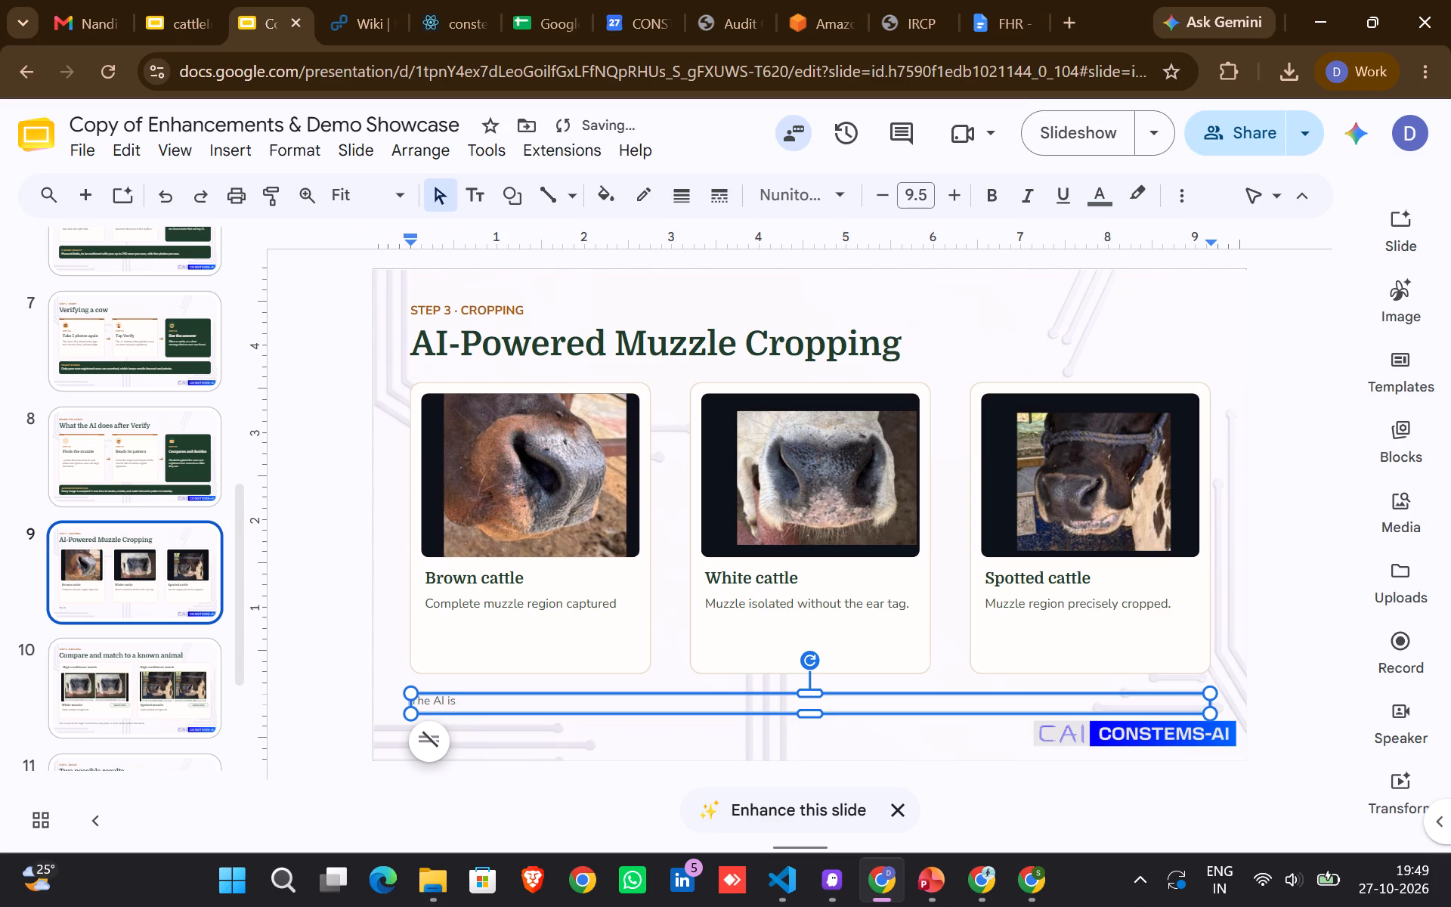
{"action": "type", "text": "olates the dt"}
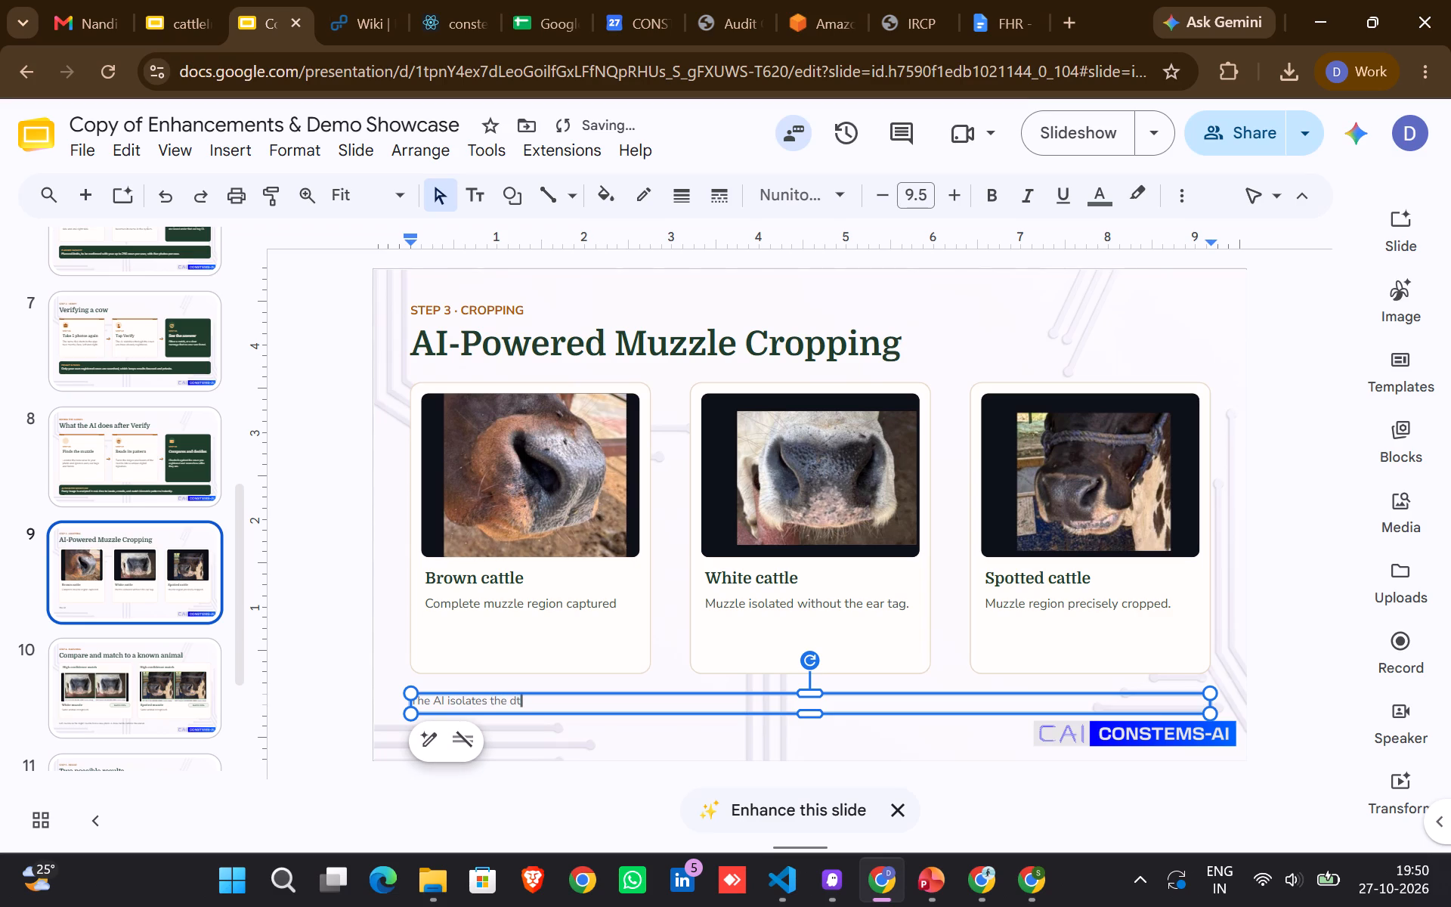
{"action": "key", "text": "BackSpace"}
{"action": "type", "text": "etected"}
{"action": "key", "text": "space"}
{"action": "type", "text": "muzzle region"}
{"action": "key", "text": "space"}
{"action": "type", "text": "for animal recog"}
{"action": "type", "text": "nition"}
{"action": "key", "text": "period"}
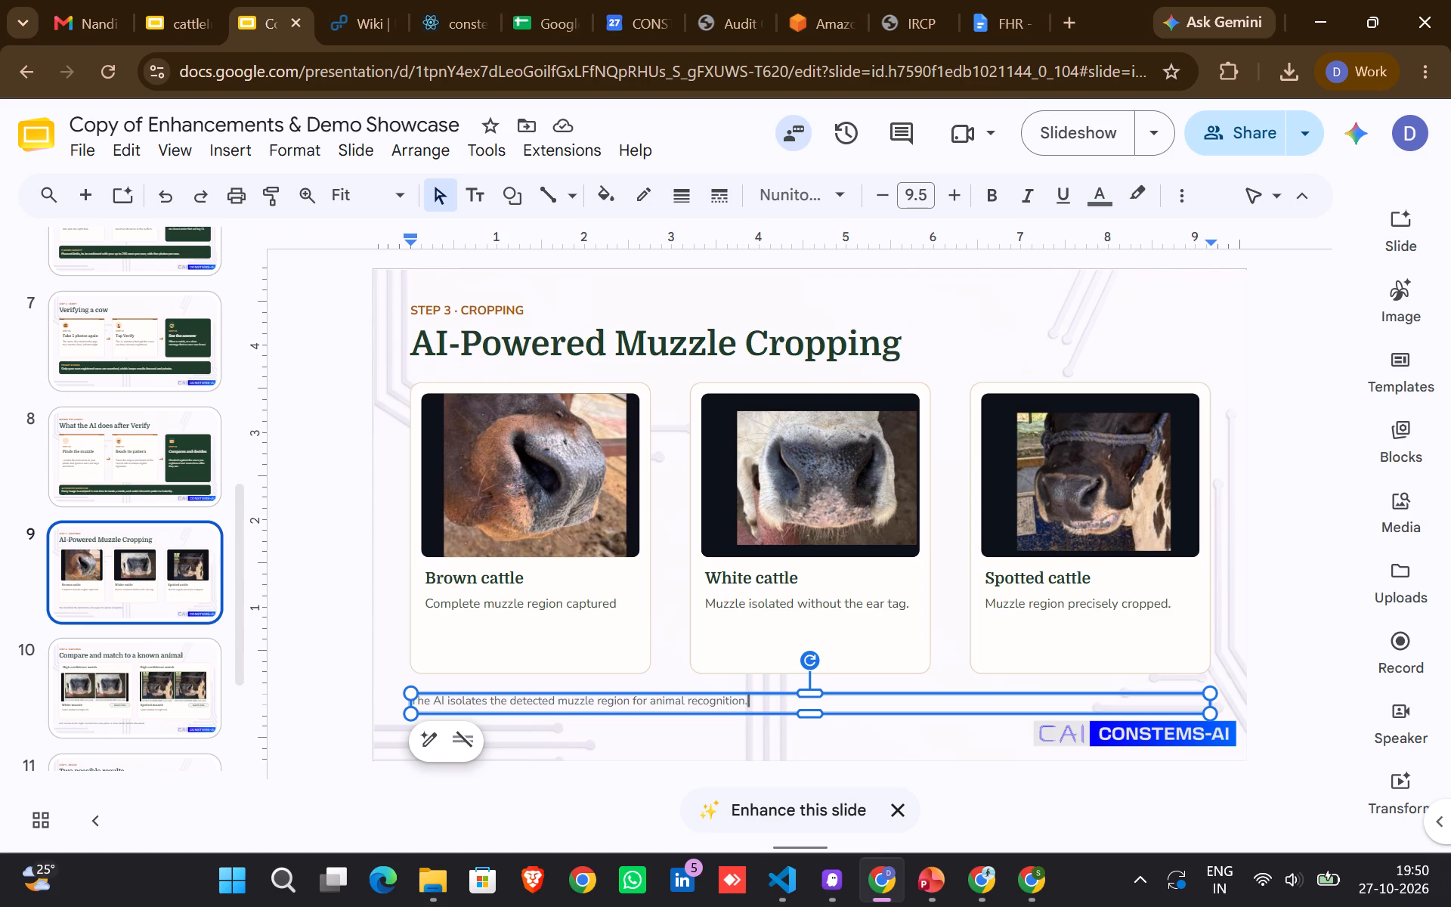
{"action": "key", "text": "ctrl+s"}
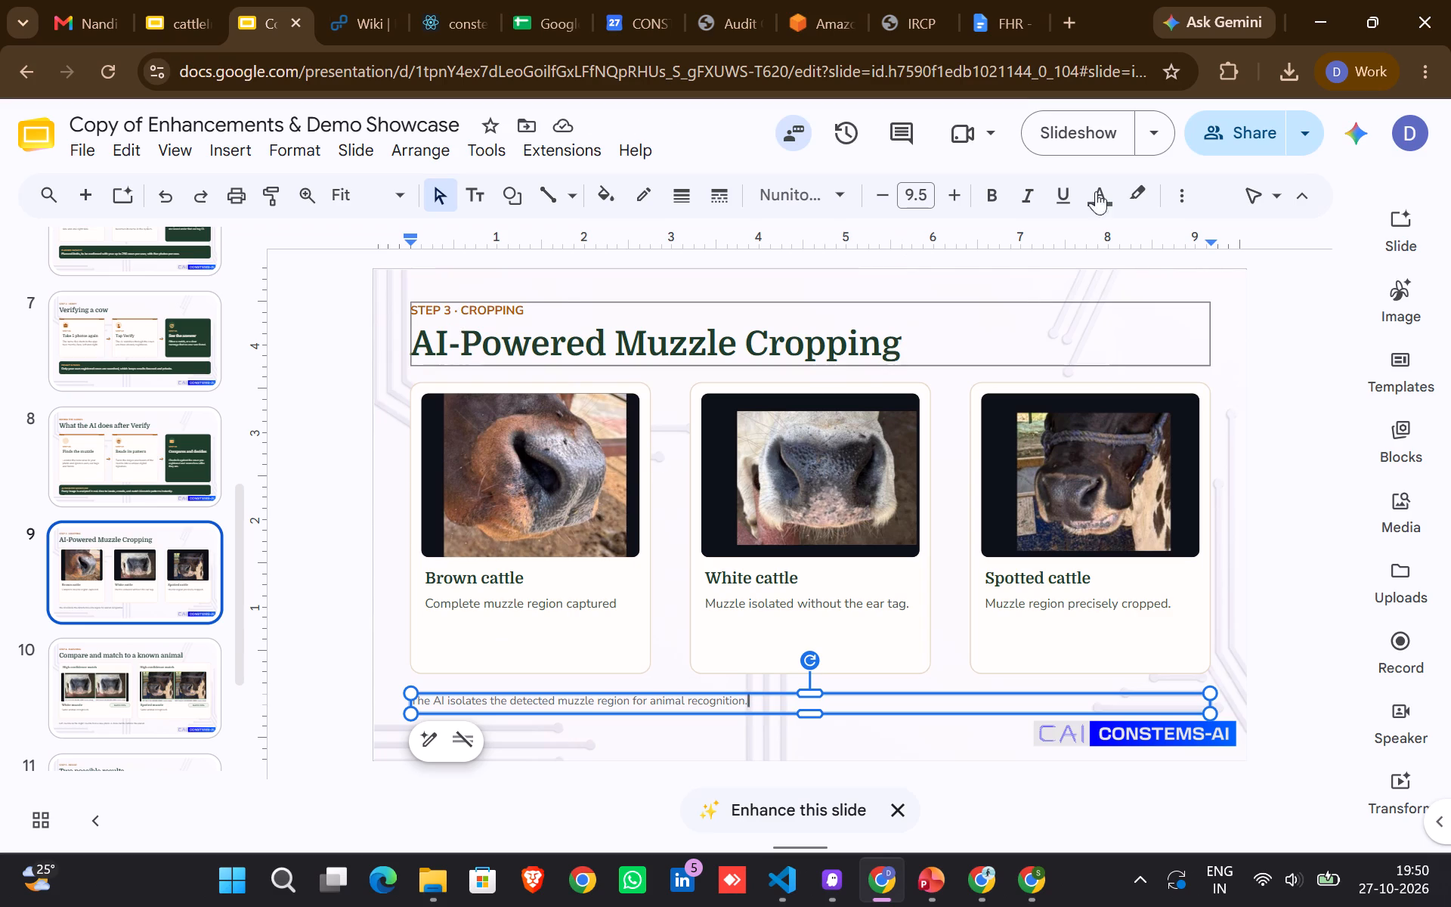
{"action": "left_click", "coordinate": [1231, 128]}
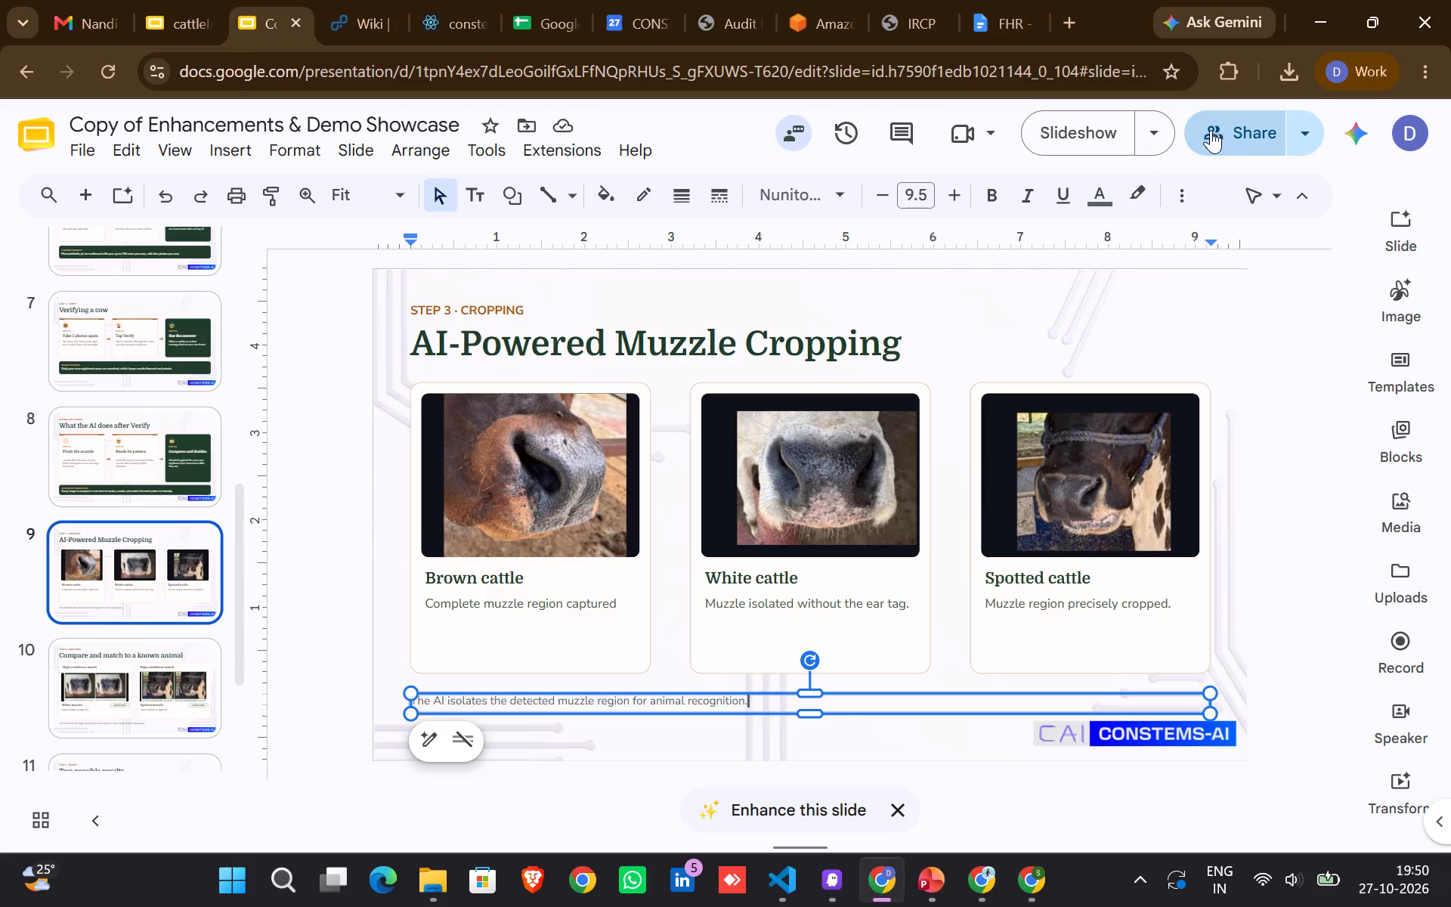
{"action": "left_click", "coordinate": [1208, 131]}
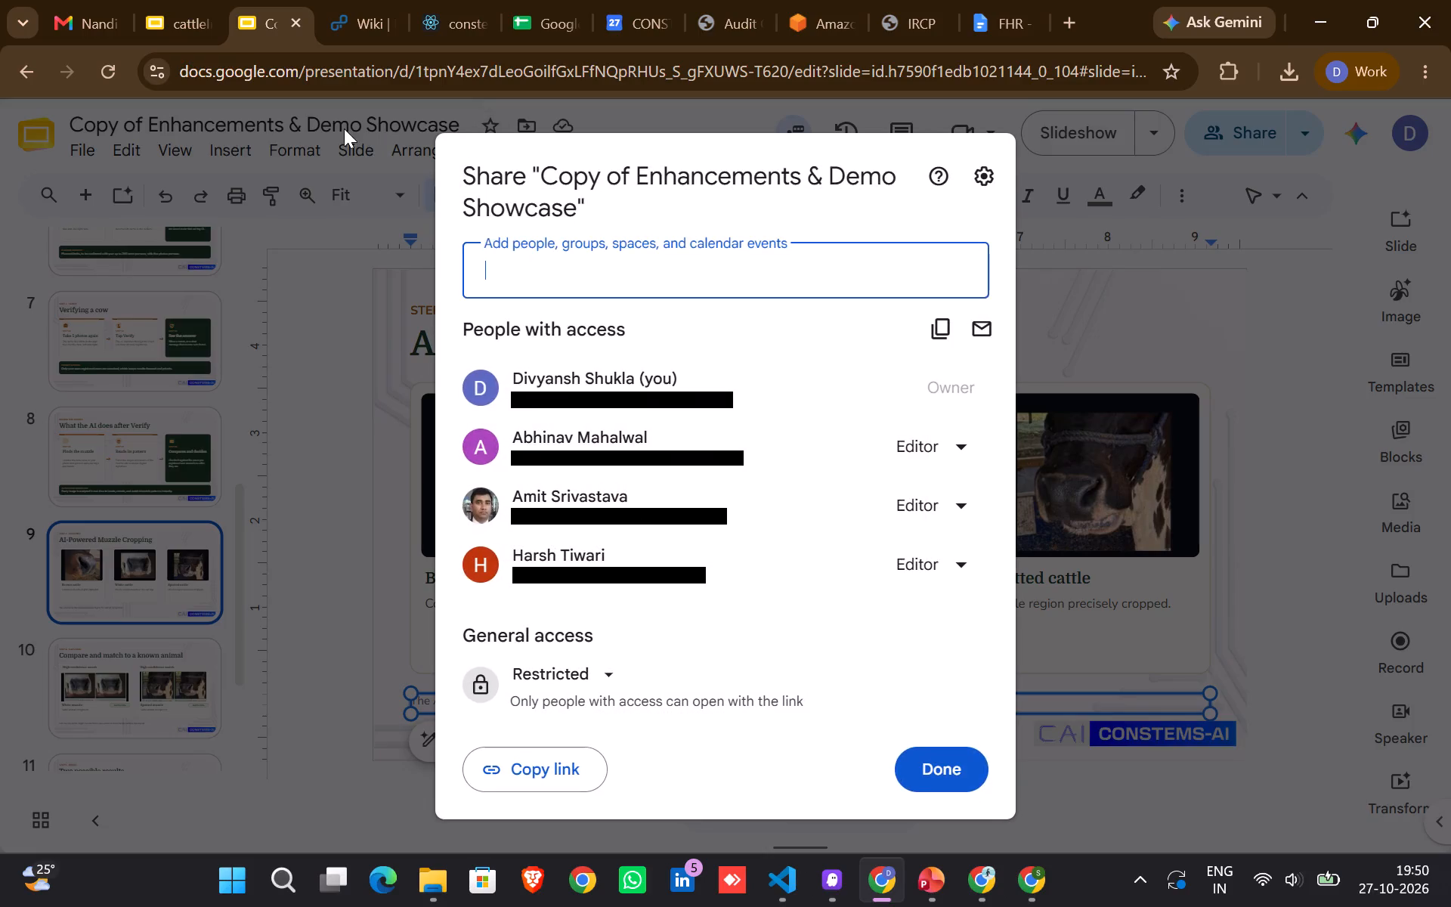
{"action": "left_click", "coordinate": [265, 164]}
Download the presentation as a Microsoft PowerPoint (.pptx) file.
{"action": "left_click", "coordinate": [91, 153]}
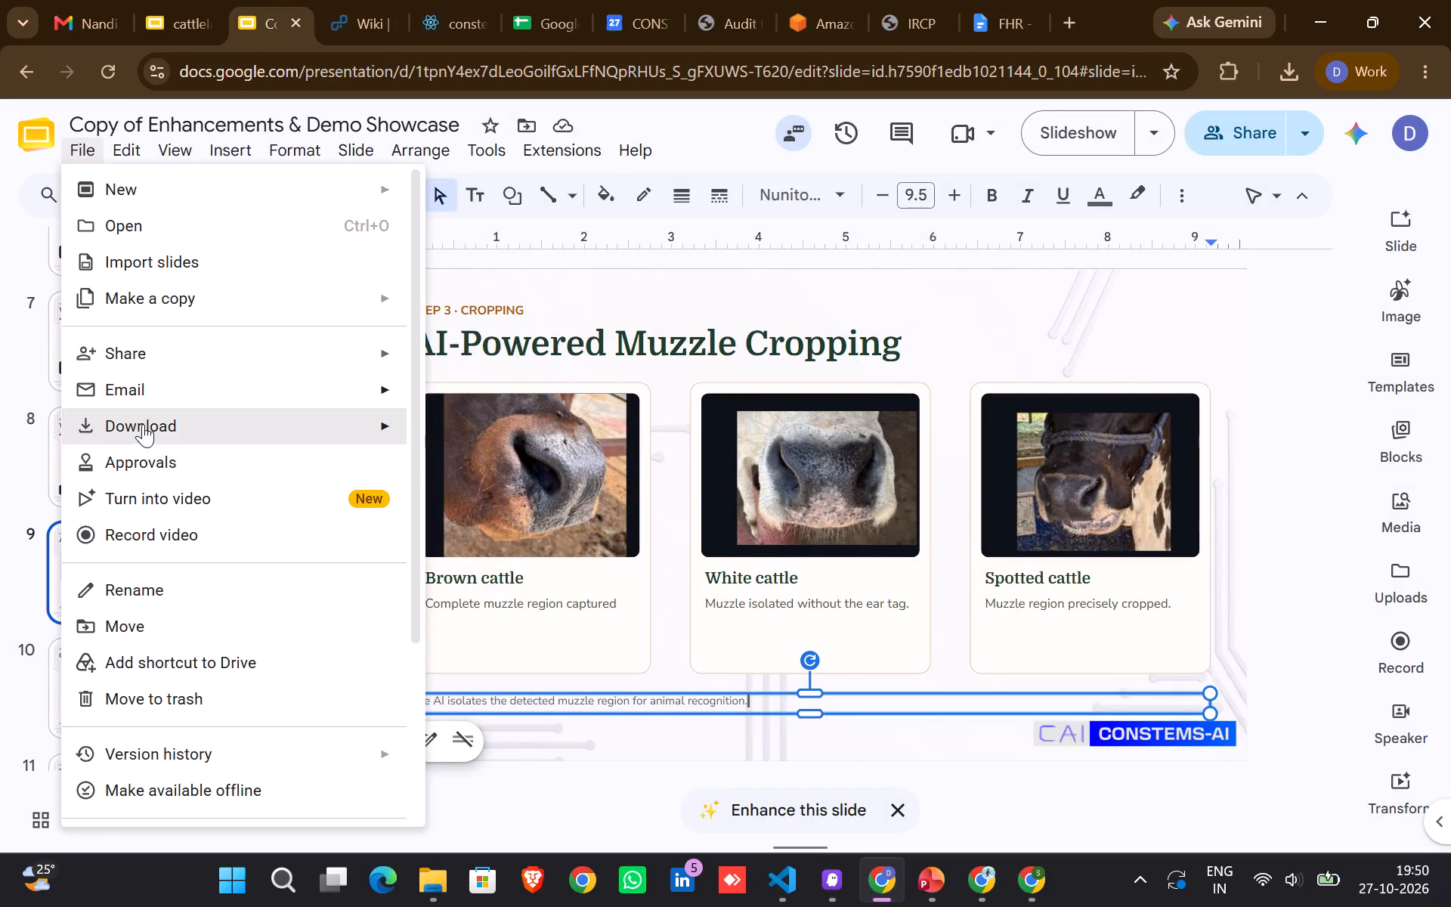
{"action": "left_click", "coordinate": [141, 426]}
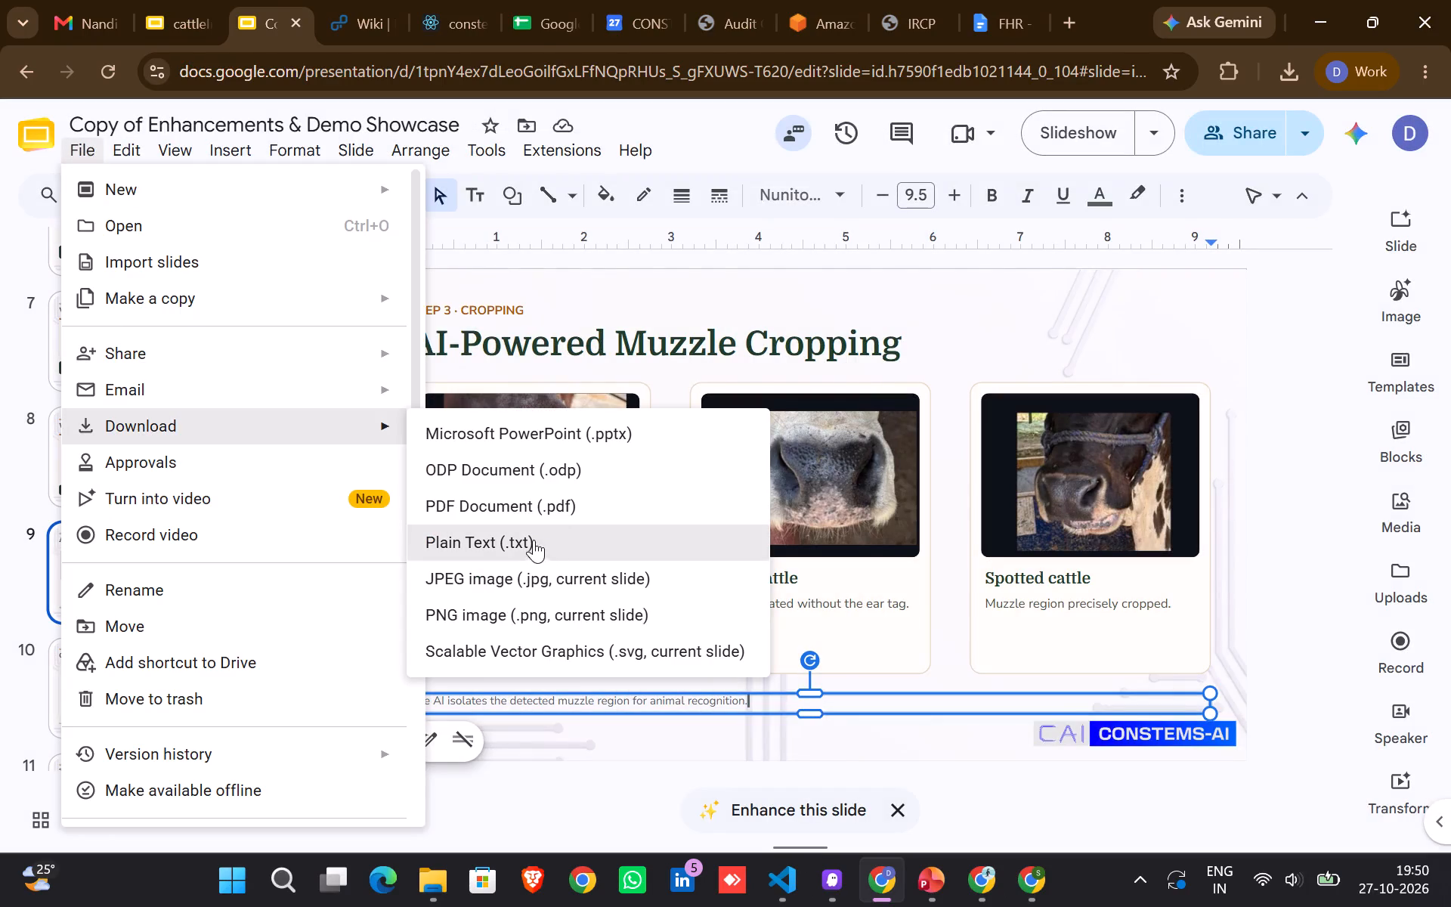
{"action": "left_click", "coordinate": [590, 425]}
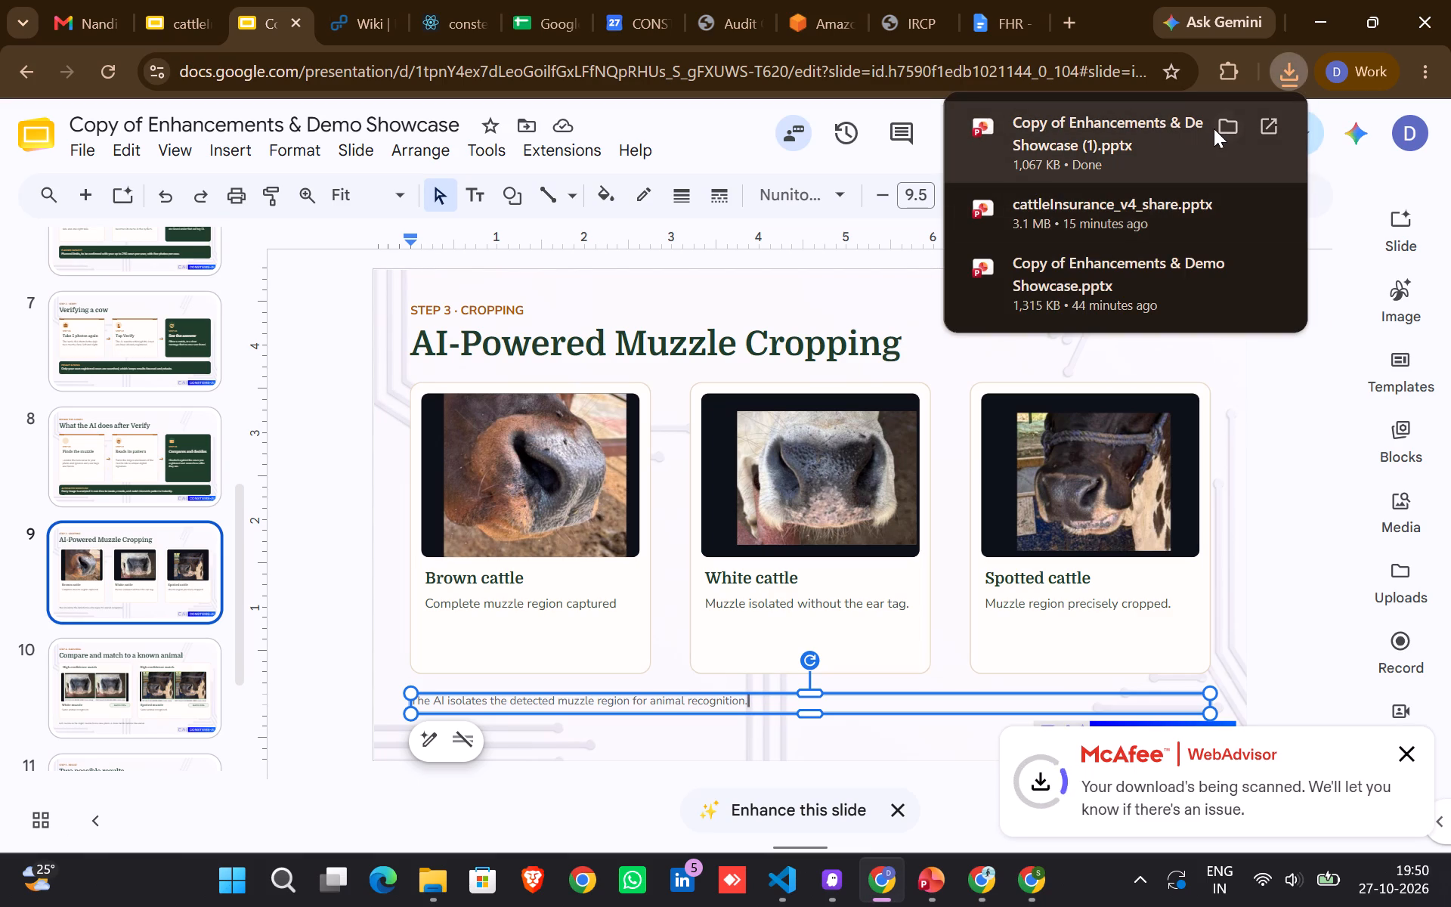
{"action": "left_click", "coordinate": [1224, 128]}
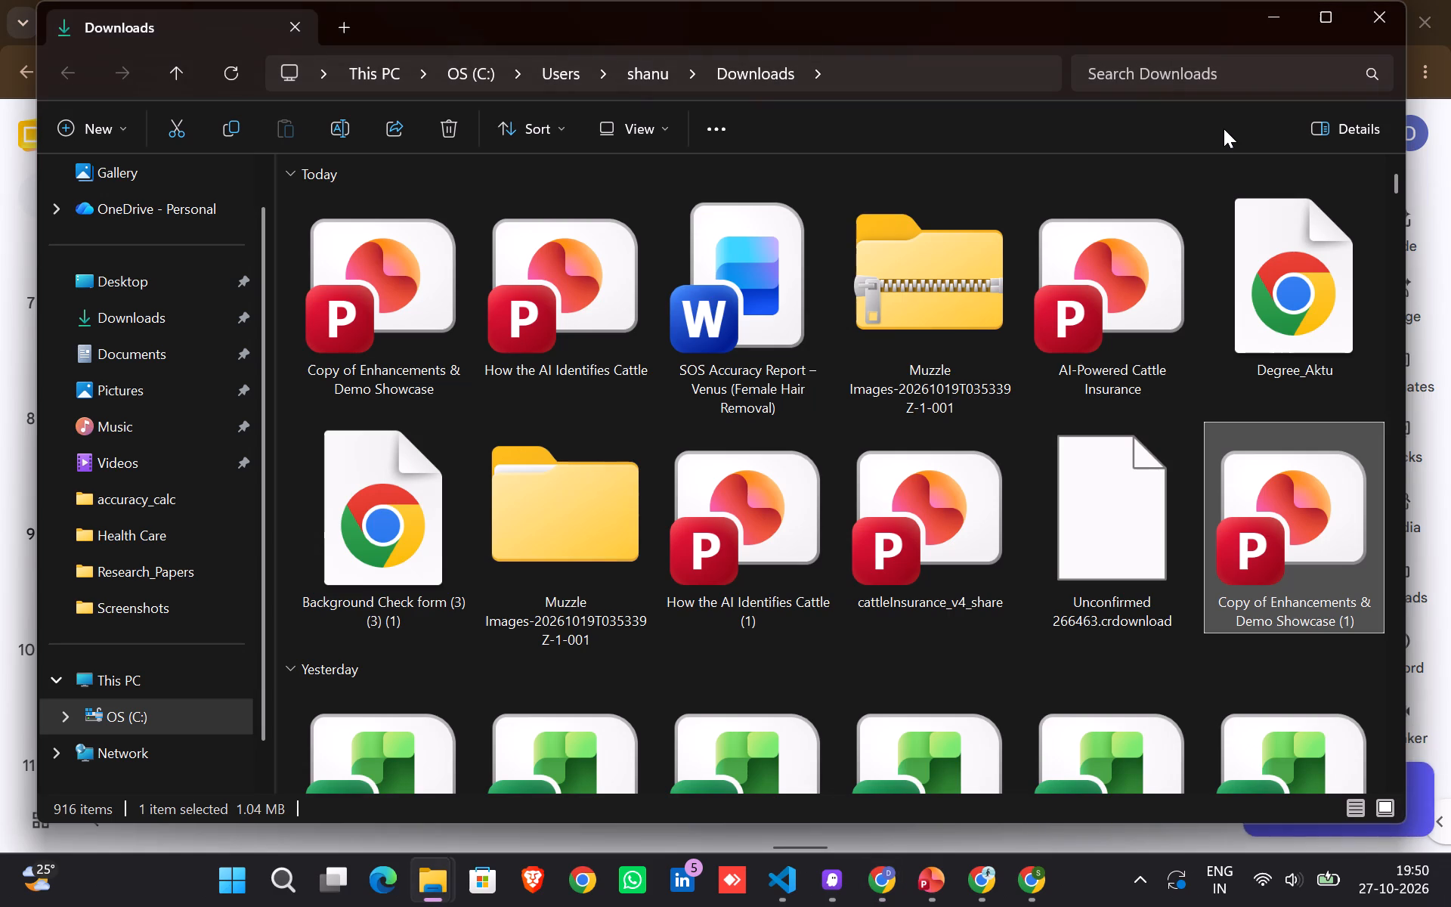
{"action": "left_click", "coordinate": [995, 887]}
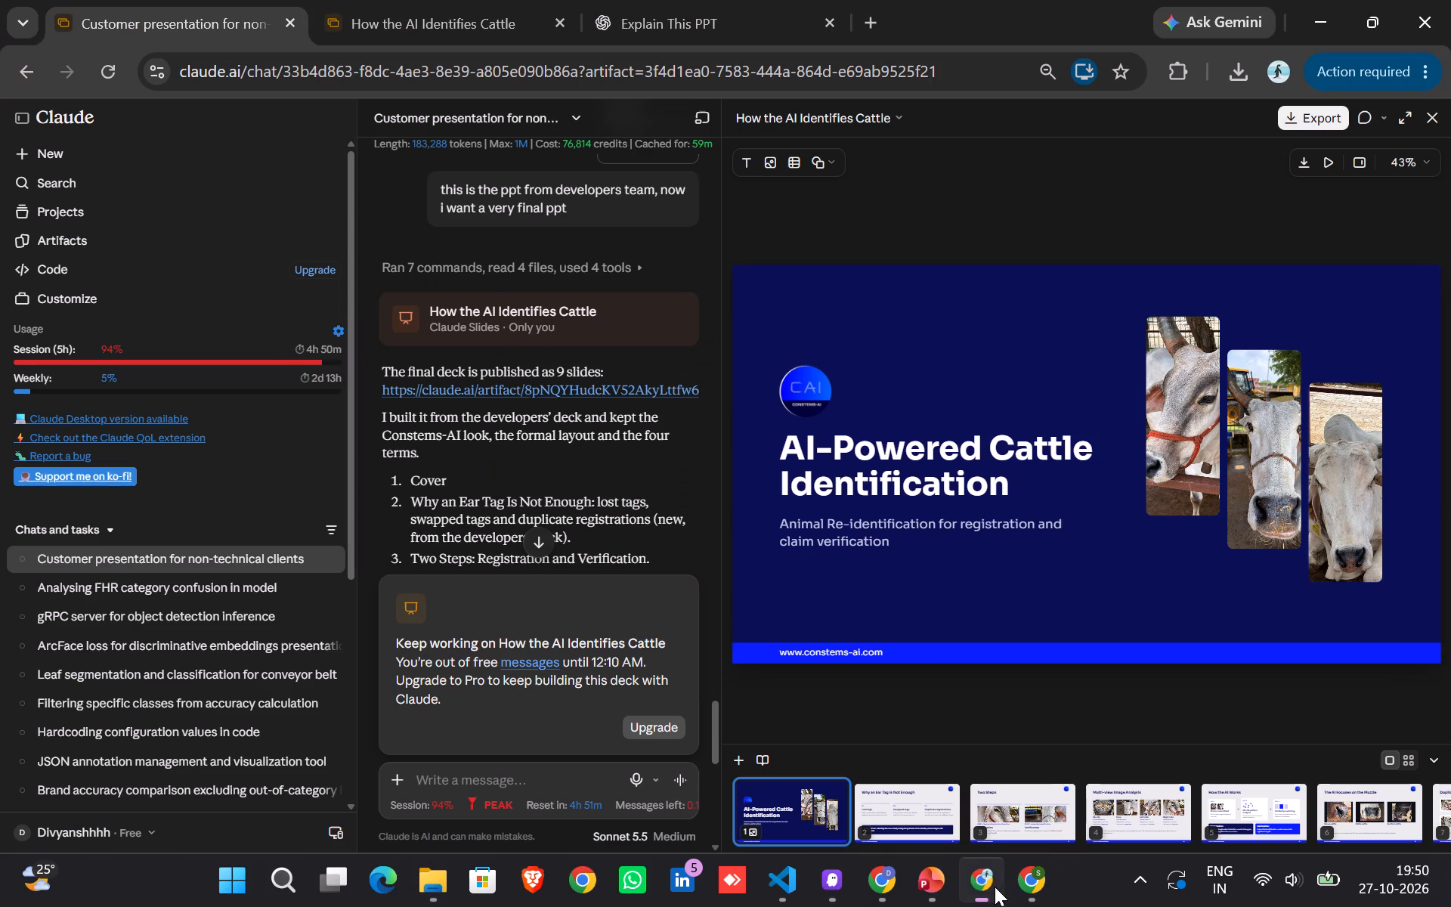
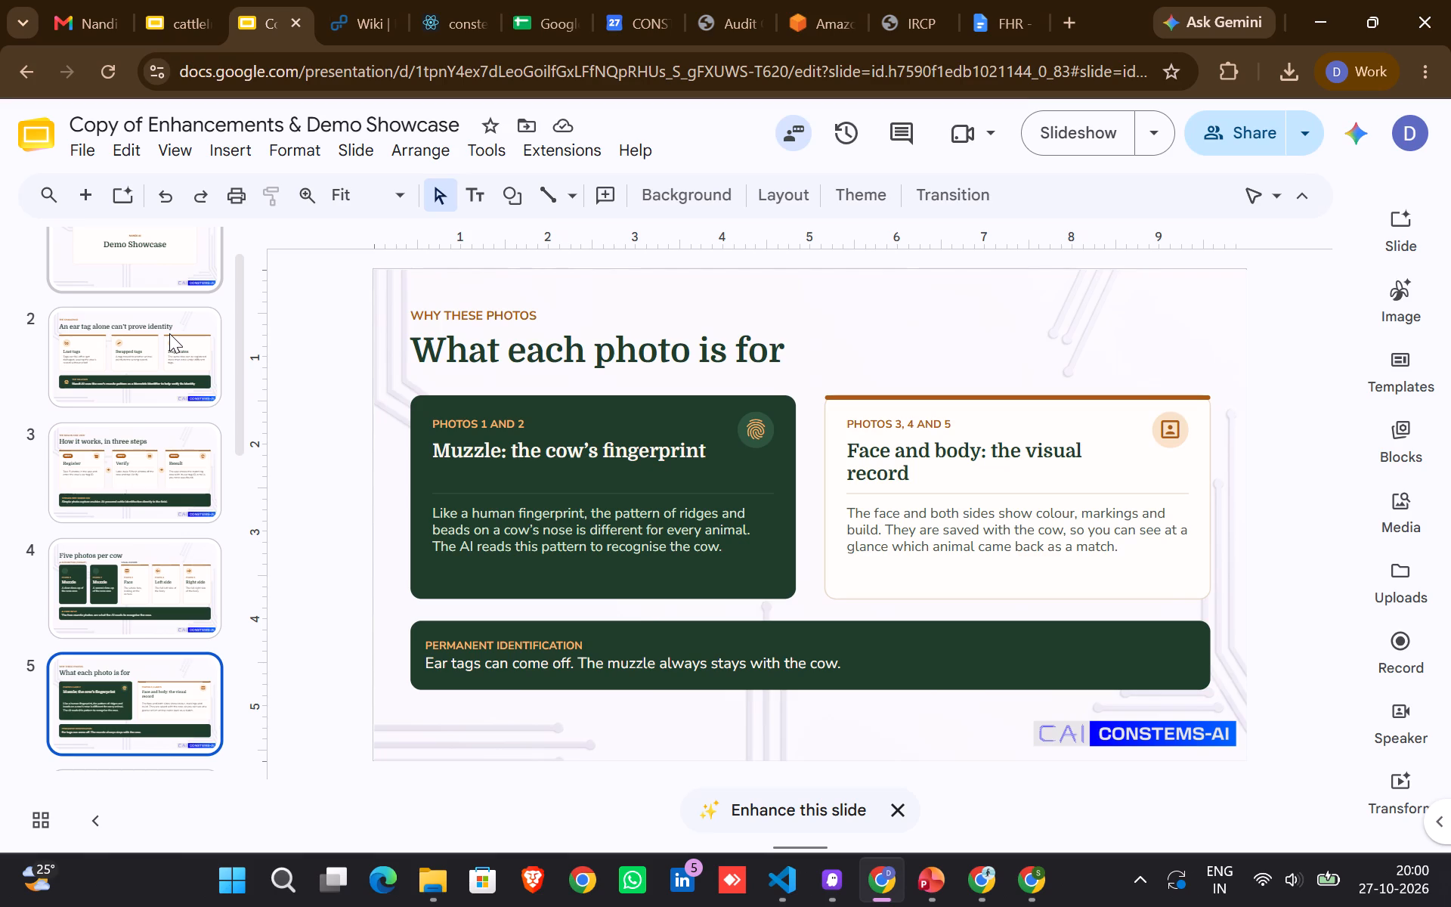
{"action": "key", "text": "Right"}
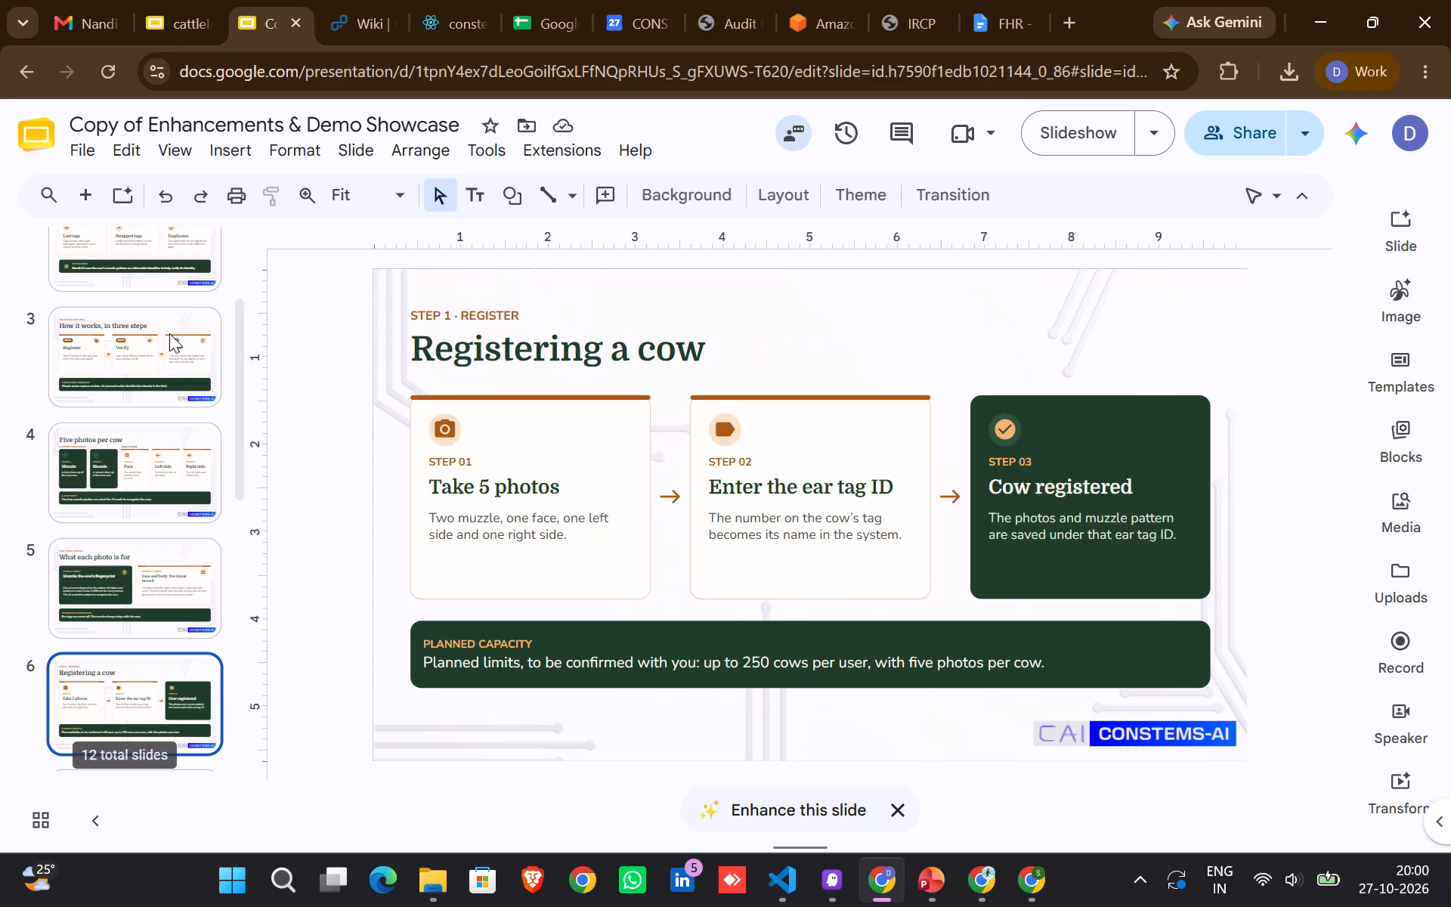
{"action": "key", "text": "Right"}
{"action": "key", "text": "Right"}
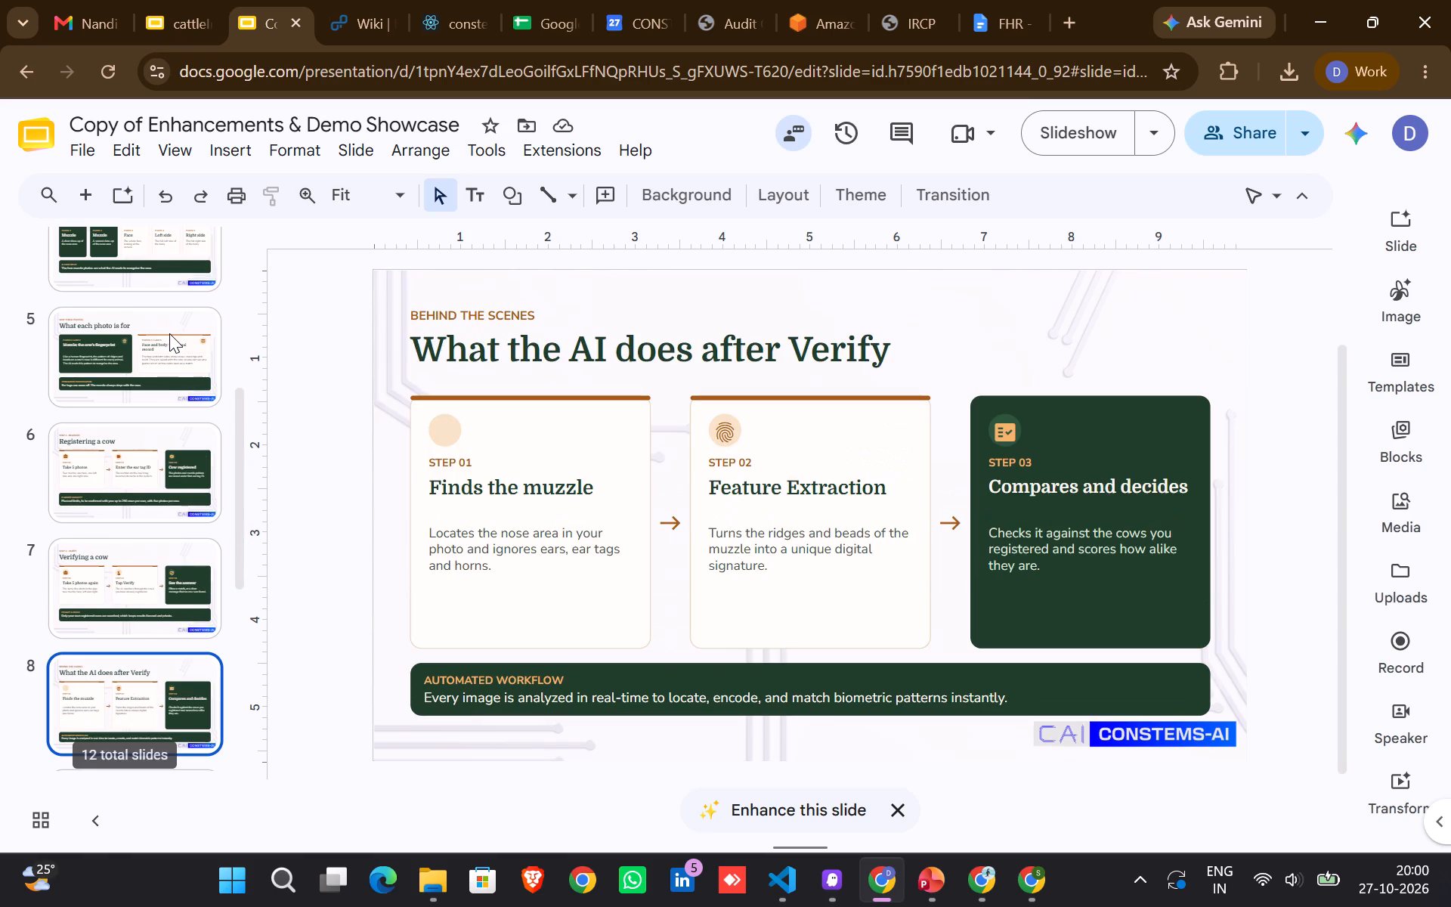
{"action": "key", "text": "Right"}
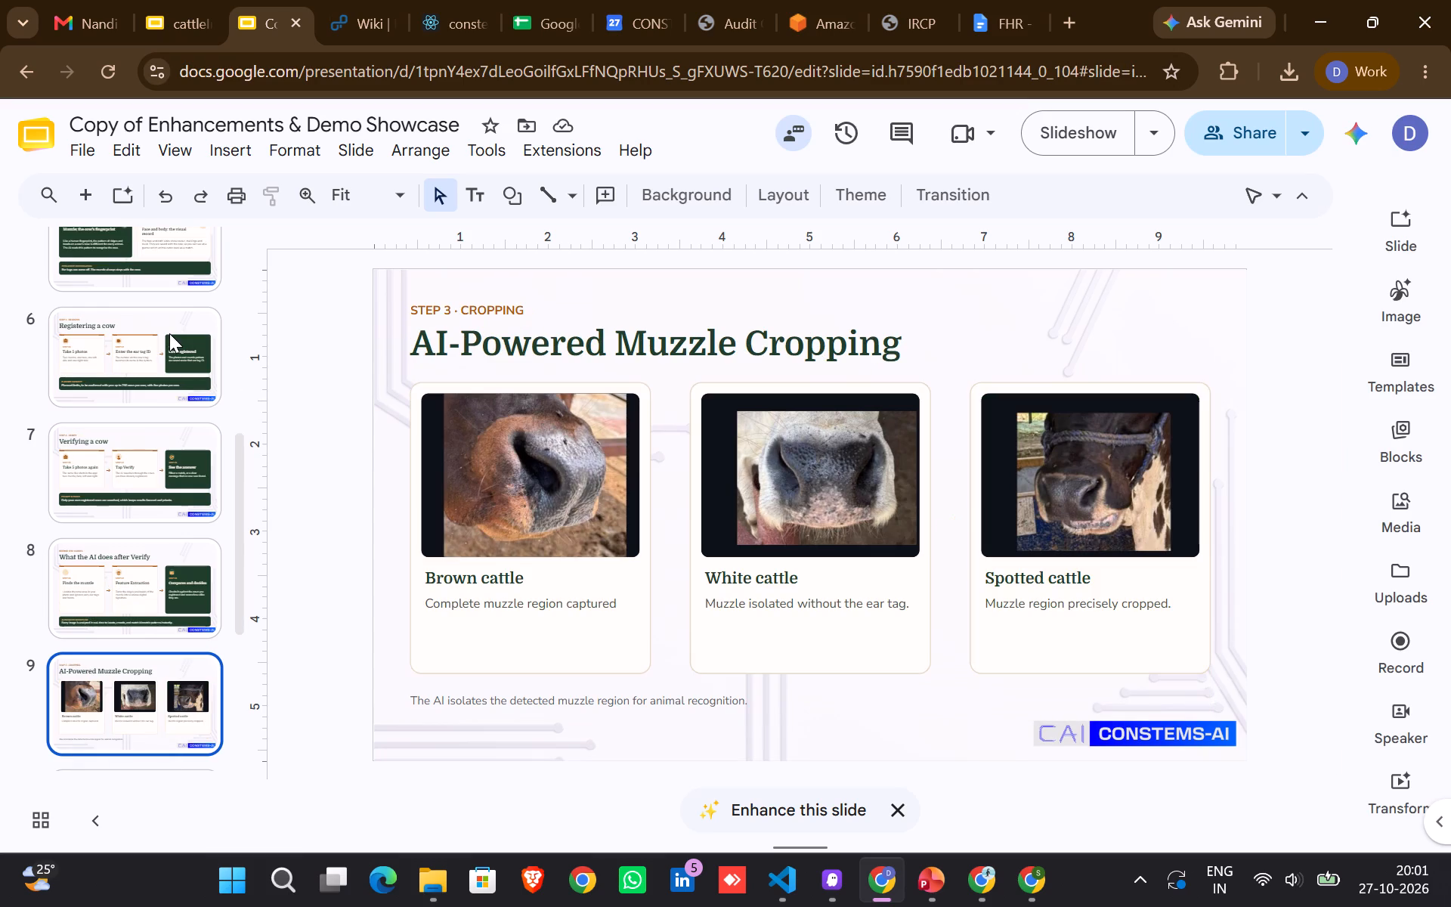
{"action": "key", "text": "Right"}
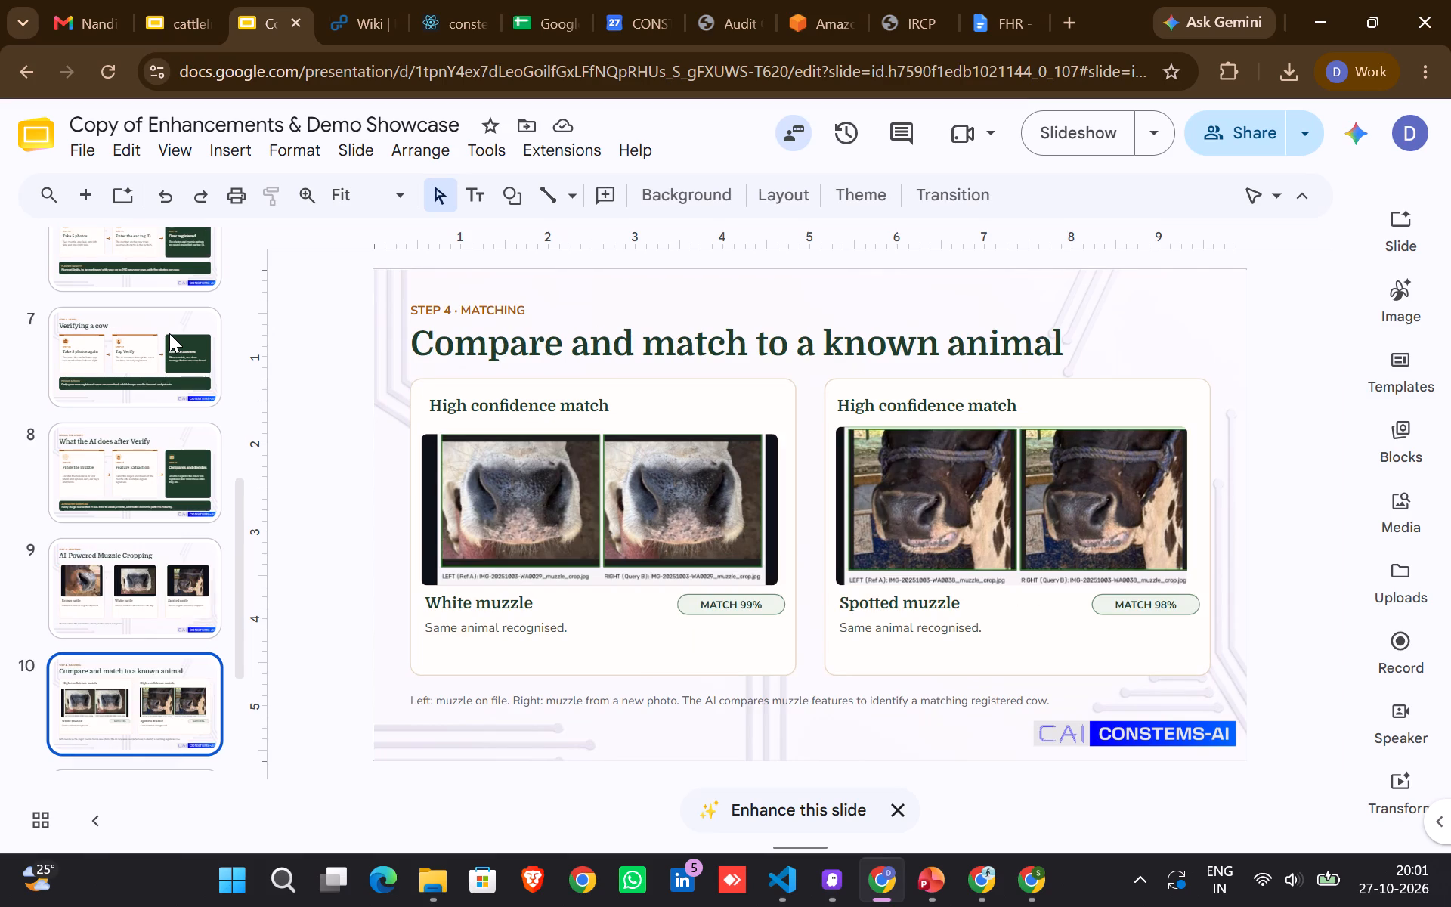
Finish the slide check at "Two possible results" and save the presentation.
{"action": "key", "text": "Right"}
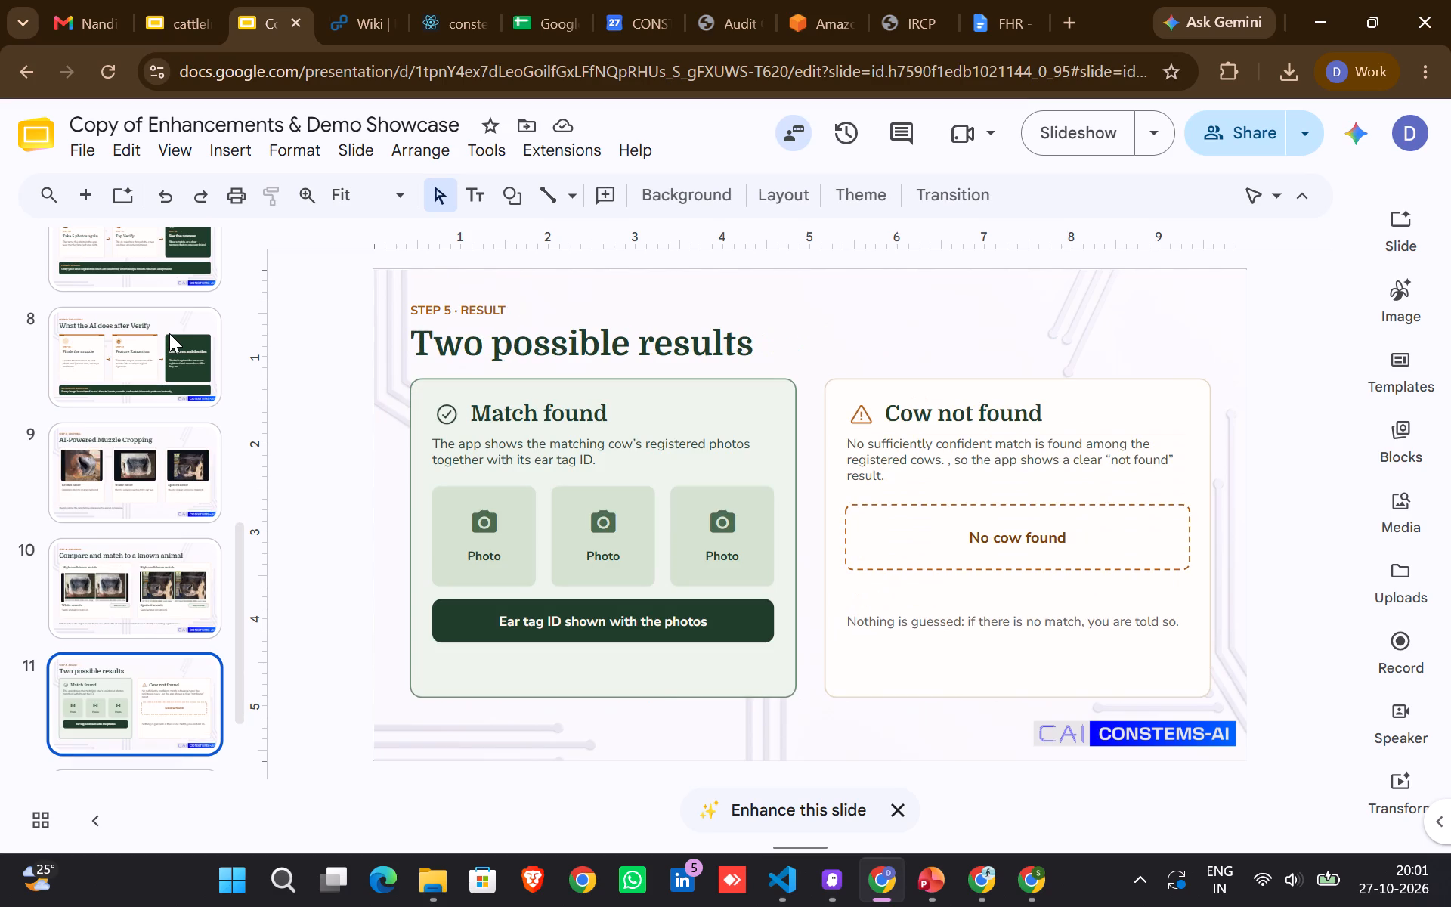
{"action": "key", "text": "ctrl+s"}
{"action": "key", "text": "ctrl+s"}
{"action": "left_click", "coordinate": [53, 11]}
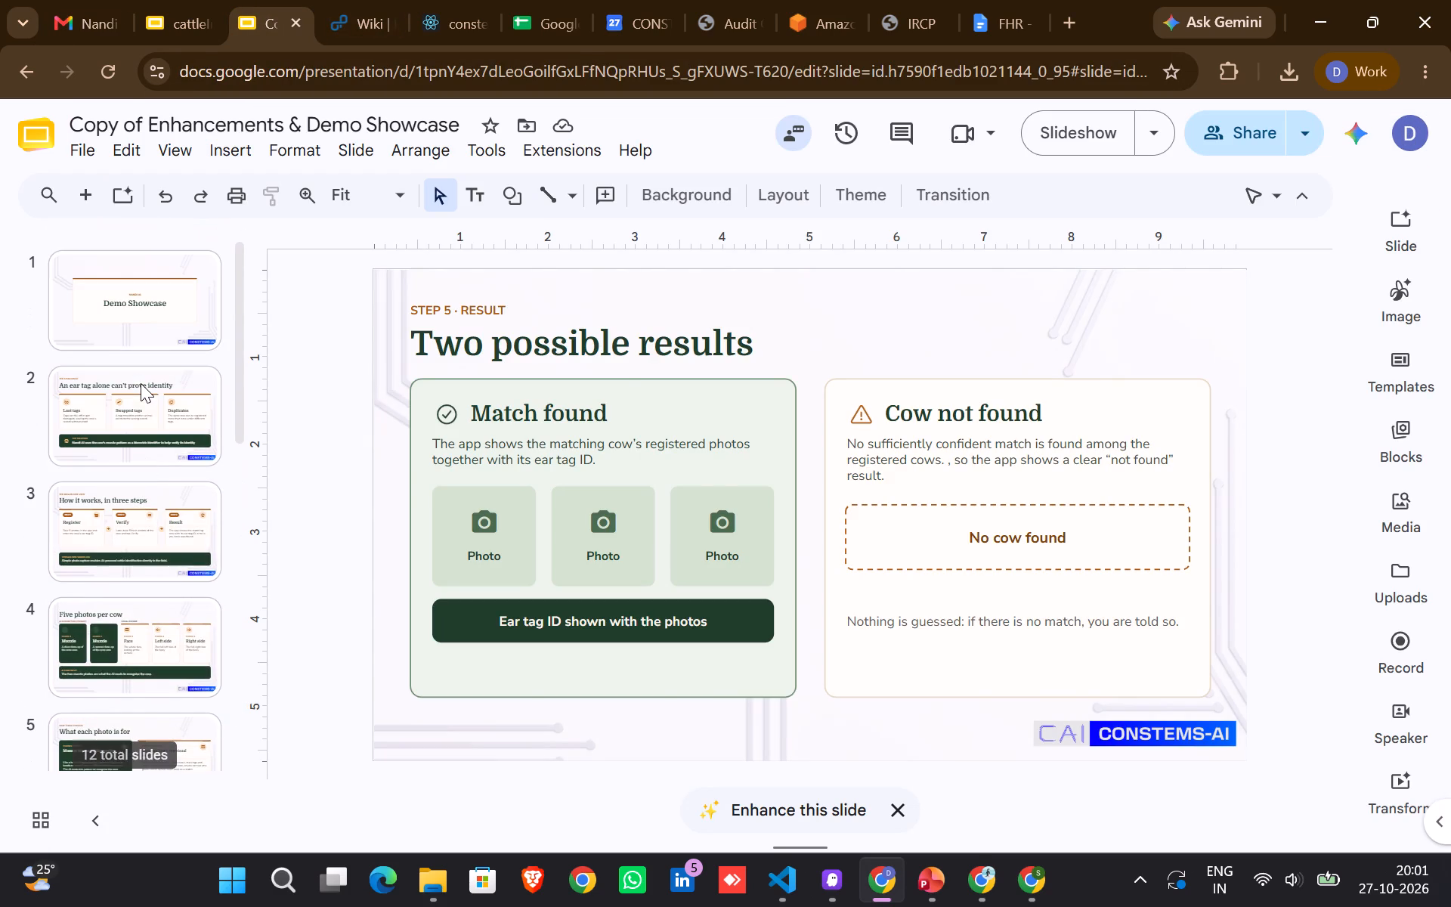
{"action": "scroll", "coordinate": [141, 383], "scroll_direction": "up", "scroll_amount": 1}
{"action": "left_click", "coordinate": [108, 334]}
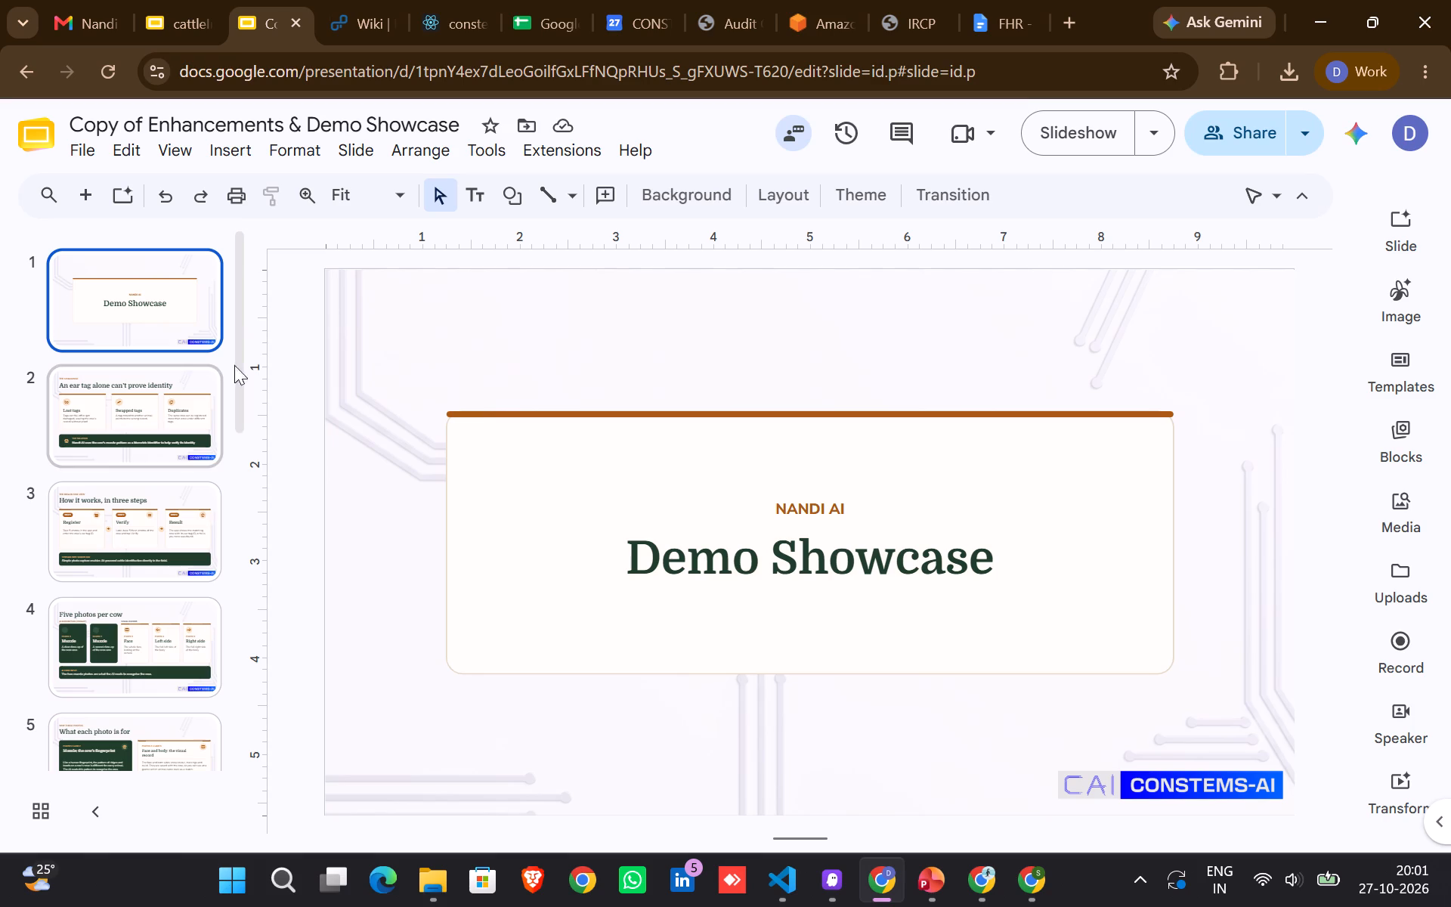
{"action": "left_click", "coordinate": [172, 437]}
{"action": "scroll", "coordinate": [166, 515], "scroll_direction": "down", "scroll_amount": 1}
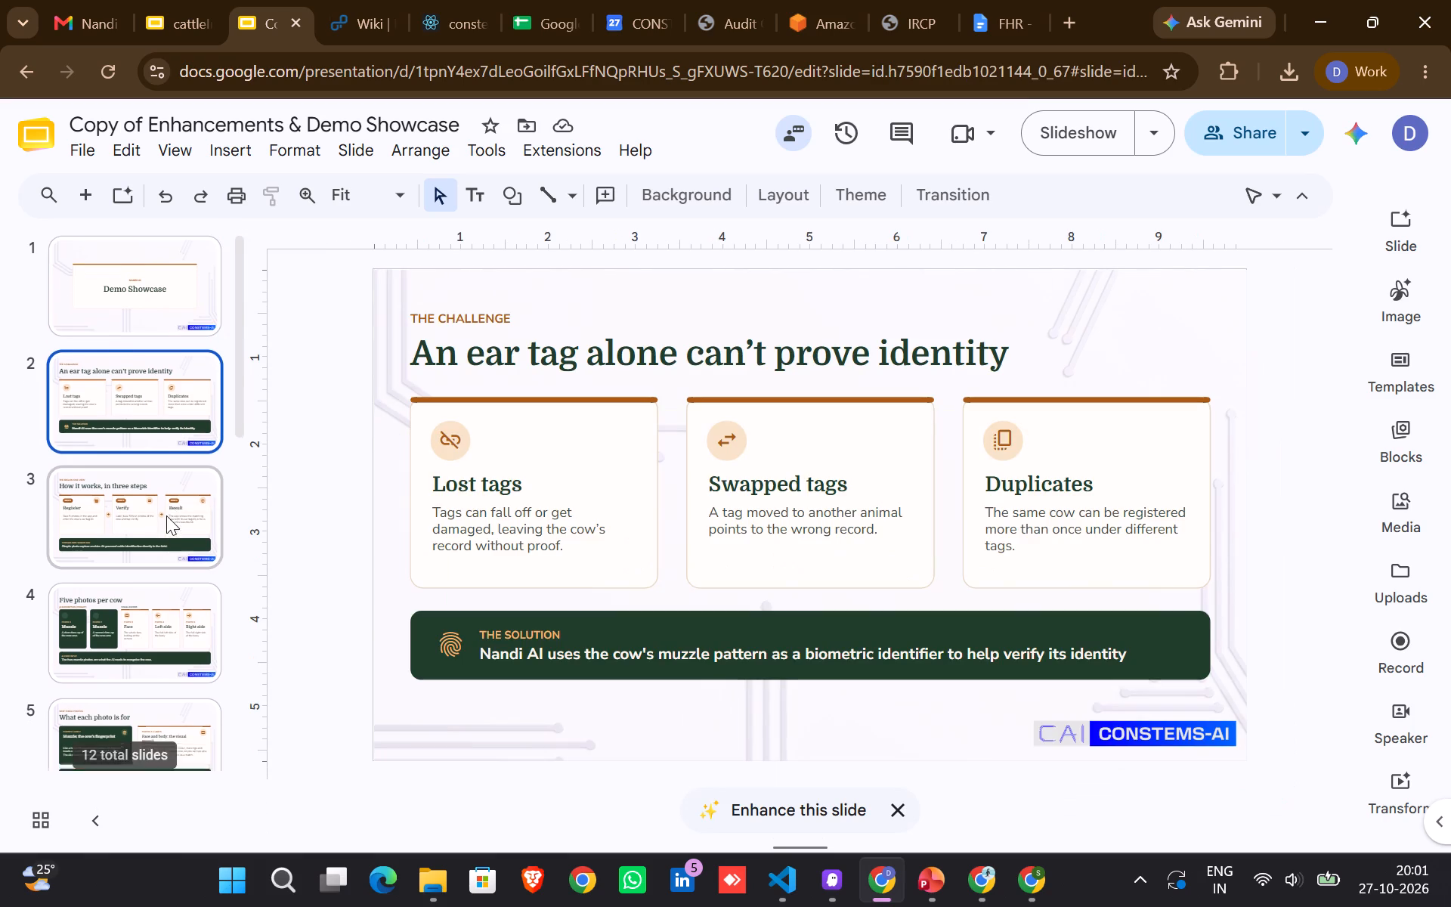
{"action": "scroll", "coordinate": [166, 515], "scroll_direction": "down", "scroll_amount": 1}
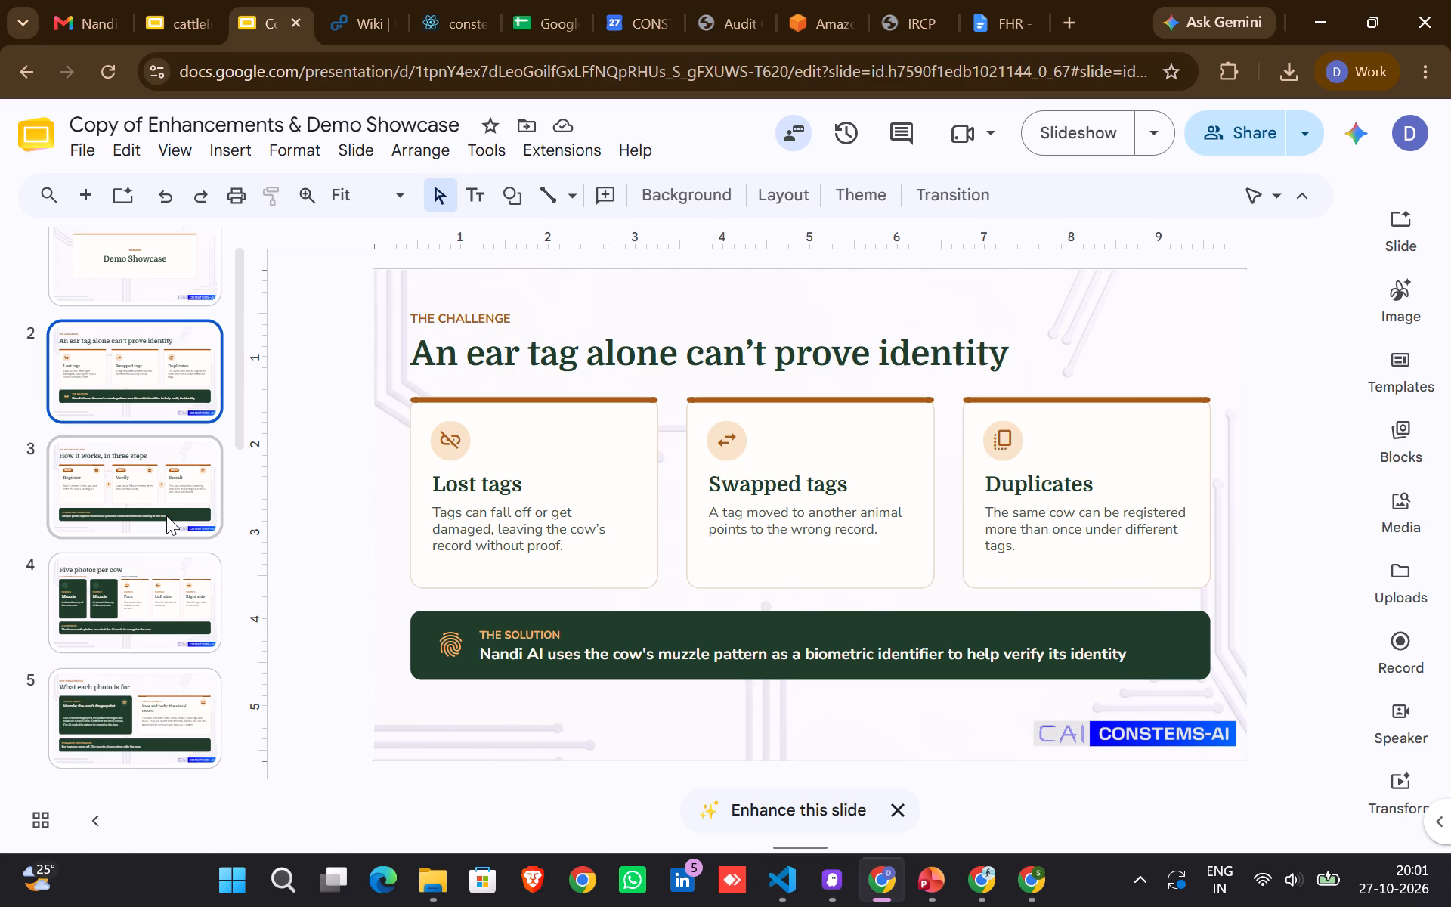
Return to the "Demo Showcase" title slide at the start of the deck.
{"action": "scroll", "coordinate": [73, 459], "scroll_direction": "up", "scroll_amount": 3}
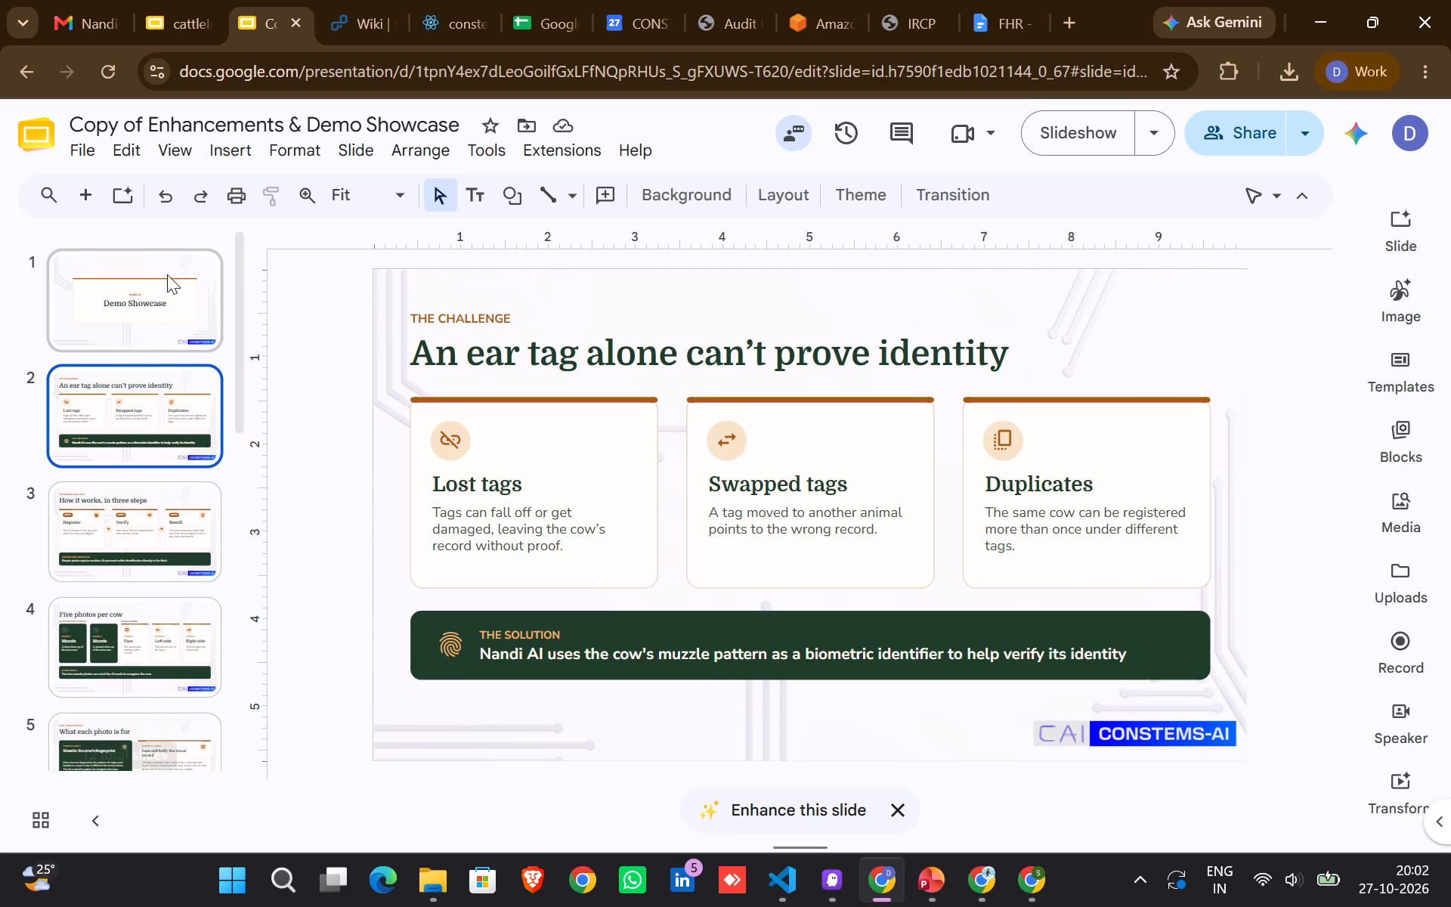
{"action": "left_click", "coordinate": [111, 290]}
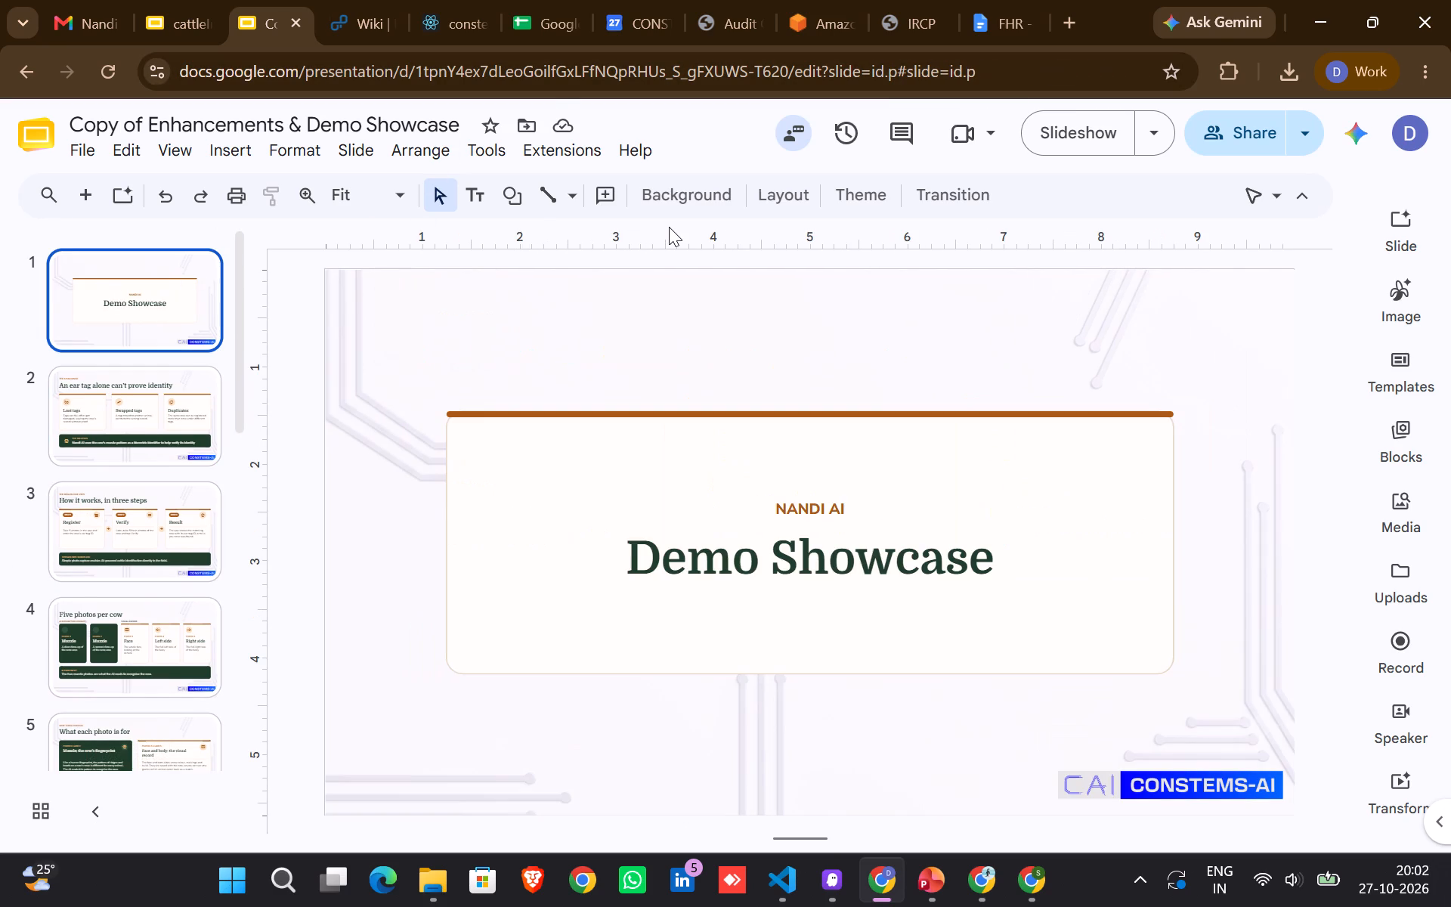
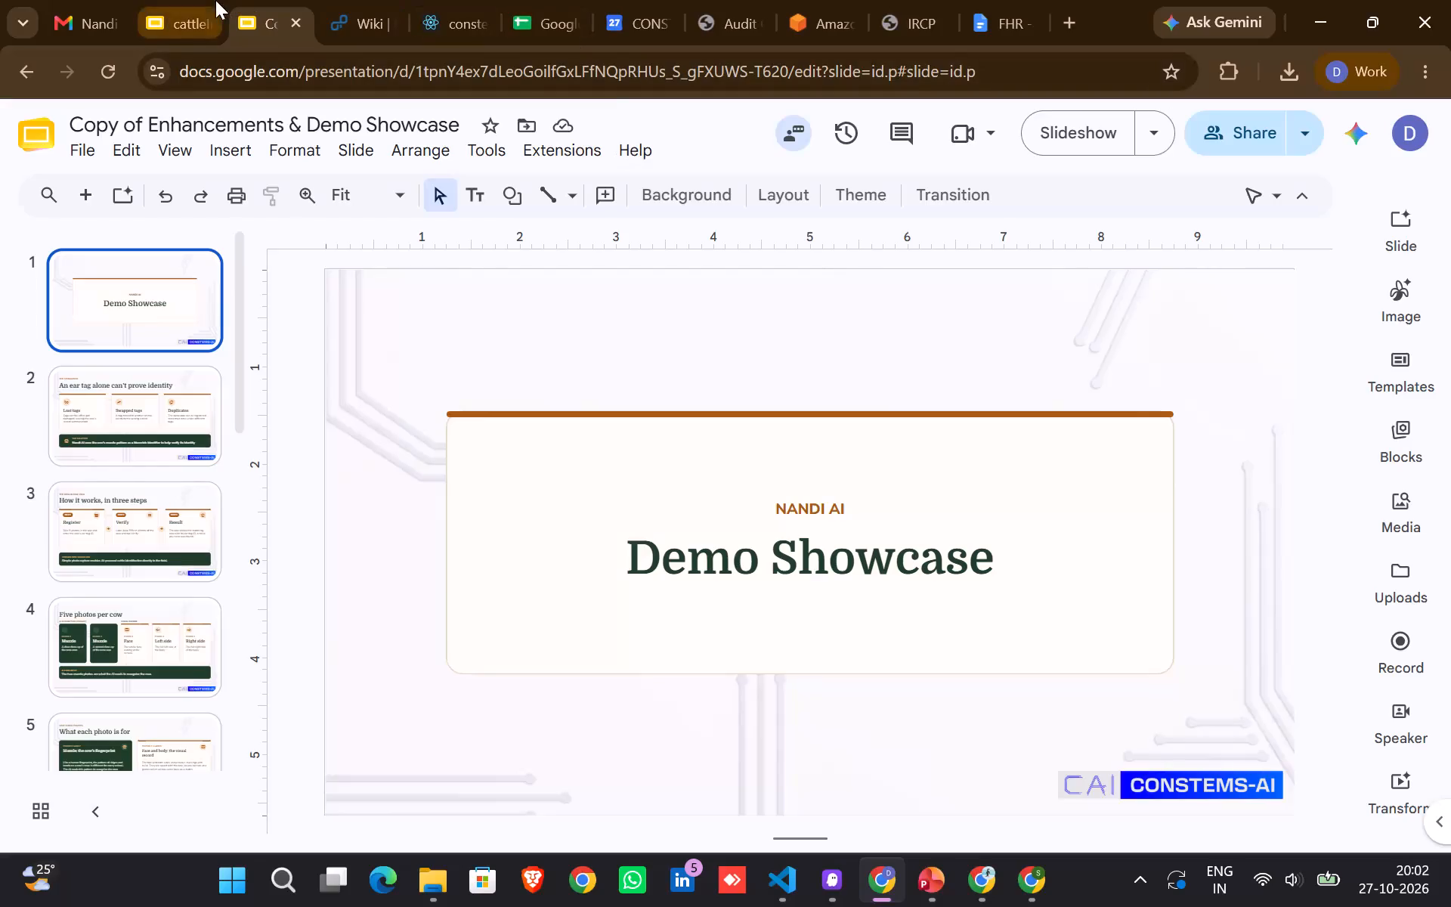
Open the presentation link from the first message of the "Nandi Ai Demo" email thread in Gmail.
{"action": "left_click", "coordinate": [99, 0]}
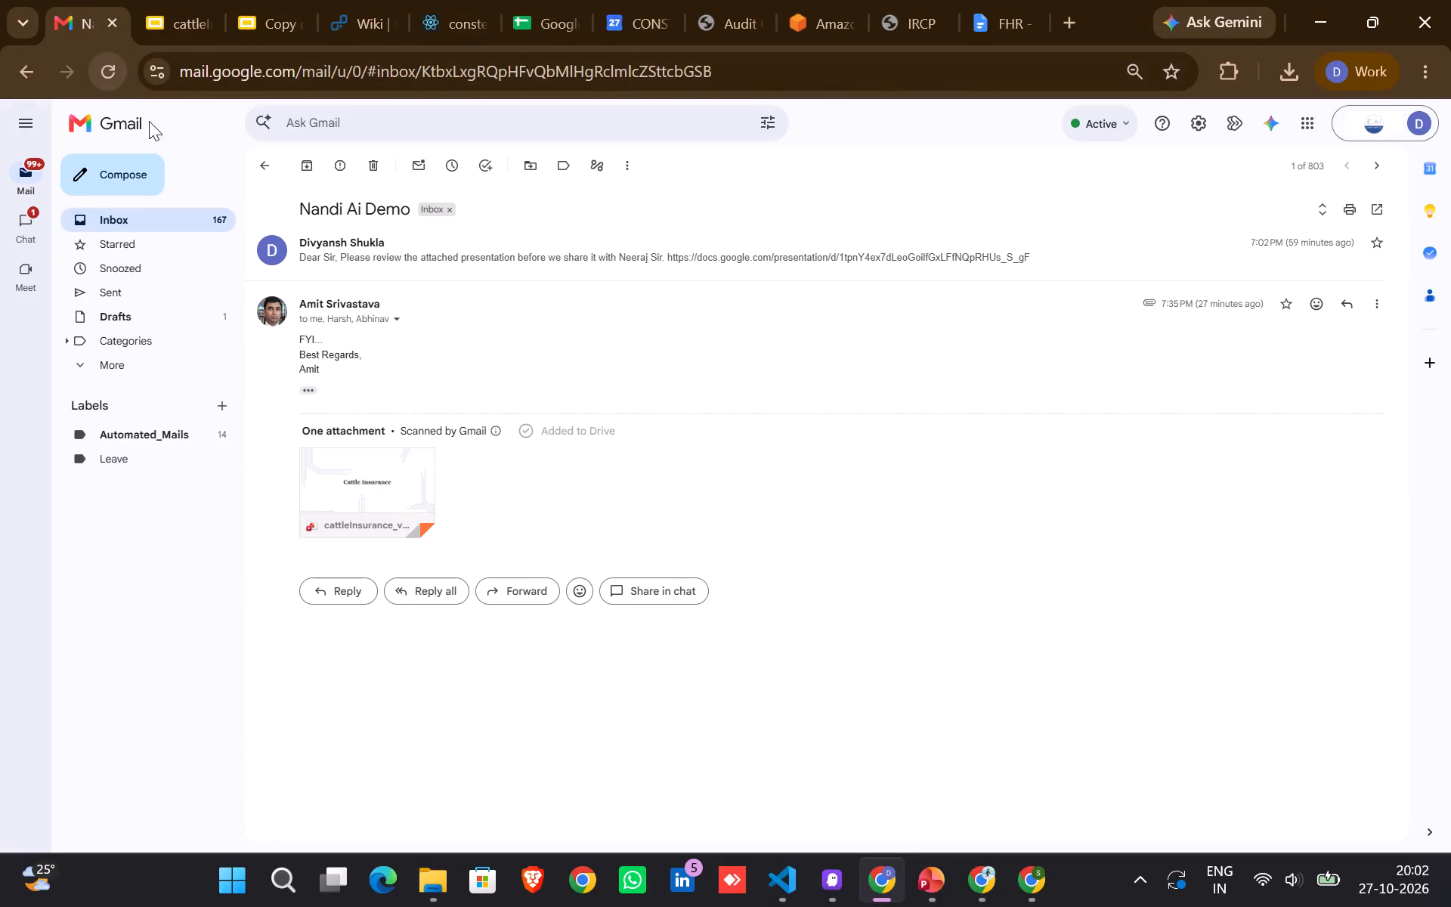
{"action": "left_click", "coordinate": [459, 268]}
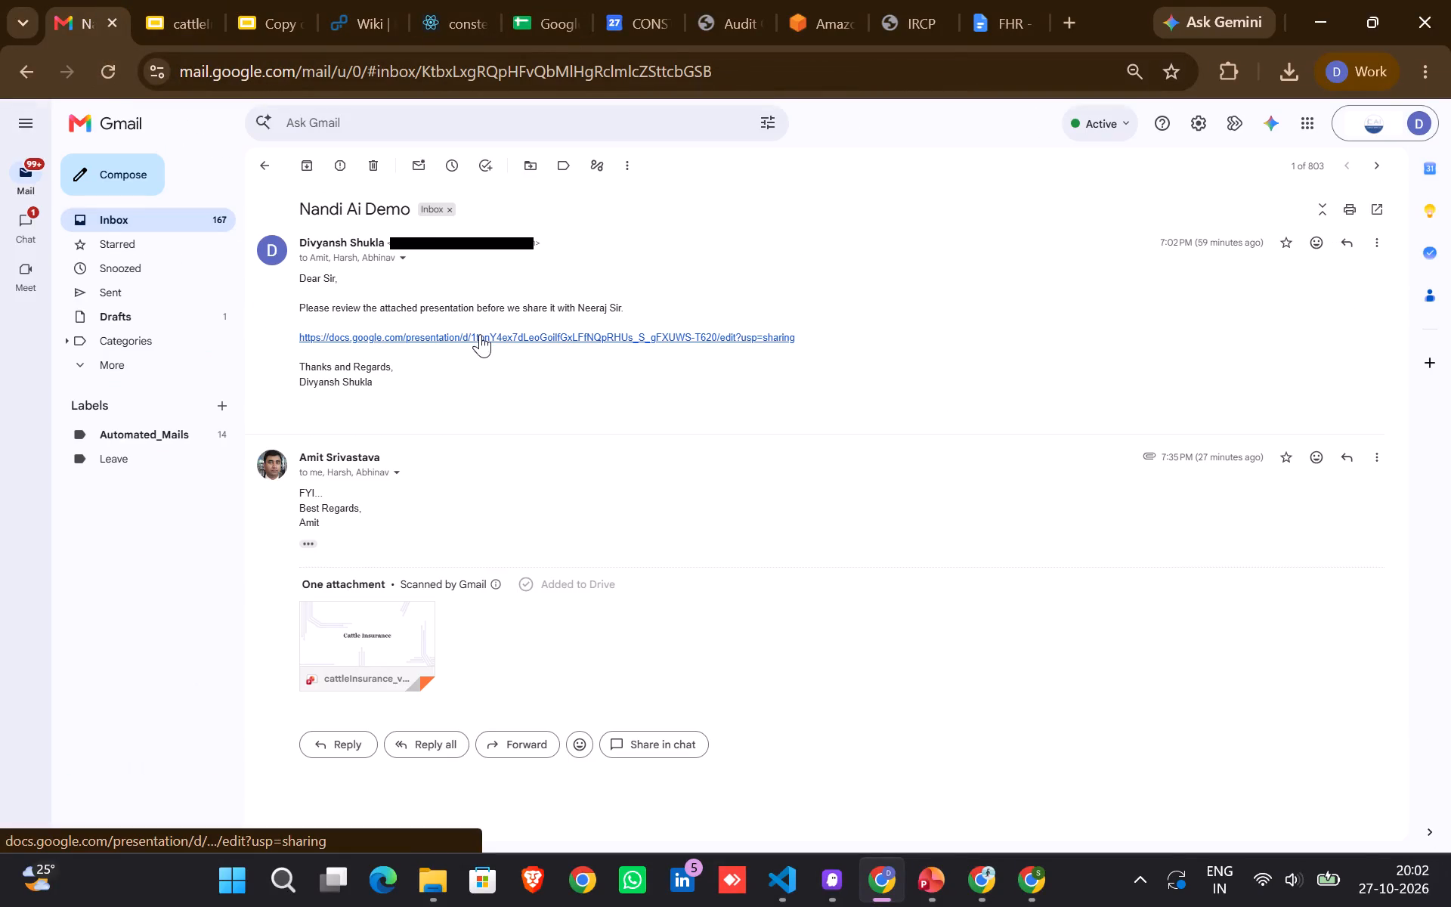
{"action": "left_click", "coordinate": [480, 334]}
Close the cattleInsurance_v4_share presentation and return to the deck opened from the email.
{"action": "left_click", "coordinate": [249, 0]}
{"action": "left_click", "coordinate": [271, 23]}
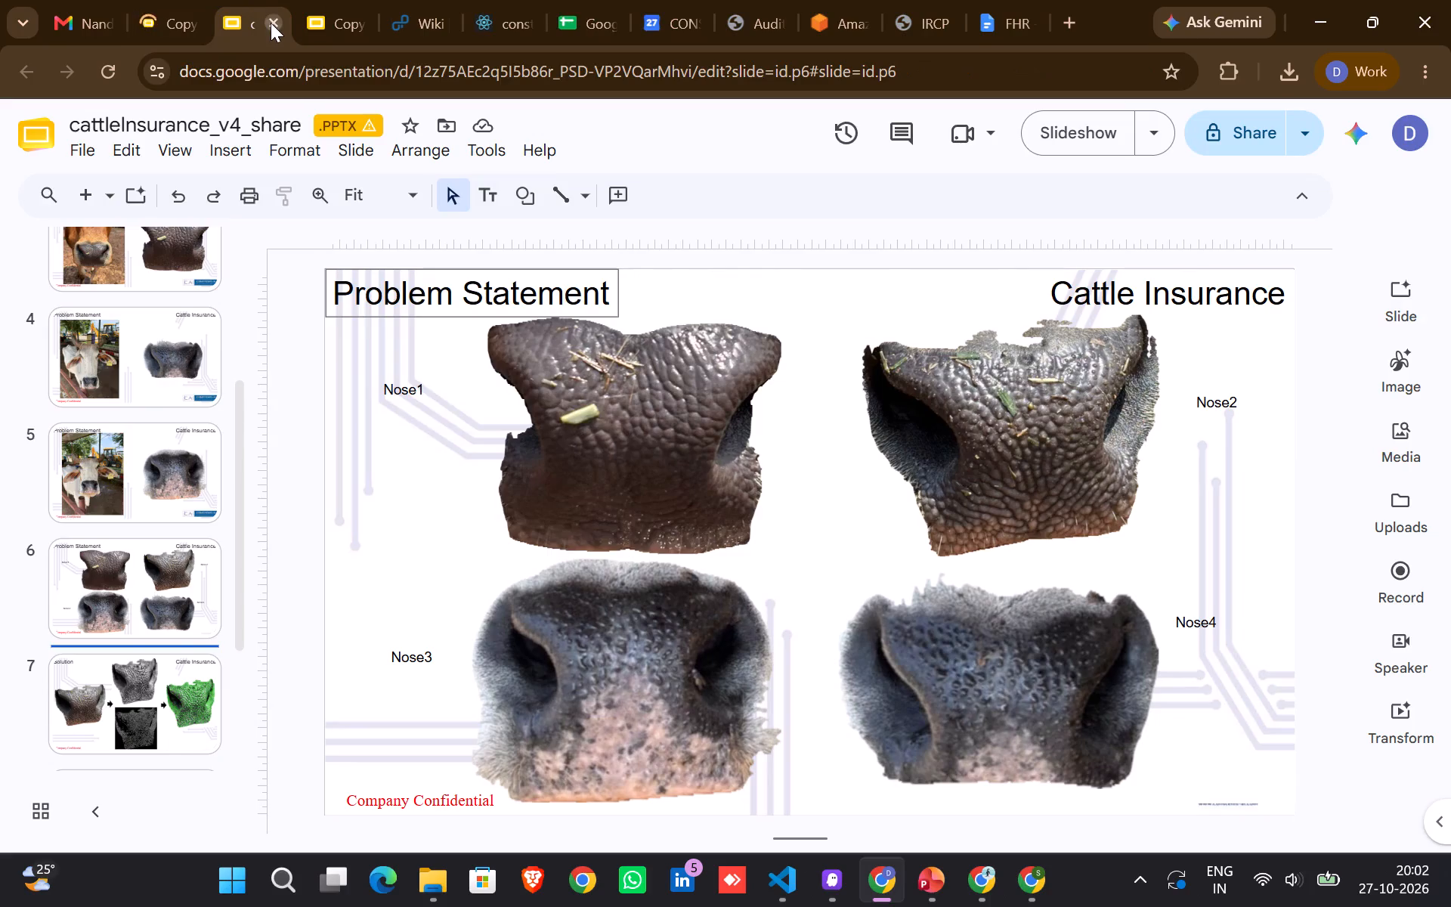
{"action": "left_click", "coordinate": [181, 0]}
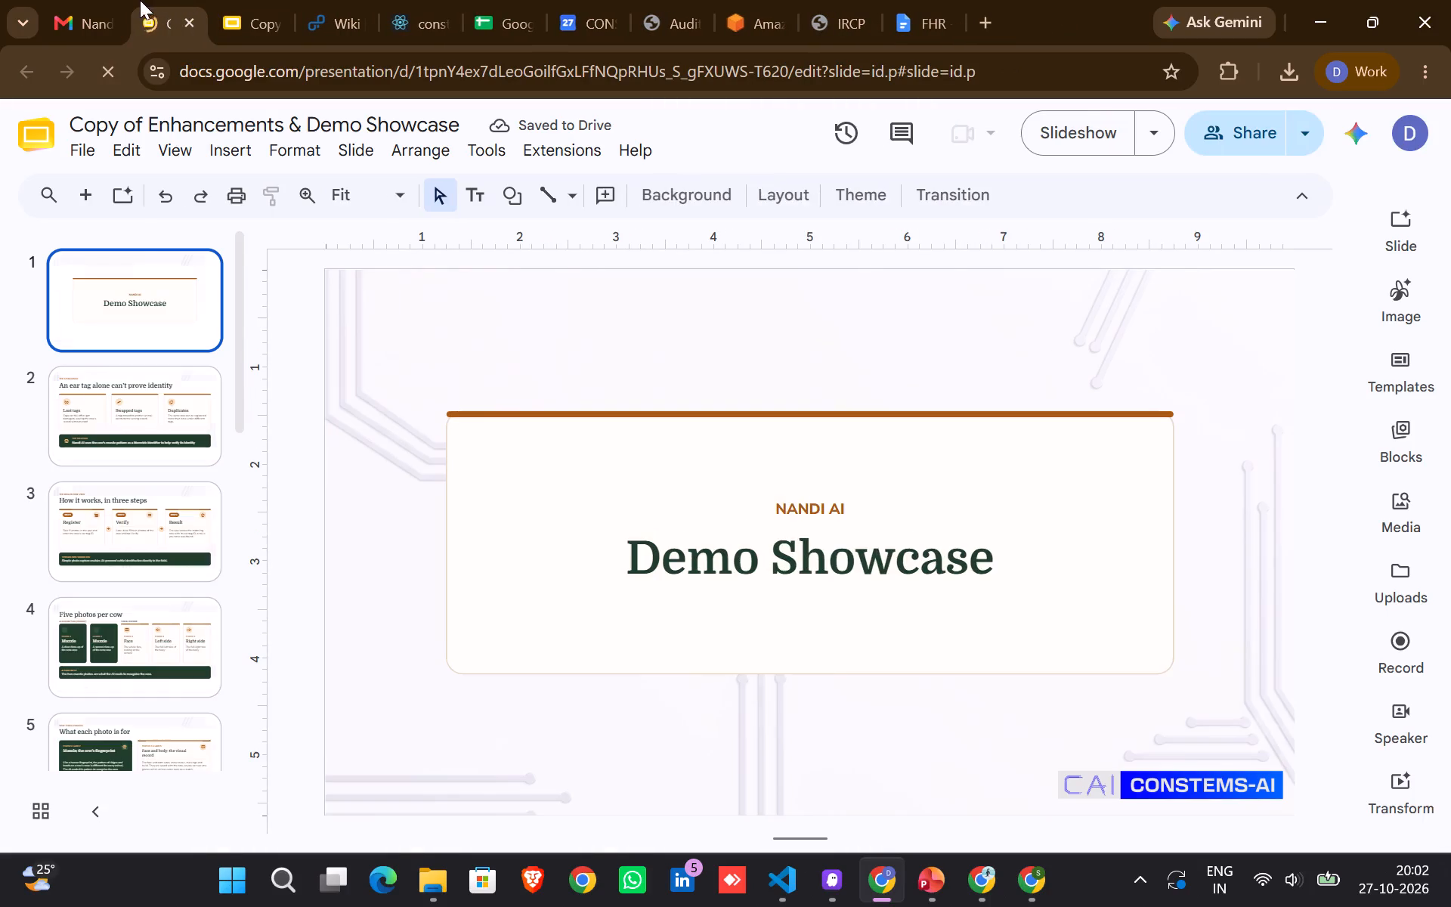
Close the older duplicate of the "Copy of Enhancements & Demo Showcase" deck, keeping the copy opened from the email.
{"action": "left_click", "coordinate": [62, 14]}
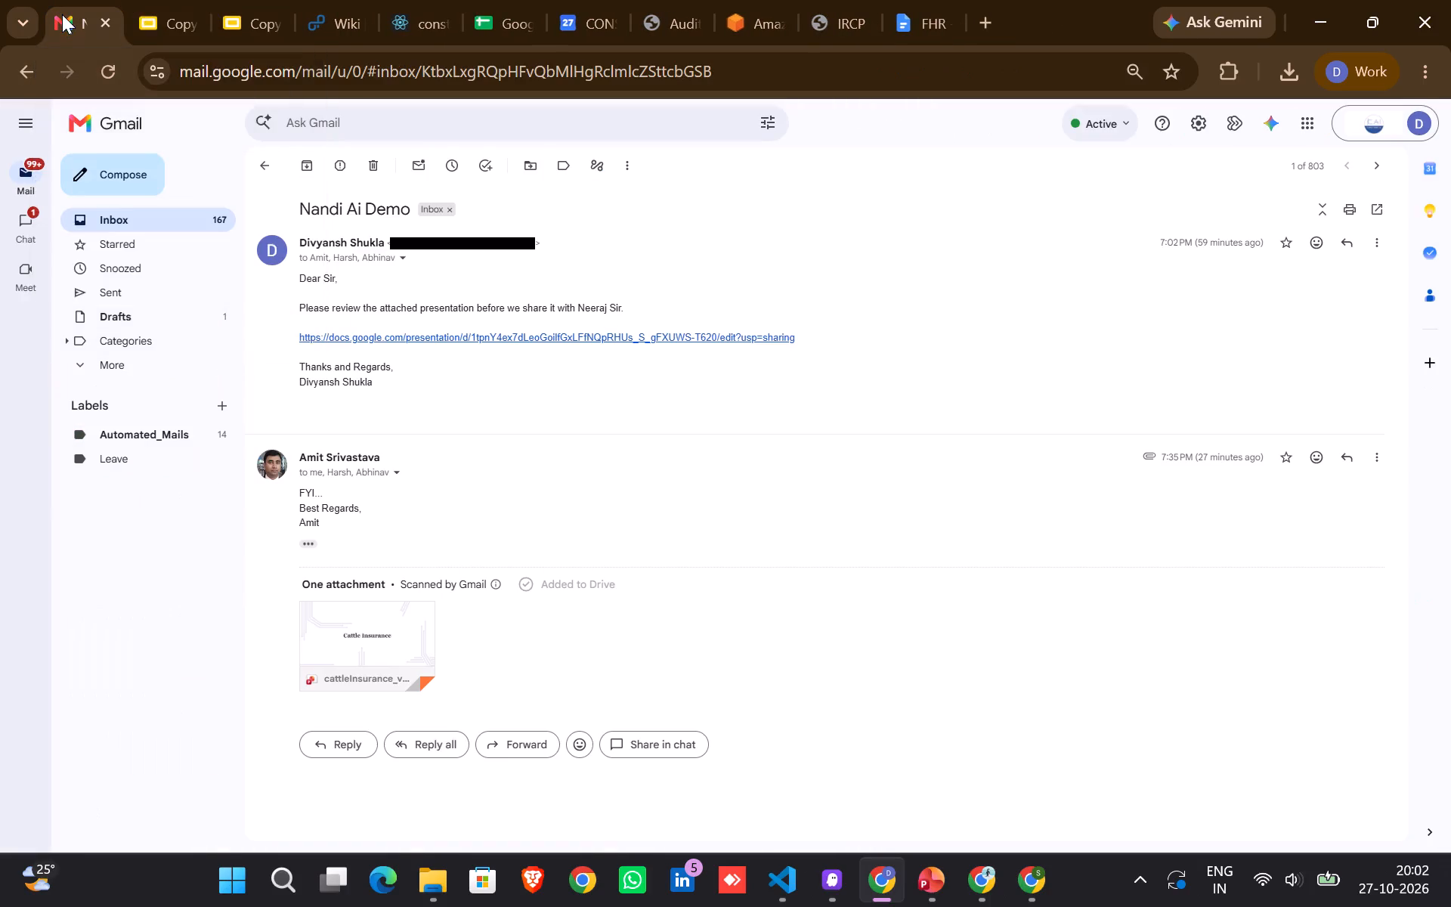
{"action": "left_click", "coordinate": [159, 0]}
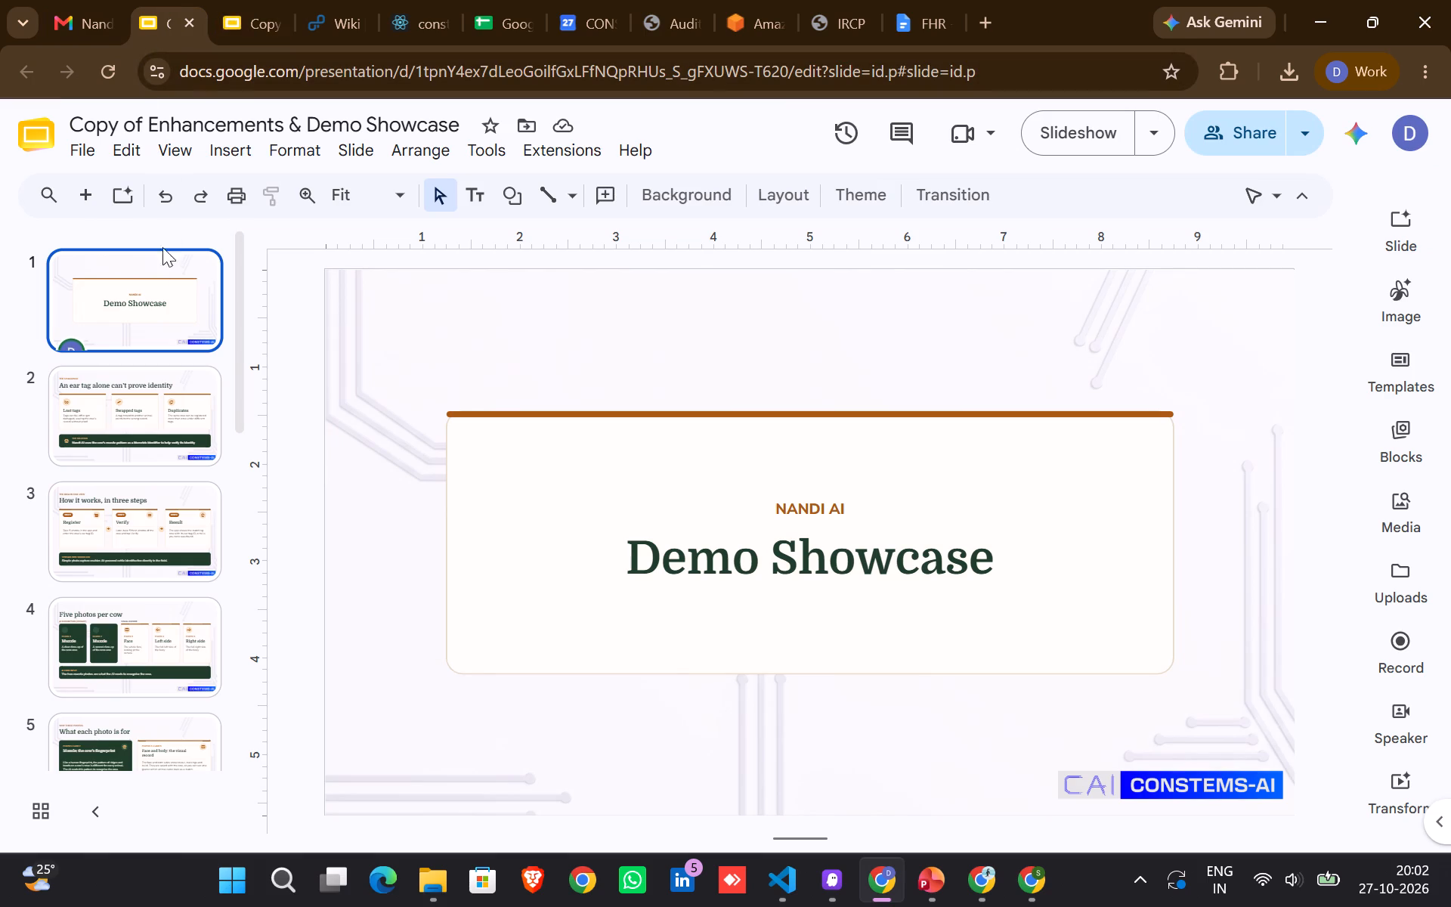
{"action": "left_click", "coordinate": [260, 6]}
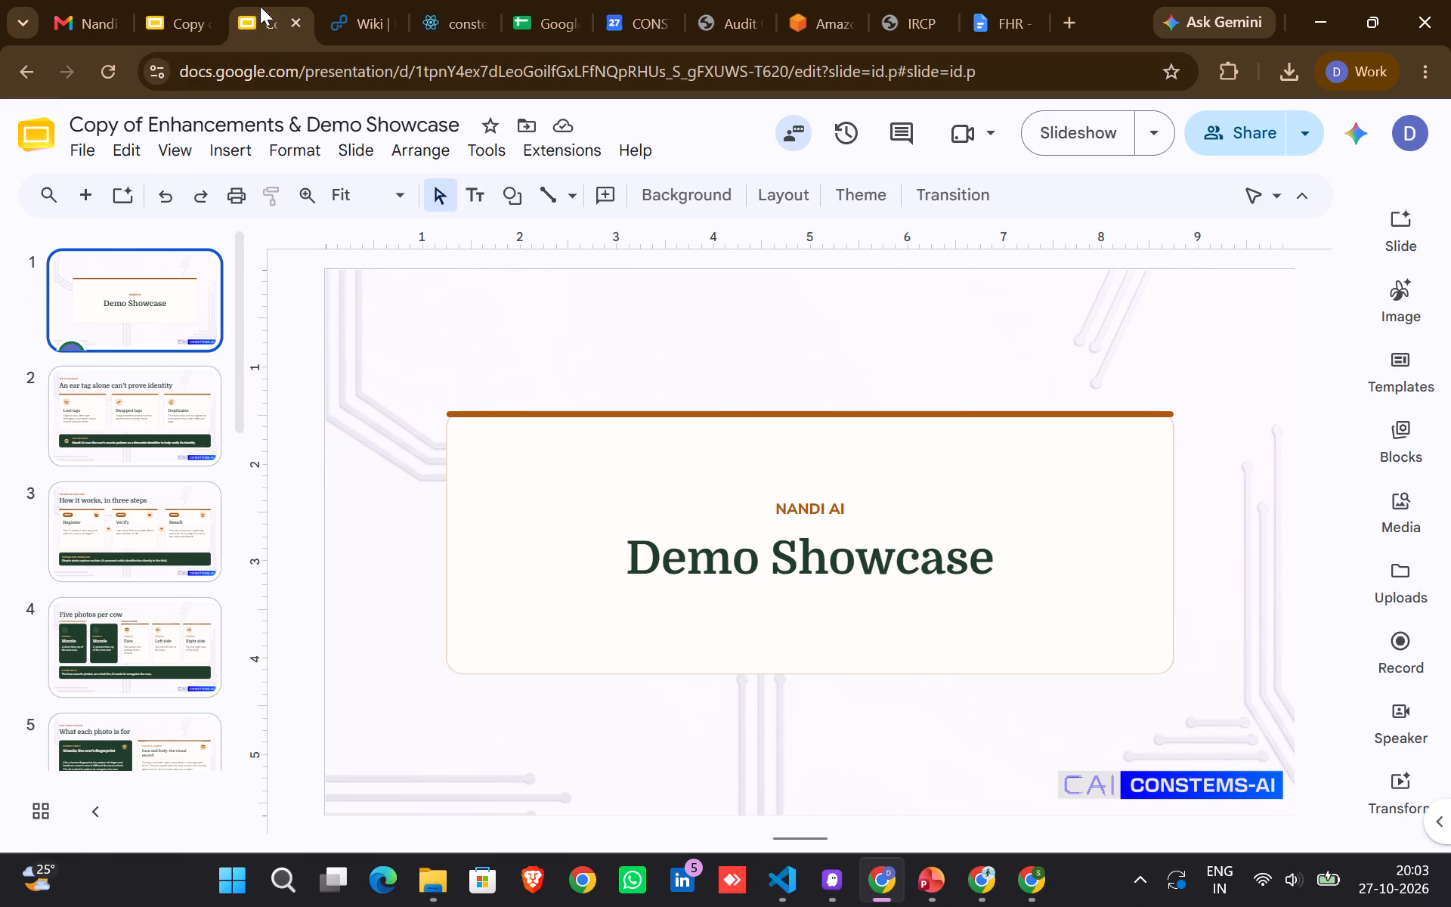
{"action": "left_click", "coordinate": [299, 14]}
{"action": "left_click", "coordinate": [196, 5]}
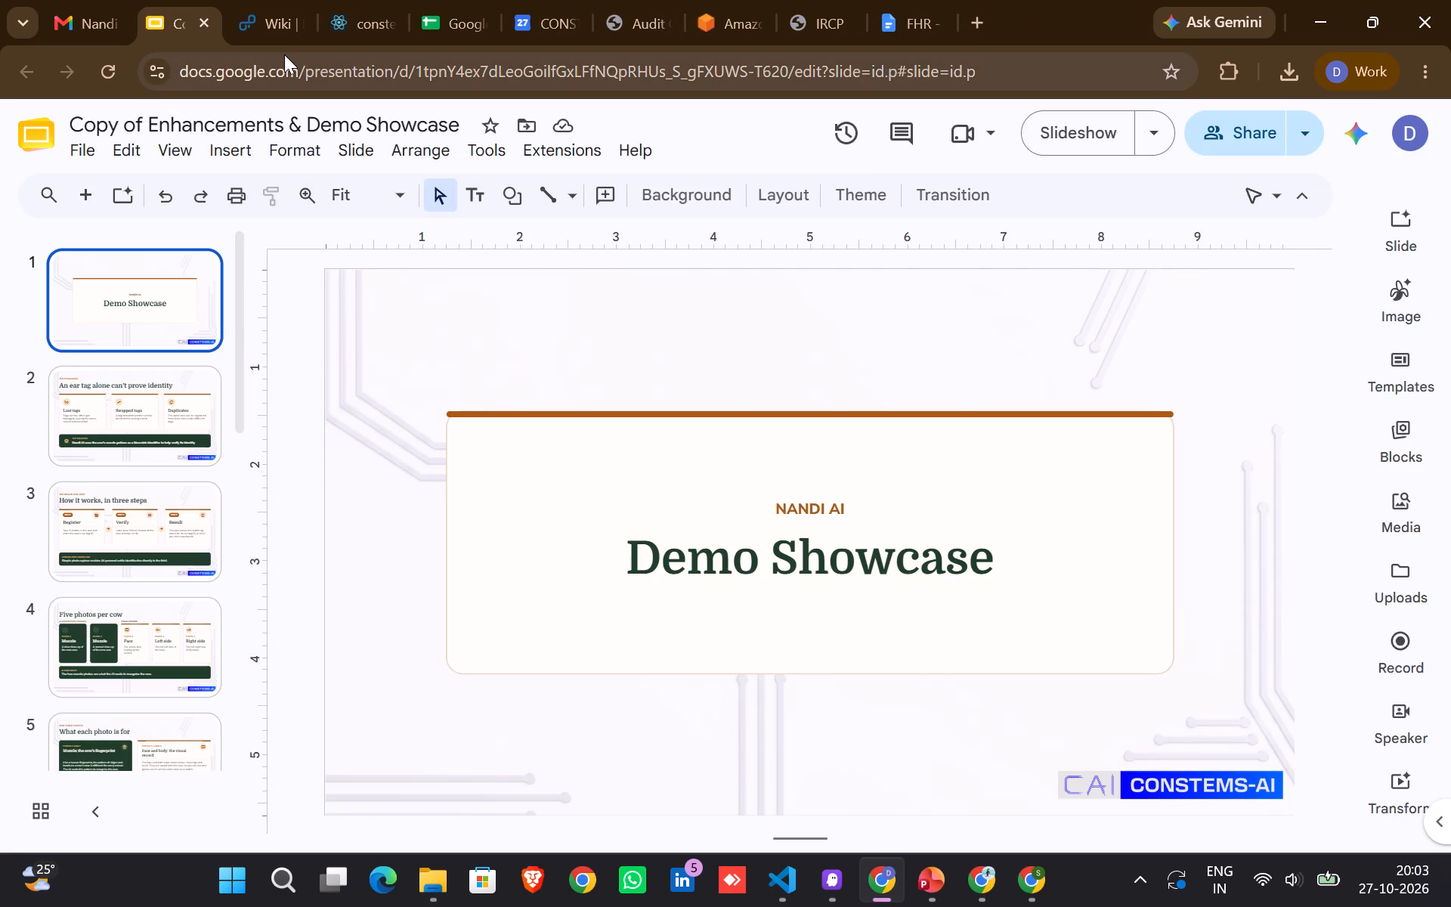
Move on from the title slide to review slide 2, "An ear tag alone can't prove identity".
{"action": "key", "text": "Right"}
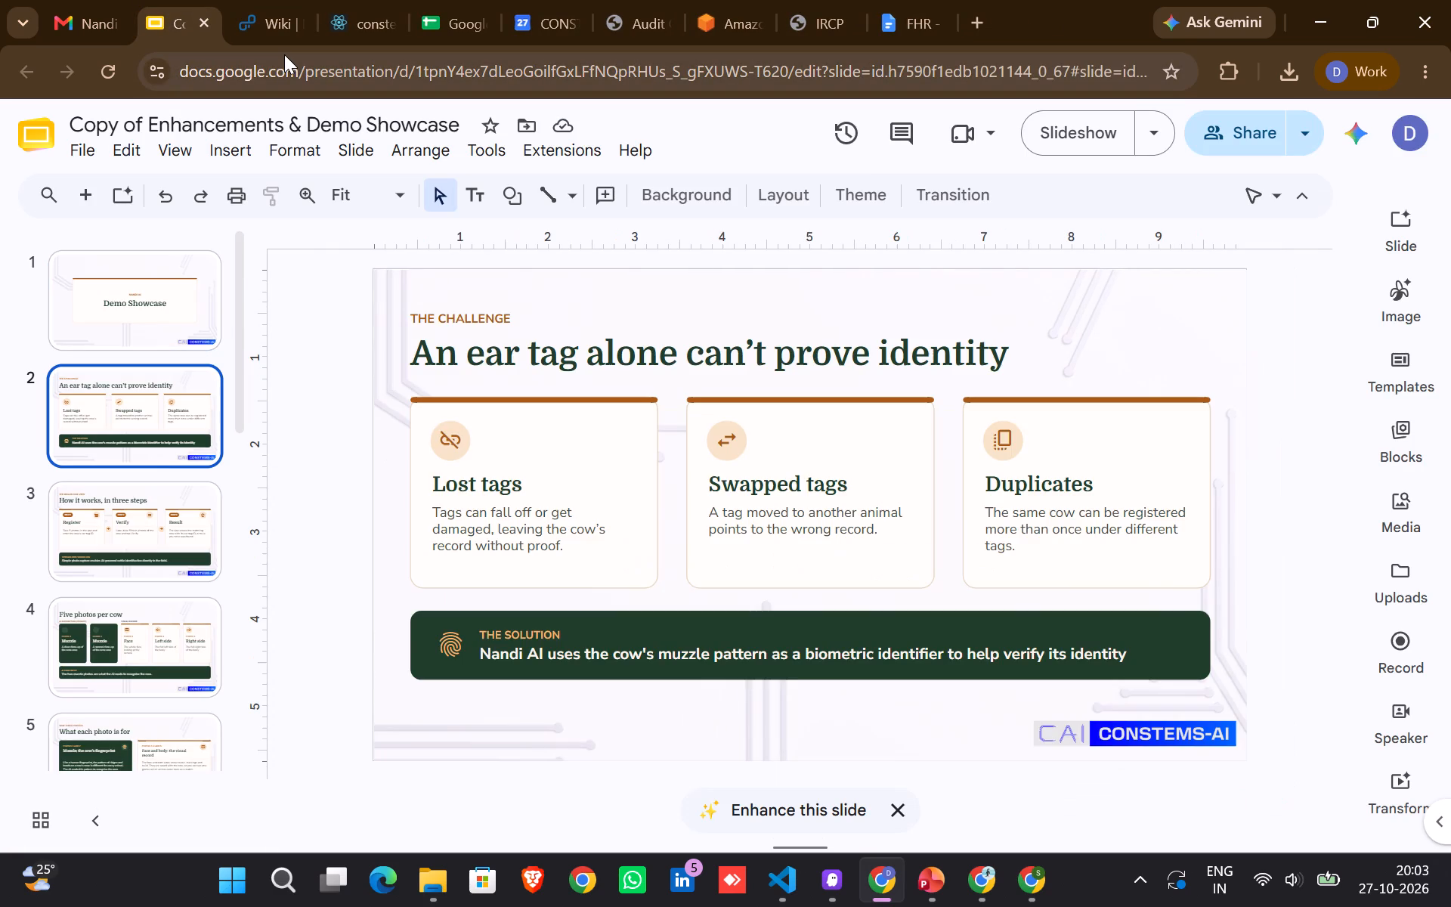
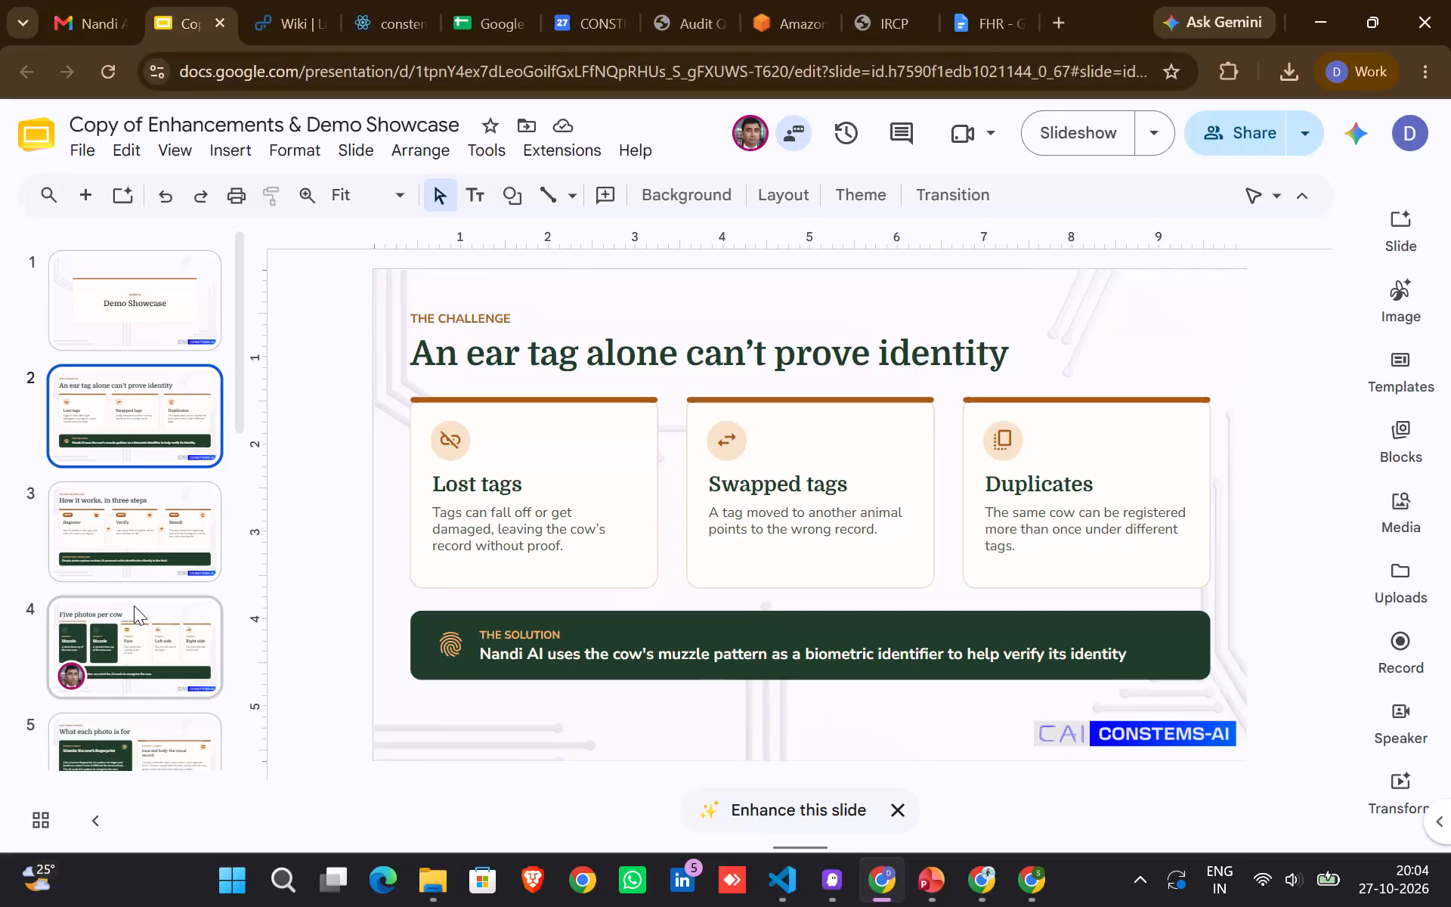
Review slides 8 to 12 of the deck, from "What the AI does after Verify" to the closing "Thank You!" slide.
{"action": "scroll", "coordinate": [134, 605], "scroll_direction": "down", "scroll_amount": 5}
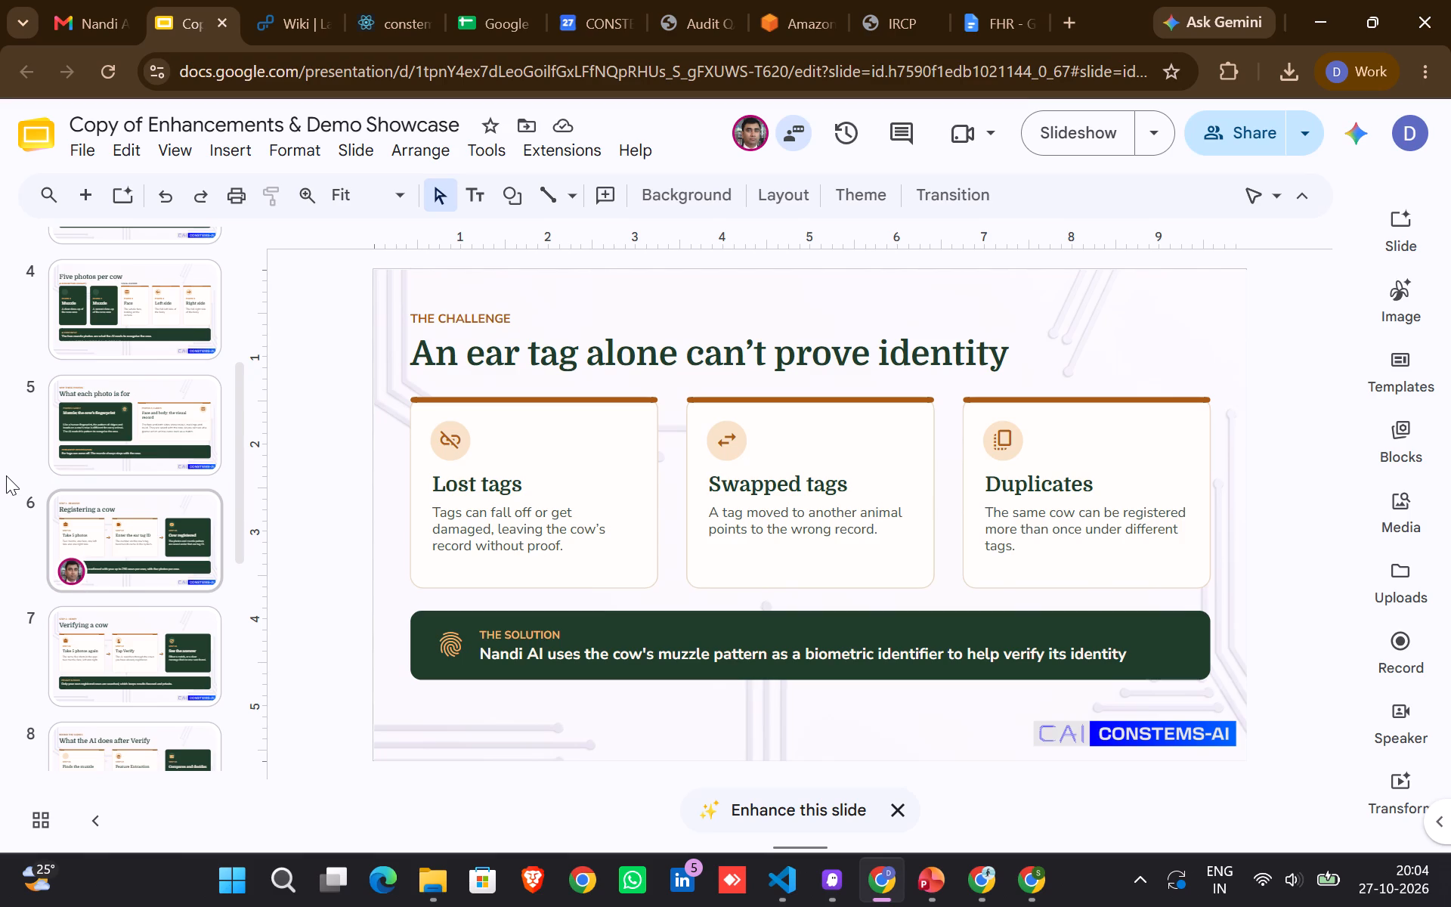
{"action": "scroll", "coordinate": [6, 475], "scroll_direction": "down", "scroll_amount": 2}
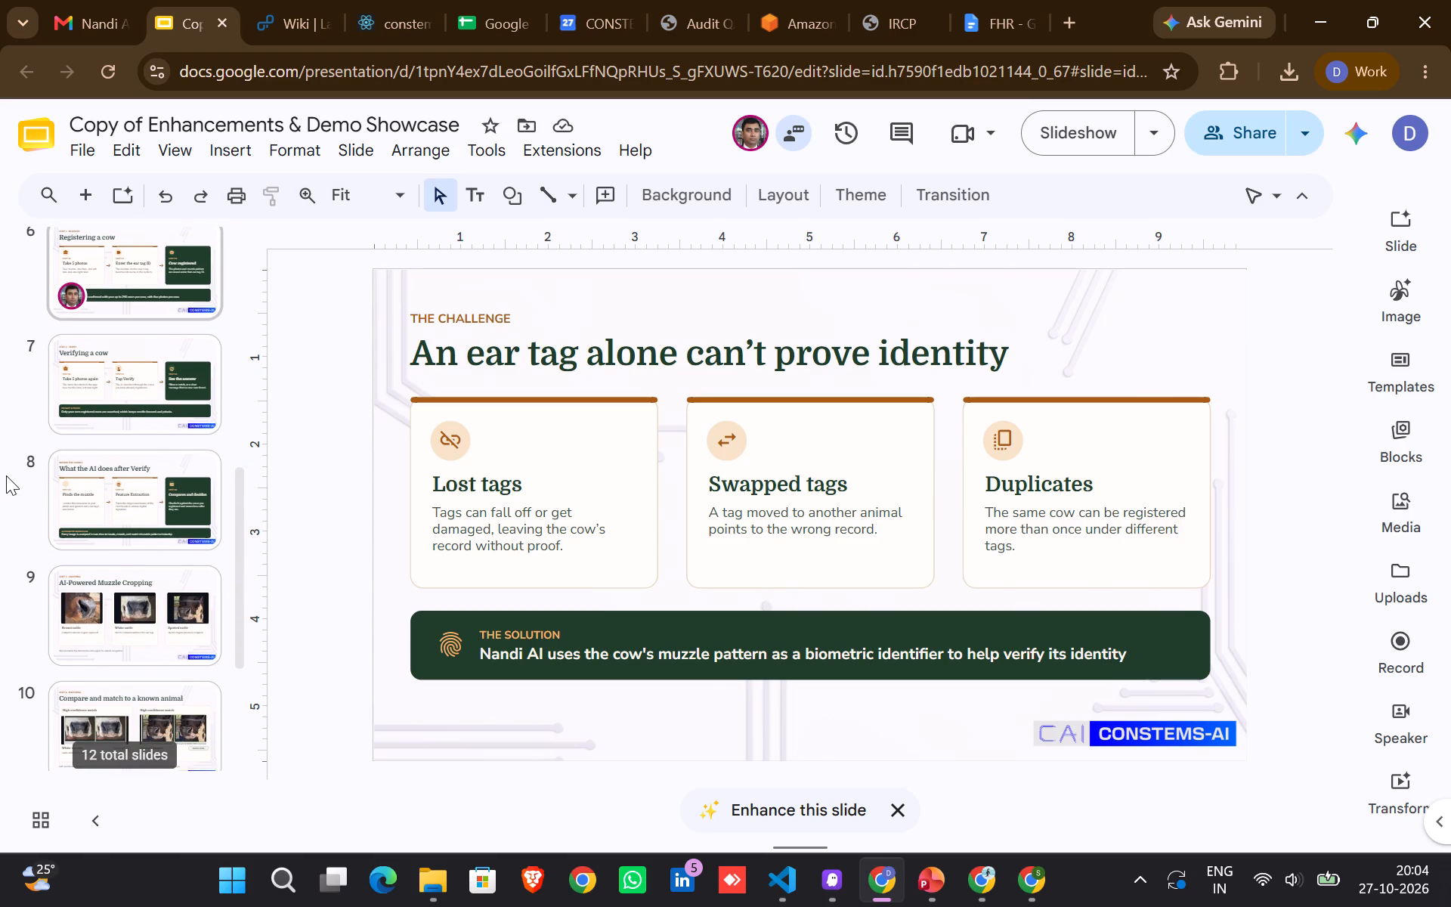
{"action": "scroll", "coordinate": [6, 475], "scroll_direction": "down", "scroll_amount": 1}
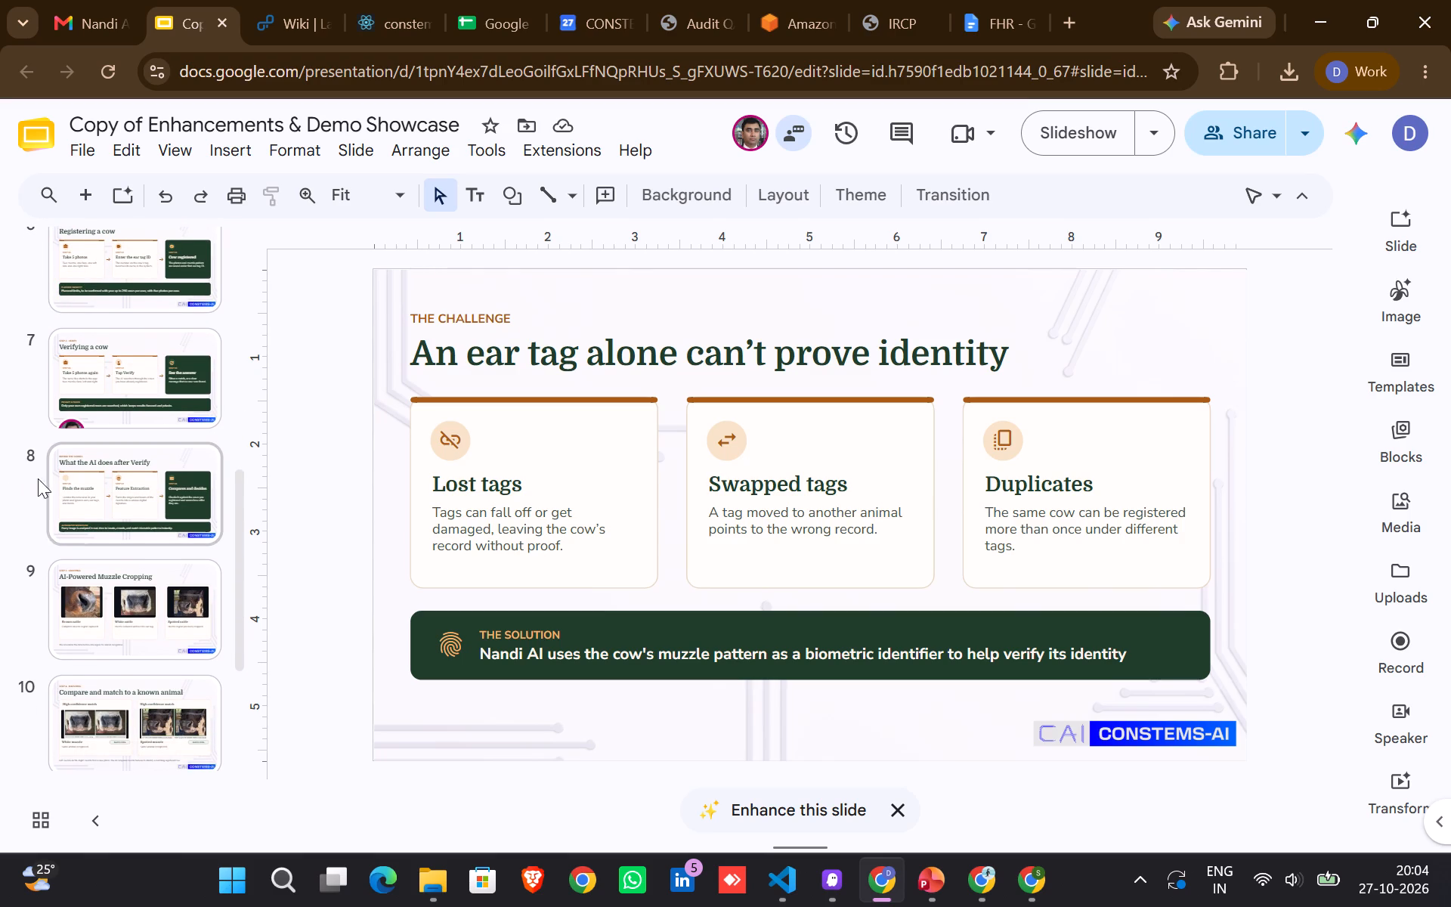
{"action": "left_click", "coordinate": [57, 477]}
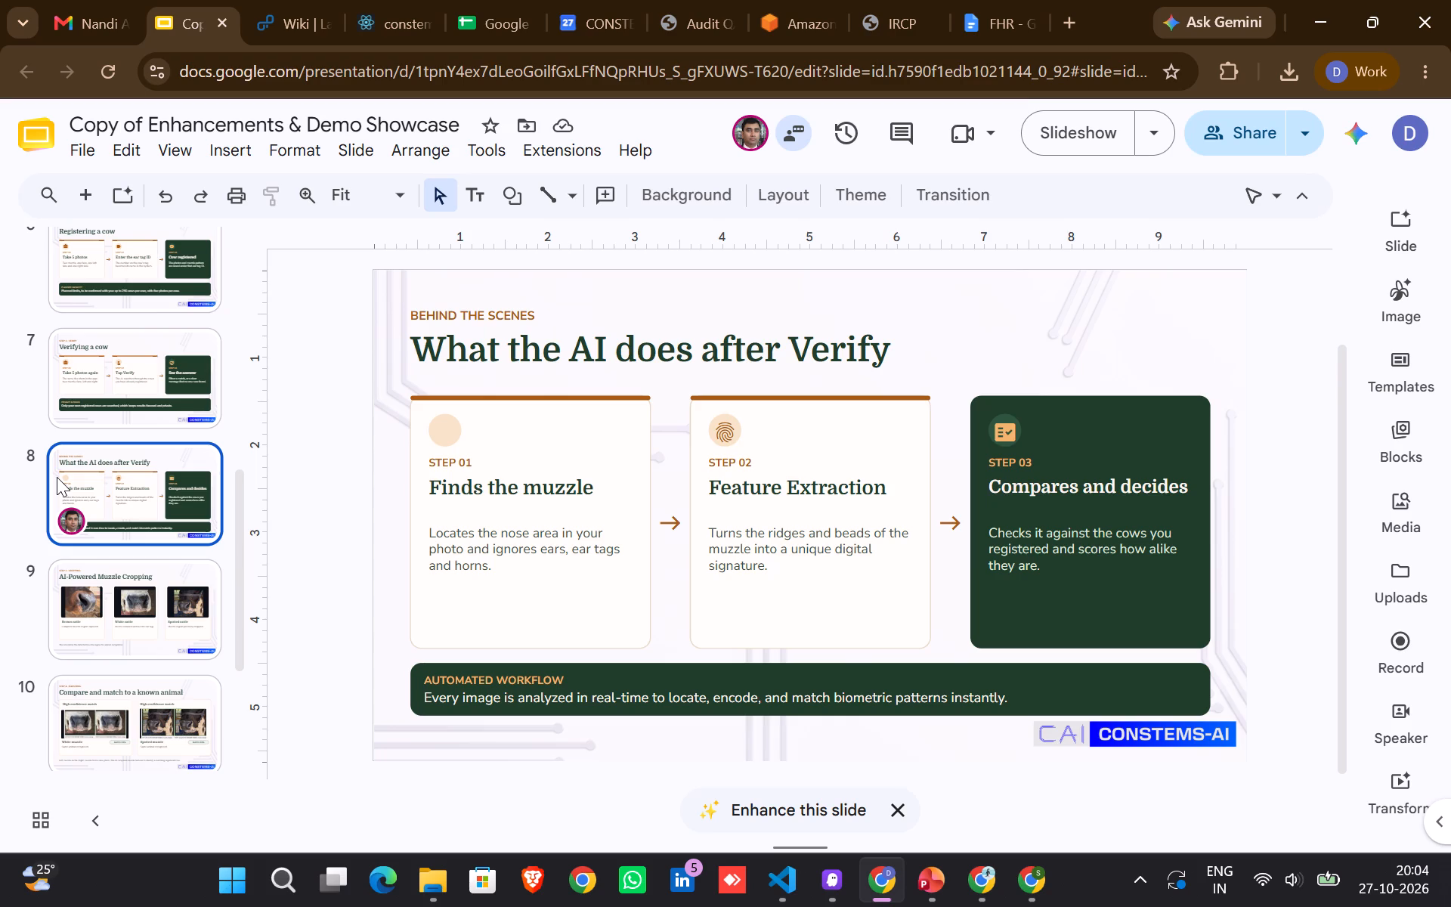
{"action": "scroll", "coordinate": [57, 477], "scroll_direction": "down", "scroll_amount": 1}
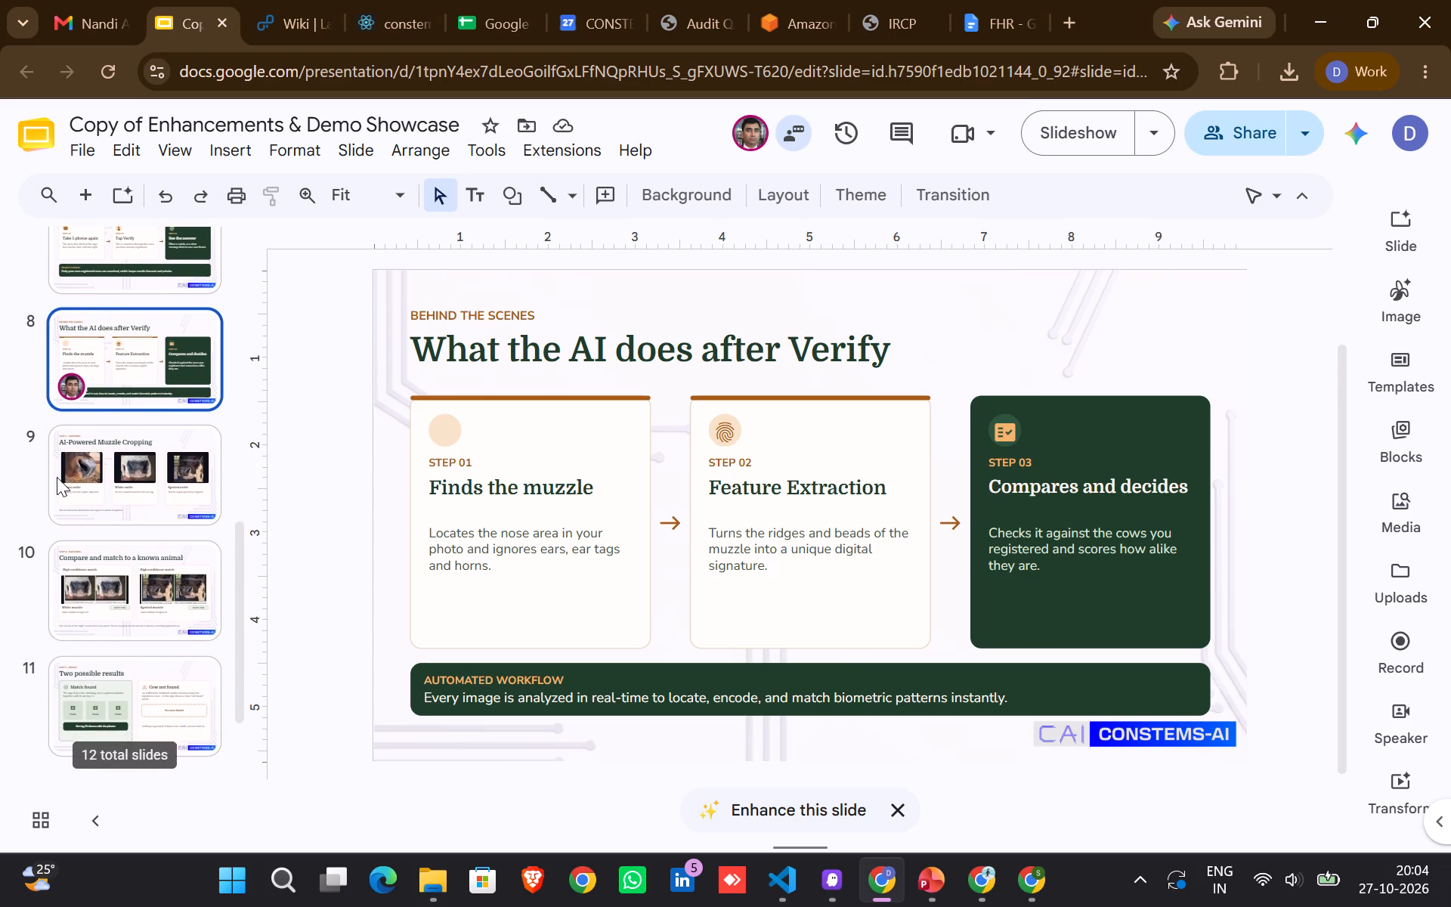
{"action": "scroll", "coordinate": [57, 477], "scroll_direction": "down", "scroll_amount": 1}
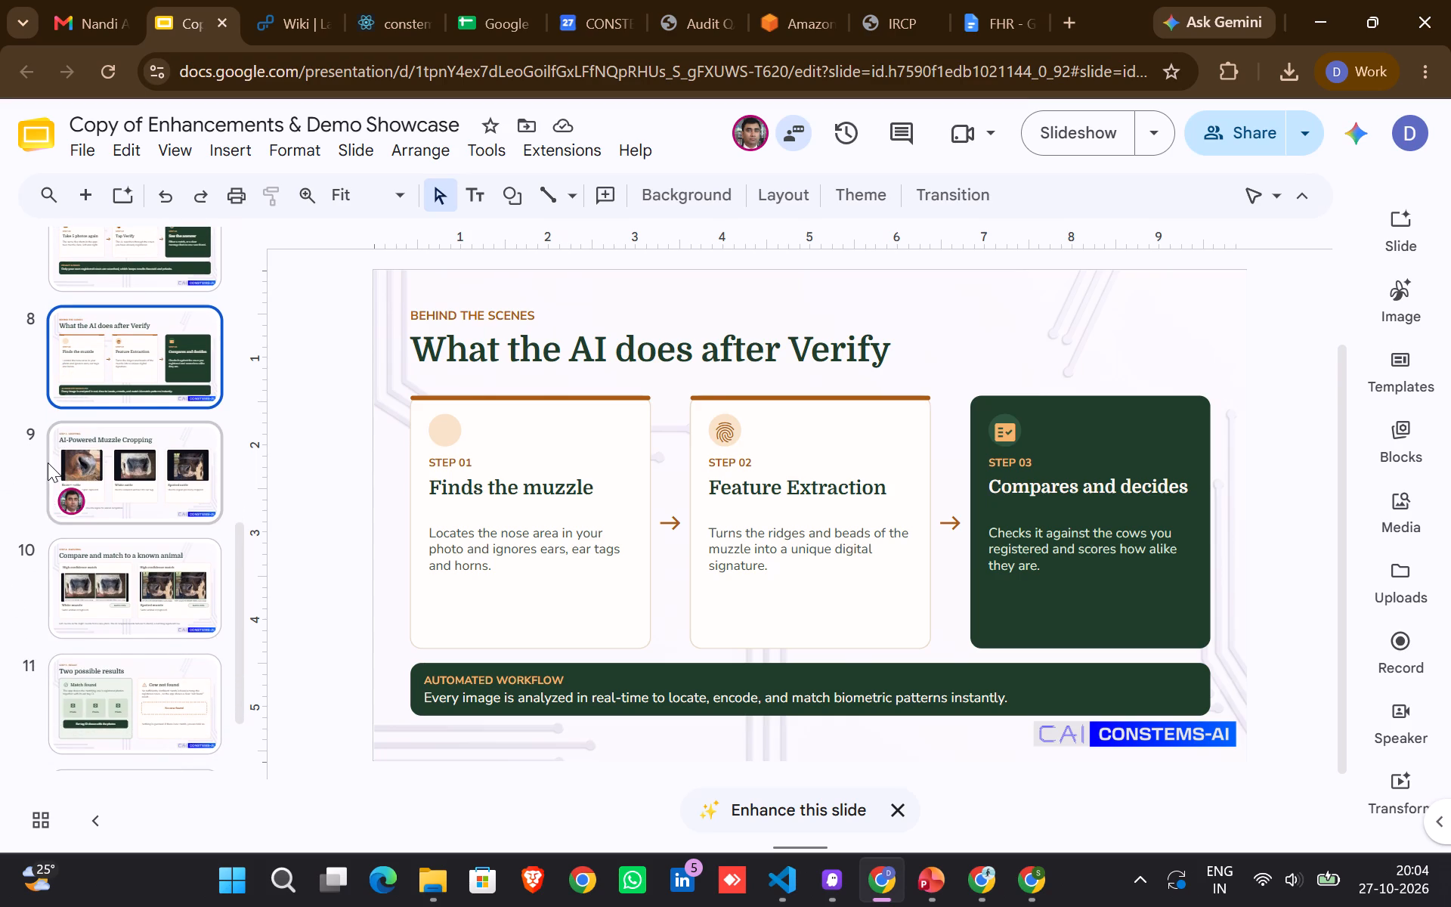
{"action": "left_click", "coordinate": [48, 463]}
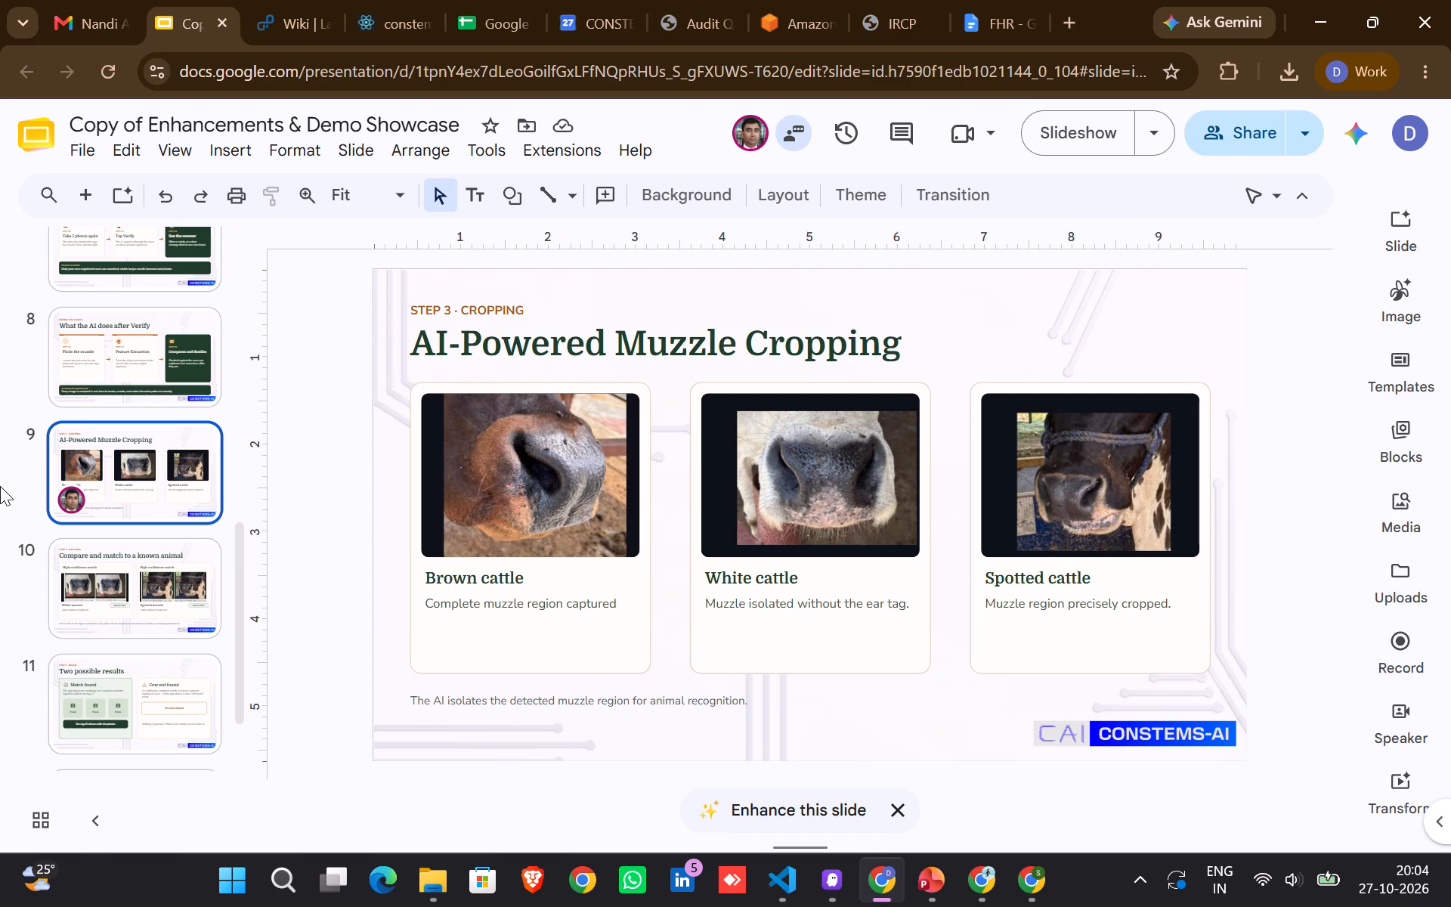
{"action": "left_click", "coordinate": [102, 616]}
{"action": "scroll", "coordinate": [0, 470], "scroll_direction": "down", "scroll_amount": 3}
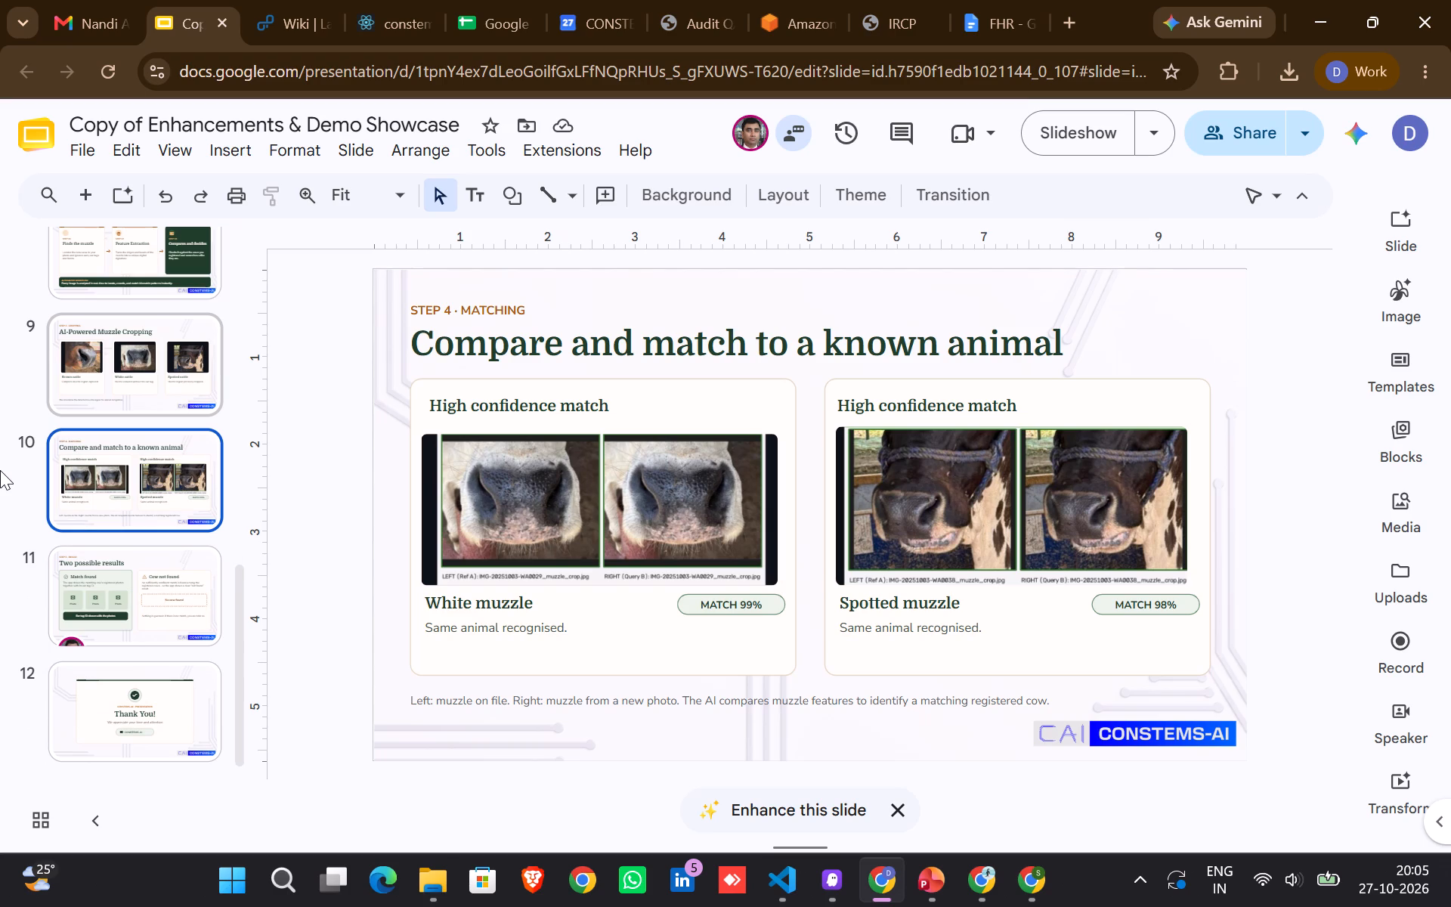
{"action": "key", "text": "Down"}
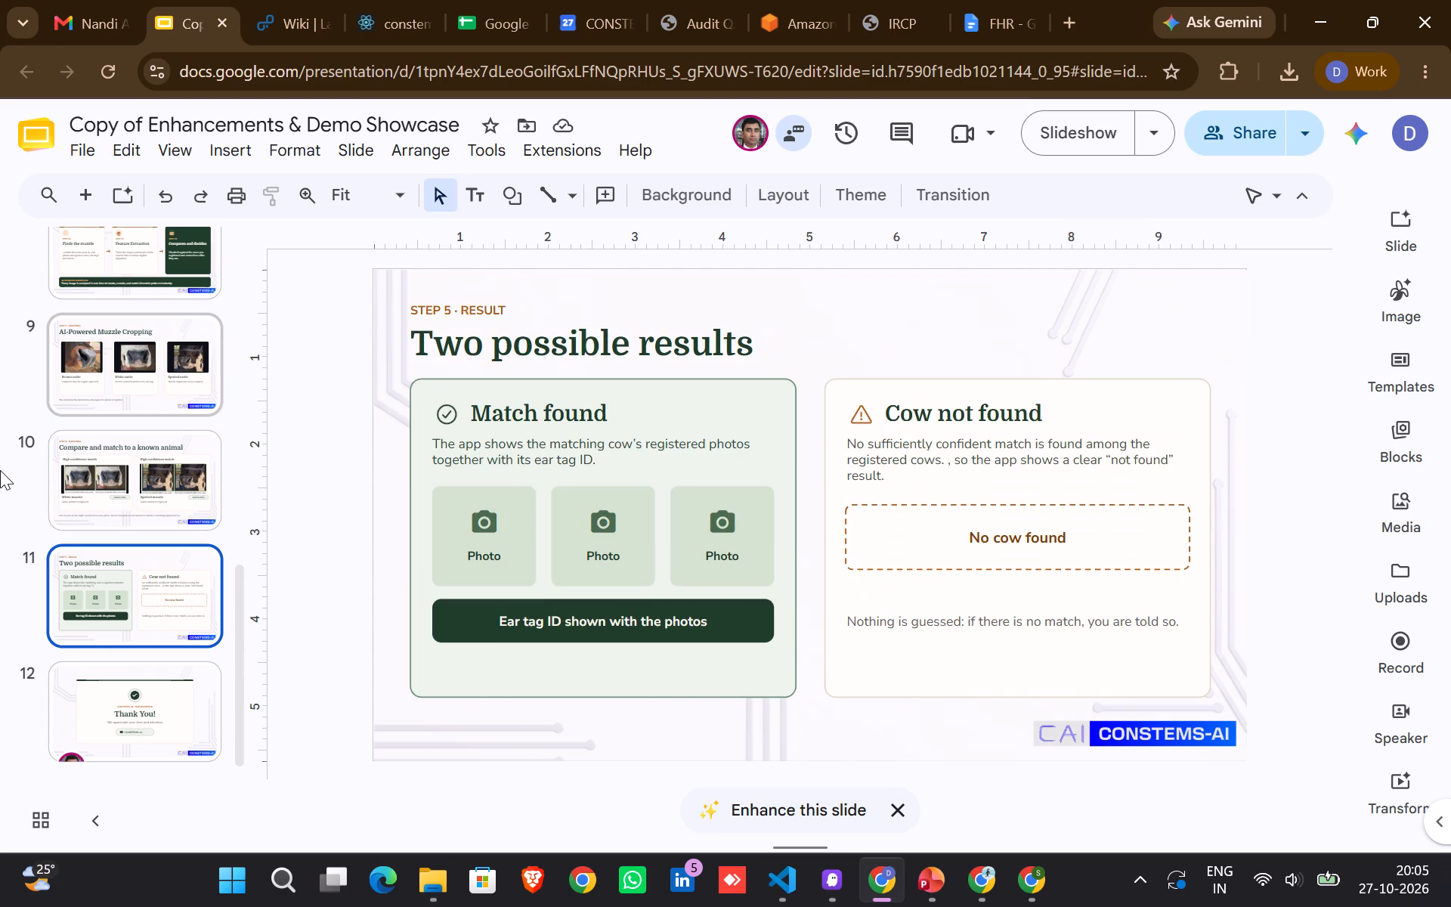
{"action": "key", "text": "Down"}
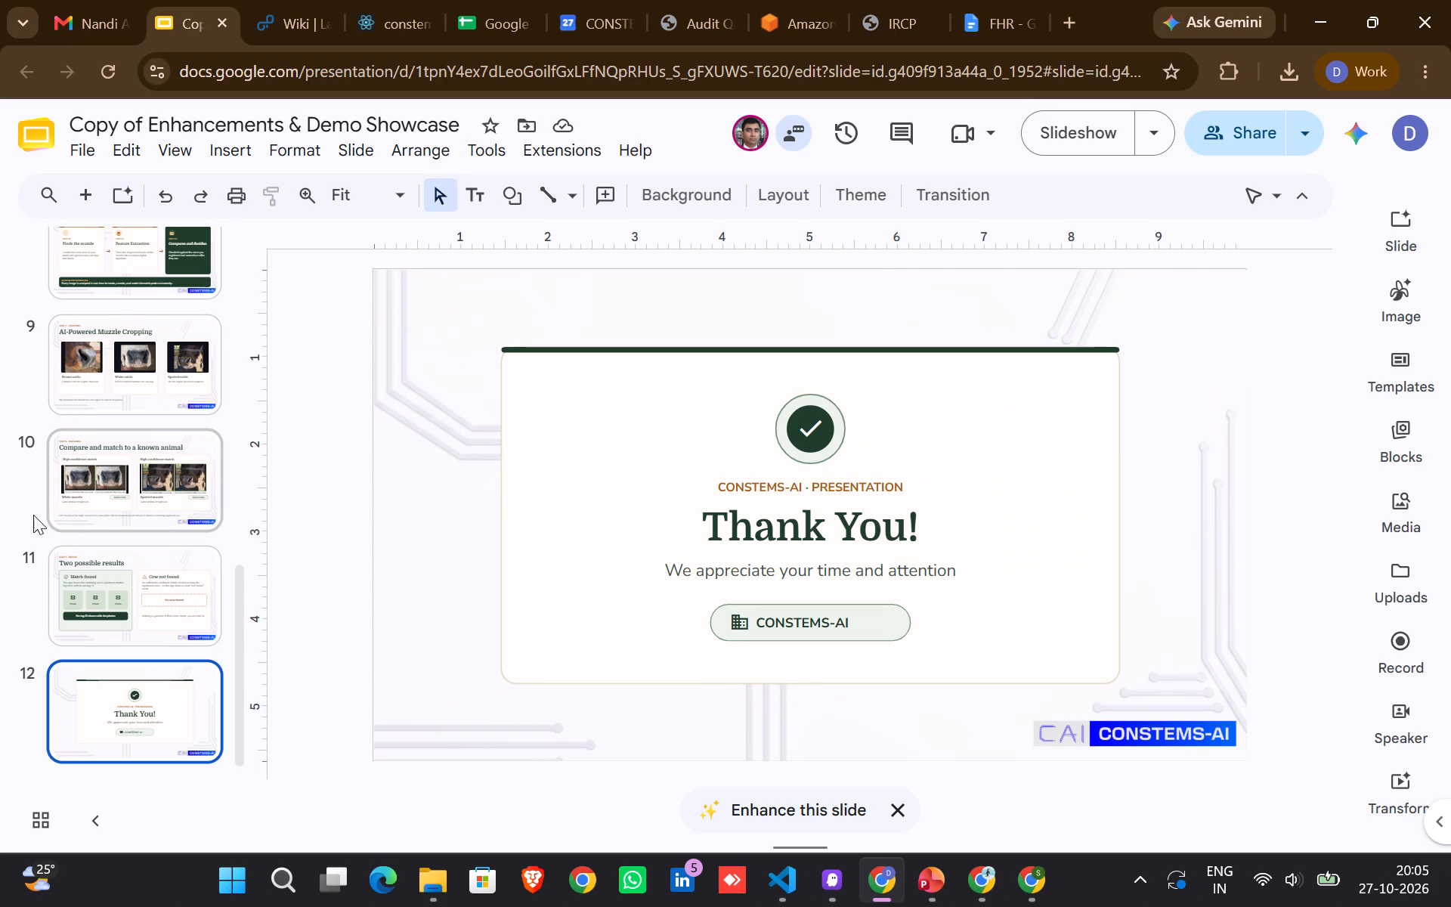
Go back to slide 7, "Verifying a cow", and review its three steps.
{"action": "scroll", "coordinate": [33, 515], "scroll_direction": "up", "scroll_amount": 4}
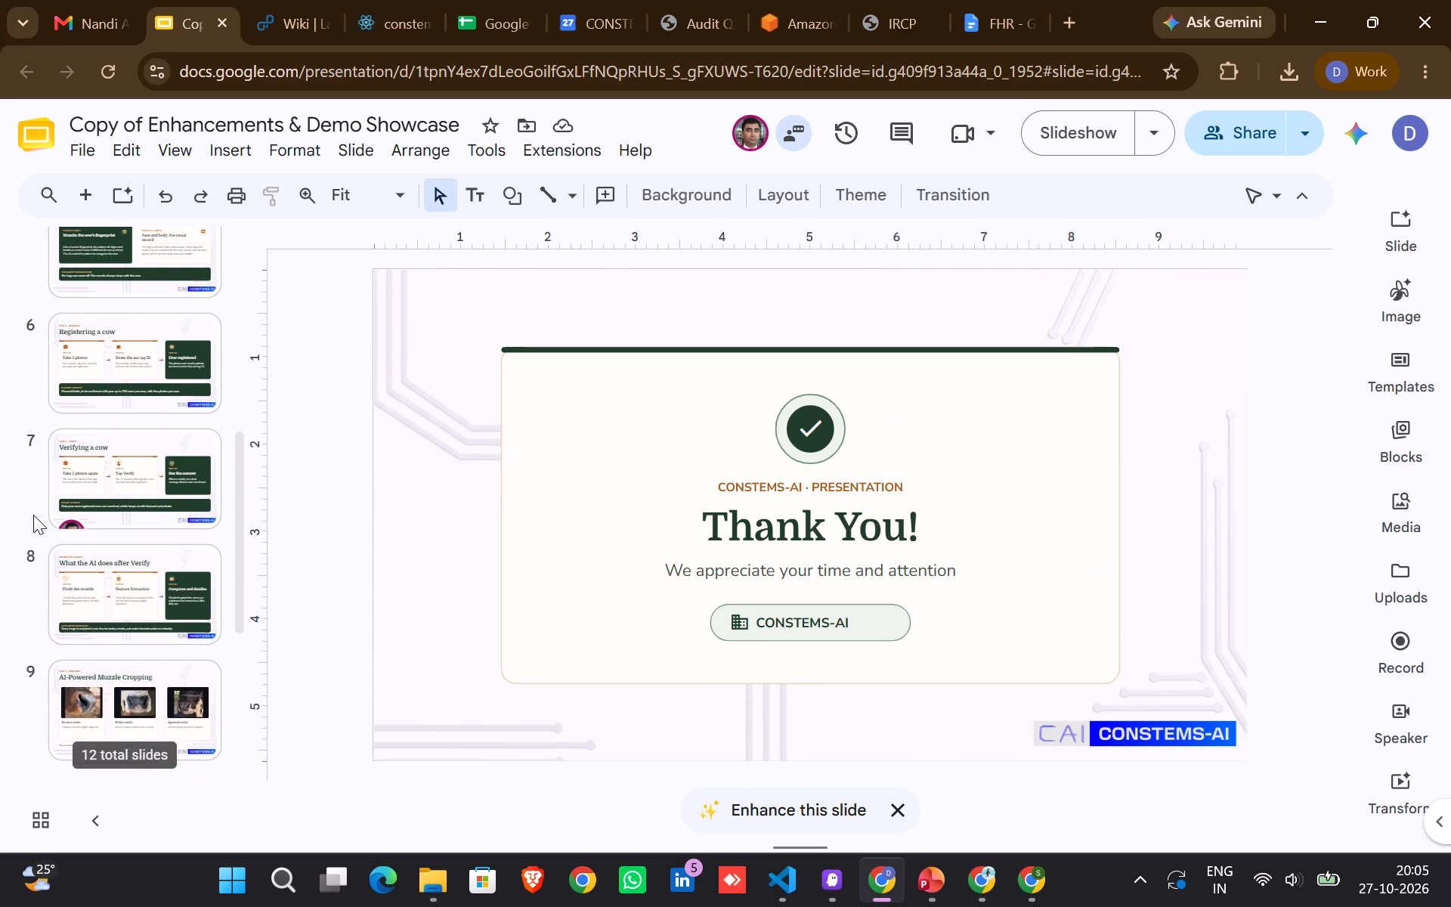
{"action": "scroll", "coordinate": [33, 515], "scroll_direction": "up", "scroll_amount": 1}
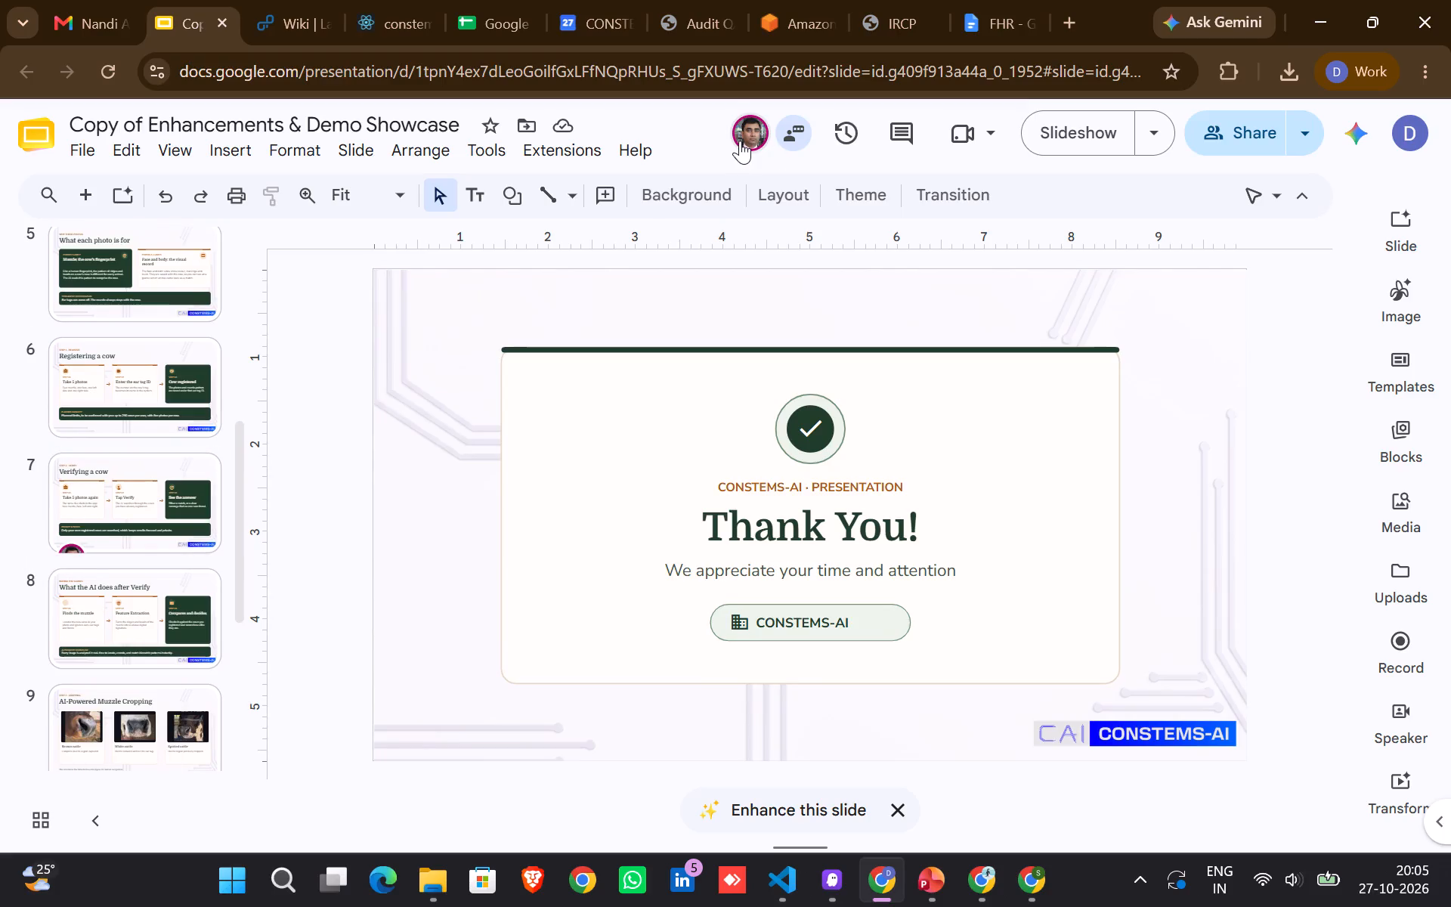
{"action": "left_click", "coordinate": [32, 521]}
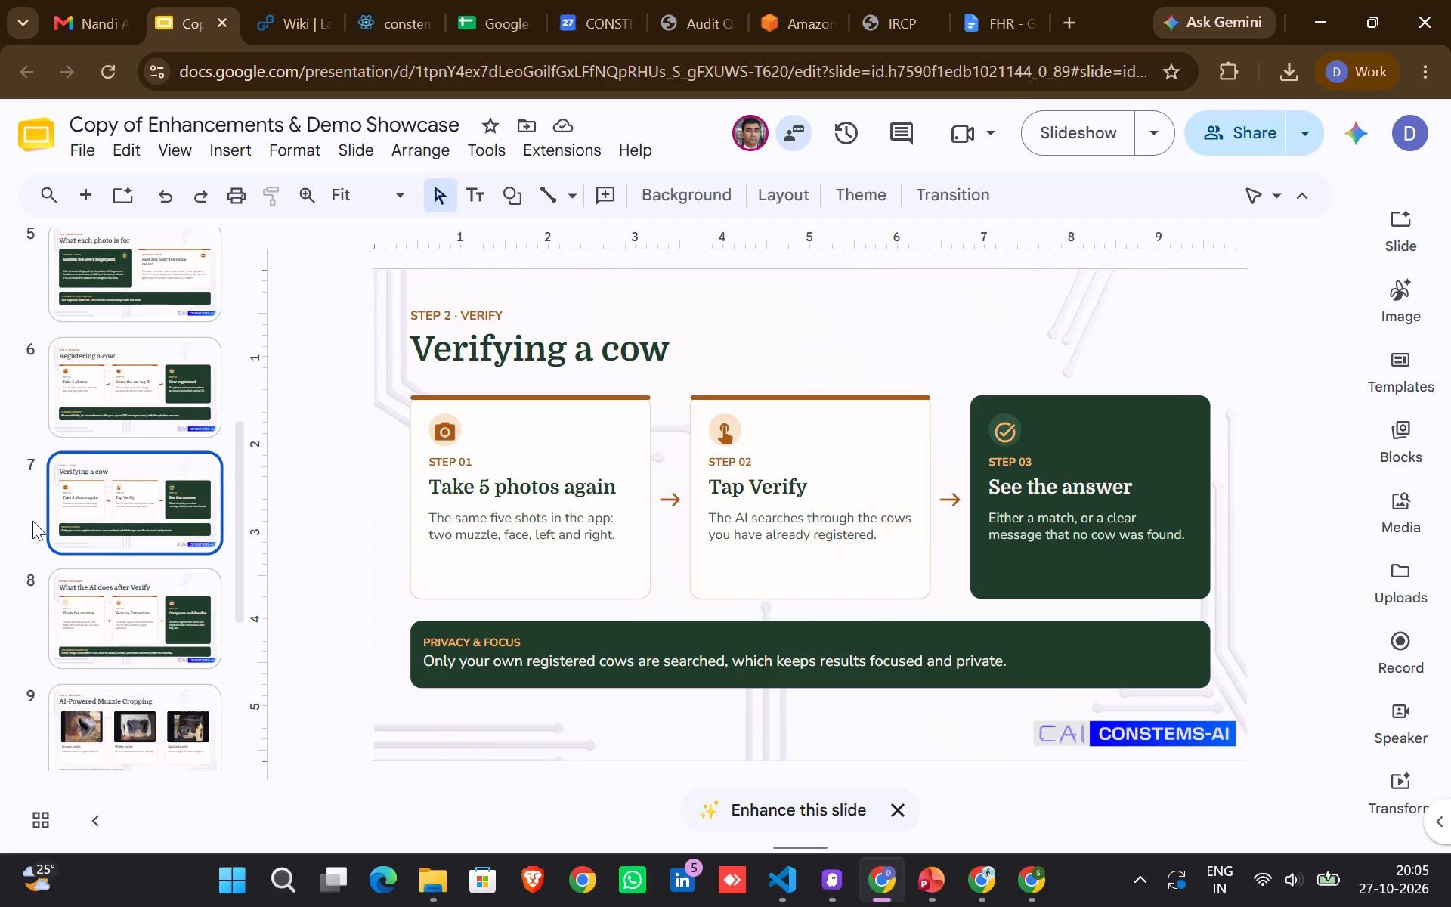
{"action": "scroll", "coordinate": [127, 381], "scroll_direction": "up", "scroll_amount": 5}
Follow the collaborator to slide 10 and set the White muzzle and Spotted muzzle badges to "MATCH 99.9%".
{"action": "left_click", "coordinate": [752, 147]}
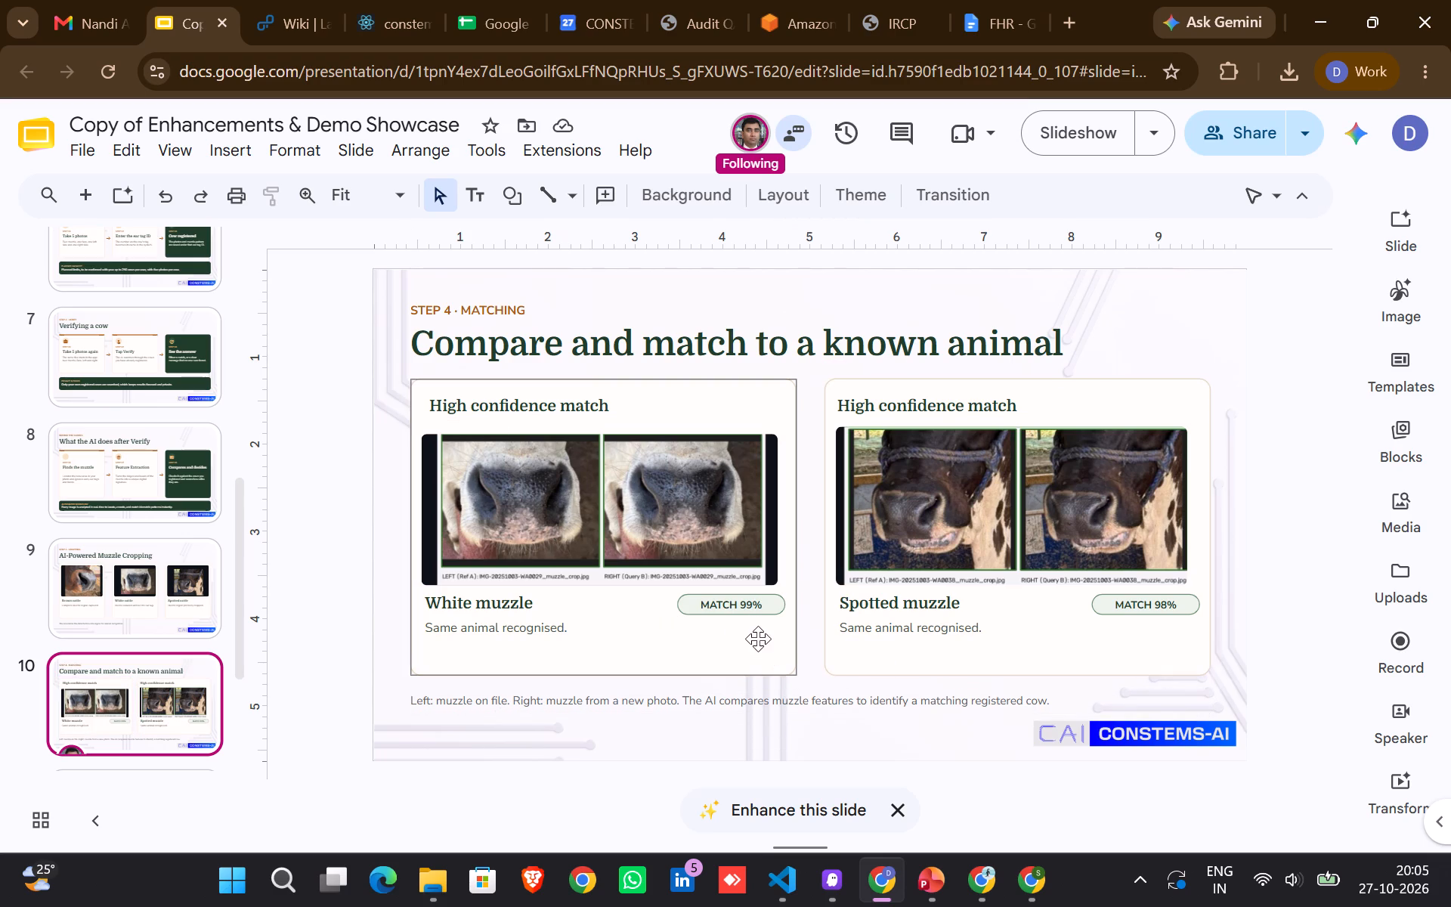
{"action": "left_click", "coordinate": [749, 605]}
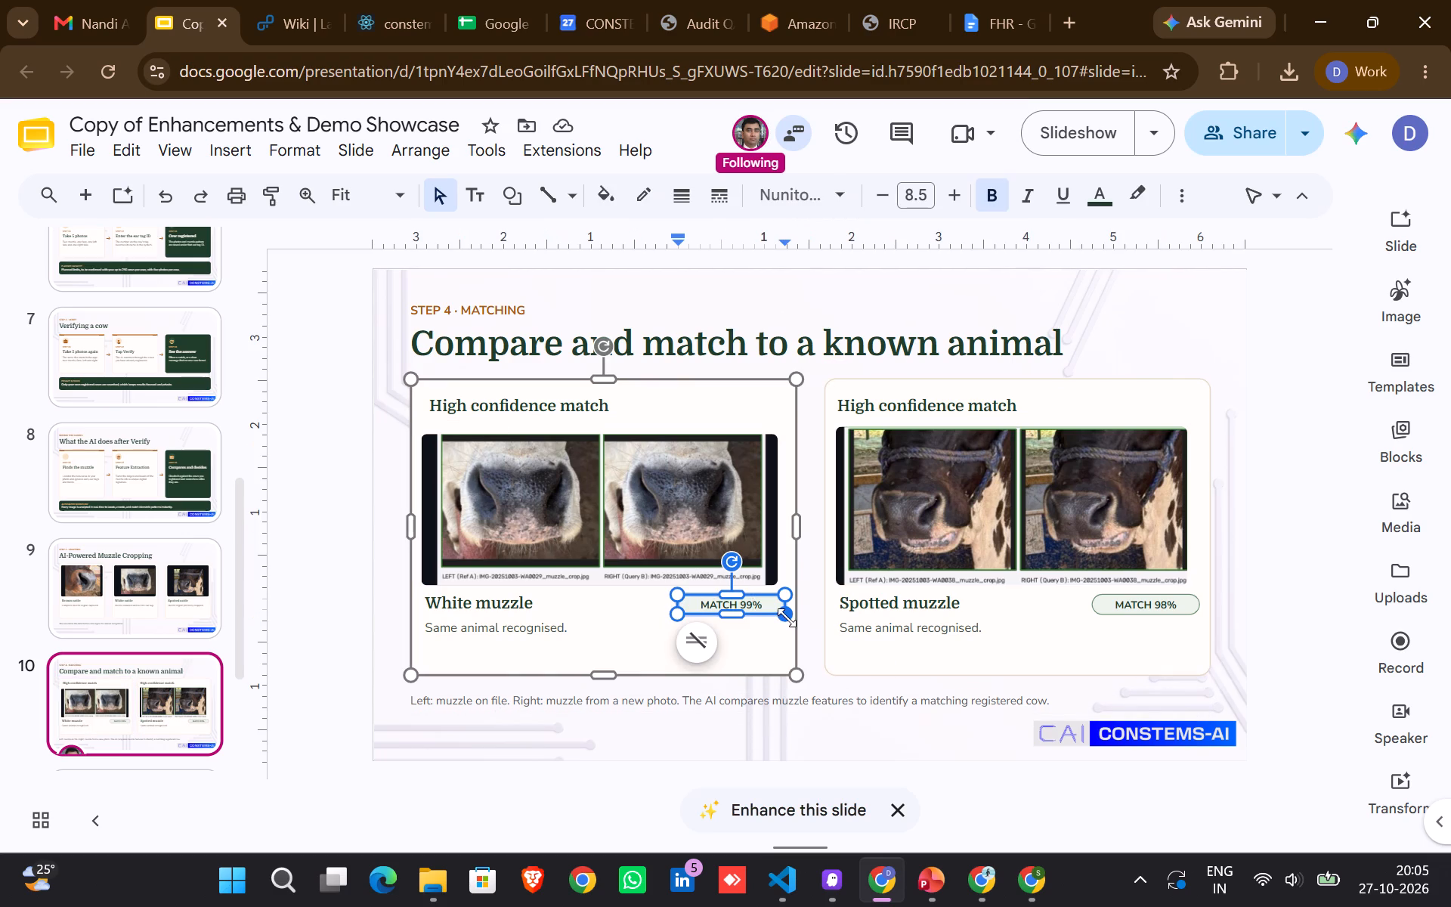
{"action": "type", "text": ".9"}
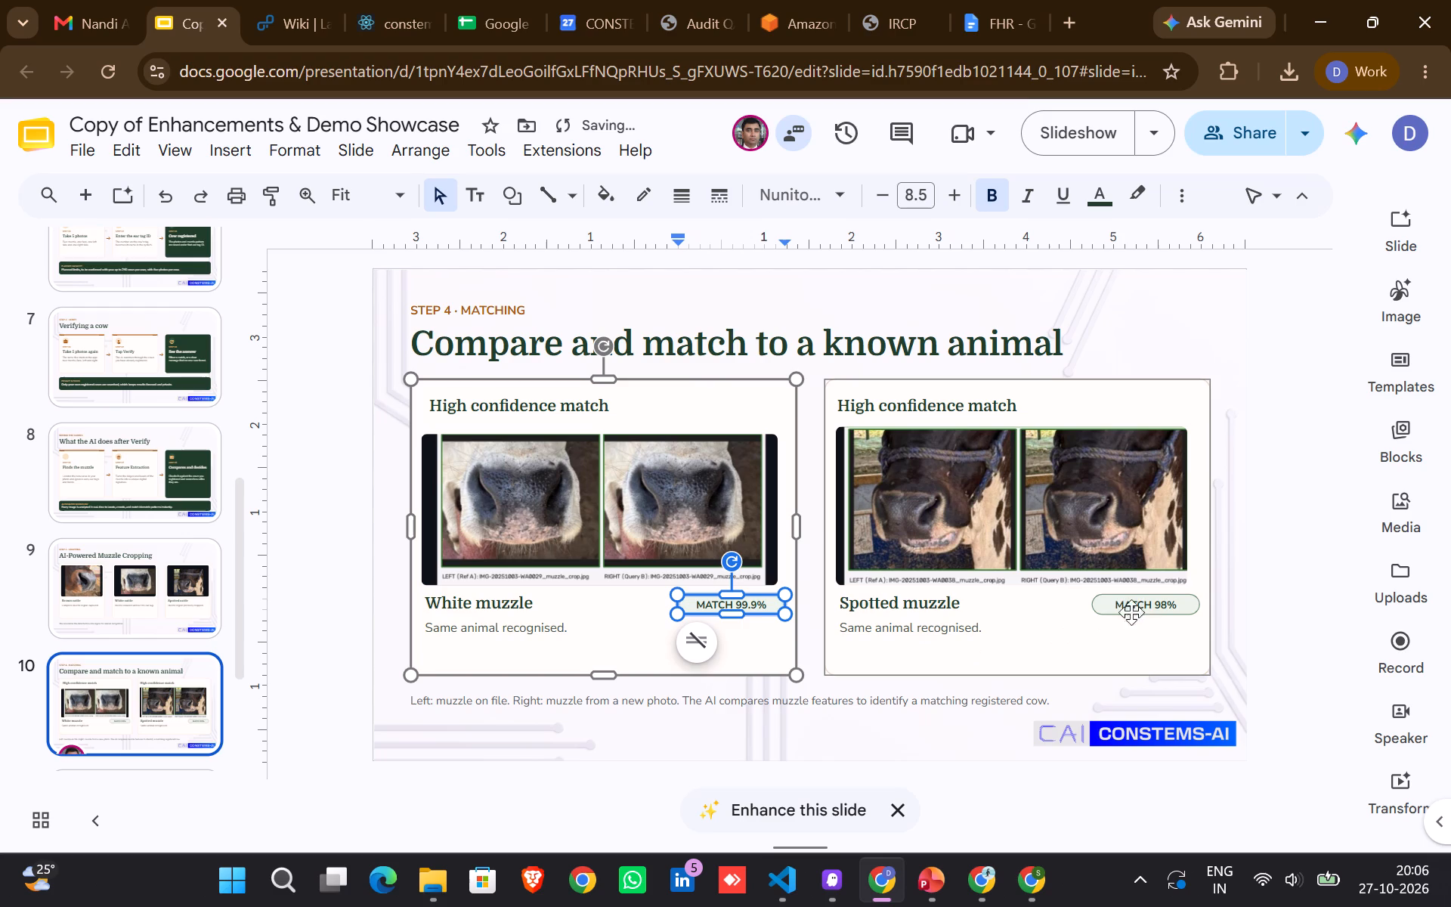
{"action": "left_click", "coordinate": [1168, 604]}
{"action": "key", "text": "BackSpace"}
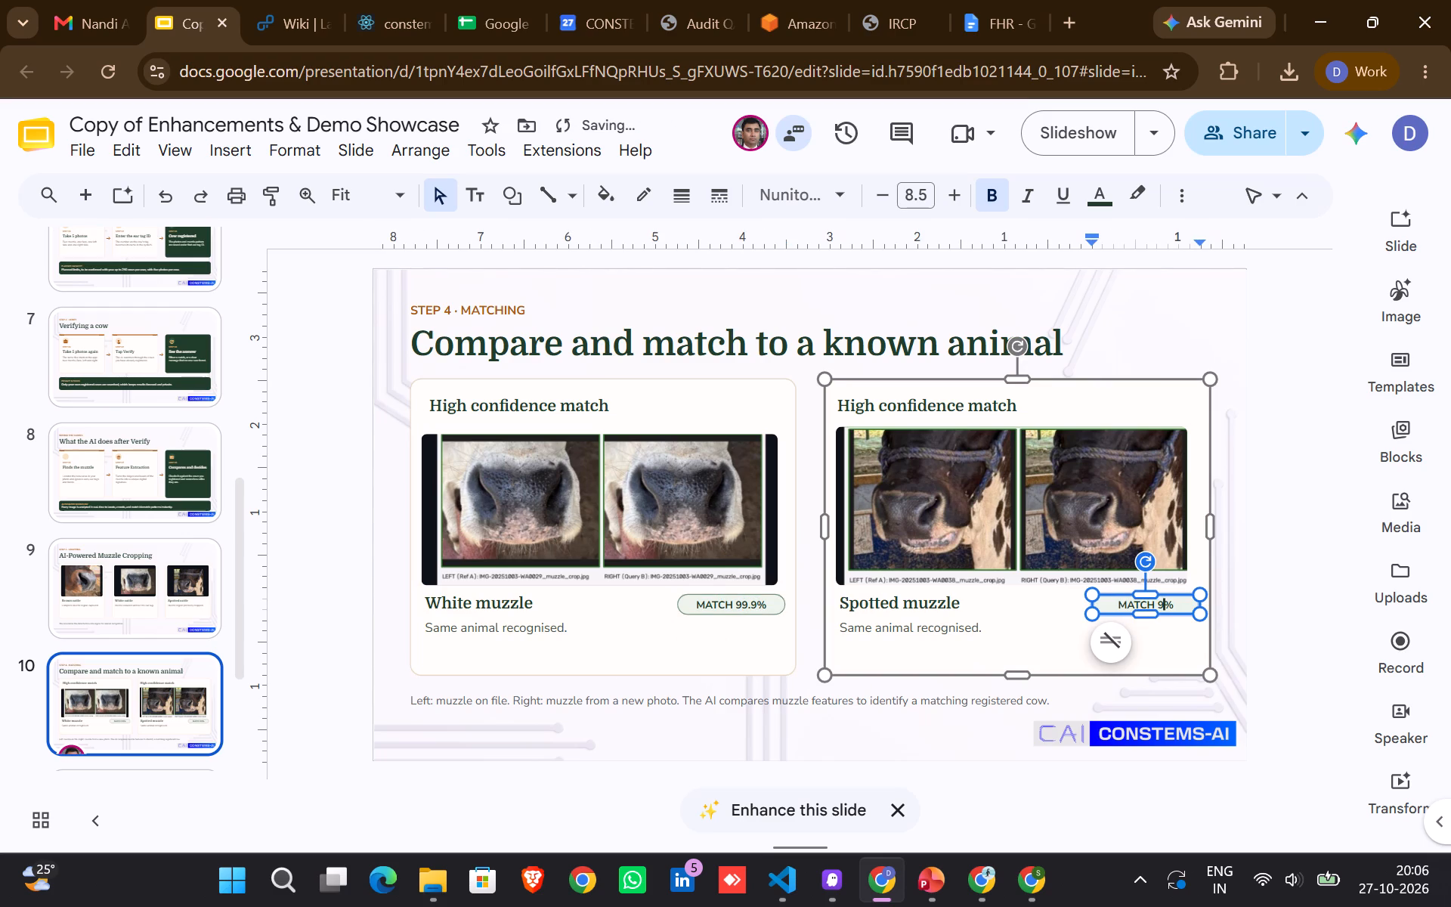
{"action": "type", "text": "9.9"}
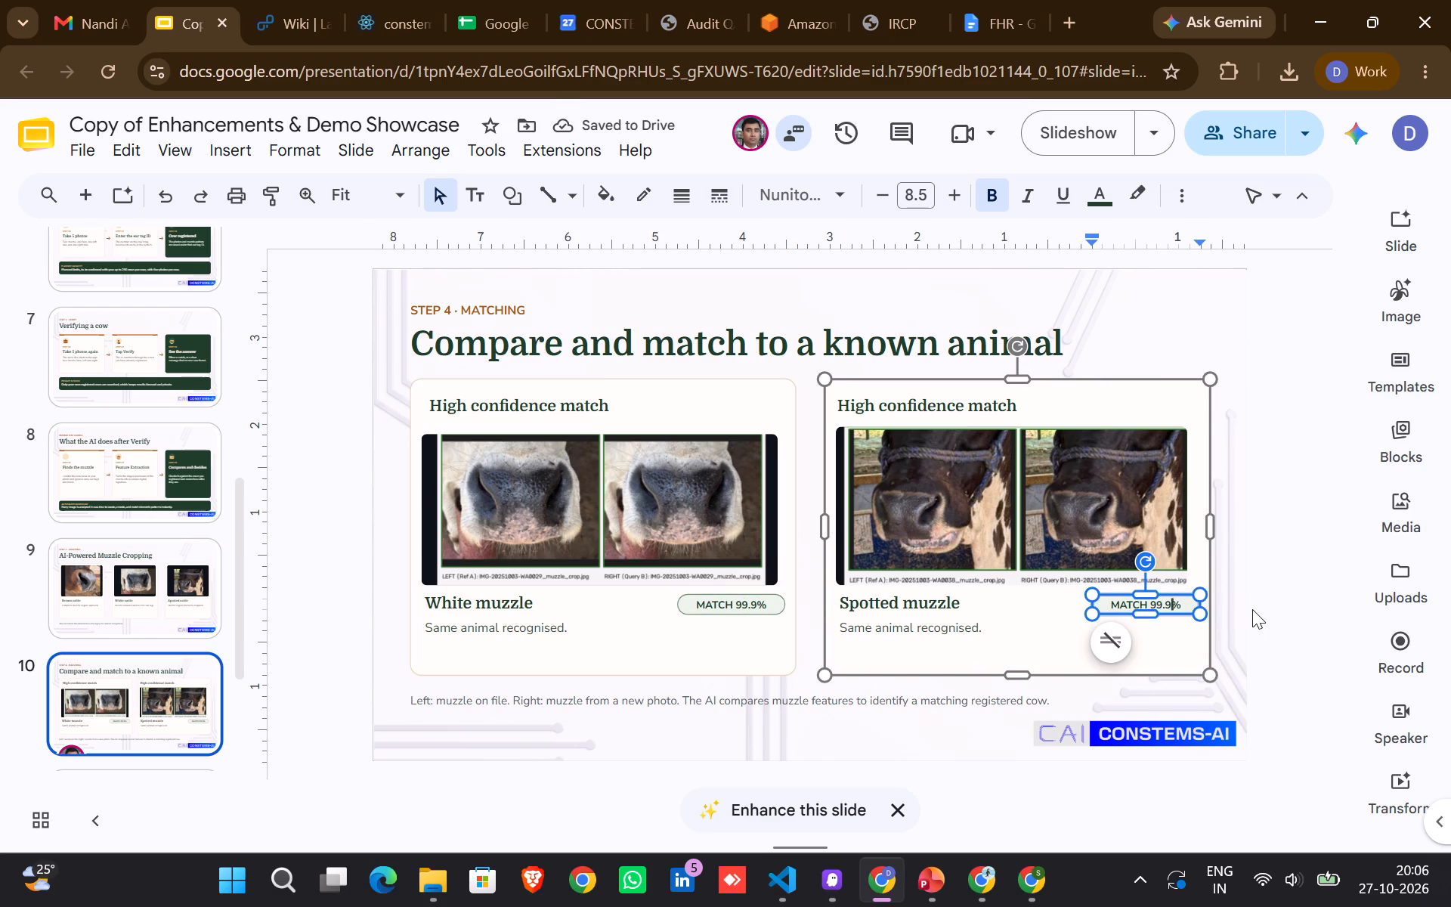
{"action": "left_click", "coordinate": [1249, 568]}
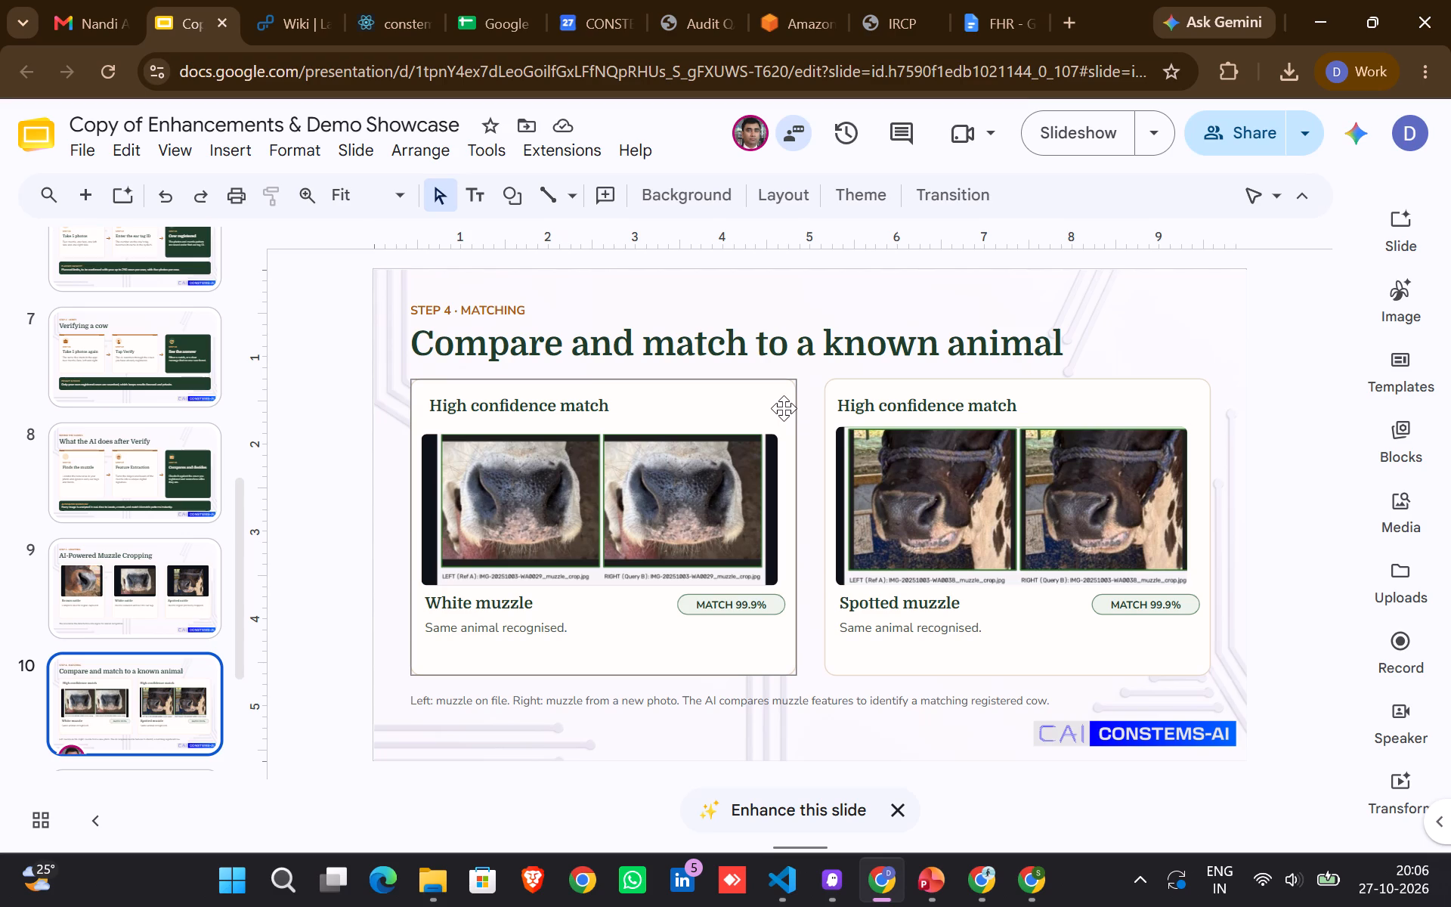
Review slide 9, "AI-Powered Muzzle Cropping", and look back through the deck's slide thumbnails up to the "Demo Showcase" title slide.
{"action": "left_click", "coordinate": [148, 555]}
{"action": "scroll", "coordinate": [148, 555], "scroll_direction": "down", "scroll_amount": 1}
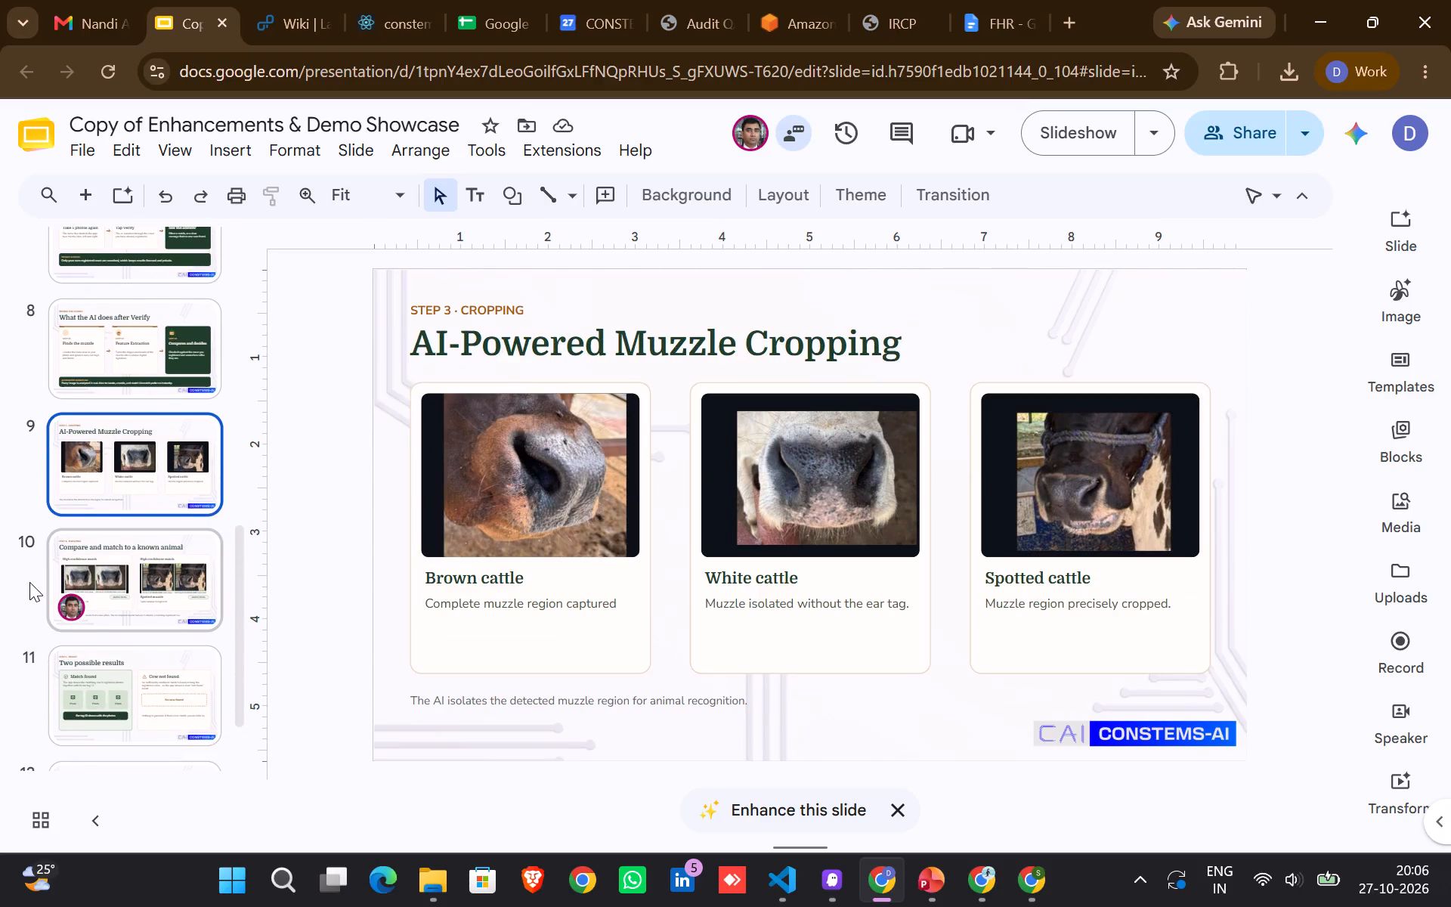
{"action": "left_click", "coordinate": [108, 0]}
{"action": "left_click", "coordinate": [178, 0]}
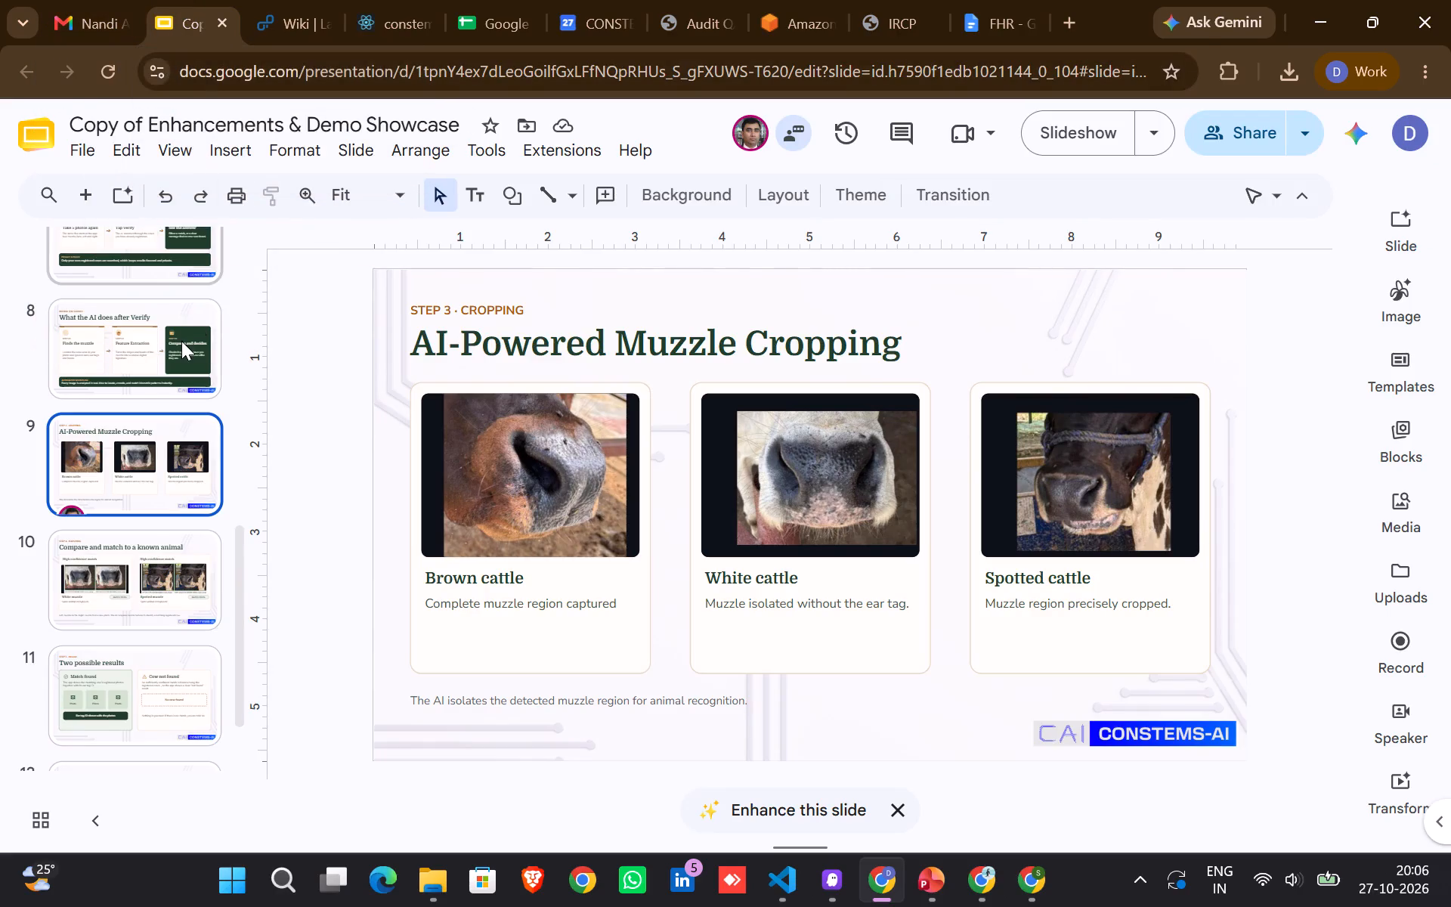
{"action": "scroll", "coordinate": [181, 341], "scroll_direction": "up", "scroll_amount": 6}
{"action": "scroll", "coordinate": [209, 498], "scroll_direction": "down", "scroll_amount": 2}
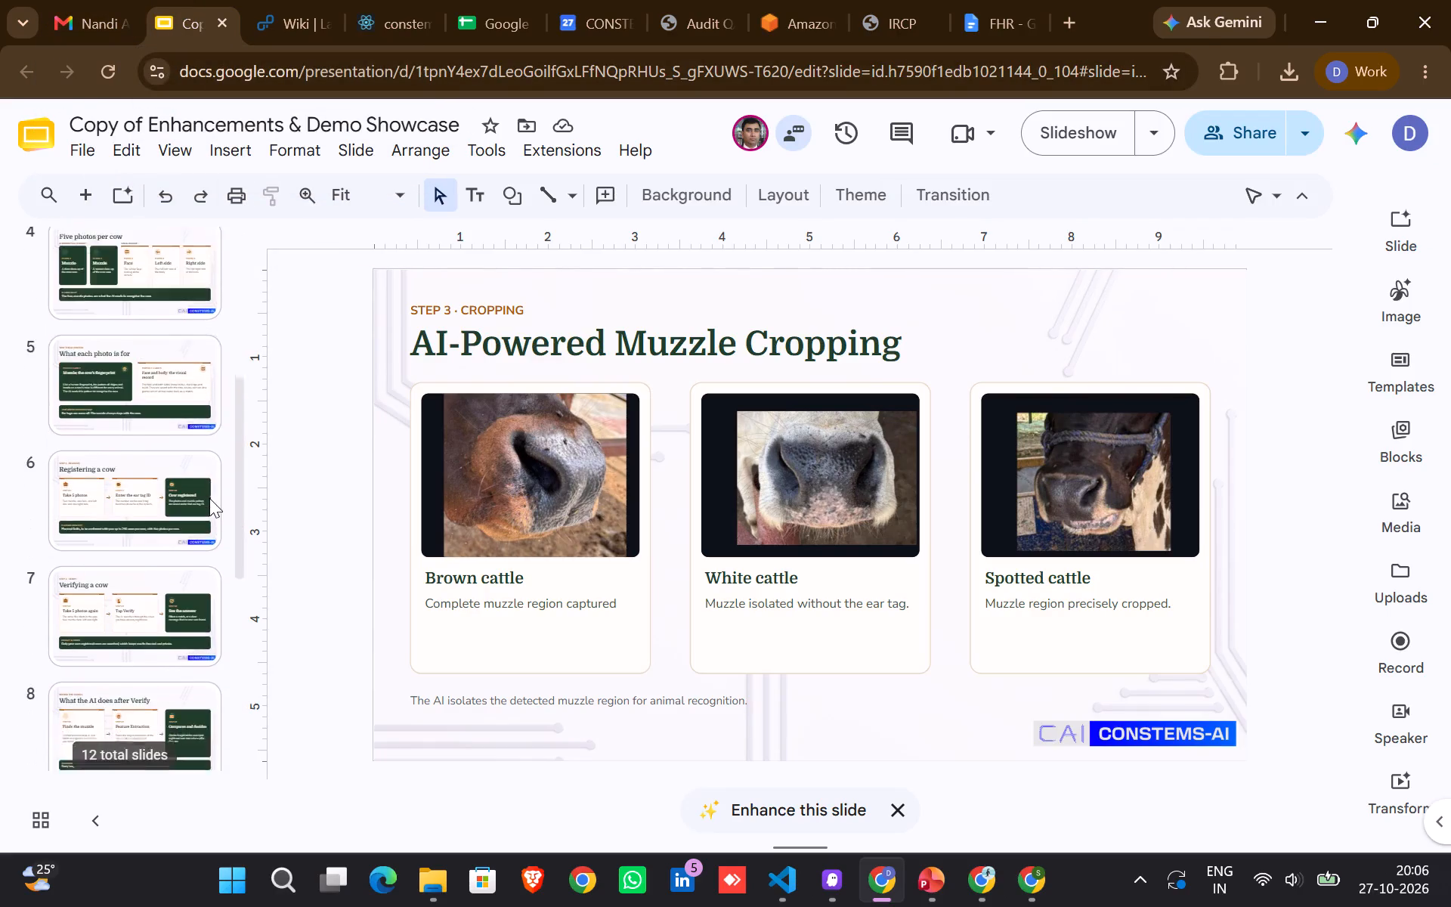
{"action": "scroll", "coordinate": [209, 498], "scroll_direction": "down", "scroll_amount": 4}
{"action": "scroll", "coordinate": [228, 416], "scroll_direction": "up", "scroll_amount": 7}
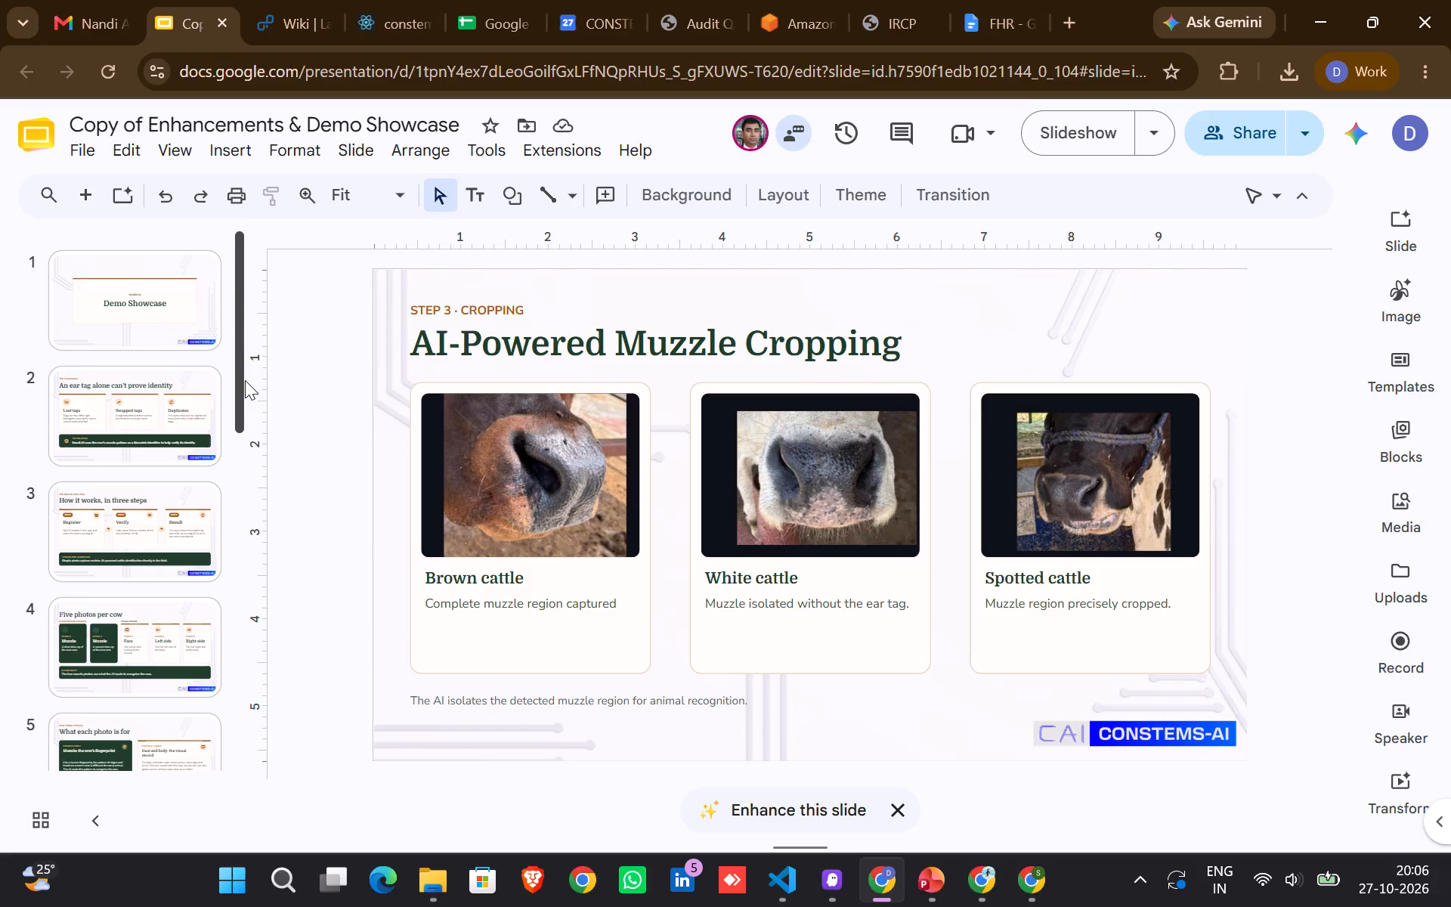
Follow the collaborator's view on slide 9, "AI-Powered Muzzle Cropping", and look over the surrounding slides.
{"action": "left_click", "coordinate": [758, 122]}
{"action": "left_click", "coordinate": [758, 122]}
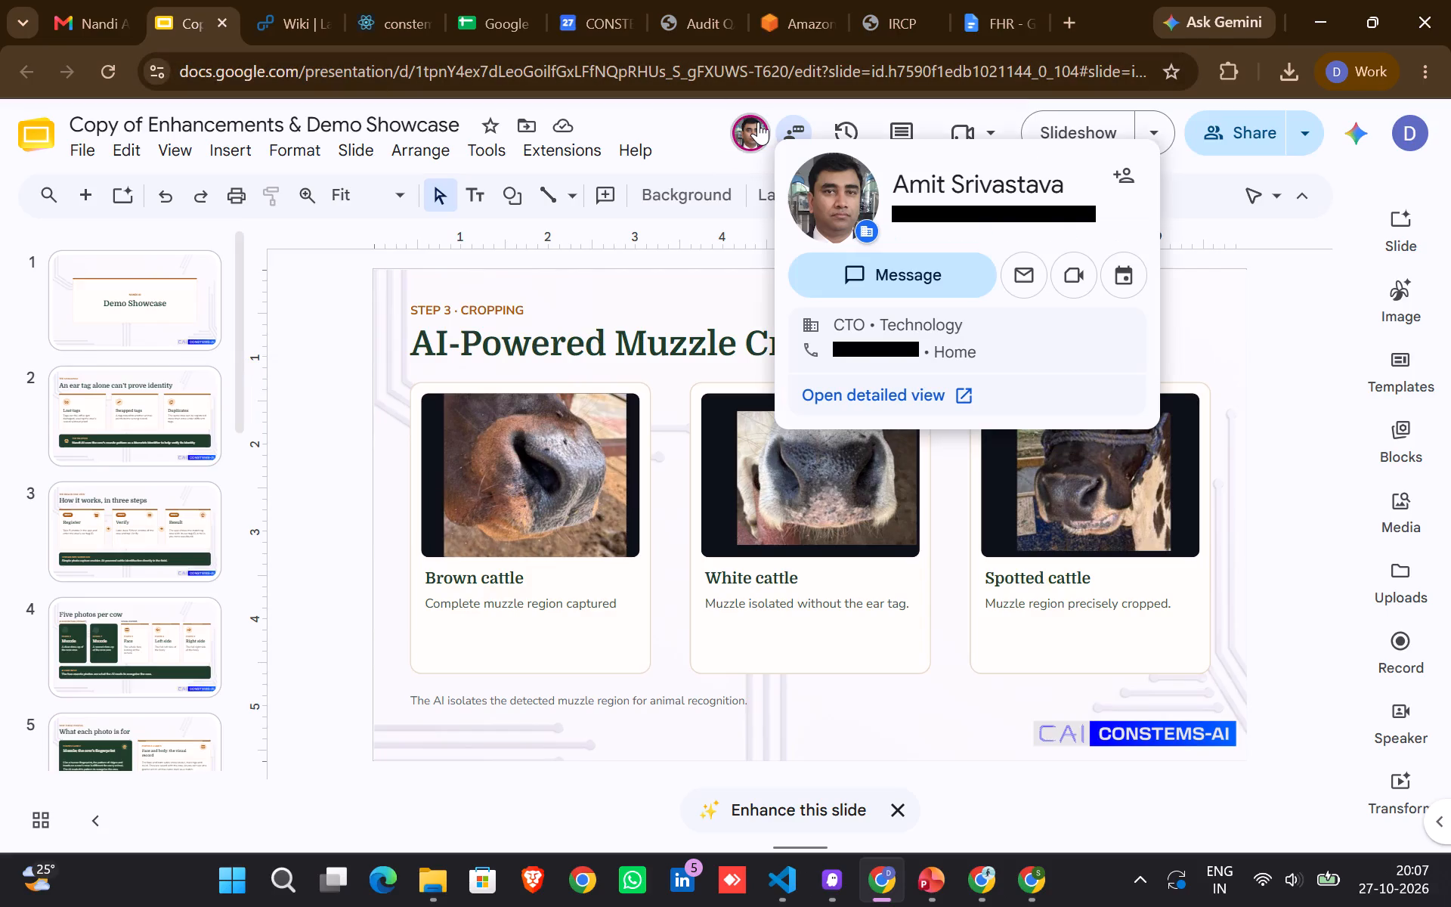
{"action": "left_click", "coordinate": [744, 133]}
{"action": "scroll", "coordinate": [147, 524], "scroll_direction": "down", "scroll_amount": 4}
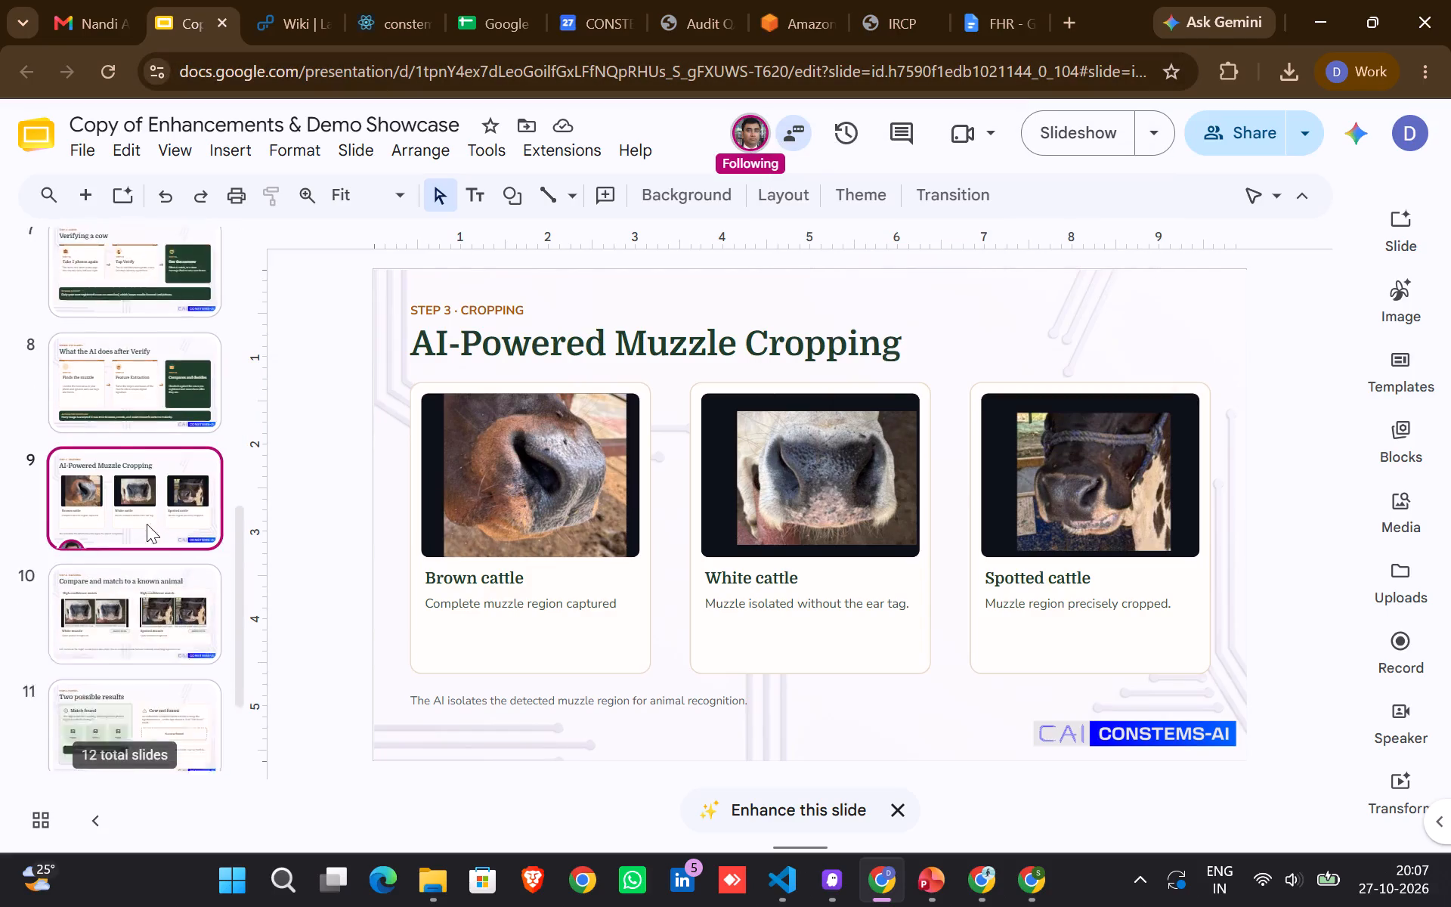
{"action": "scroll", "coordinate": [147, 524], "scroll_direction": "down", "scroll_amount": 5}
{"action": "scroll", "coordinate": [147, 524], "scroll_direction": "up", "scroll_amount": 1}
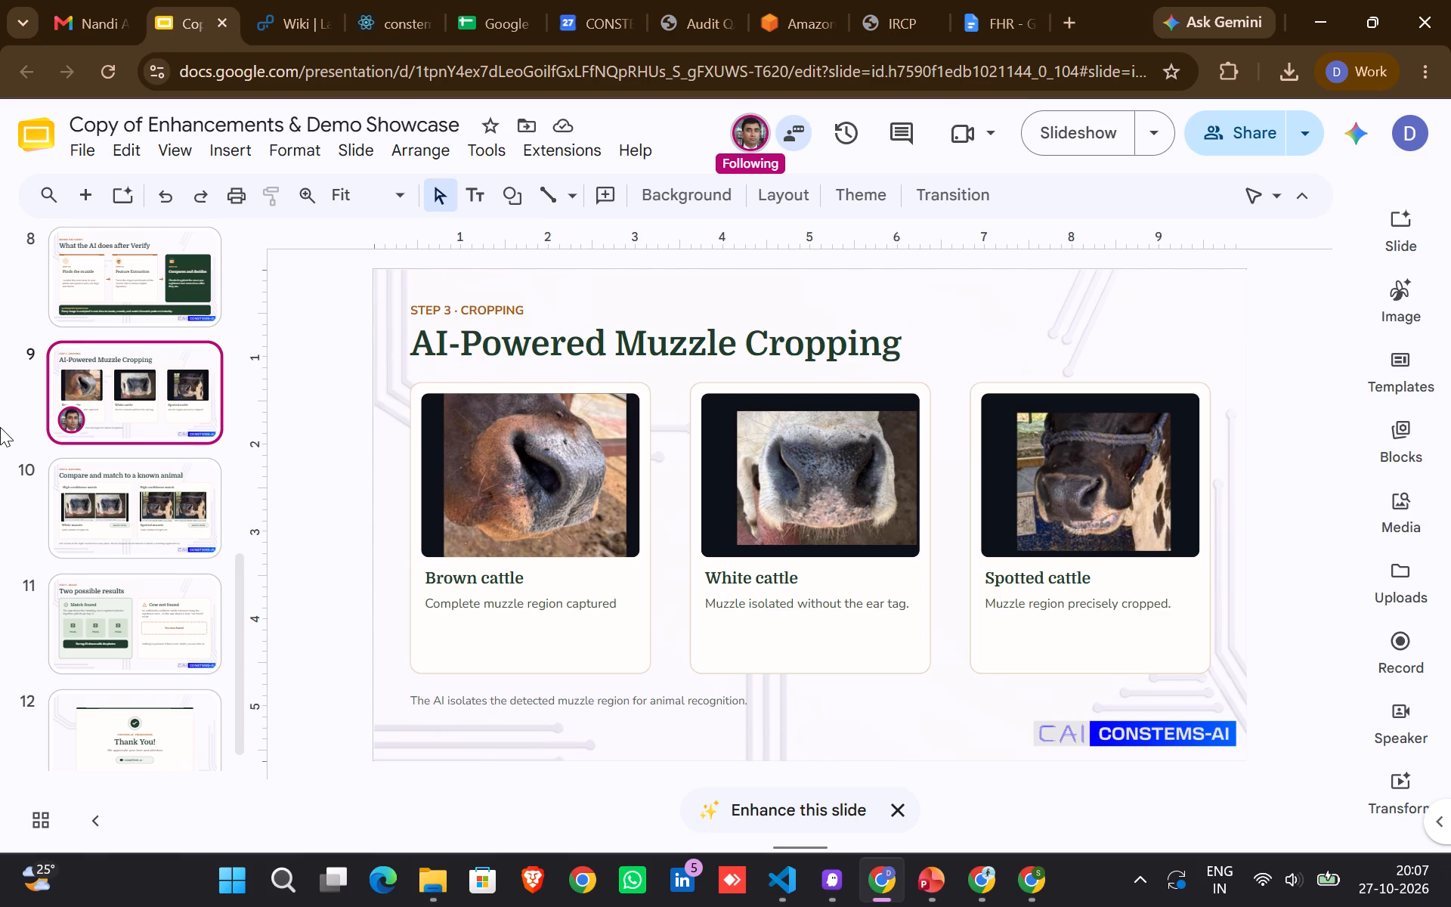
Close the Demo Showcase deck, reopen it from the link in the "Nandi Ai Demo" email, and follow the collaborator's view again.
{"action": "scroll", "coordinate": [0, 427], "scroll_direction": "up", "scroll_amount": 3}
{"action": "scroll", "coordinate": [131, 497], "scroll_direction": "up", "scroll_amount": 4}
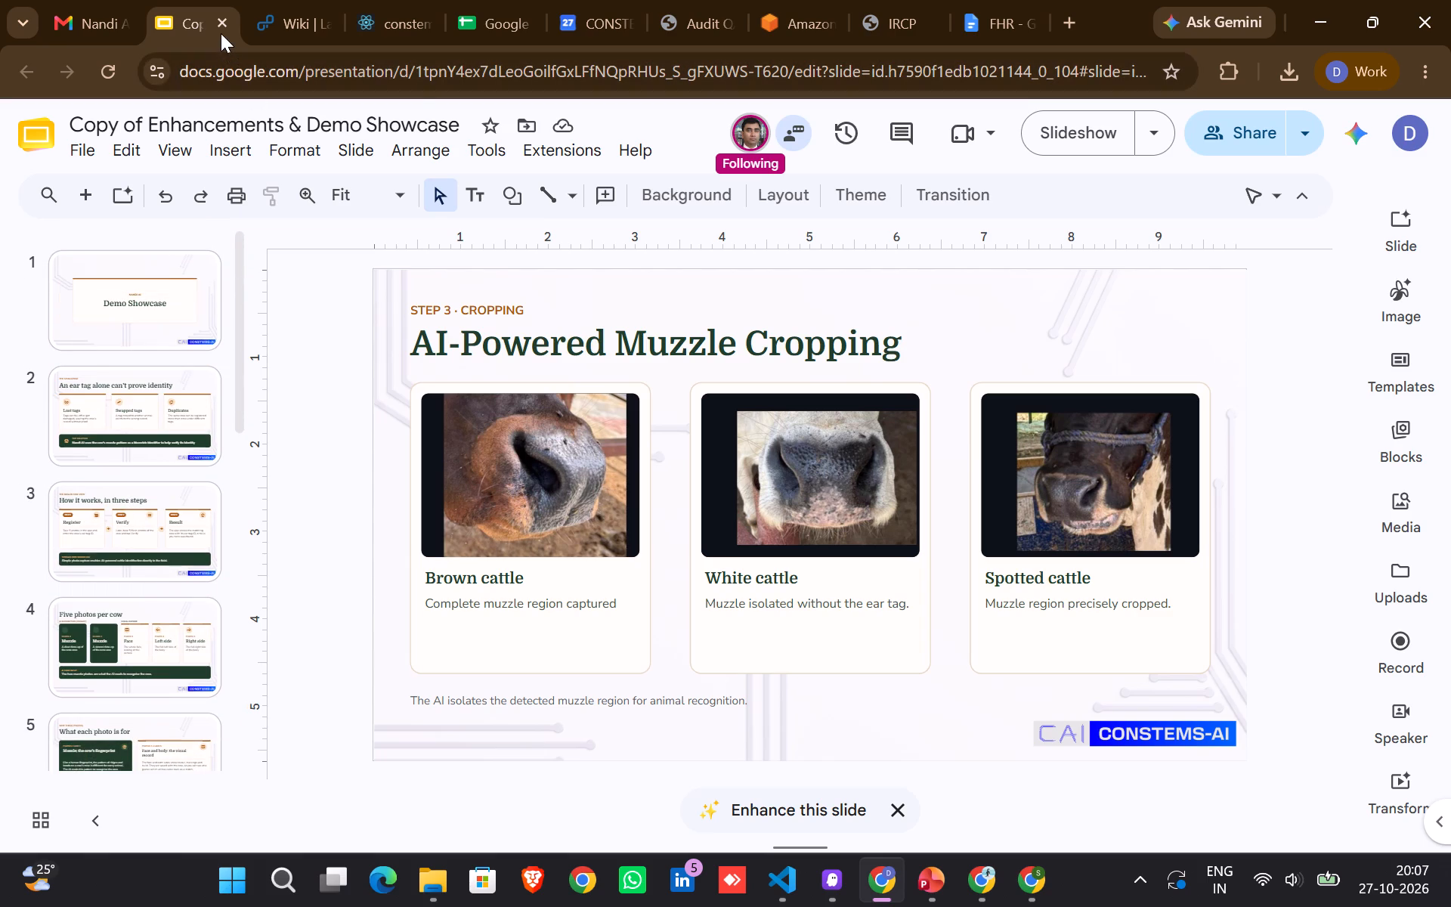
{"action": "left_click", "coordinate": [218, 28]}
{"action": "left_click", "coordinate": [113, 0]}
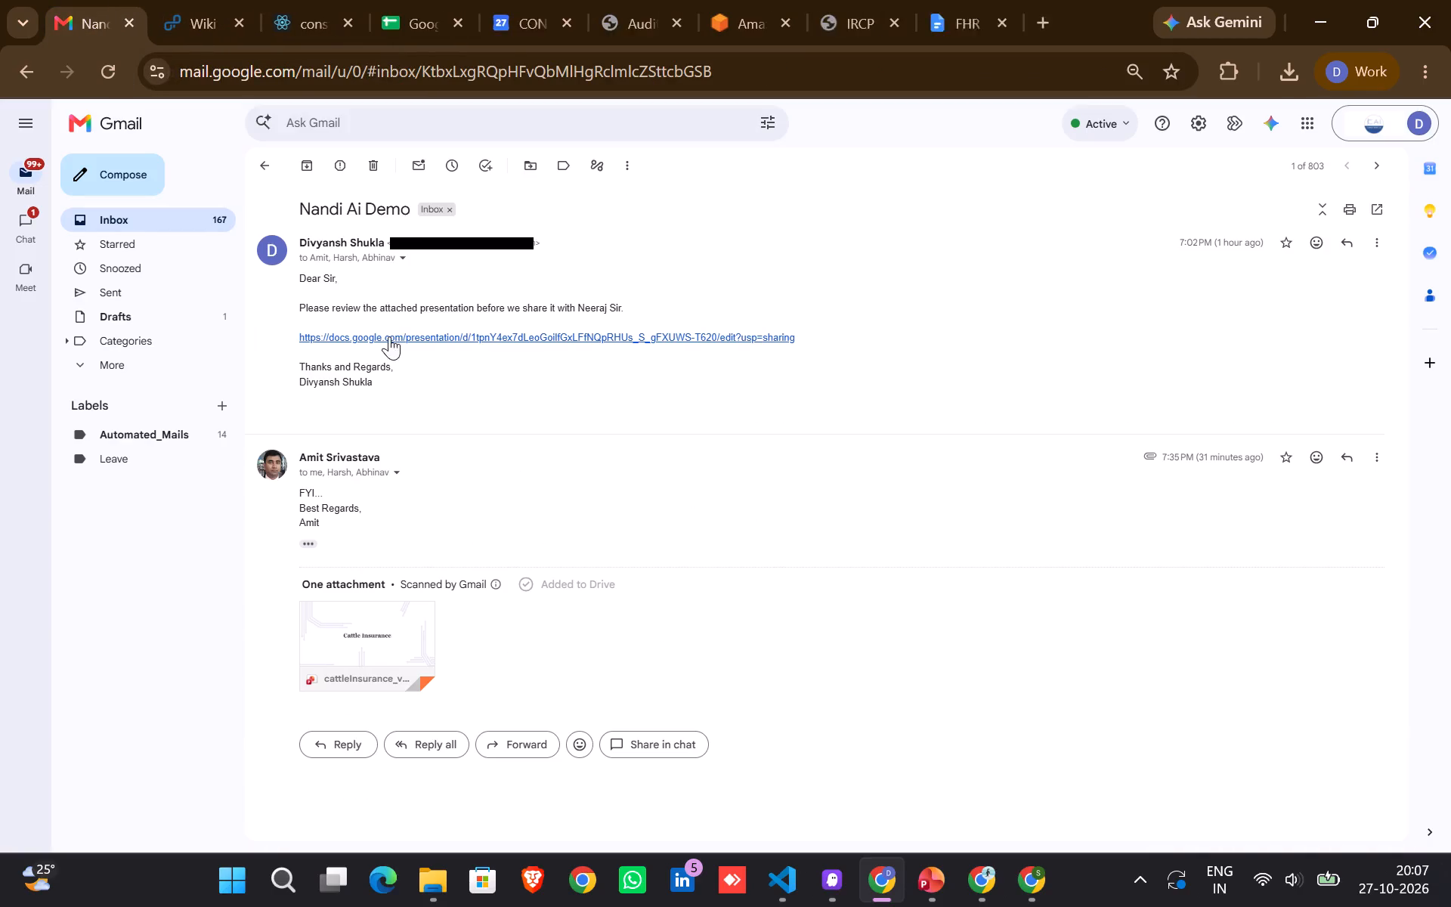
{"action": "left_click", "coordinate": [388, 341]}
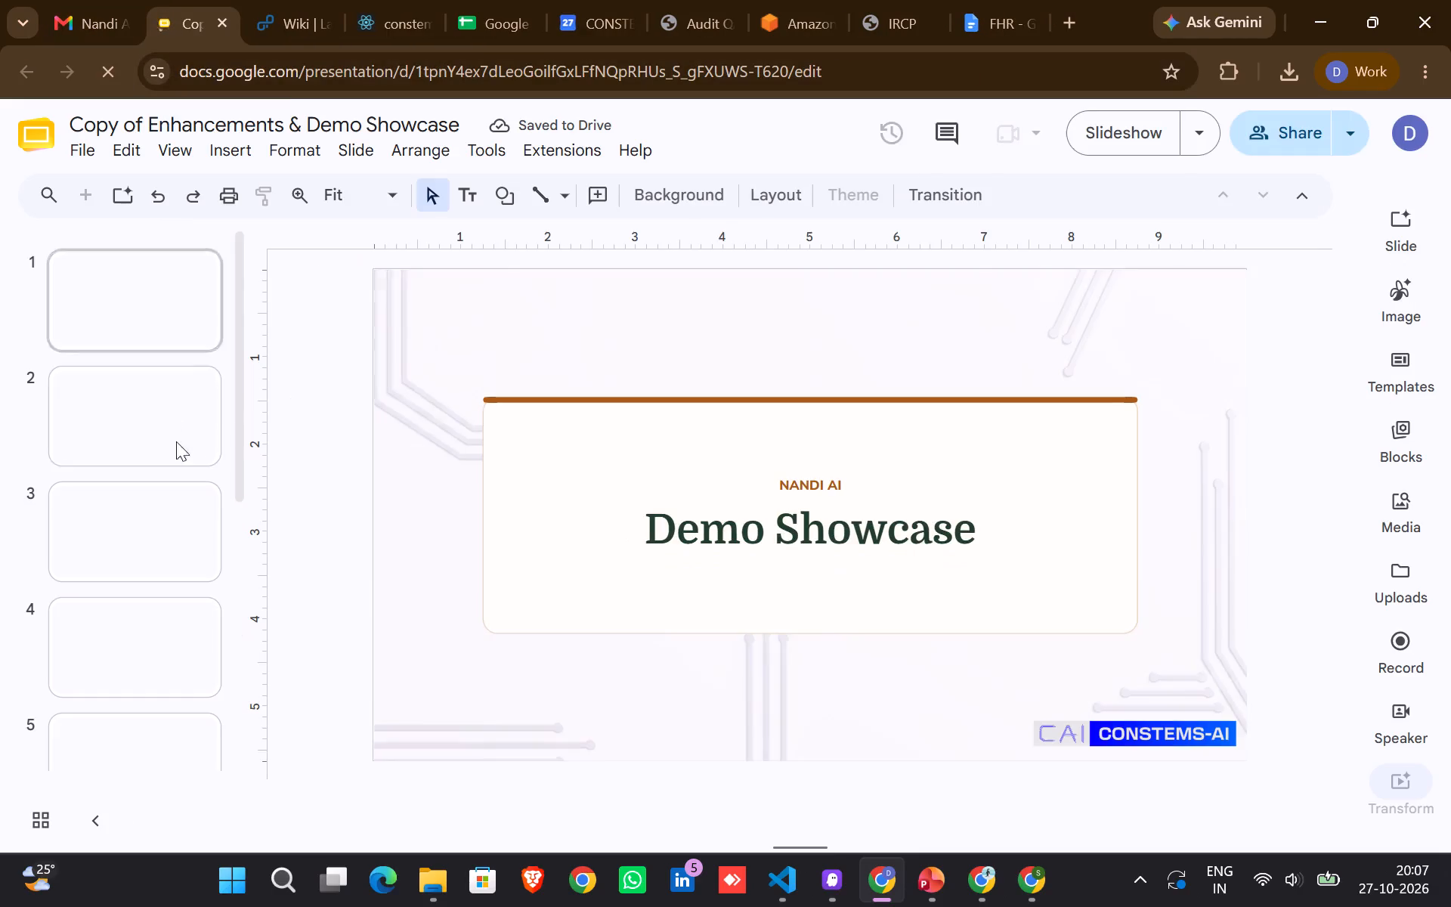
{"action": "scroll", "coordinate": [249, 541], "scroll_direction": "down", "scroll_amount": 2}
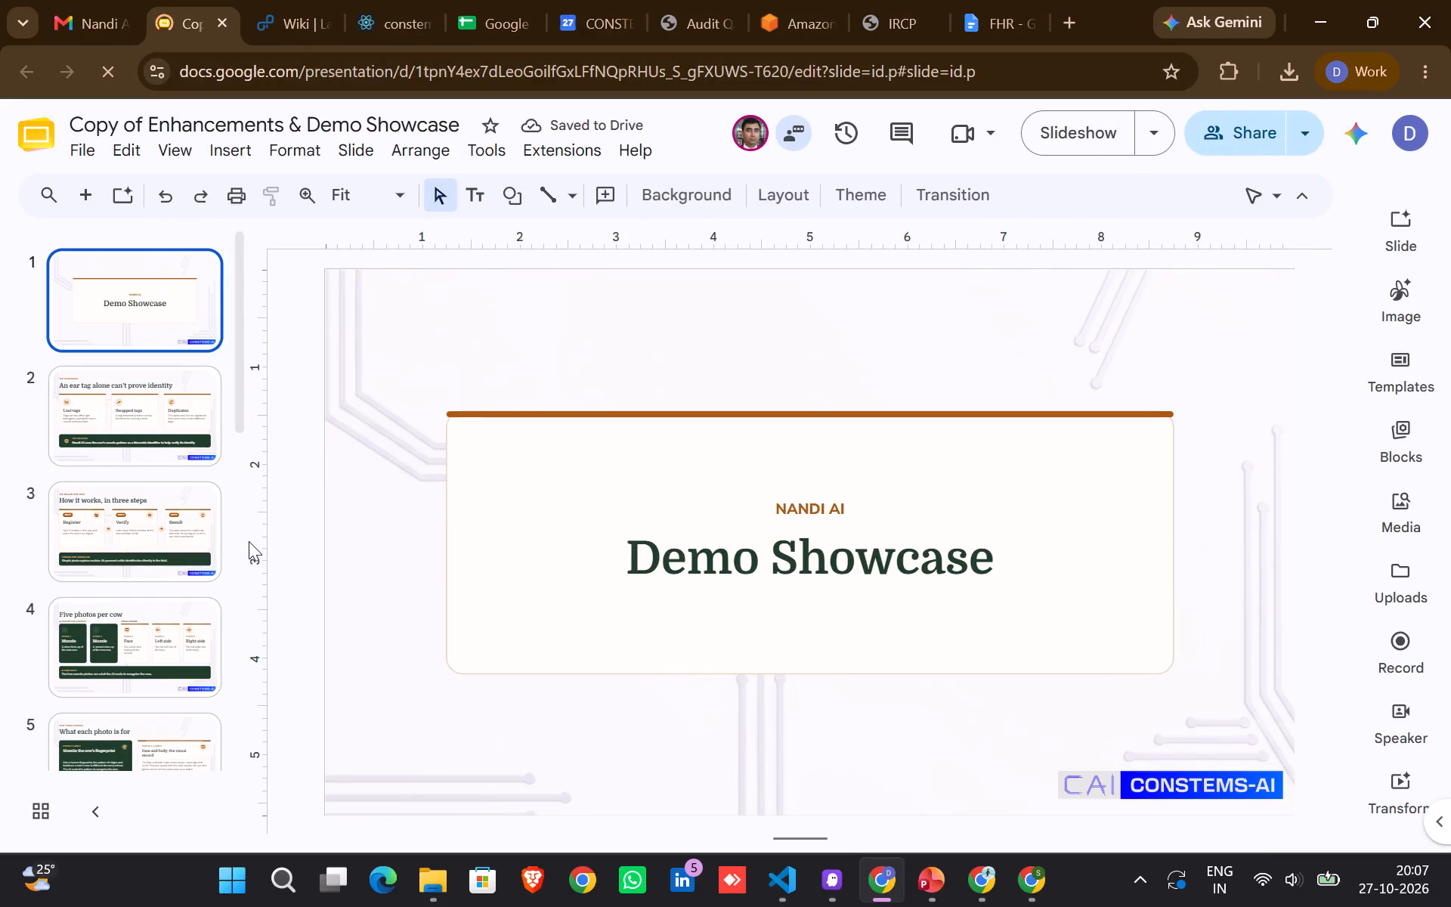
{"action": "left_click", "coordinate": [739, 132]}
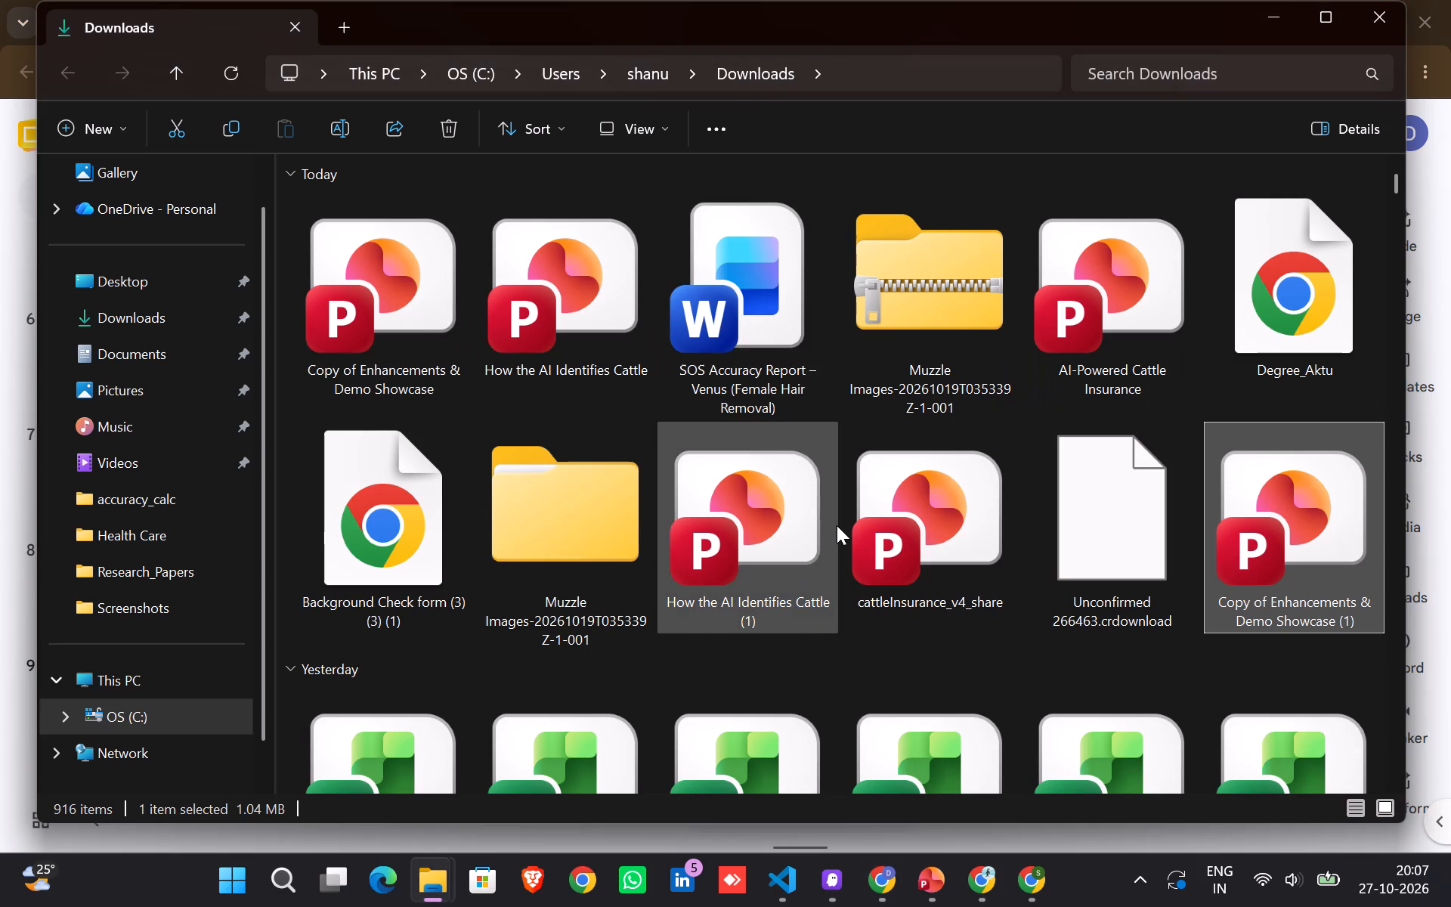
Switch to File Explorer and open the "cattleInsurance_v4_share" presentation from the Downloads folder.
{"action": "left_click_drag", "start_coordinate": [985, 625], "coordinate": [967, 591]}
{"action": "double_click", "coordinate": [967, 591]}
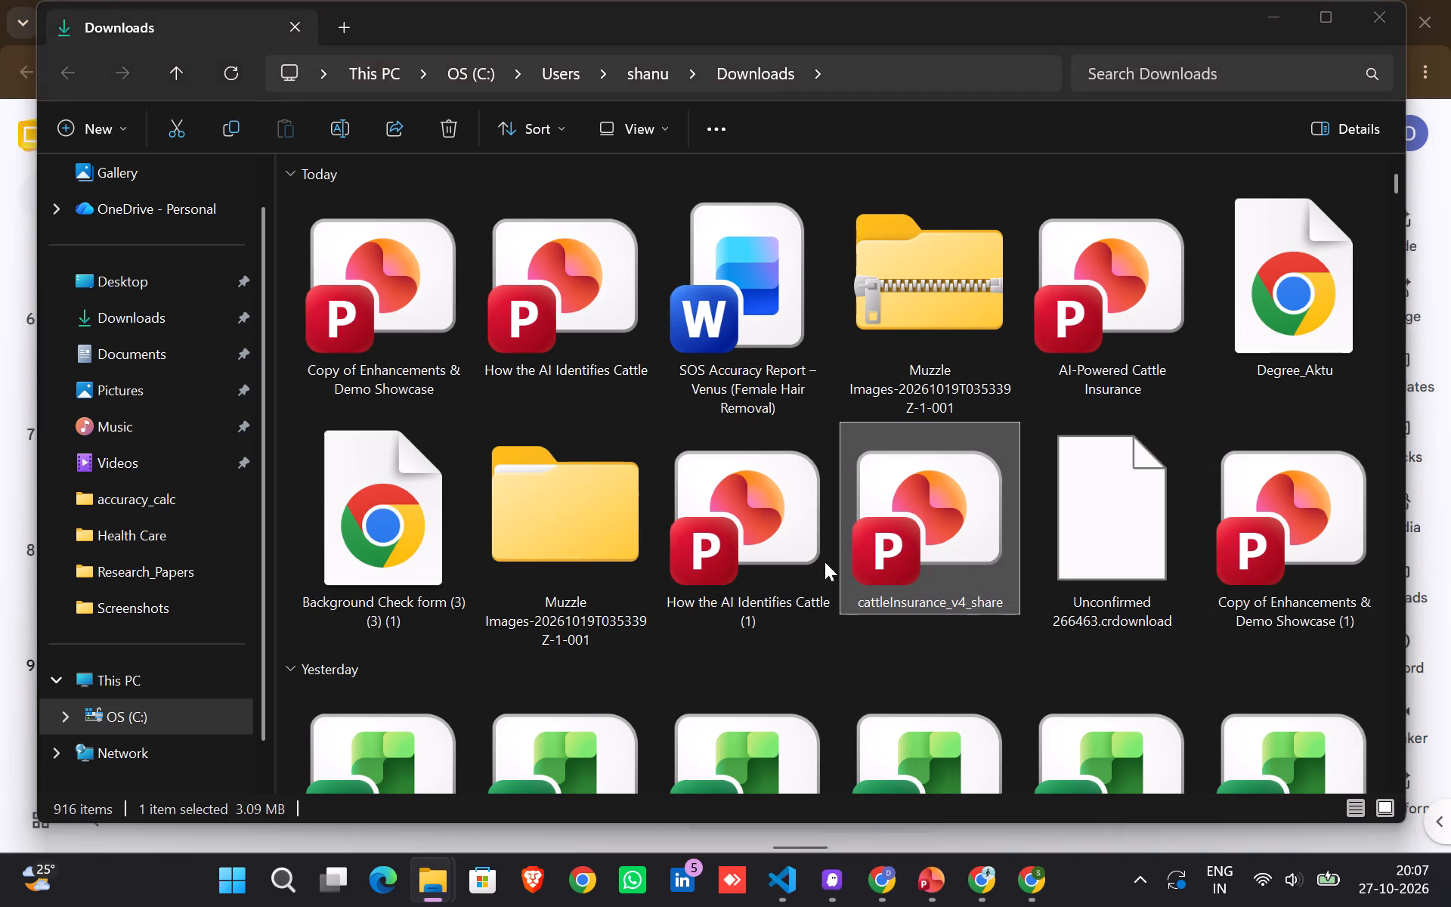
Examine slides 6, 7 and 5 of the cattleInsurance_v4_share presentation in PowerPoint for muzzle images, and close it.
{"action": "left_click", "coordinate": [45, 392]}
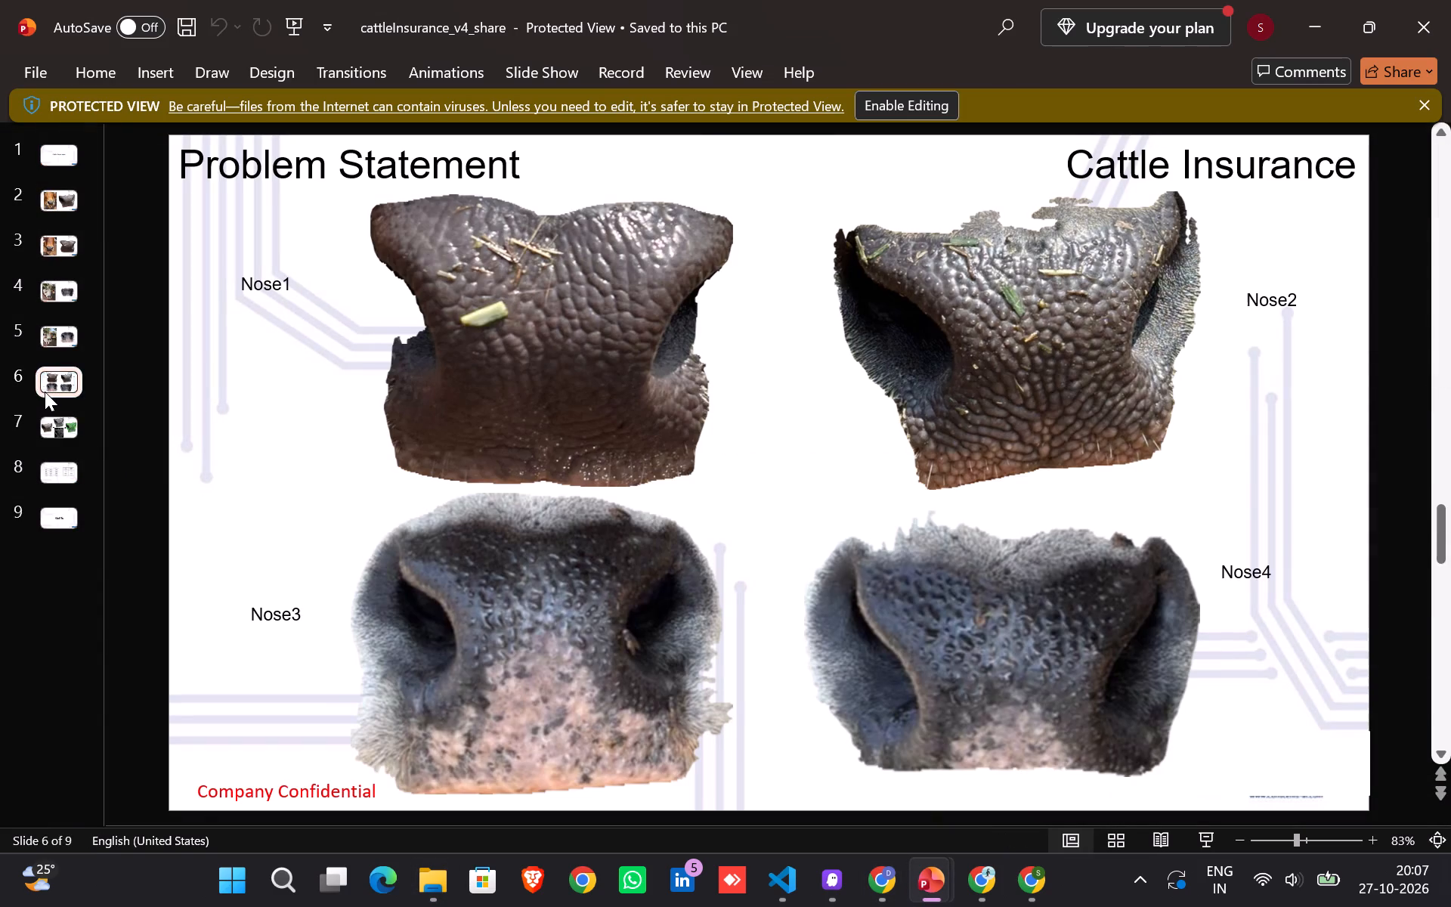
{"action": "left_click", "coordinate": [74, 429]}
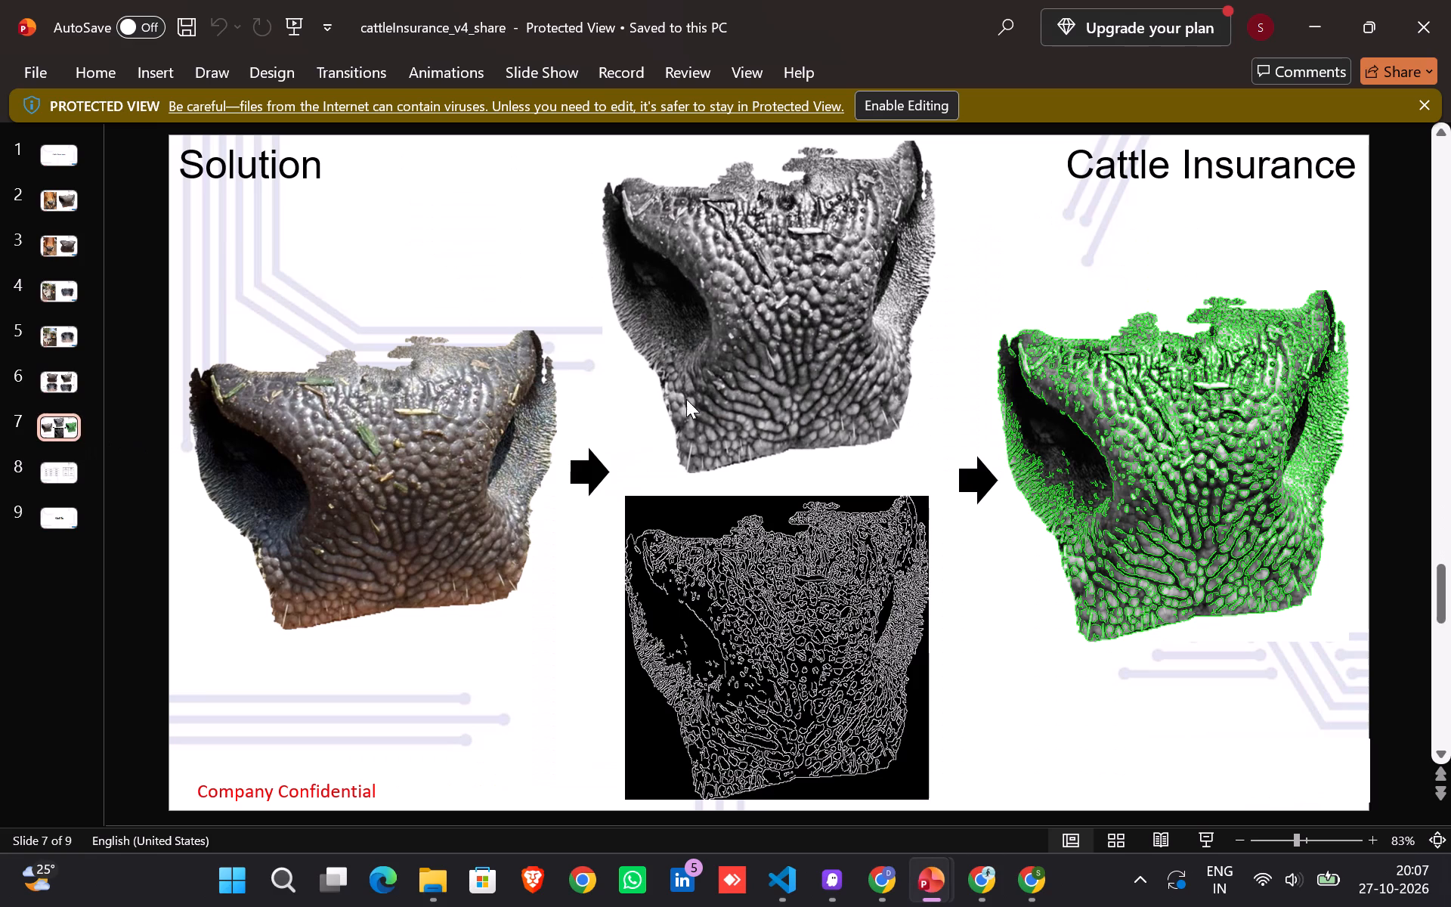
{"action": "left_click", "coordinate": [53, 348]}
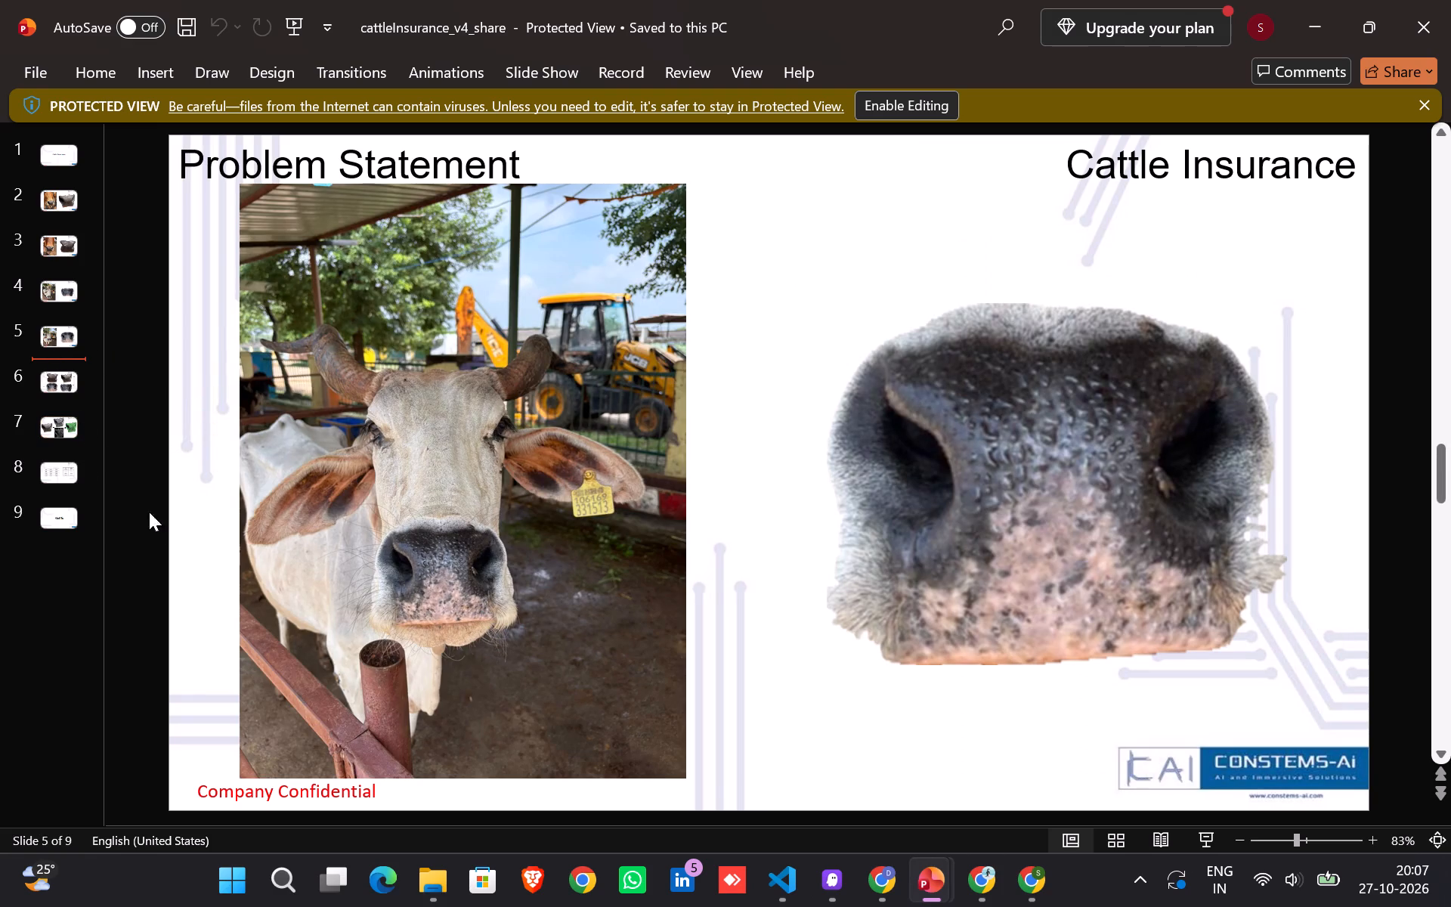
{"action": "left_click", "coordinate": [1450, 0]}
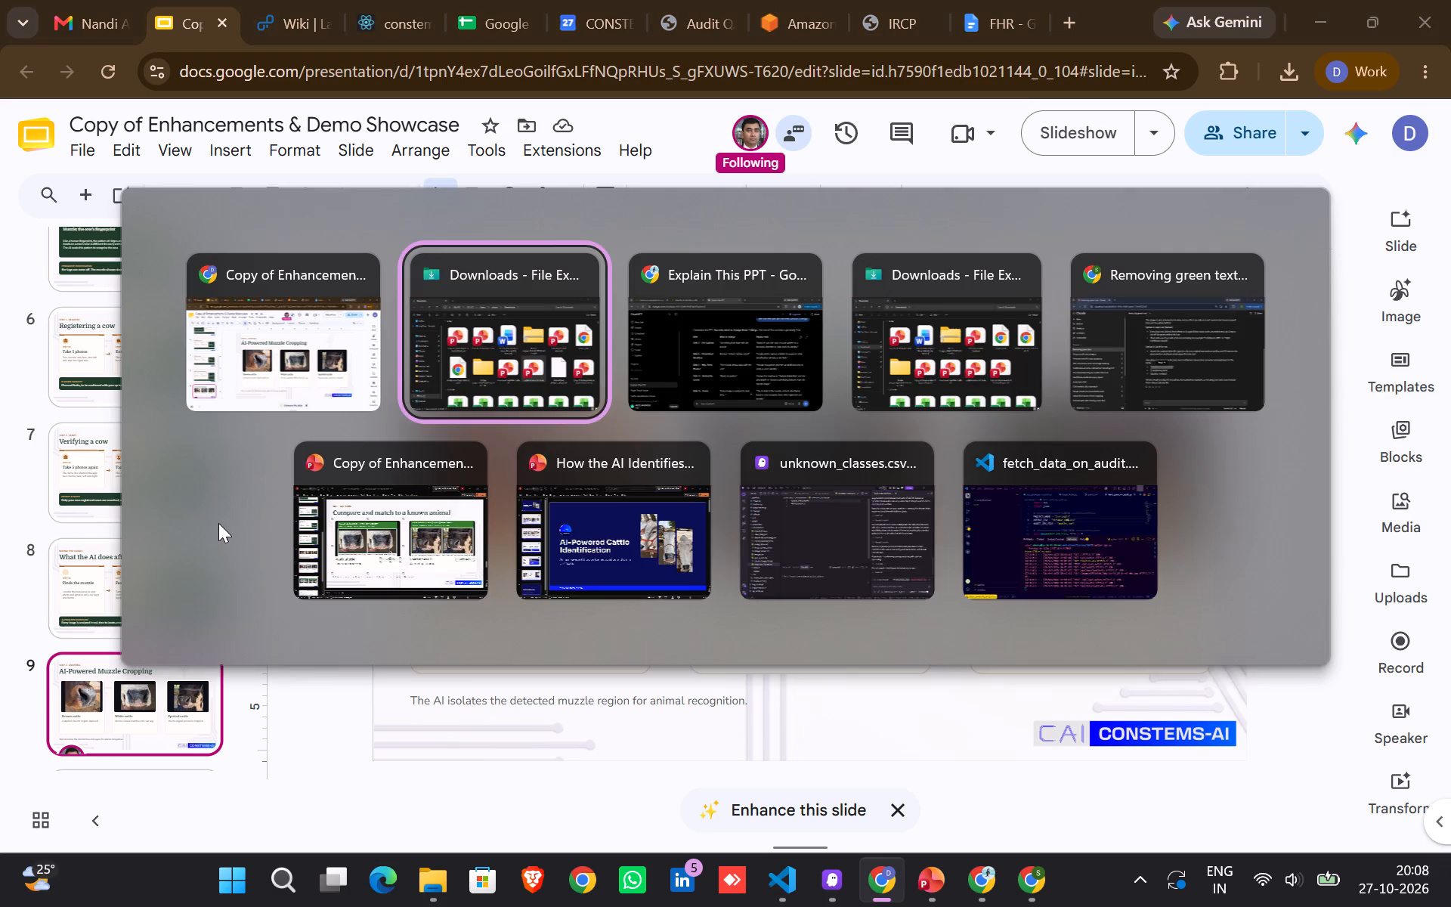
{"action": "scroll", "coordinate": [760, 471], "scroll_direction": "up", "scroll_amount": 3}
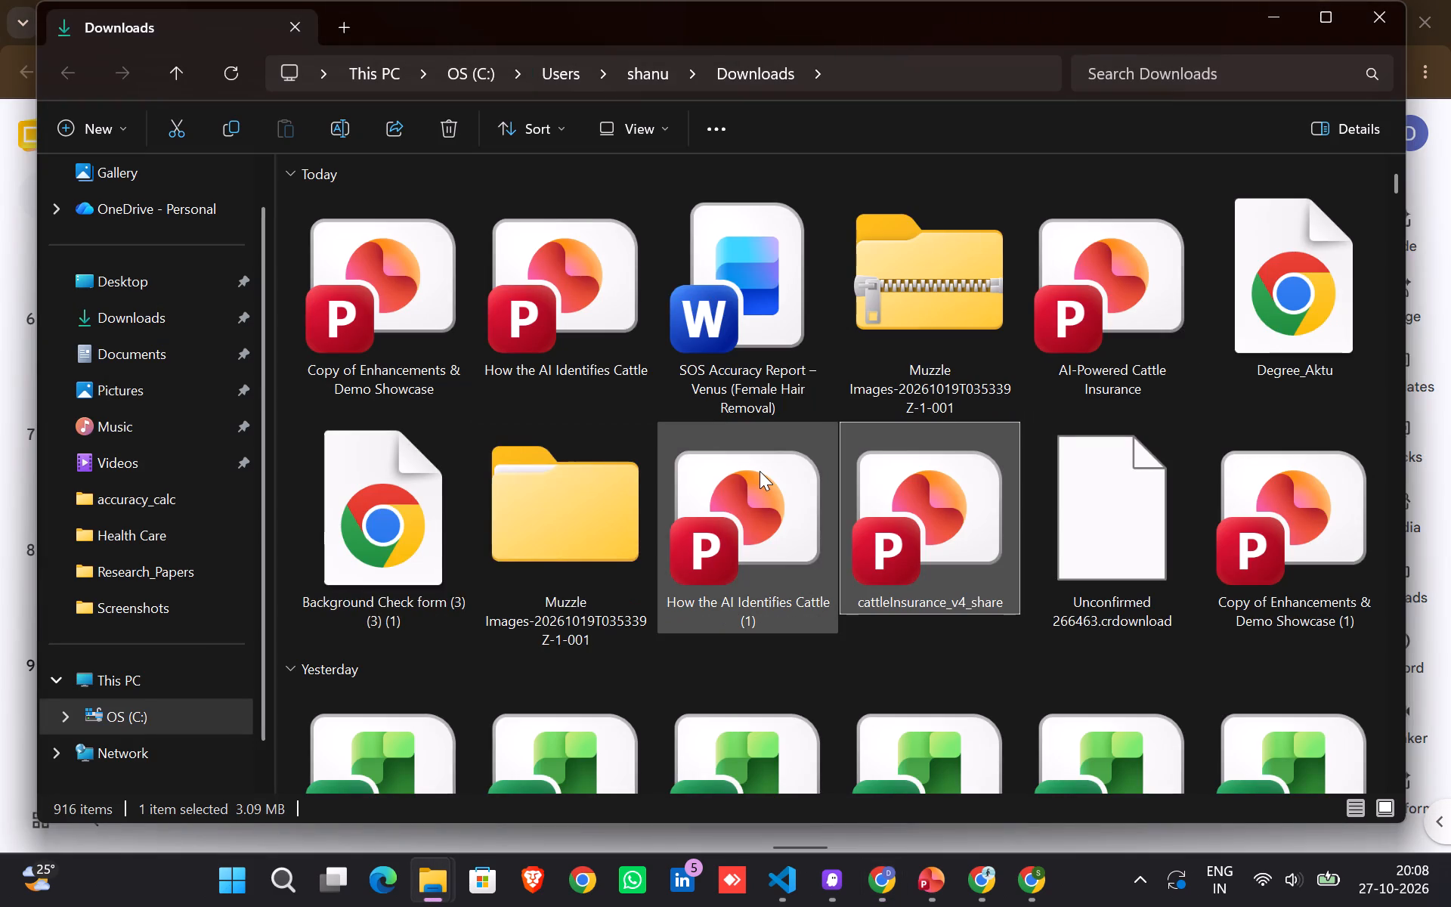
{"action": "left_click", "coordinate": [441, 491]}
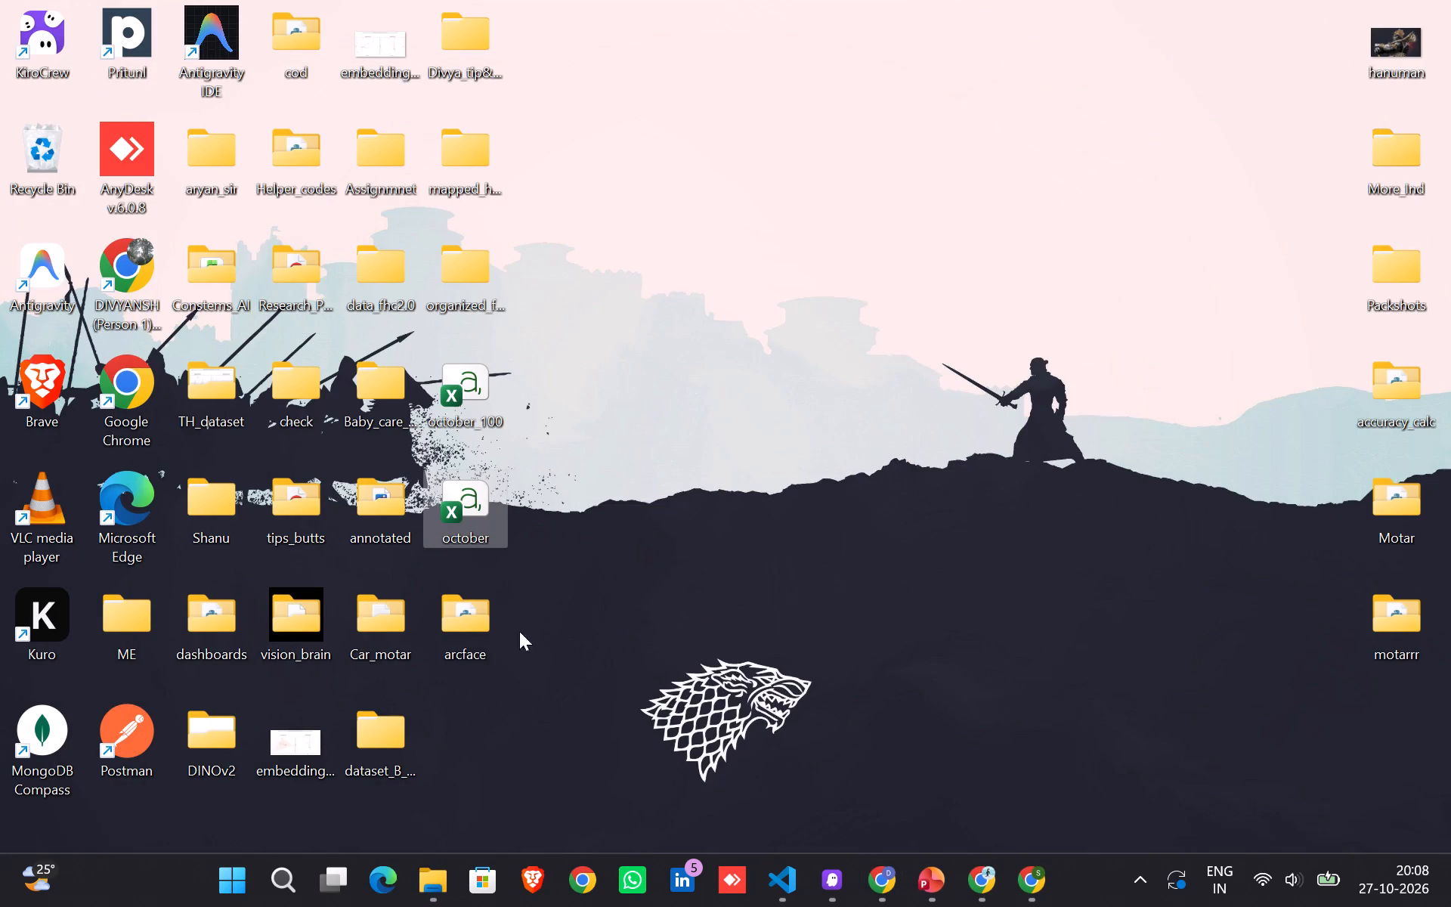
Move the arcface folder on the desktop into the Research_Papers folder.
{"action": "left_click", "coordinate": [472, 632]}
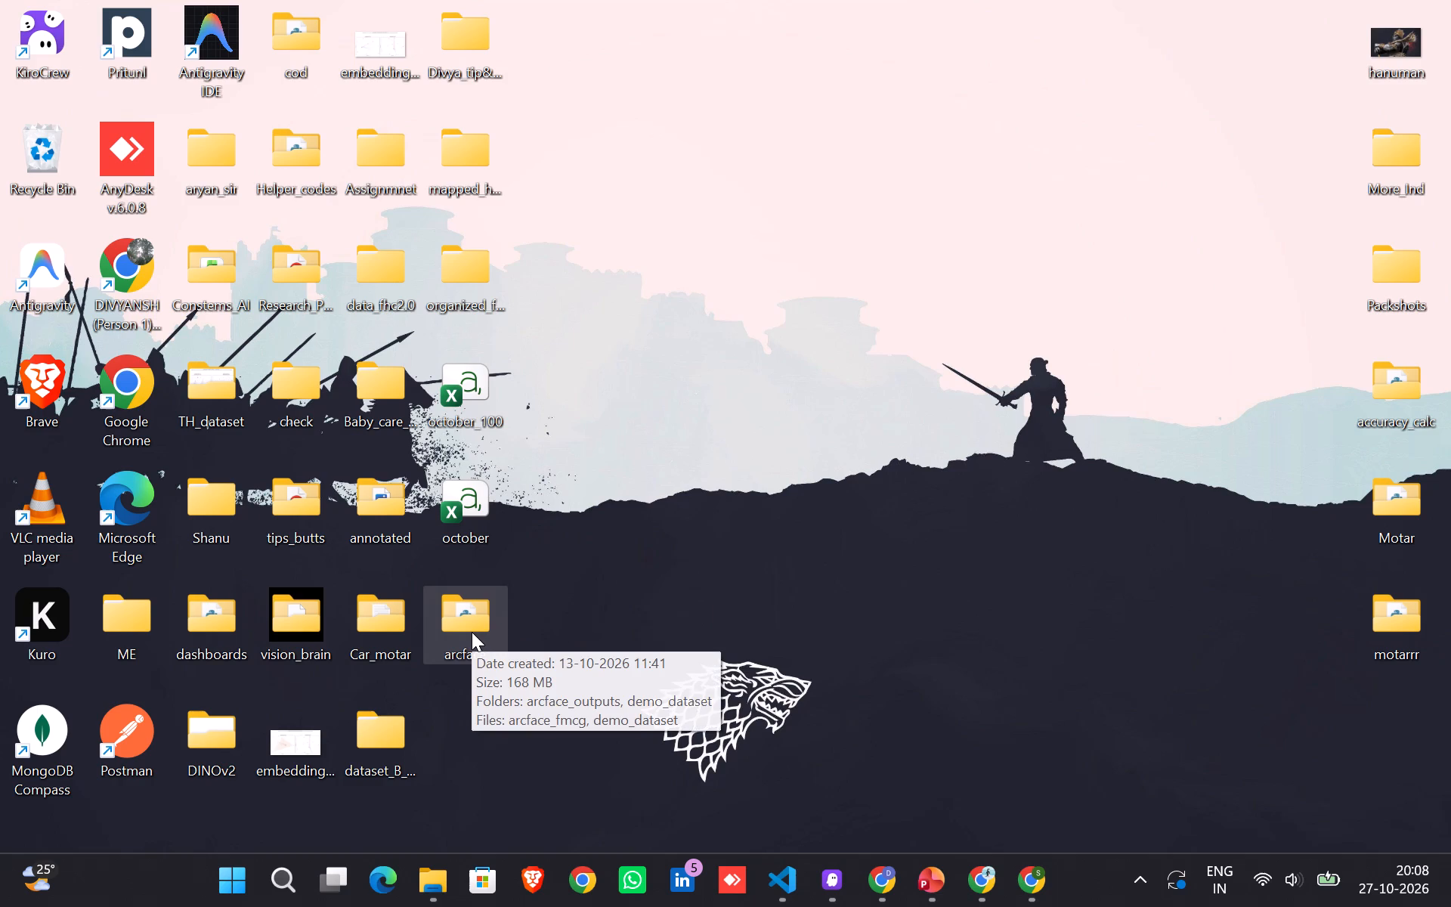
{"action": "left_click_drag", "start_coordinate": [472, 632], "coordinate": [289, 188]}
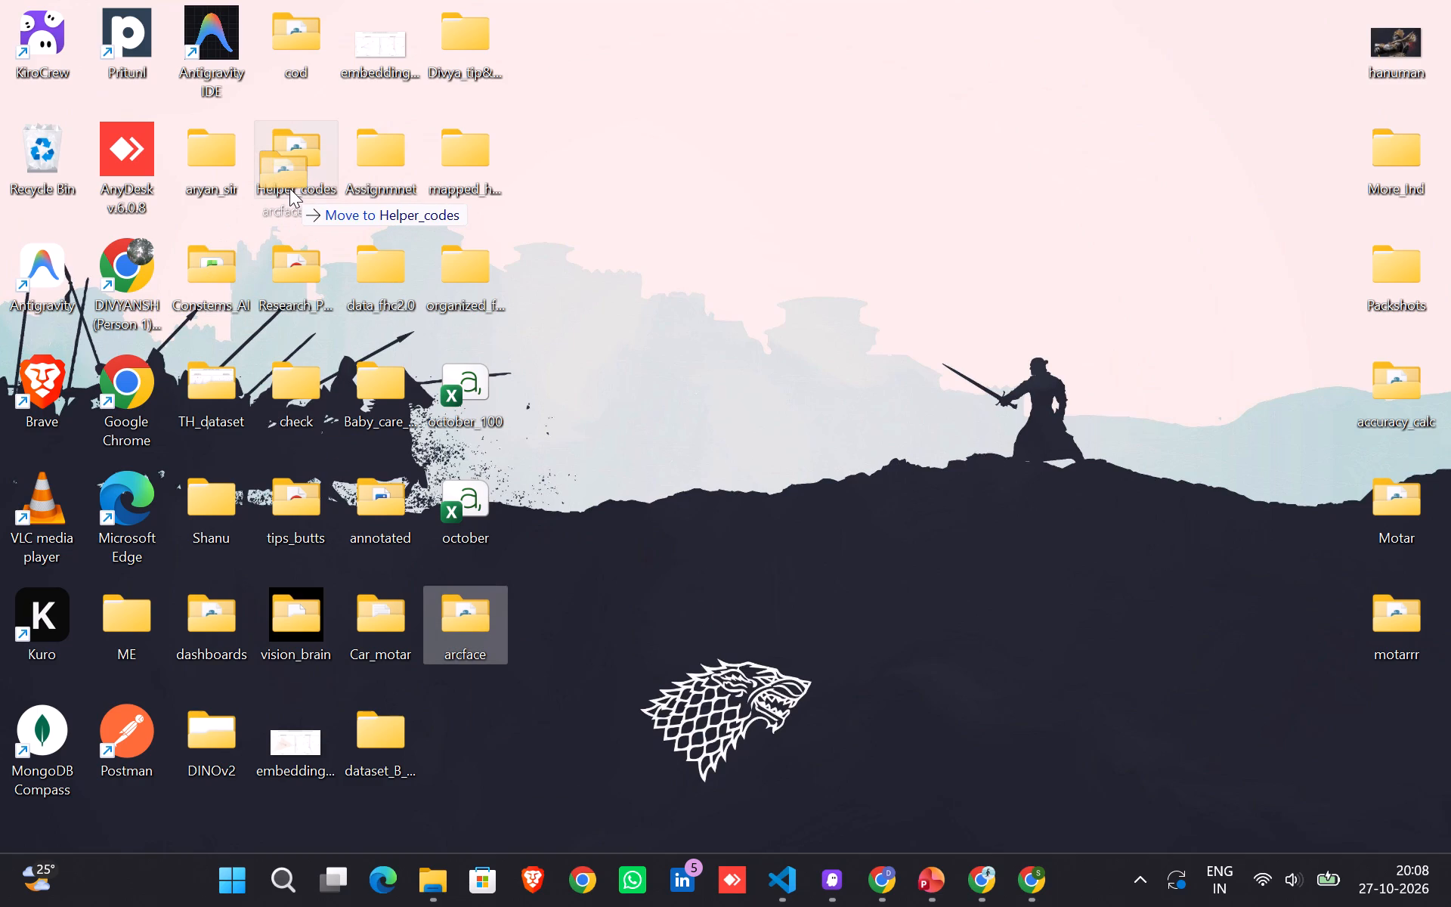
{"action": "left_click_drag", "start_coordinate": [289, 188], "coordinate": [308, 292]}
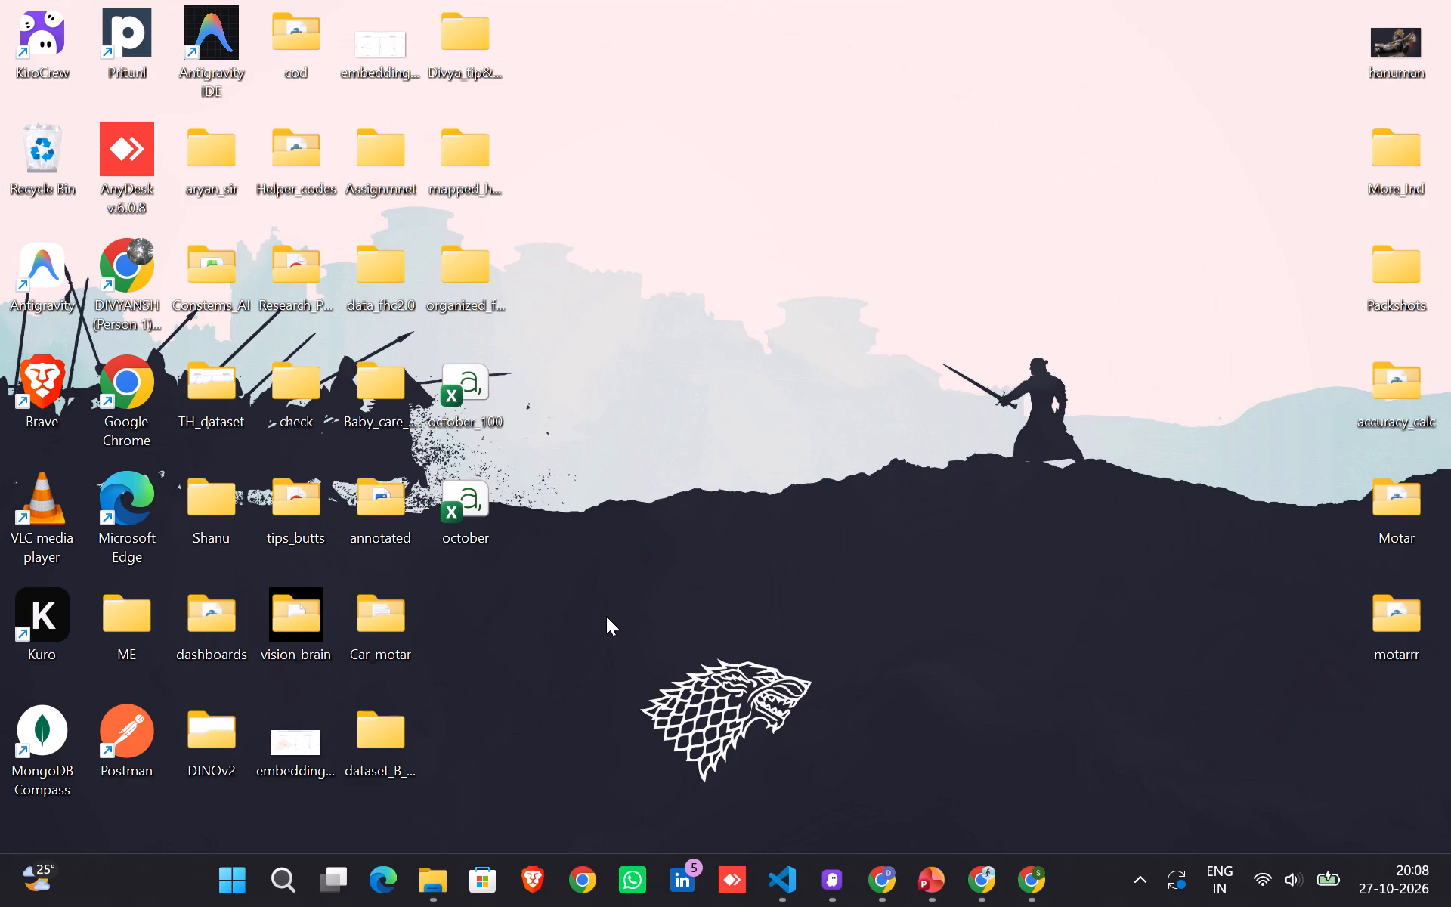
Check the DINOv2 folder on the desktop and move it into the Research_Papers folder.
{"action": "left_click", "coordinate": [187, 777]}
{"action": "double_click", "coordinate": [210, 748]}
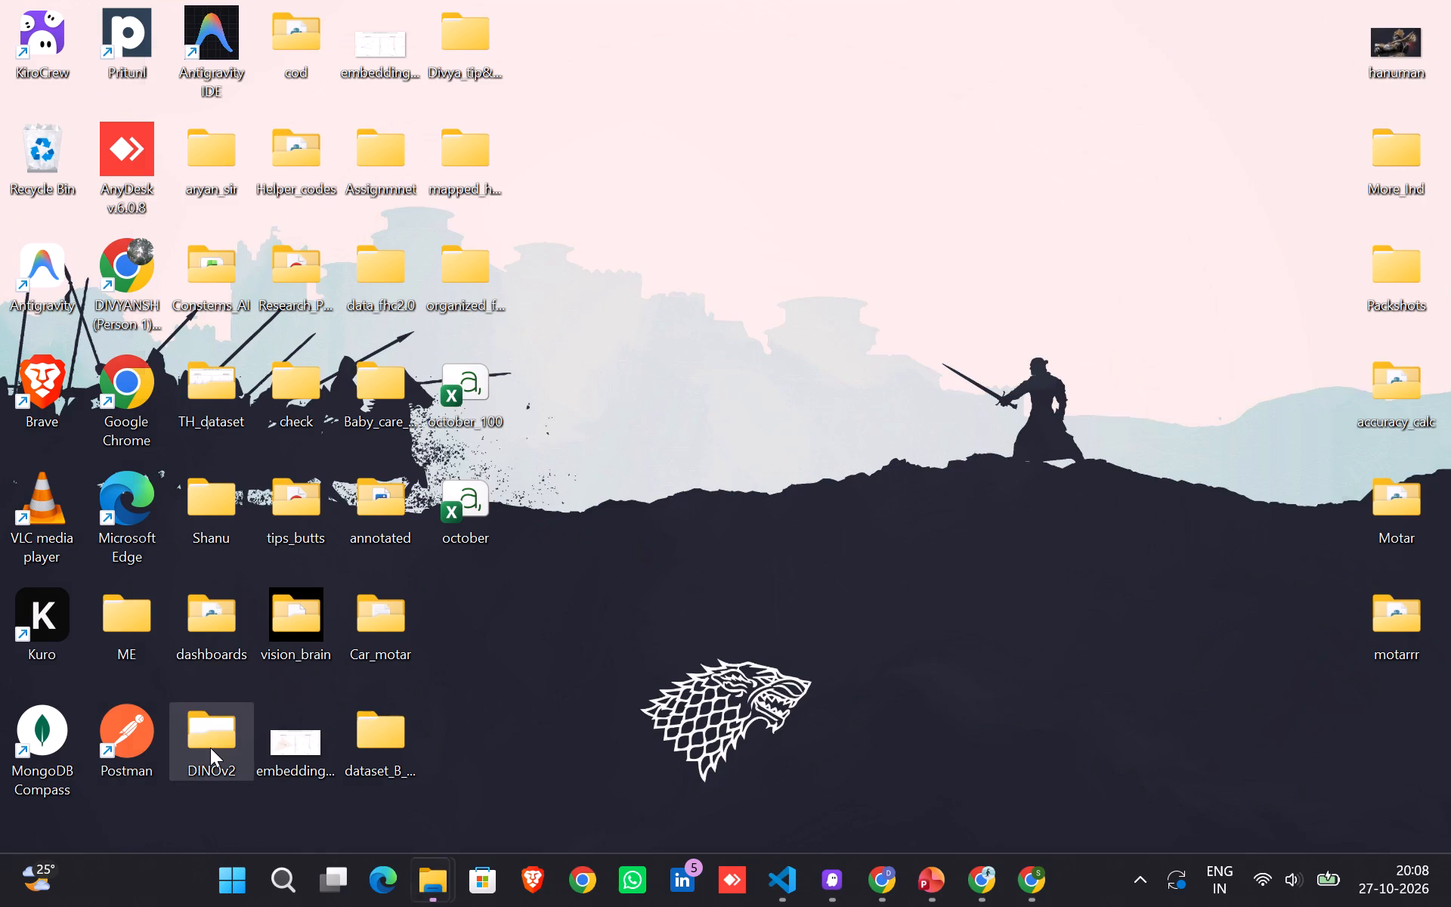
{"action": "left_click", "coordinate": [1388, 21]}
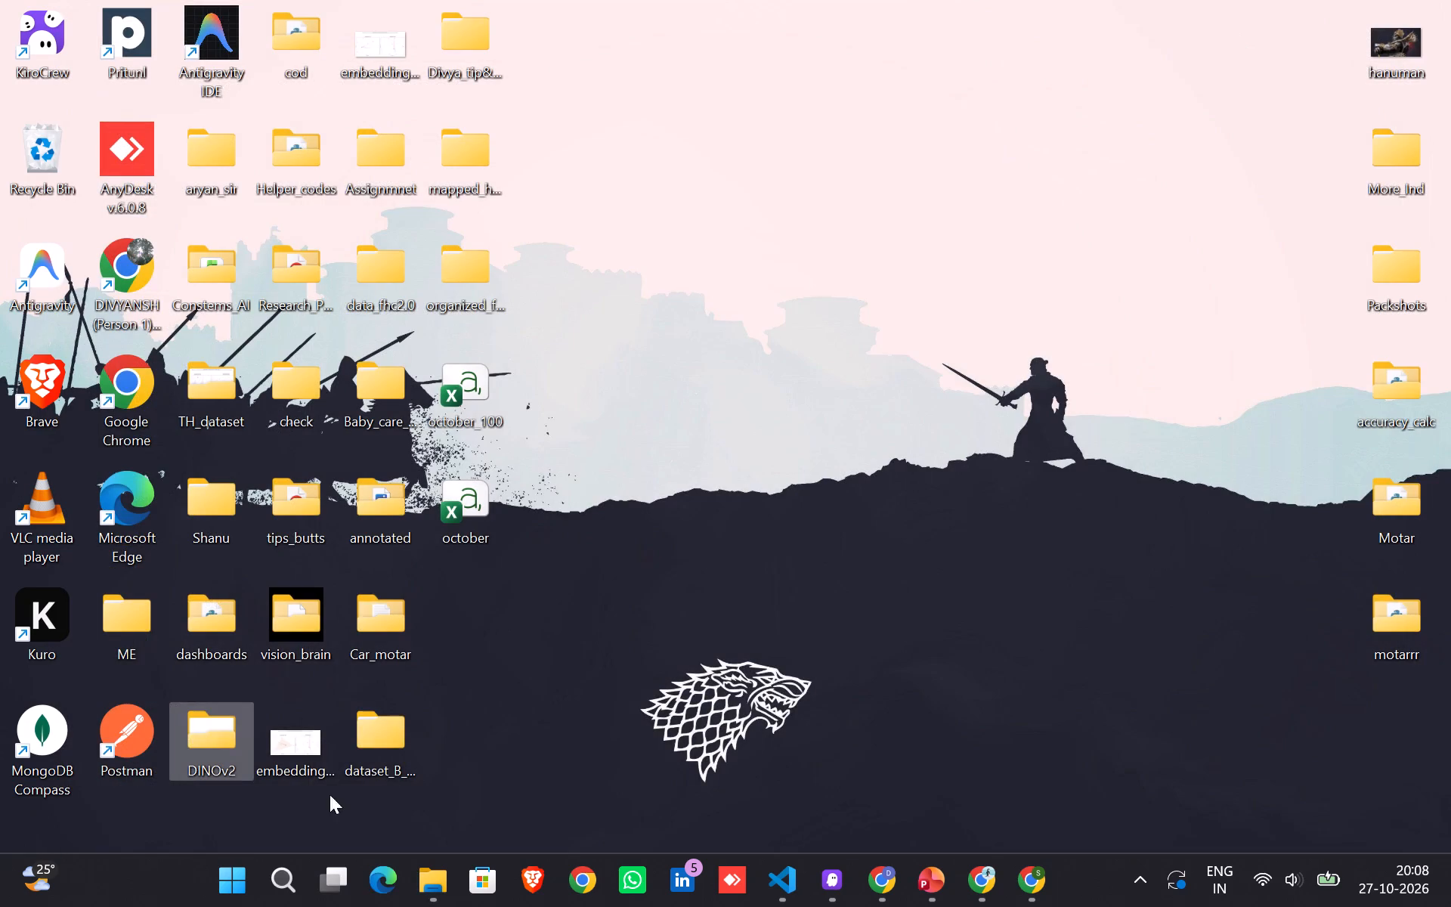
{"action": "left_click_drag", "start_coordinate": [207, 743], "coordinate": [295, 308]}
Close the gaps in the desktop's bottom row by shifting the embedding_space_last_vs_best_14 image and dataset_B_PC_new_fresh folder towards Postman.
{"action": "left_click_drag", "start_coordinate": [318, 734], "coordinate": [255, 732]}
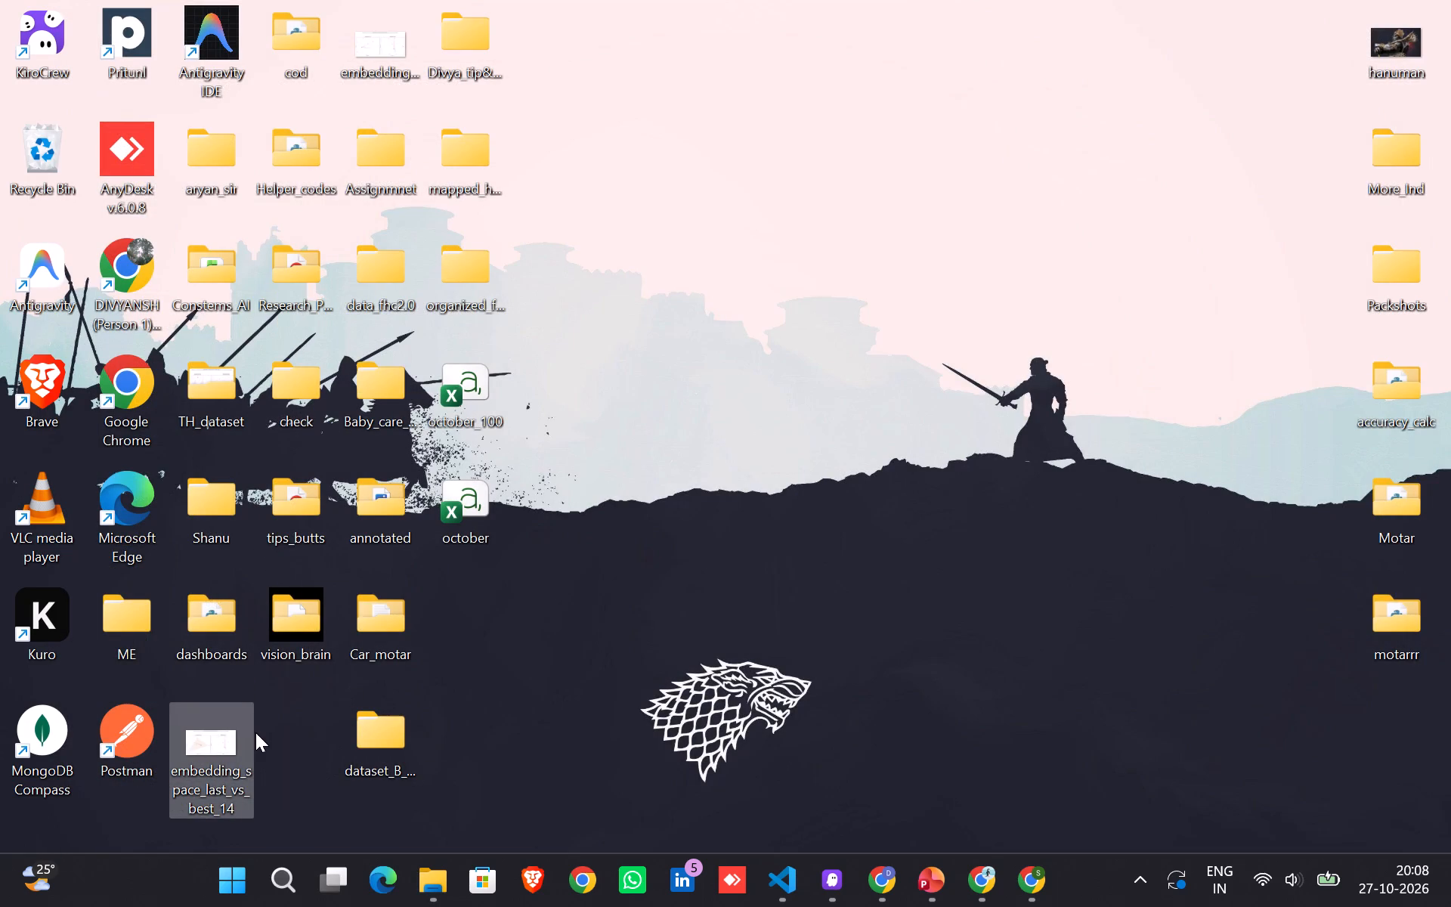
{"action": "left_click_drag", "start_coordinate": [404, 731], "coordinate": [347, 737]}
{"action": "left_click", "coordinate": [449, 683]}
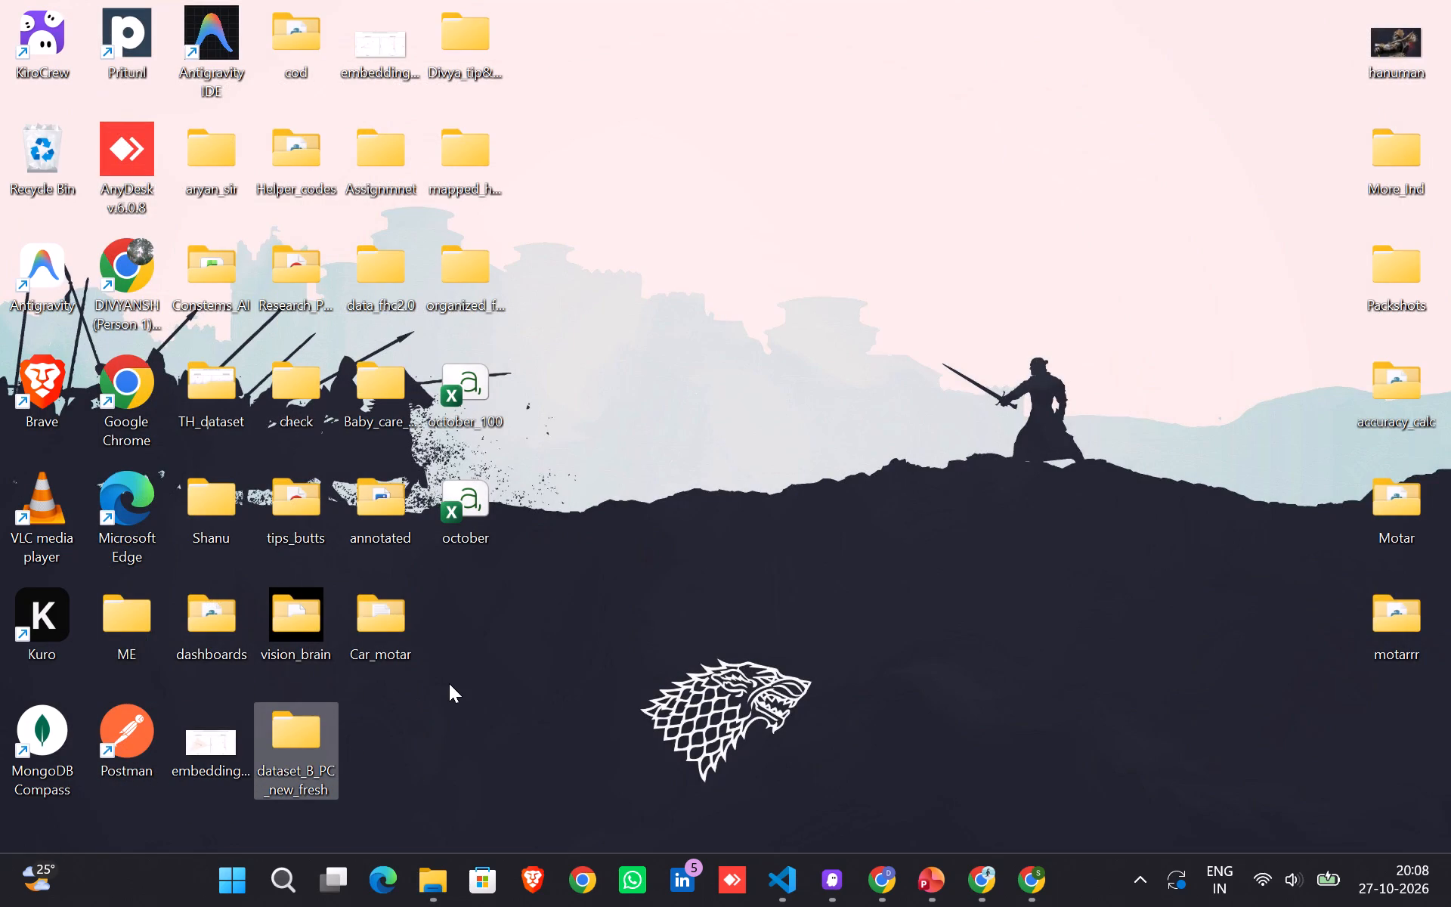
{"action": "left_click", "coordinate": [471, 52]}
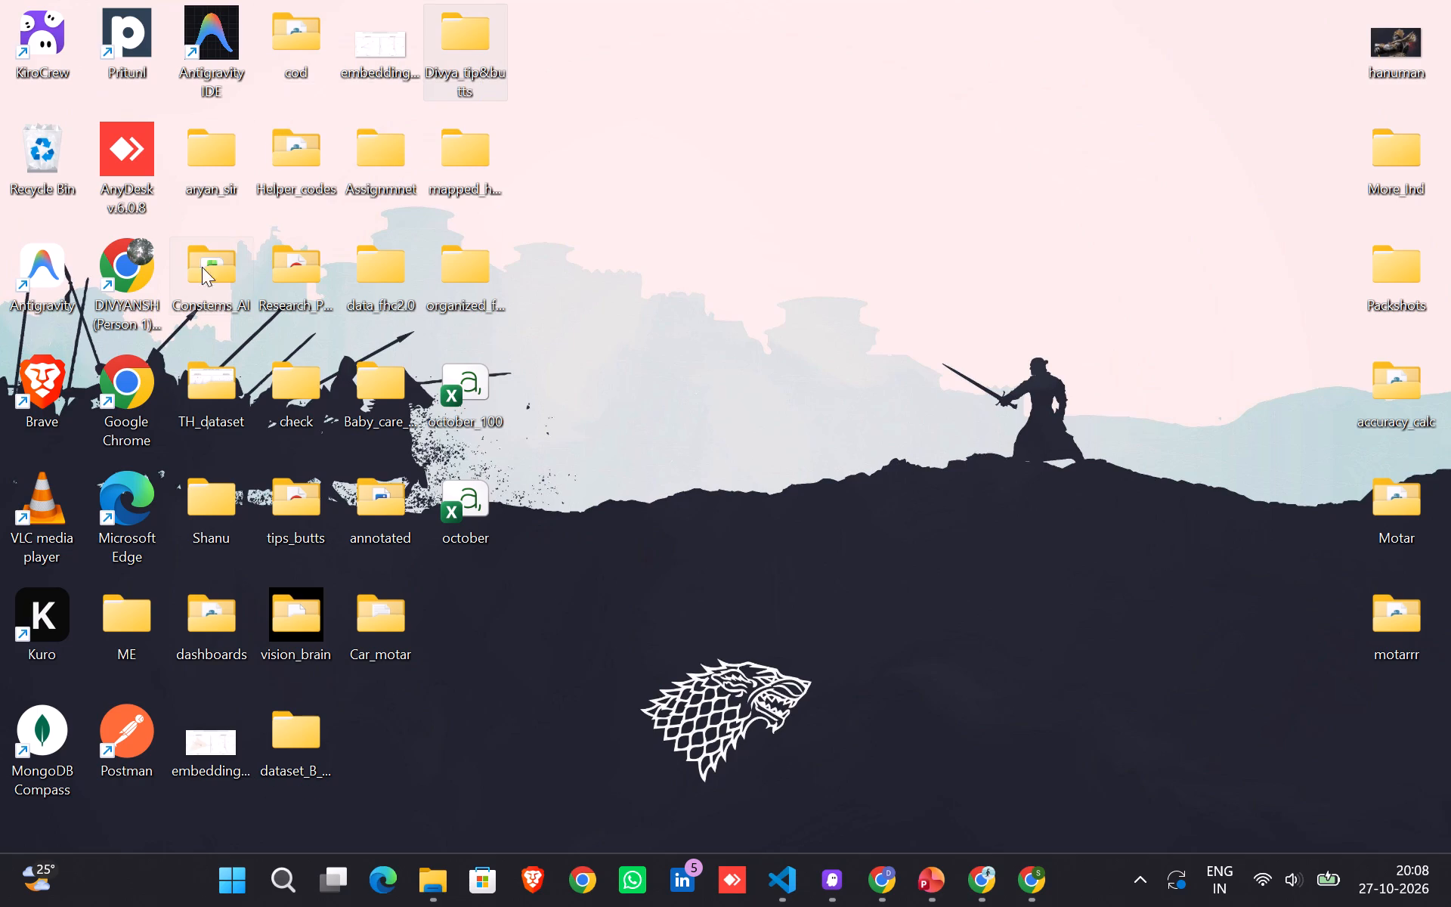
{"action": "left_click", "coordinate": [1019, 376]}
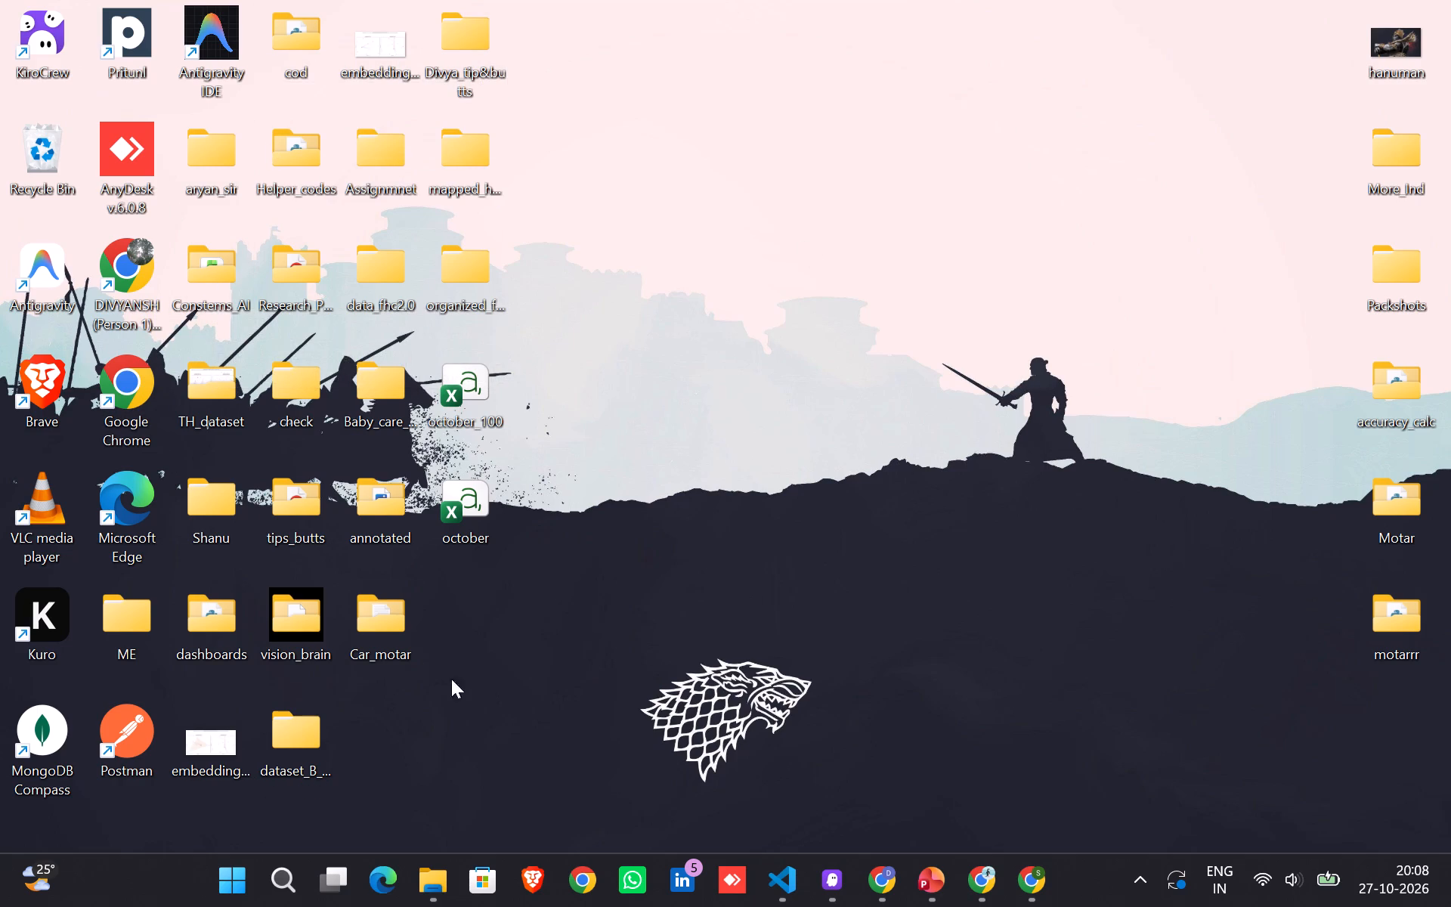
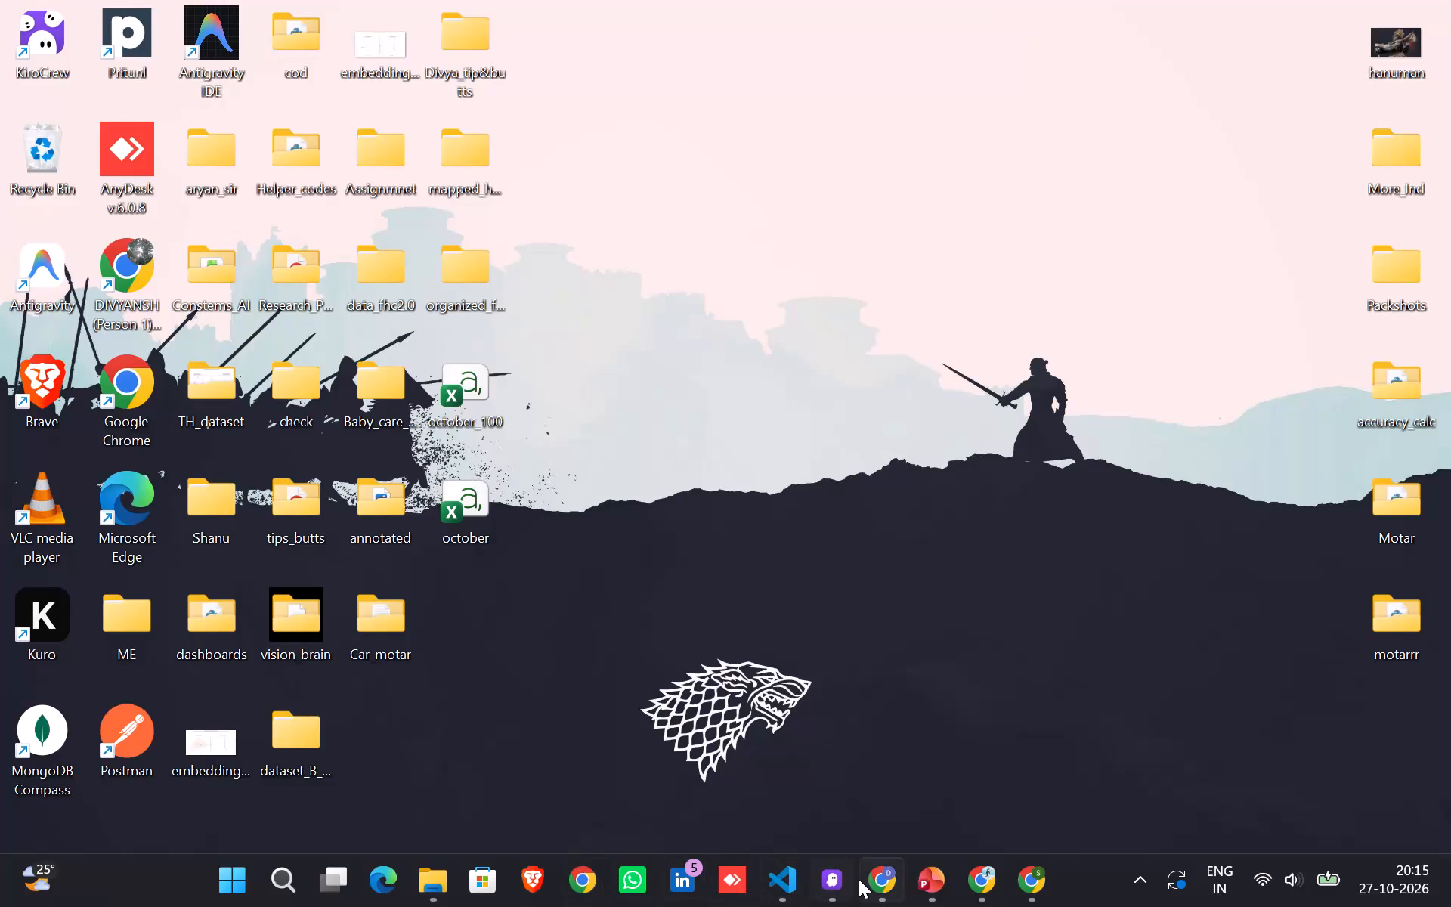
Switch to the Enhancements & Demo Showcase deck in Chrome and review slides 10, 9 and 11, including the Cow not found text.
{"action": "left_click", "coordinate": [859, 879]}
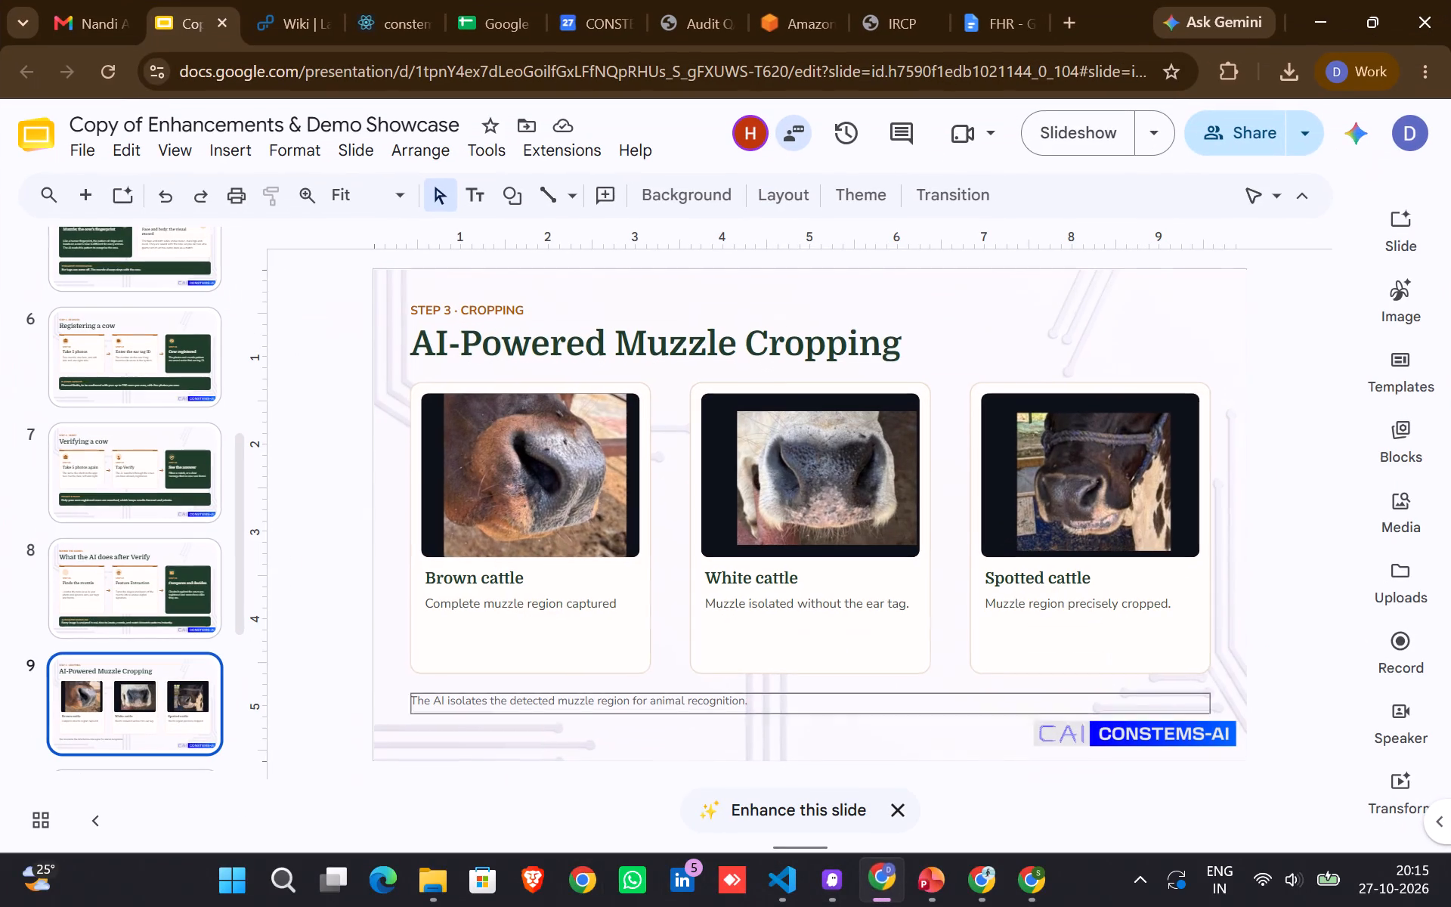
{"action": "scroll", "coordinate": [138, 593], "scroll_direction": "down", "scroll_amount": 2}
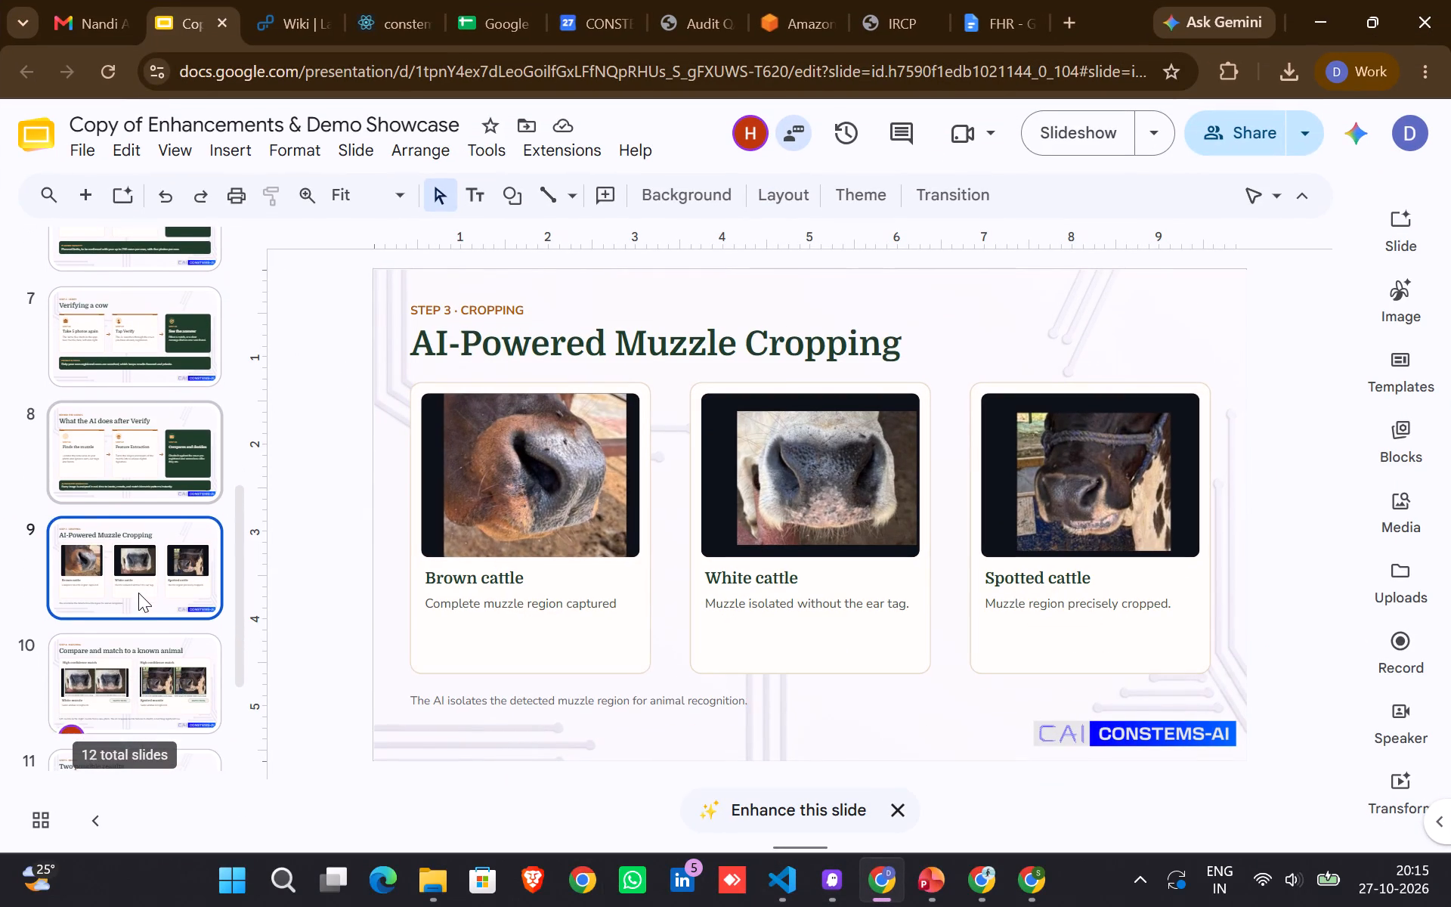
{"action": "left_click", "coordinate": [138, 686]}
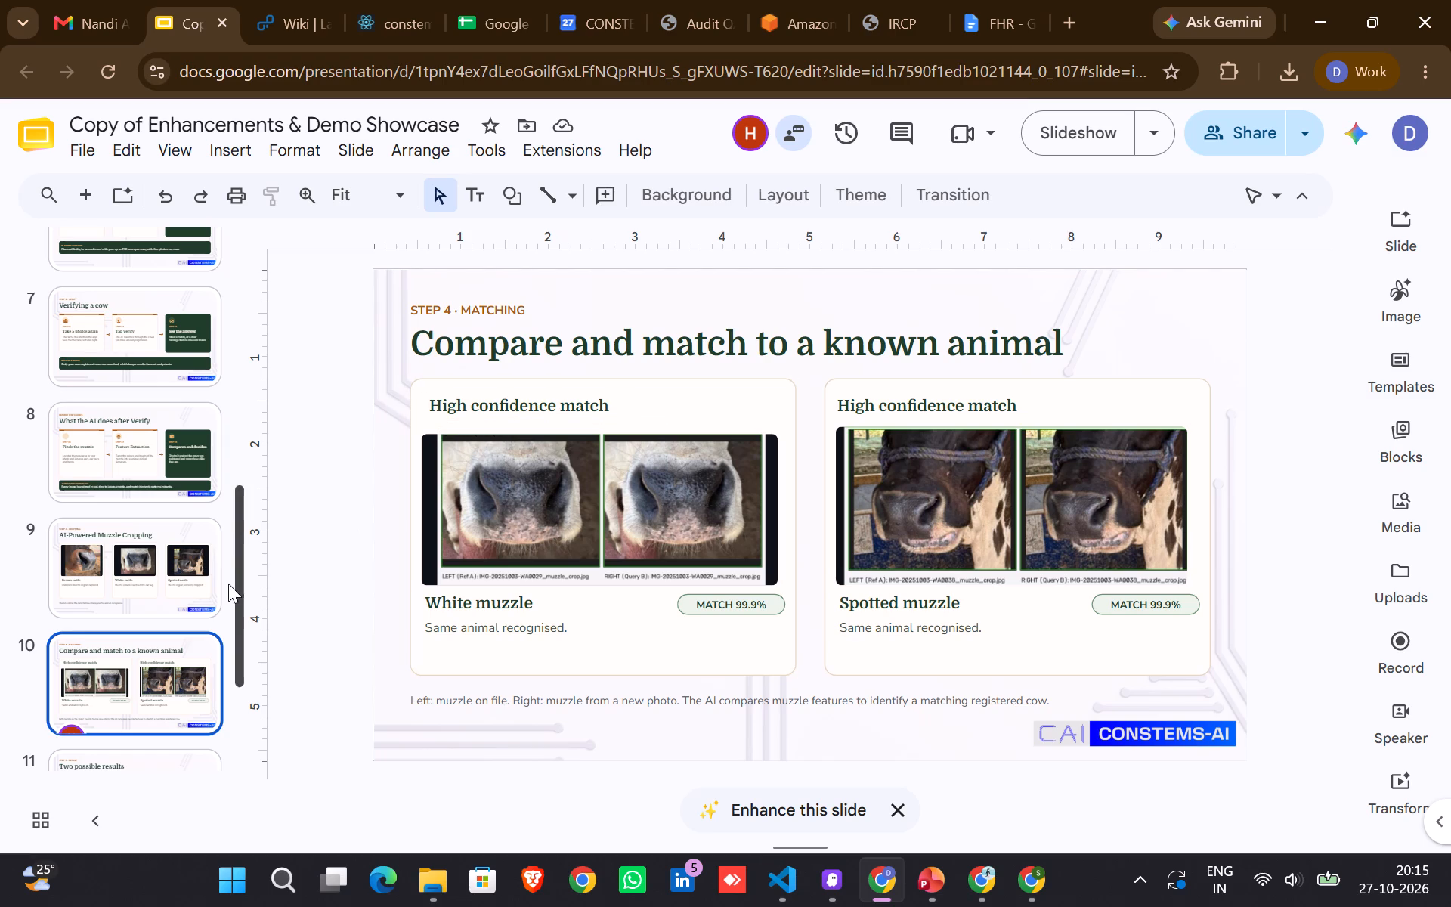
{"action": "scroll", "coordinate": [226, 588], "scroll_direction": "down", "scroll_amount": 1}
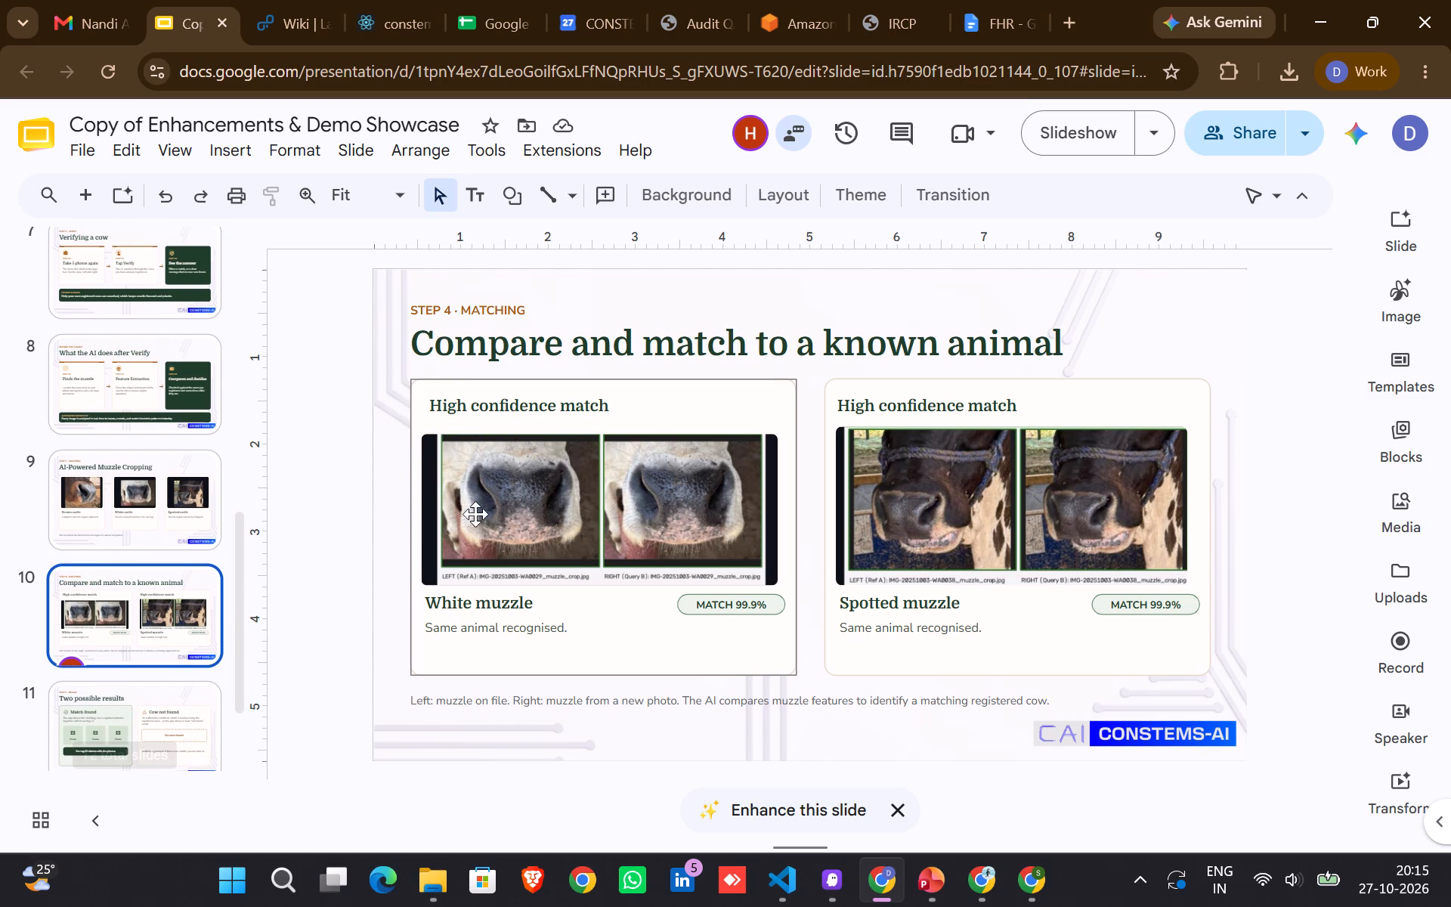
{"action": "left_click", "coordinate": [706, 608]}
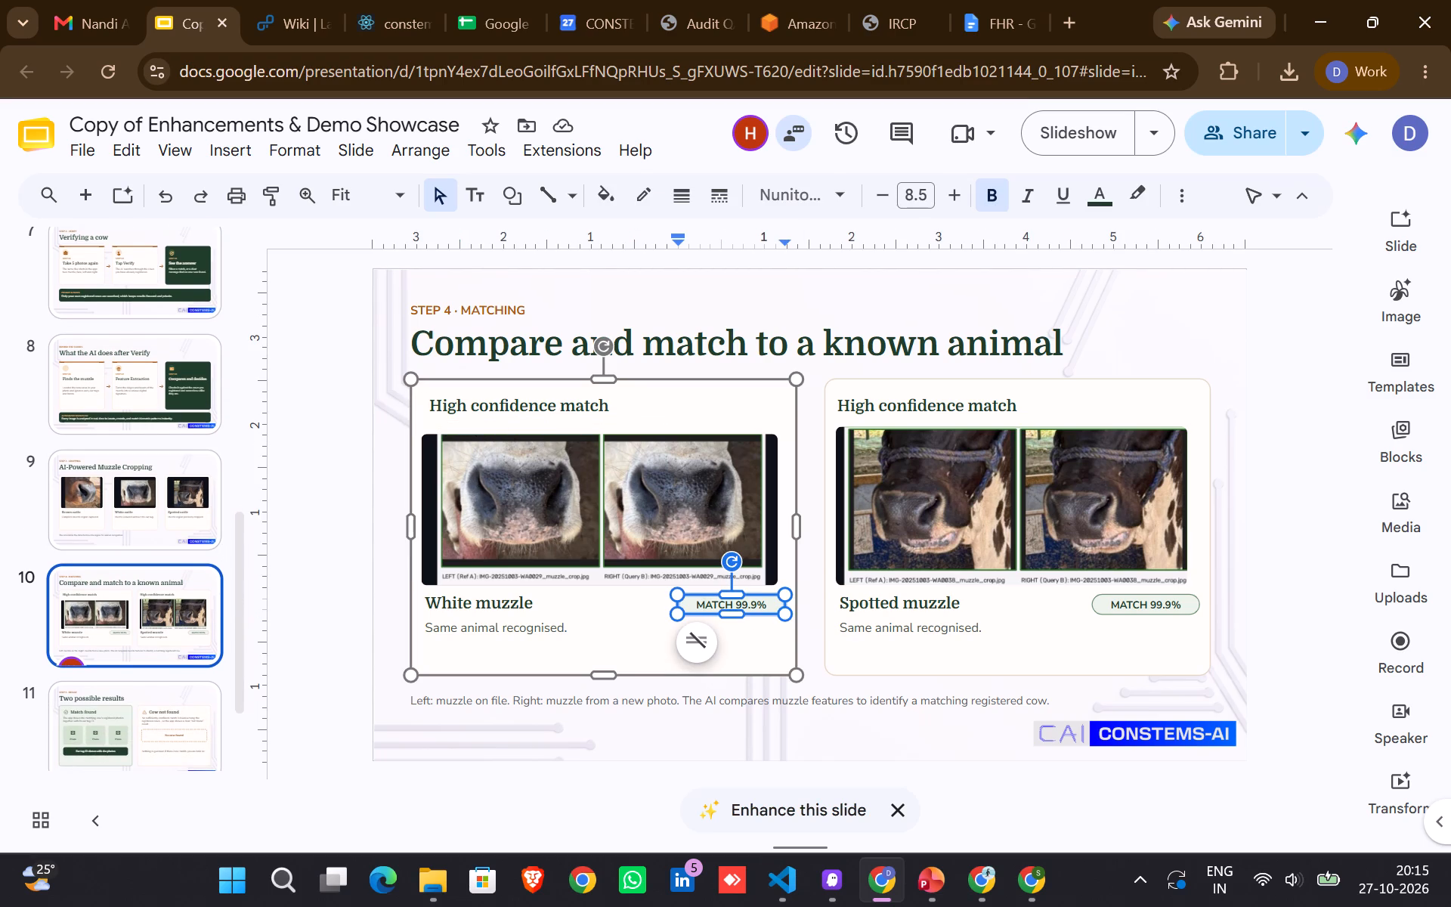
{"action": "left_click", "coordinate": [112, 462]}
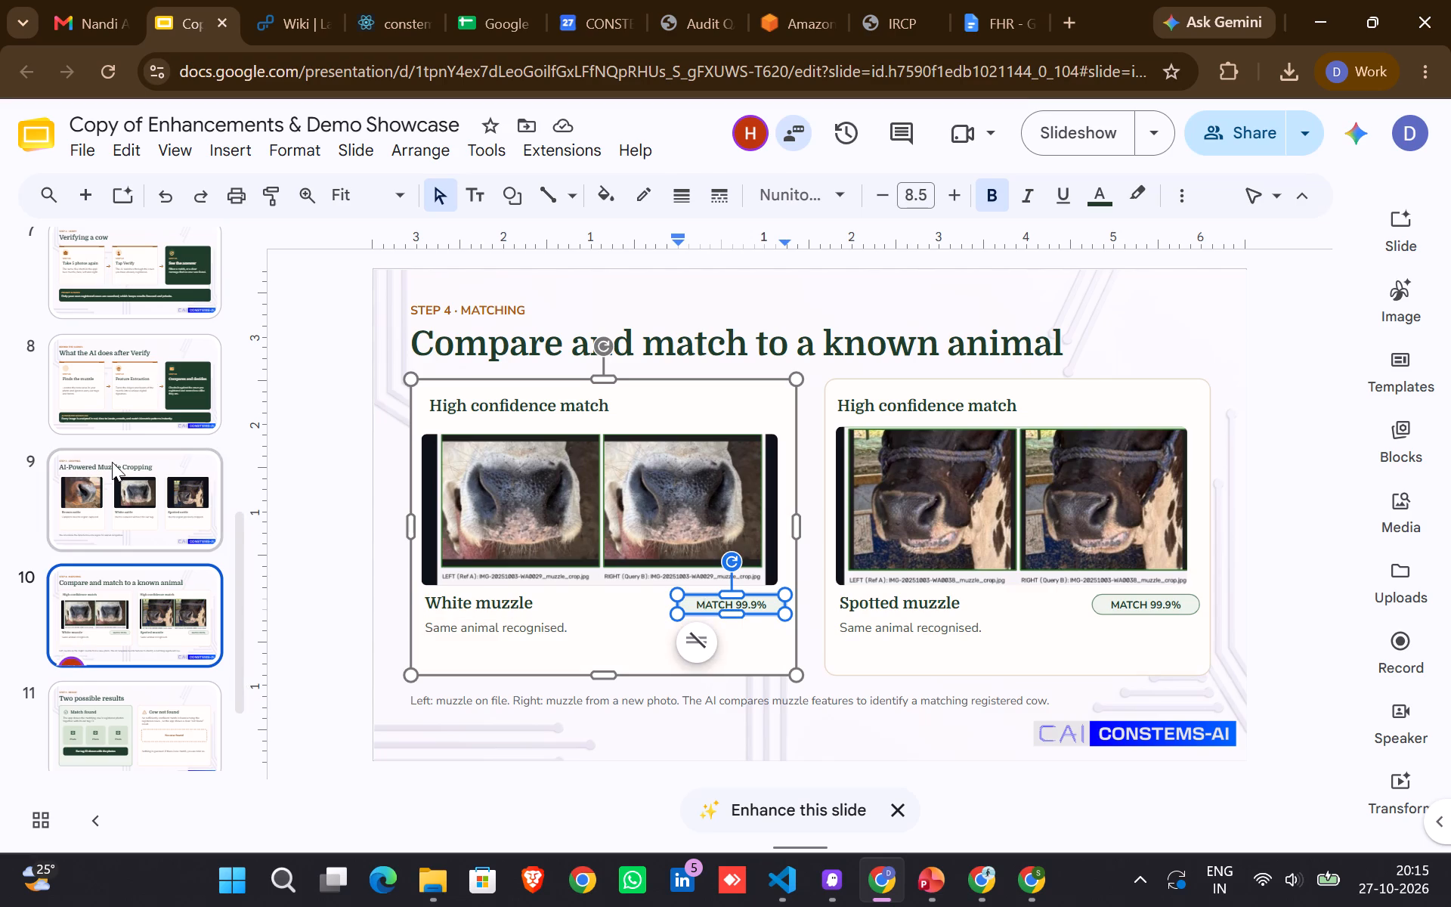
{"action": "left_click", "coordinate": [577, 611]}
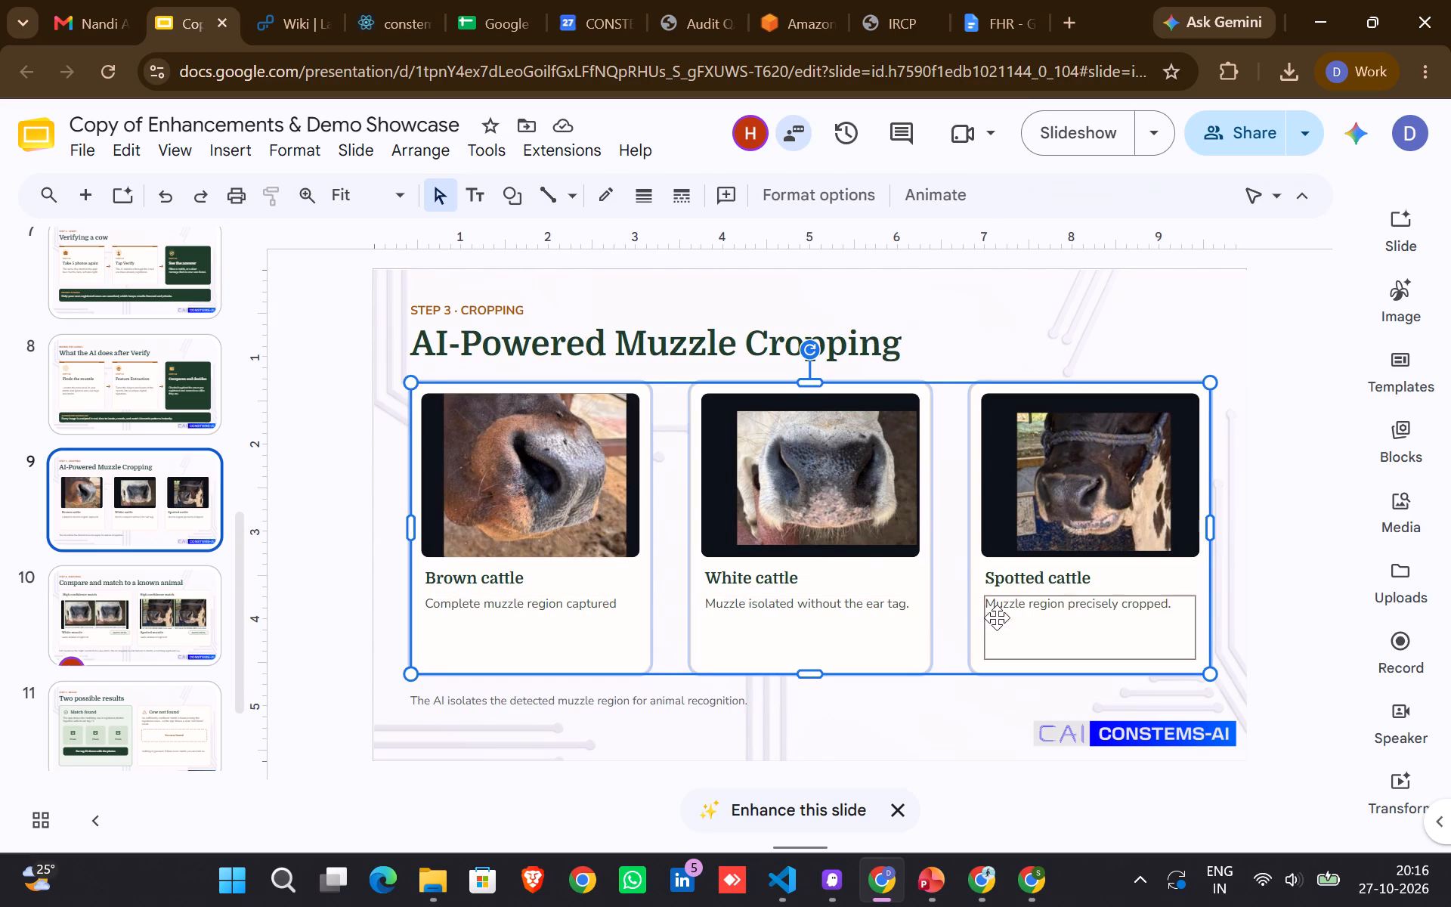
{"action": "scroll", "coordinate": [205, 557], "scroll_direction": "down", "scroll_amount": 1}
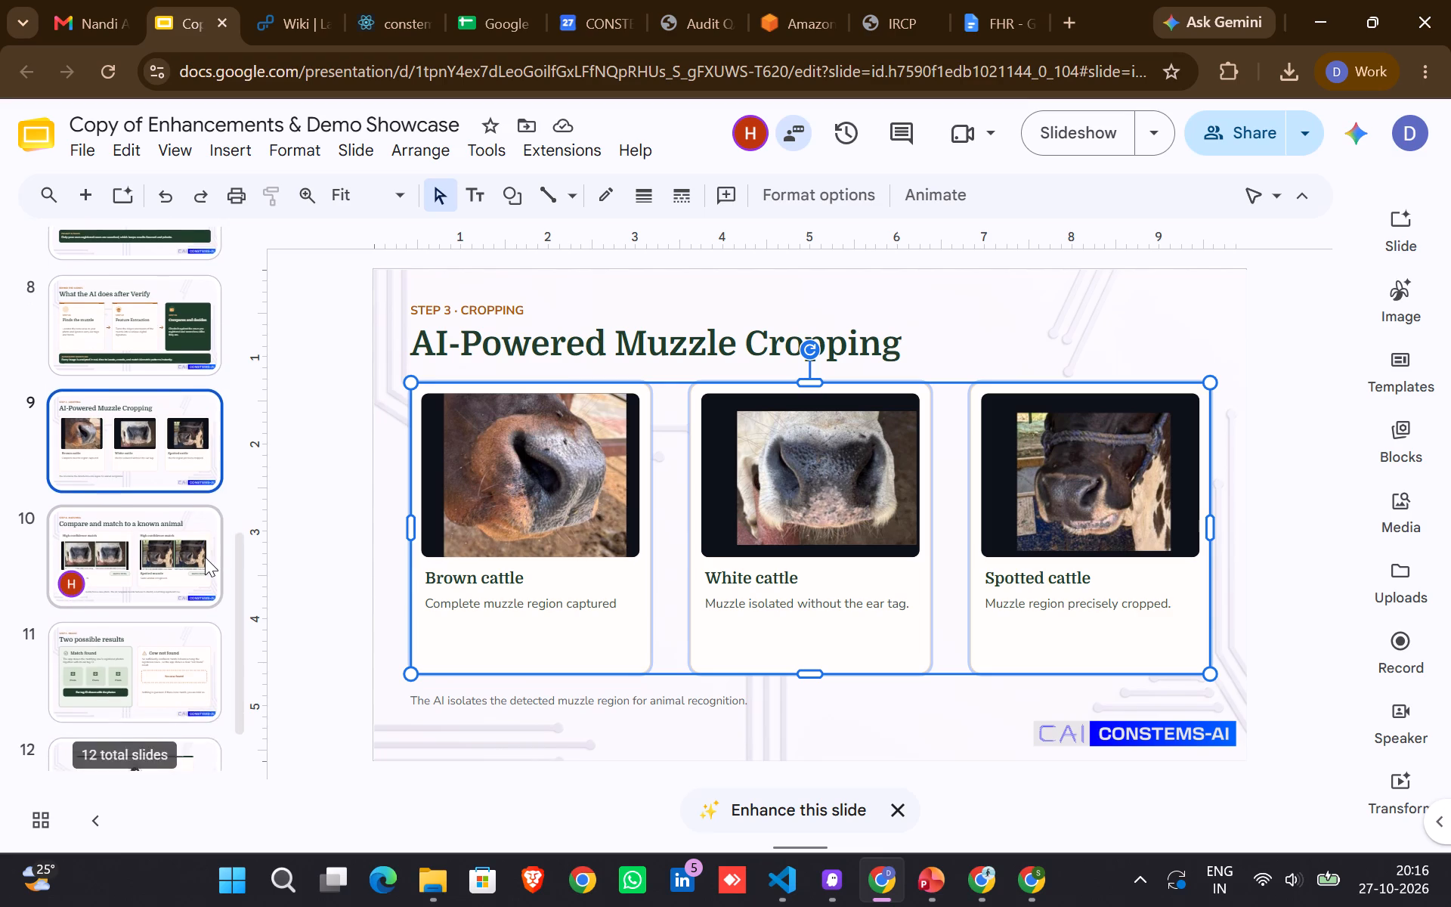
{"action": "scroll", "coordinate": [205, 557], "scroll_direction": "down", "scroll_amount": 2}
{"action": "left_click", "coordinate": [182, 590]}
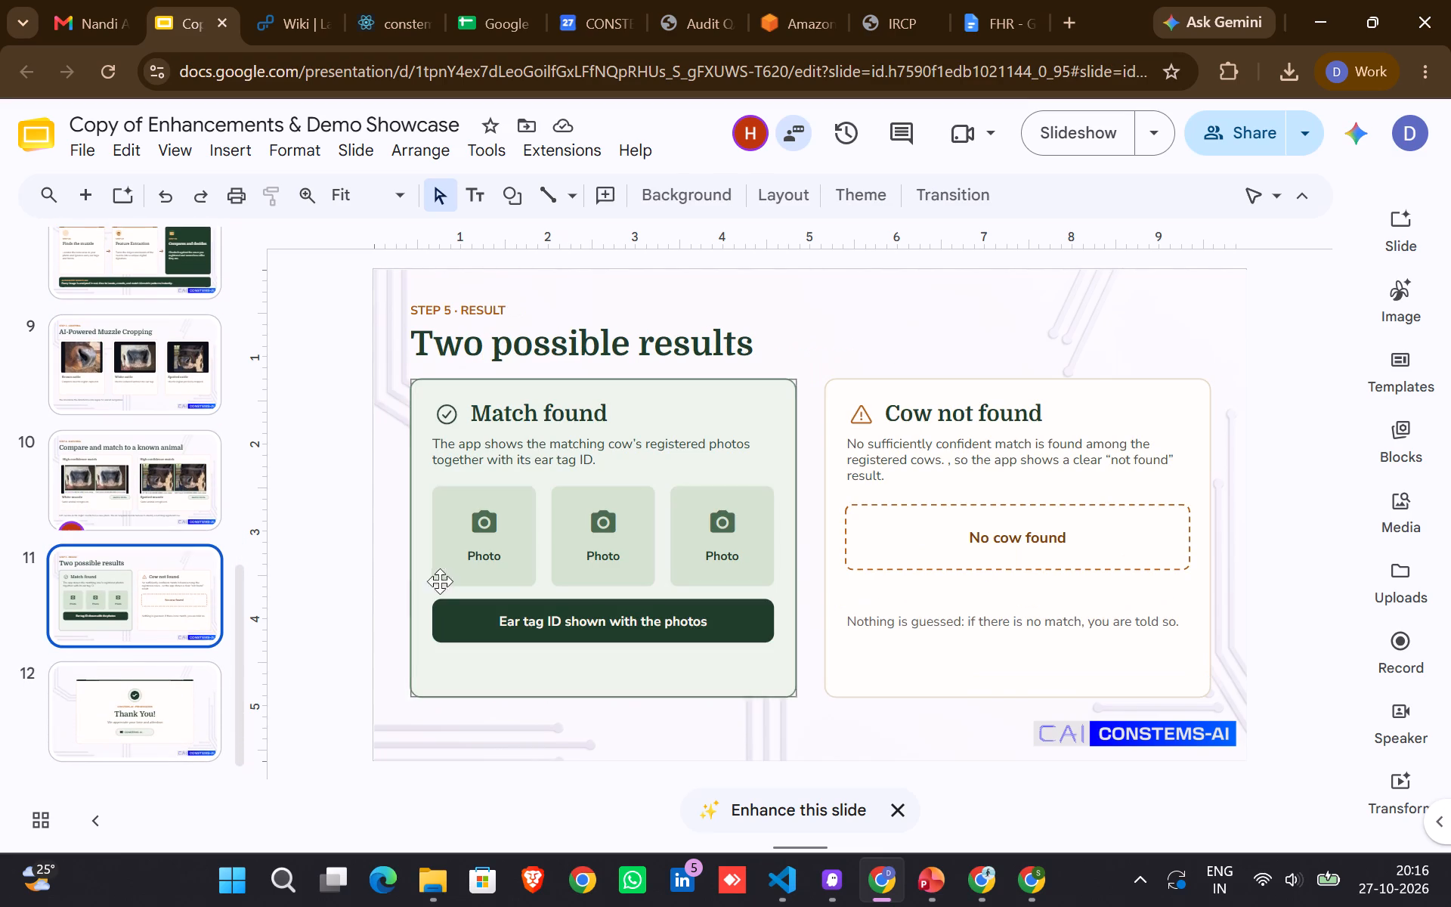
{"action": "scroll", "coordinate": [148, 549], "scroll_direction": "down", "scroll_amount": 1}
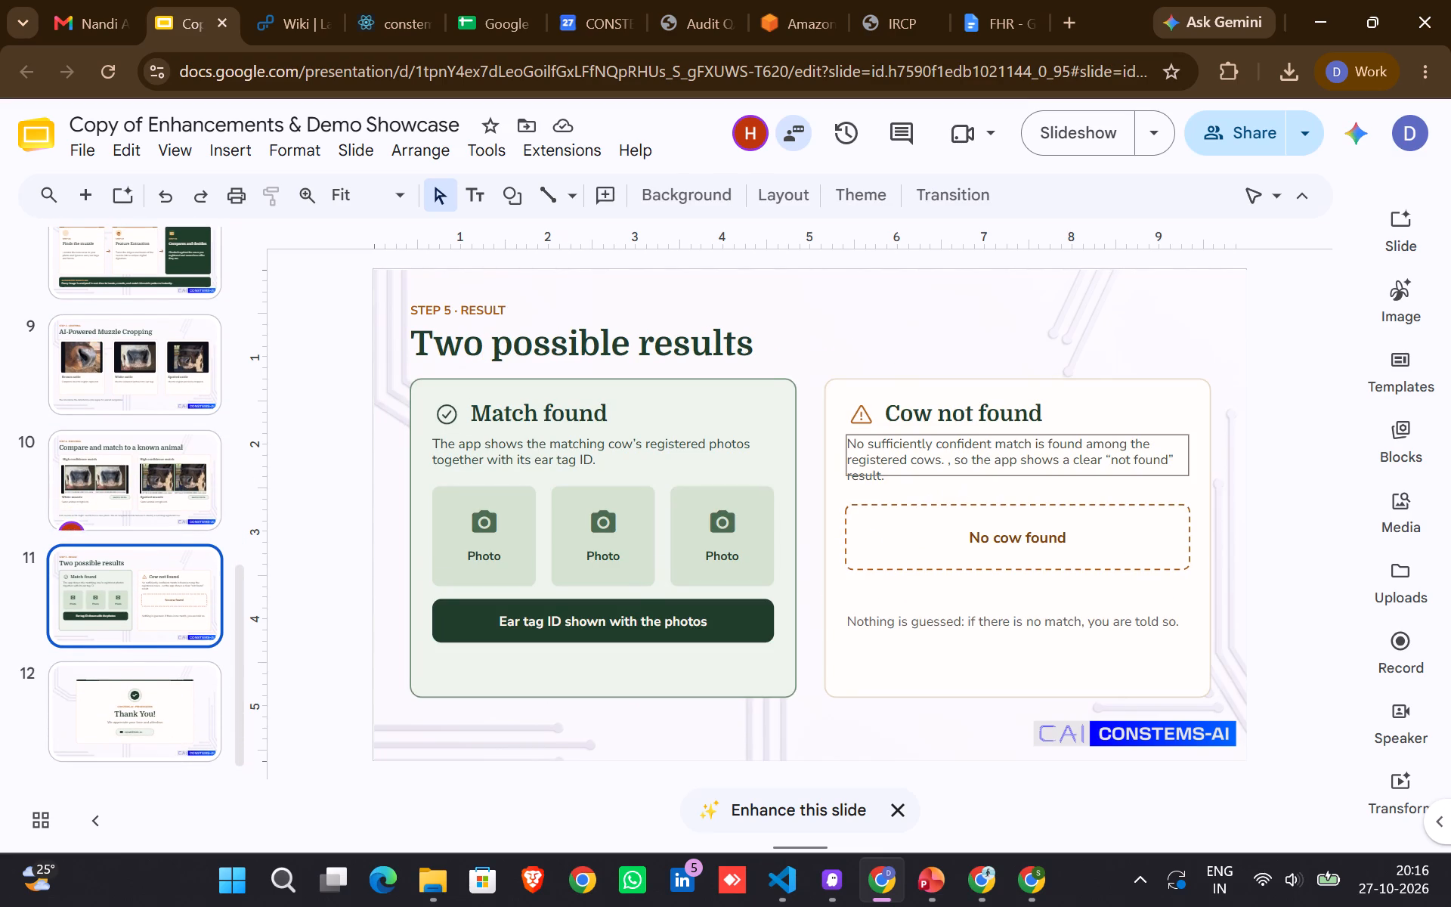
{"action": "left_click_drag", "start_coordinate": [938, 458], "coordinate": [859, 441]}
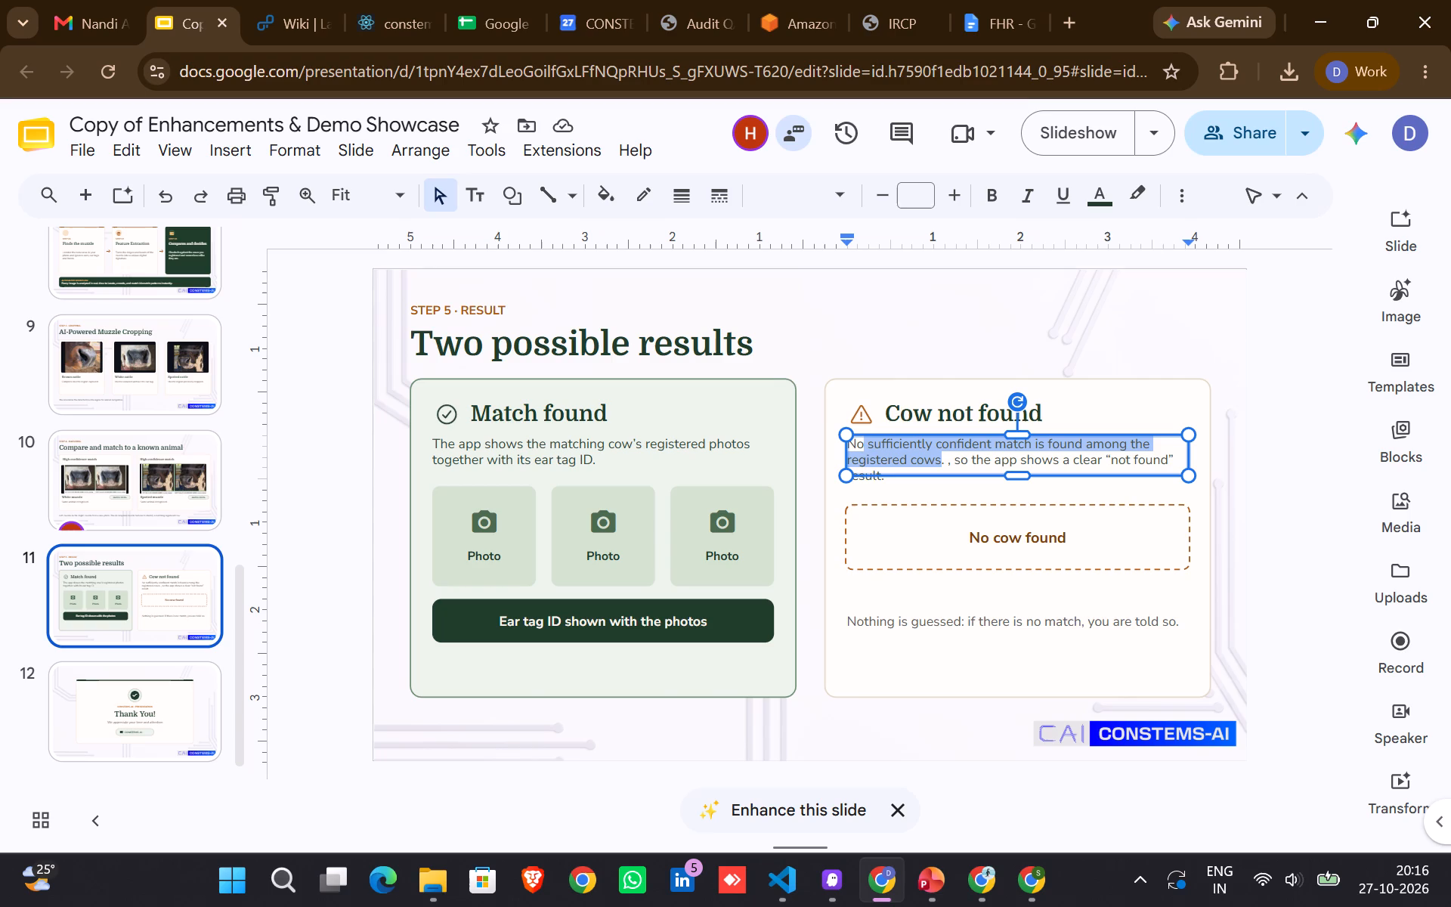
{"action": "left_click_drag", "start_coordinate": [859, 441], "coordinate": [858, 440]}
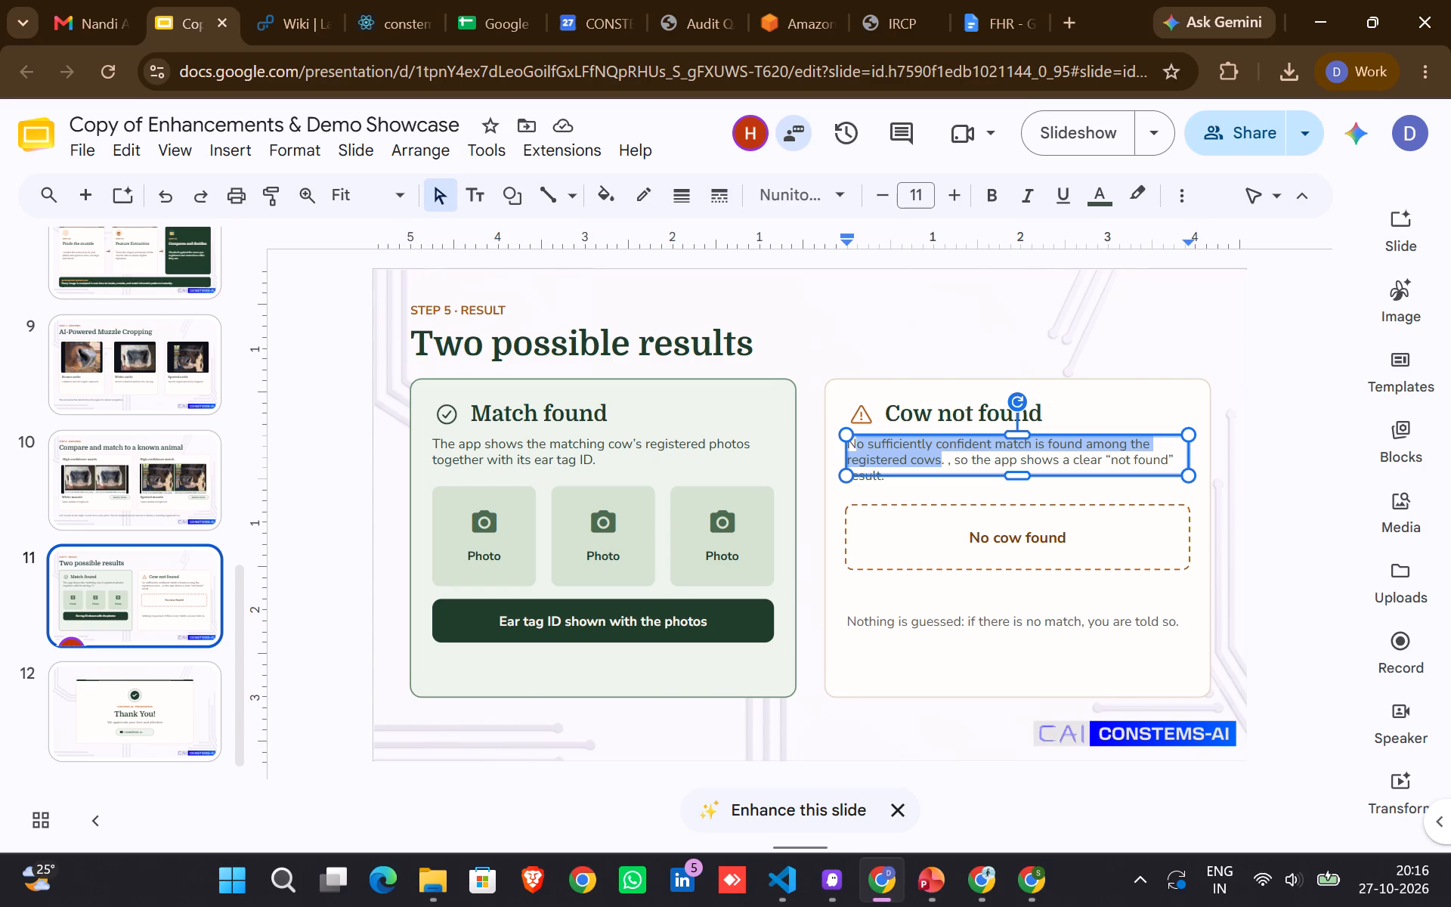
Review slides 8 back through 2 of the deck, checking the text of each, including slide 3's Streamlined Workflow banner.
{"action": "scroll", "coordinate": [107, 390], "scroll_direction": "up", "scroll_amount": 1}
{"action": "left_click", "coordinate": [107, 390]}
{"action": "scroll", "coordinate": [123, 378], "scroll_direction": "up", "scroll_amount": 1}
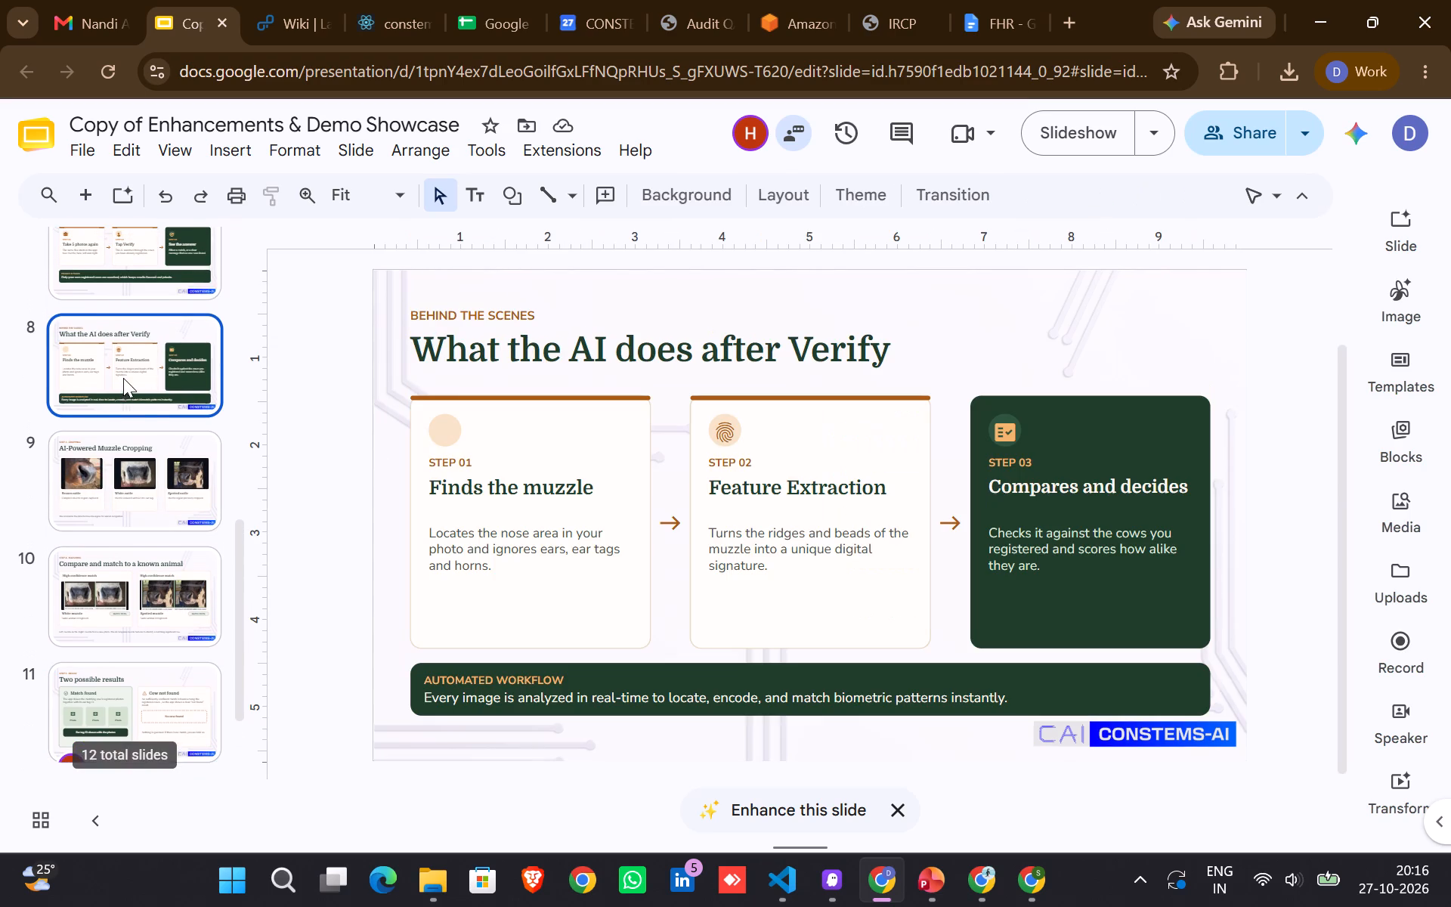
{"action": "scroll", "coordinate": [123, 378], "scroll_direction": "up", "scroll_amount": 1}
{"action": "left_click", "coordinate": [129, 339]}
{"action": "scroll", "coordinate": [129, 339], "scroll_direction": "up", "scroll_amount": 1}
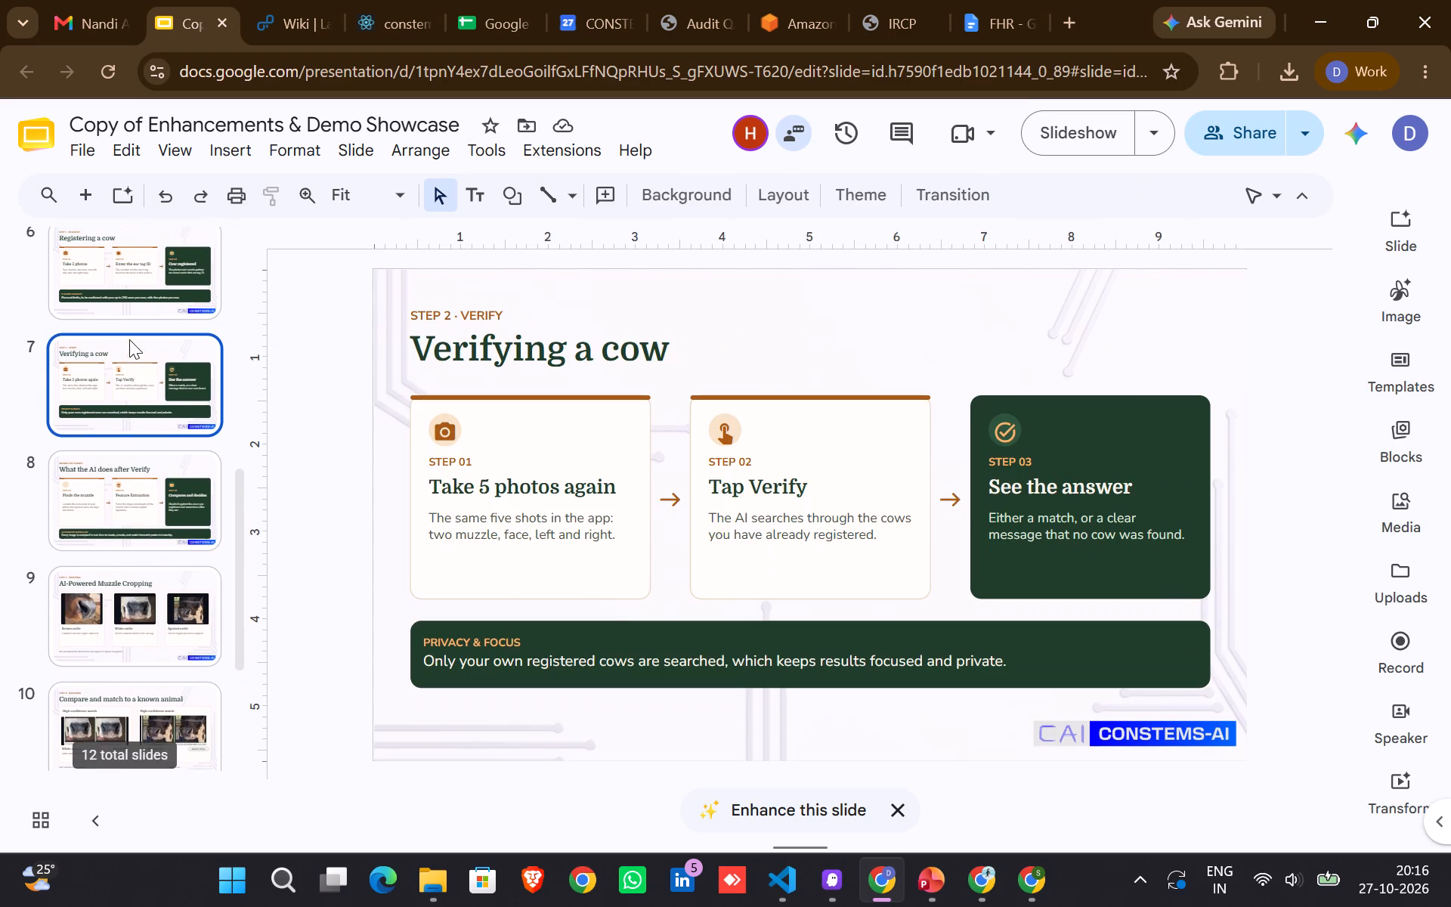
{"action": "scroll", "coordinate": [129, 339], "scroll_direction": "up", "scroll_amount": 1}
{"action": "left_click", "coordinate": [140, 319]}
{"action": "scroll", "coordinate": [140, 319], "scroll_direction": "up", "scroll_amount": 1}
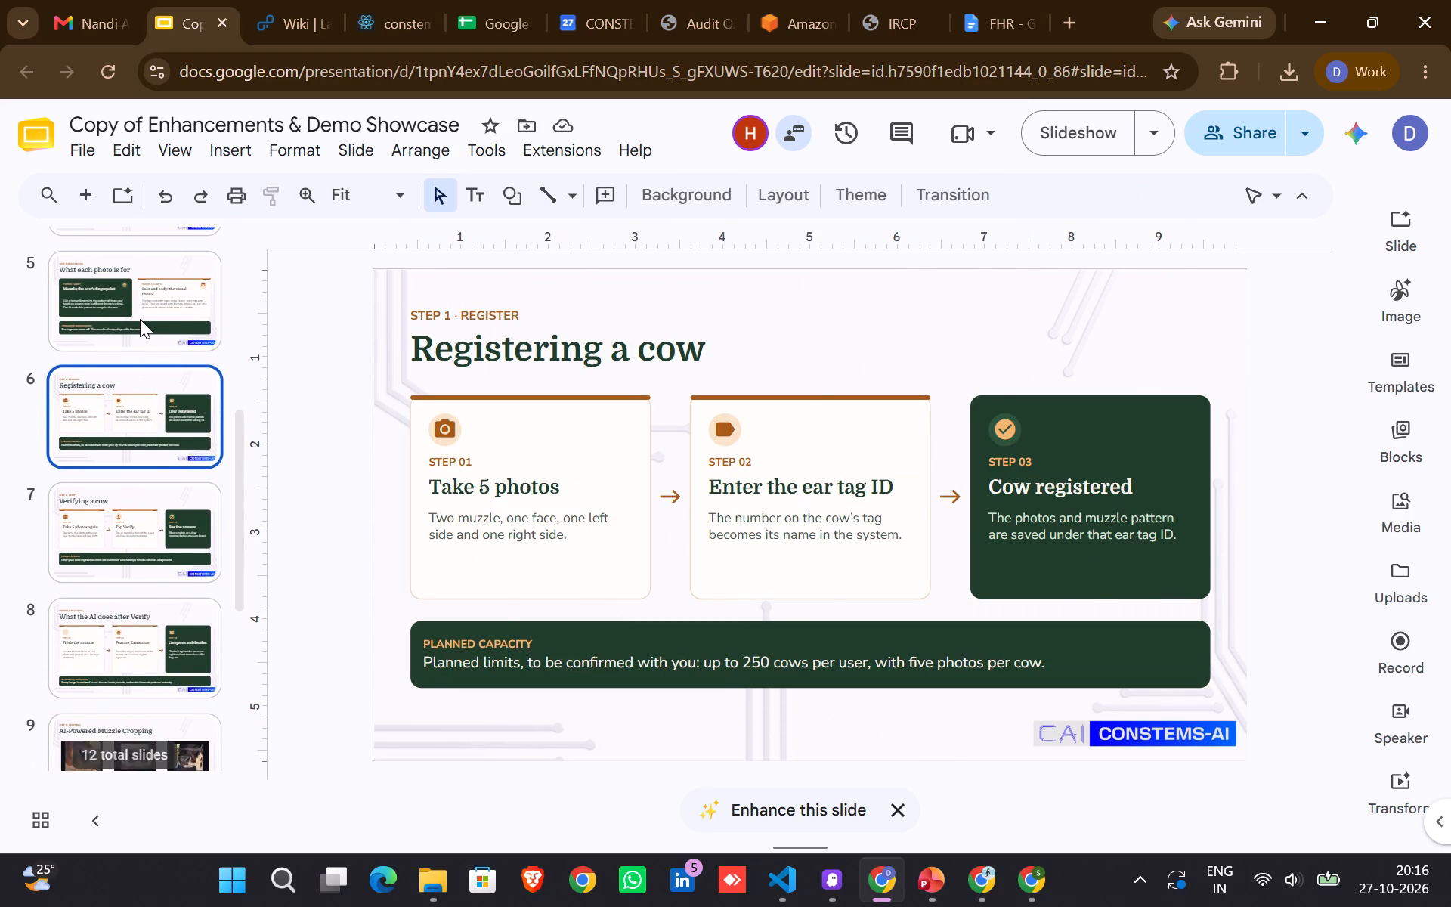
{"action": "left_click", "coordinate": [140, 319]}
{"action": "scroll", "coordinate": [140, 319], "scroll_direction": "up", "scroll_amount": 2}
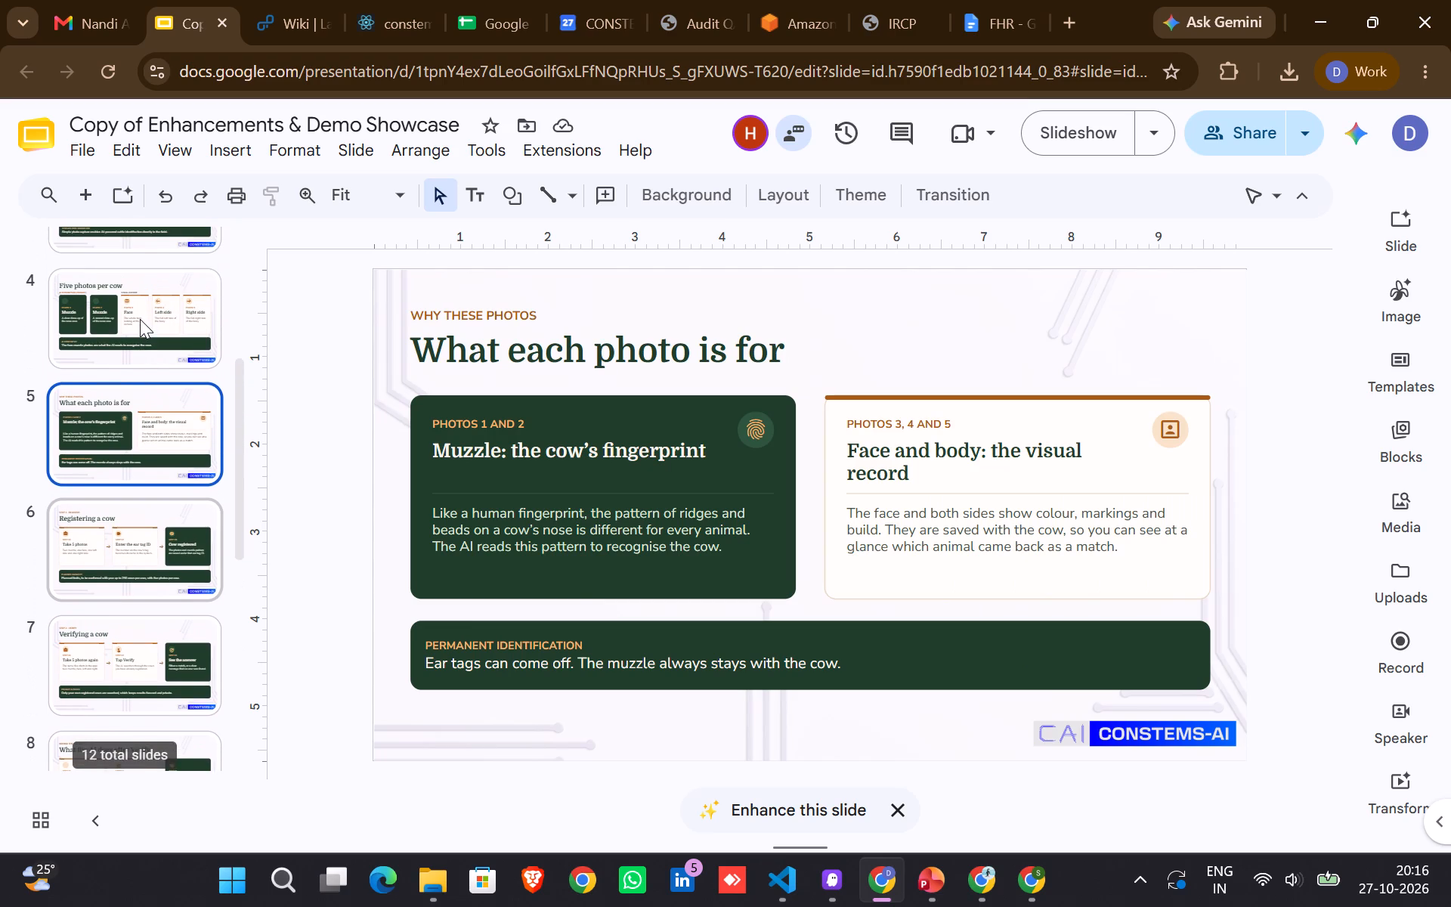
{"action": "left_click", "coordinate": [144, 297]}
{"action": "scroll", "coordinate": [144, 297], "scroll_direction": "up", "scroll_amount": 1}
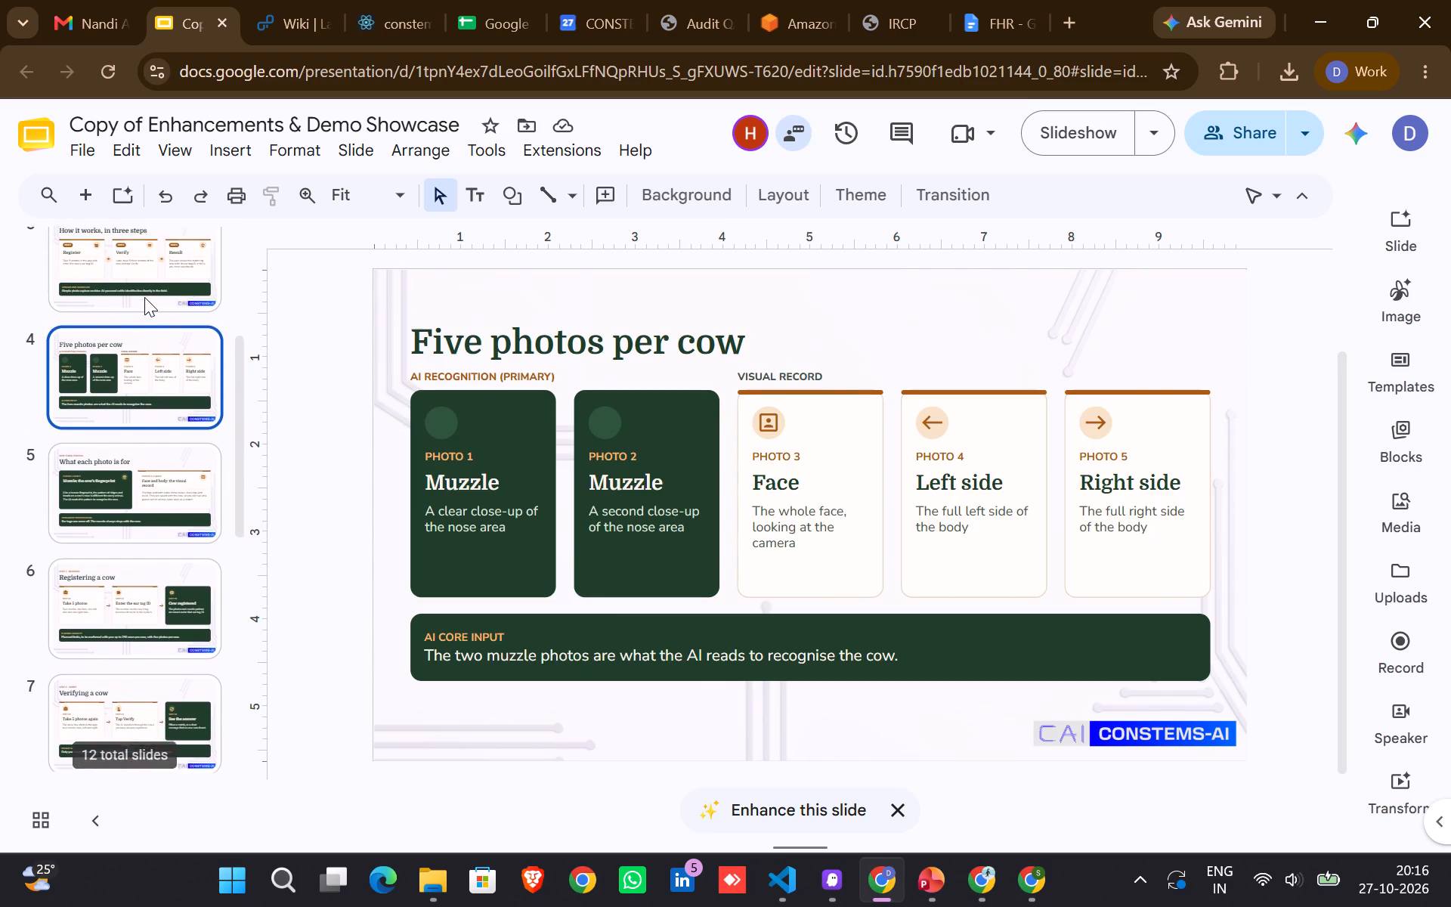
{"action": "scroll", "coordinate": [144, 297], "scroll_direction": "up", "scroll_amount": 1}
{"action": "left_click", "coordinate": [144, 297]}
{"action": "scroll", "coordinate": [144, 297], "scroll_direction": "up", "scroll_amount": 1}
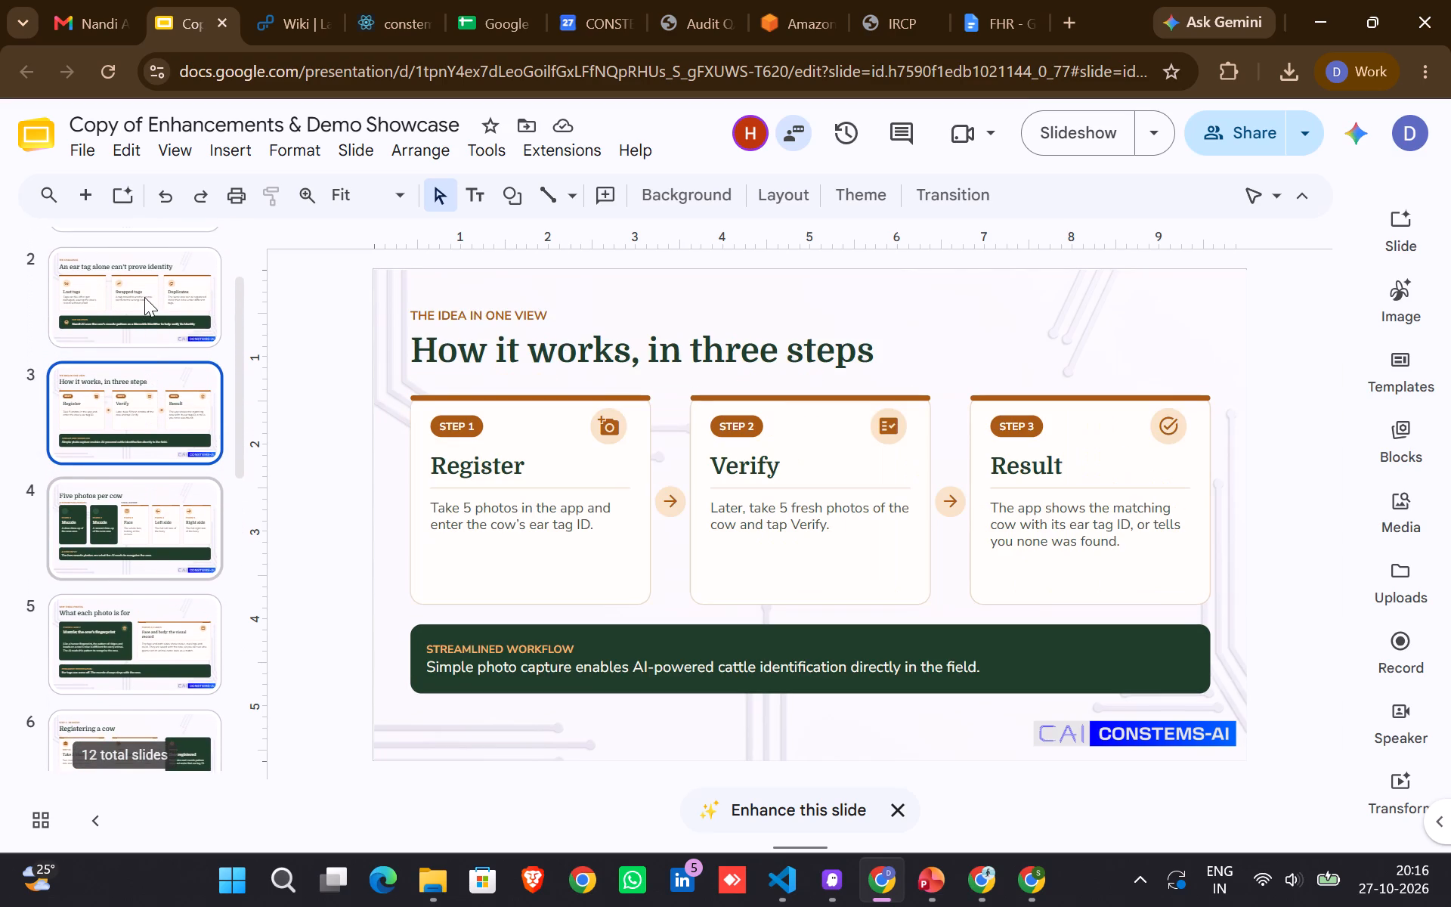
{"action": "scroll", "coordinate": [142, 317], "scroll_direction": "up", "scroll_amount": 1}
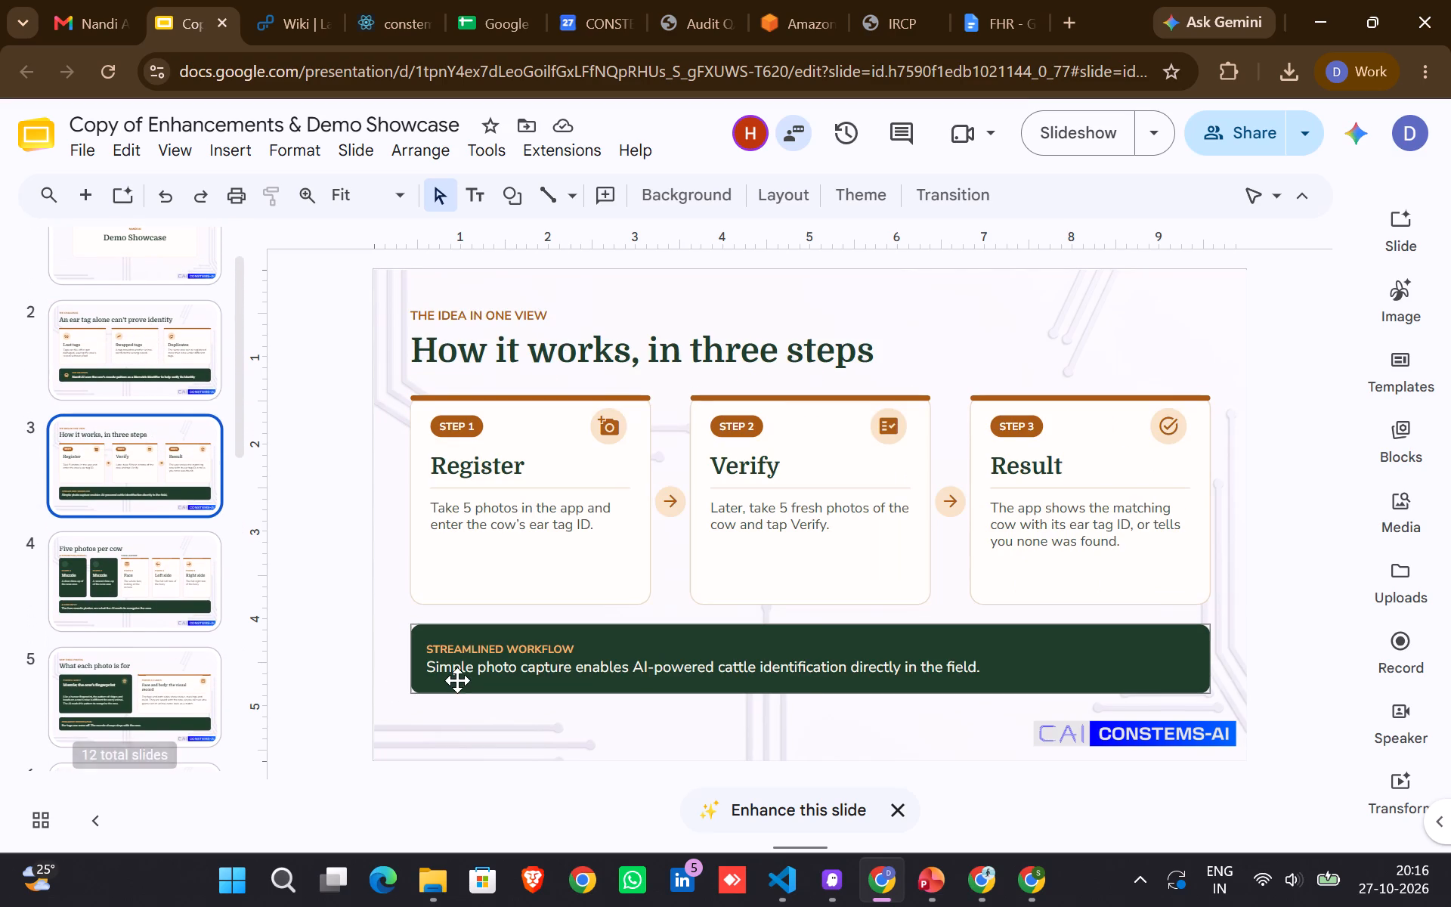
{"action": "left_click", "coordinate": [494, 661]}
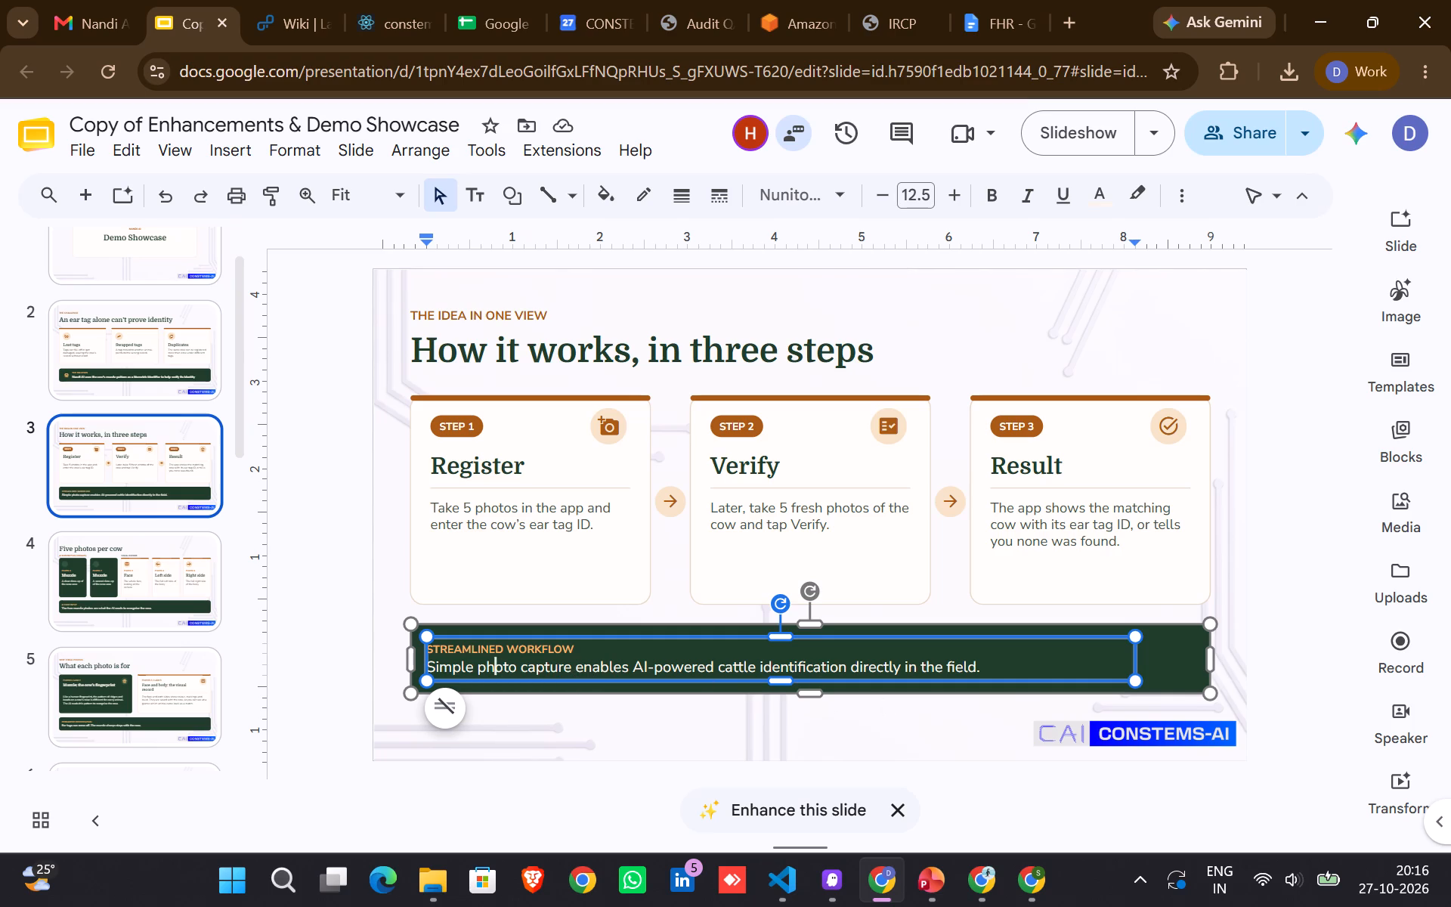
{"action": "left_click", "coordinate": [156, 353]}
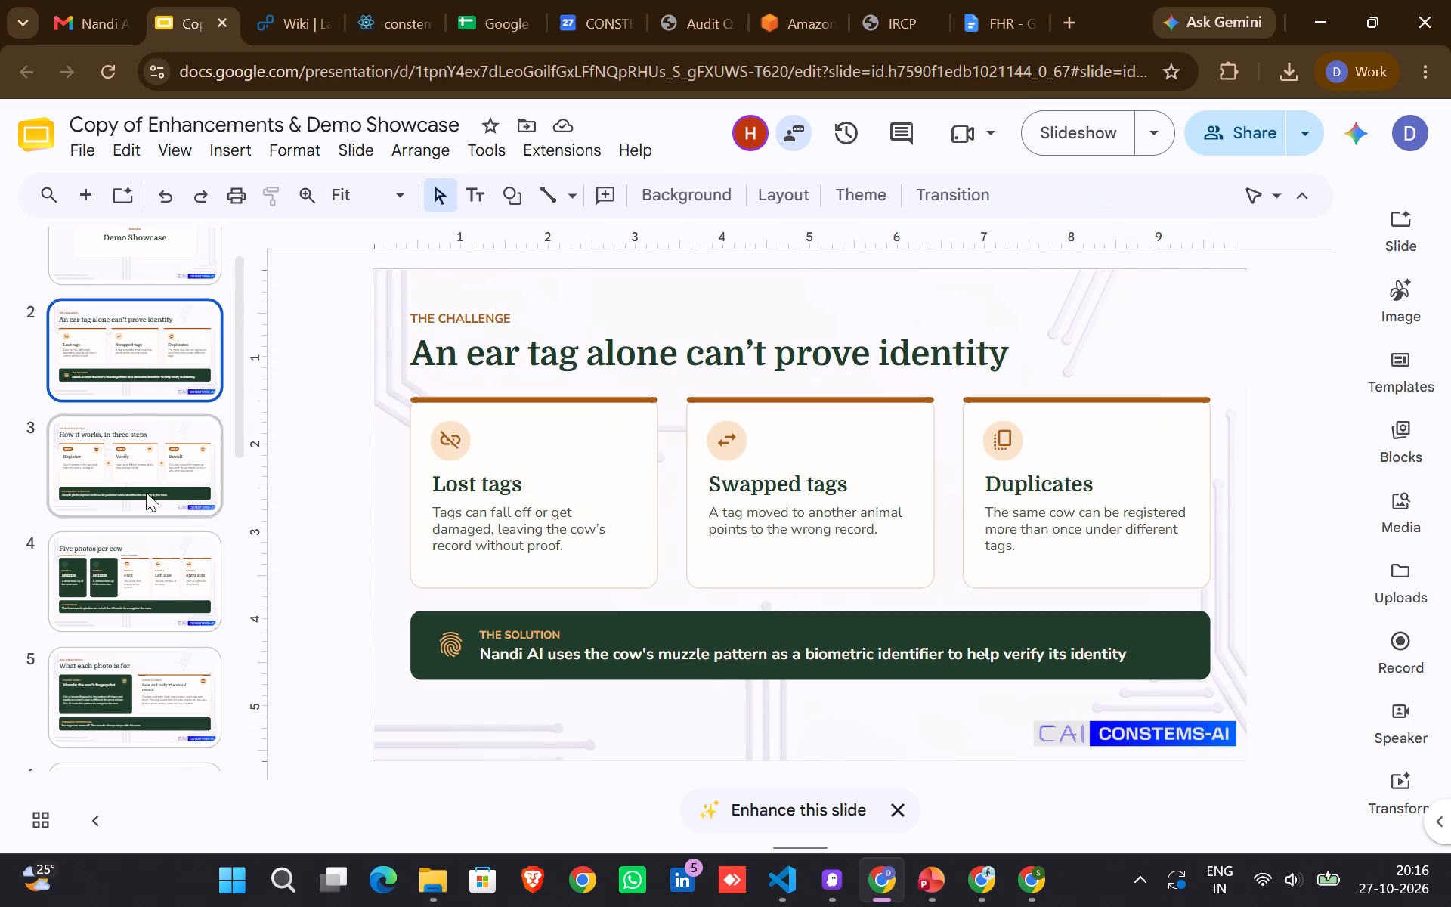
Recheck the muzzle cropping slide 9 and the matching slide 10.
{"action": "scroll", "coordinate": [172, 588], "scroll_direction": "down", "scroll_amount": 5}
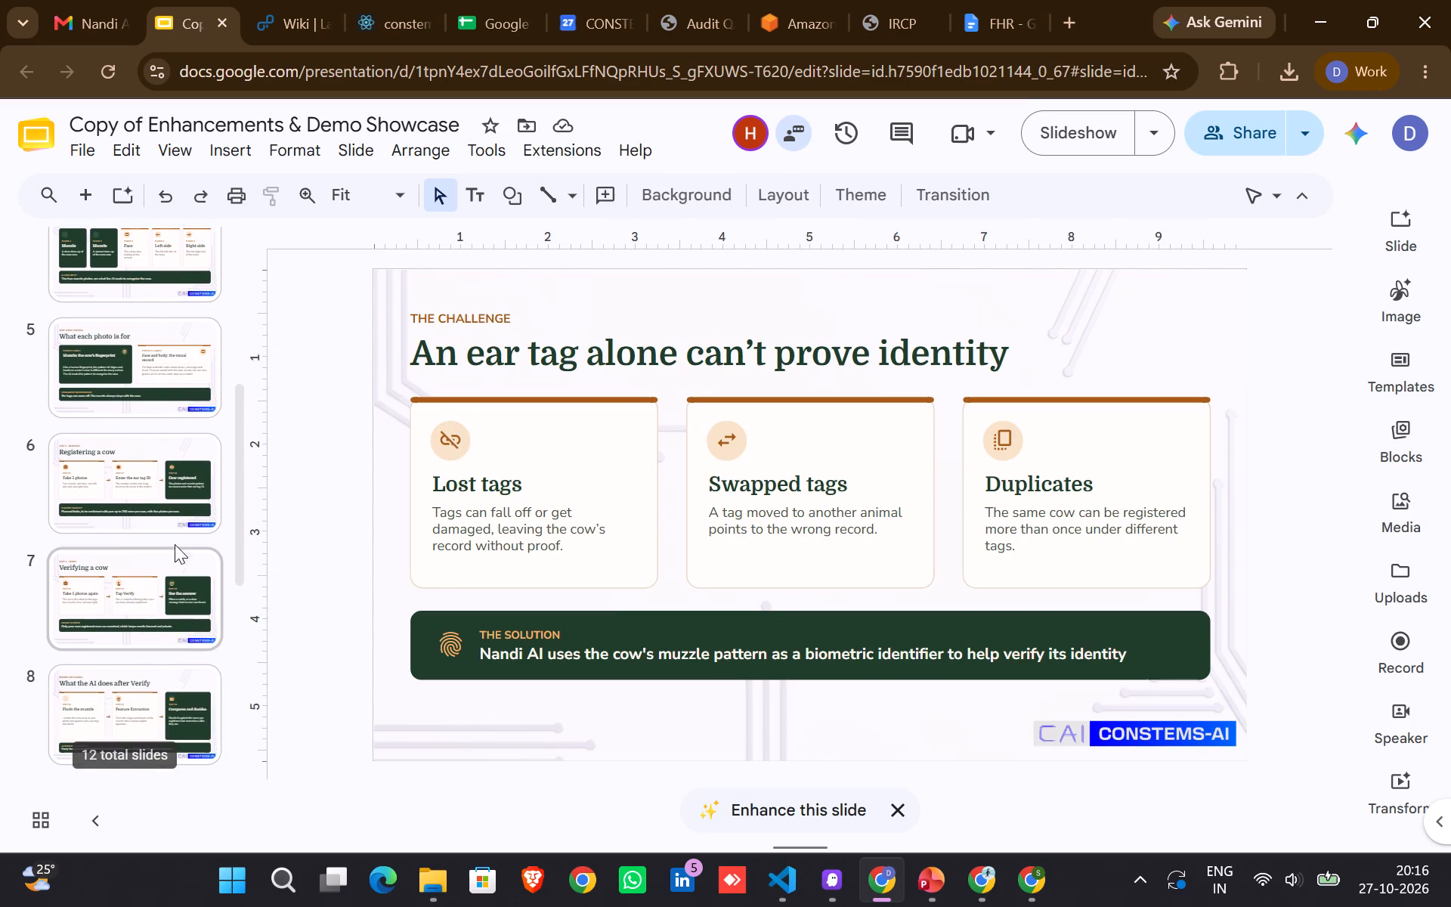
{"action": "scroll", "coordinate": [110, 559], "scroll_direction": "down", "scroll_amount": 2}
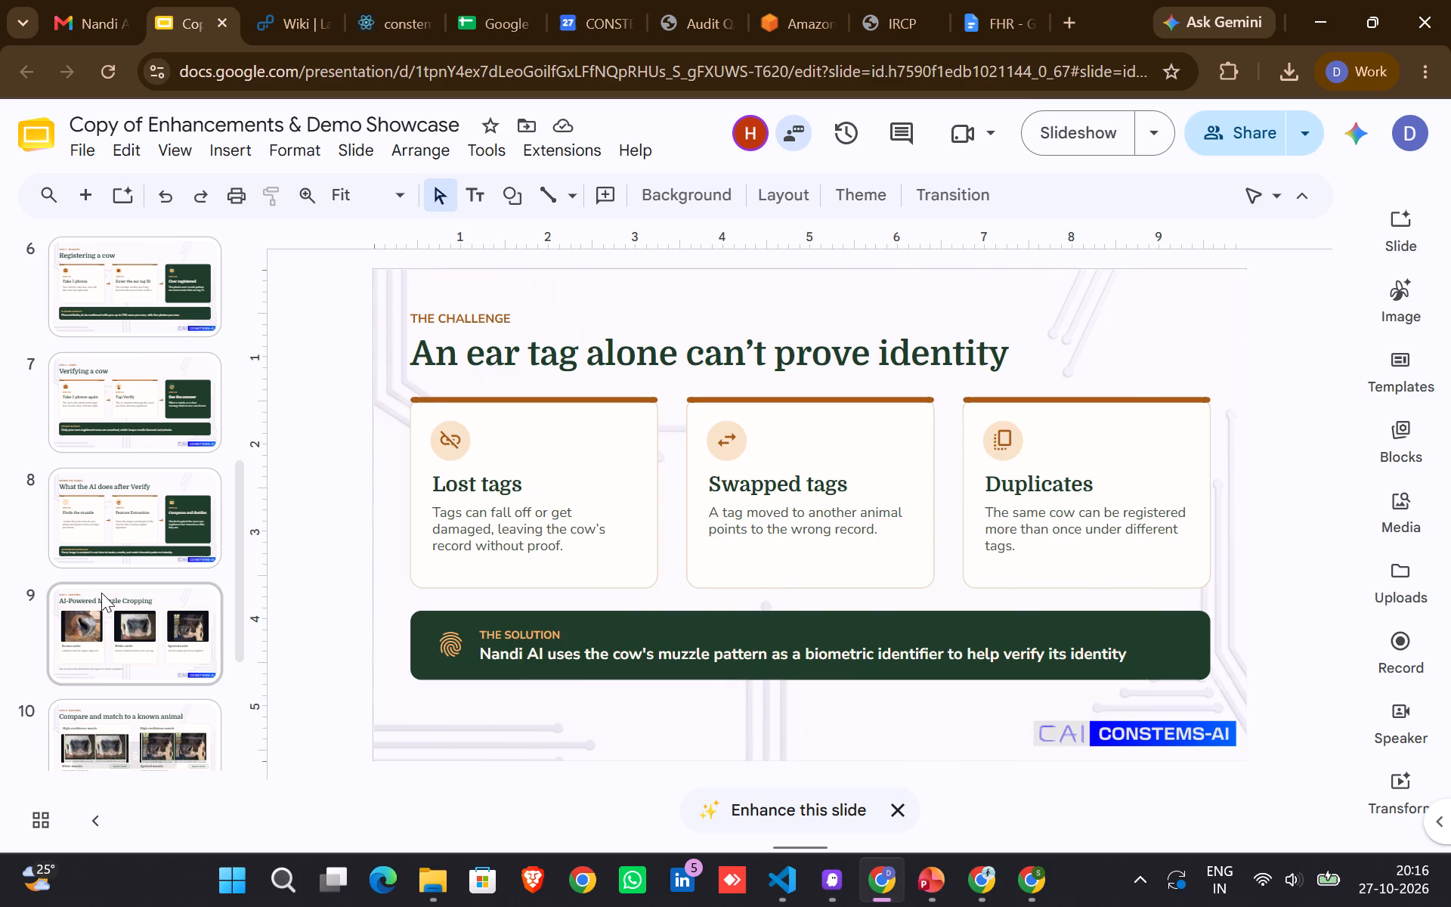
{"action": "left_click", "coordinate": [101, 593]}
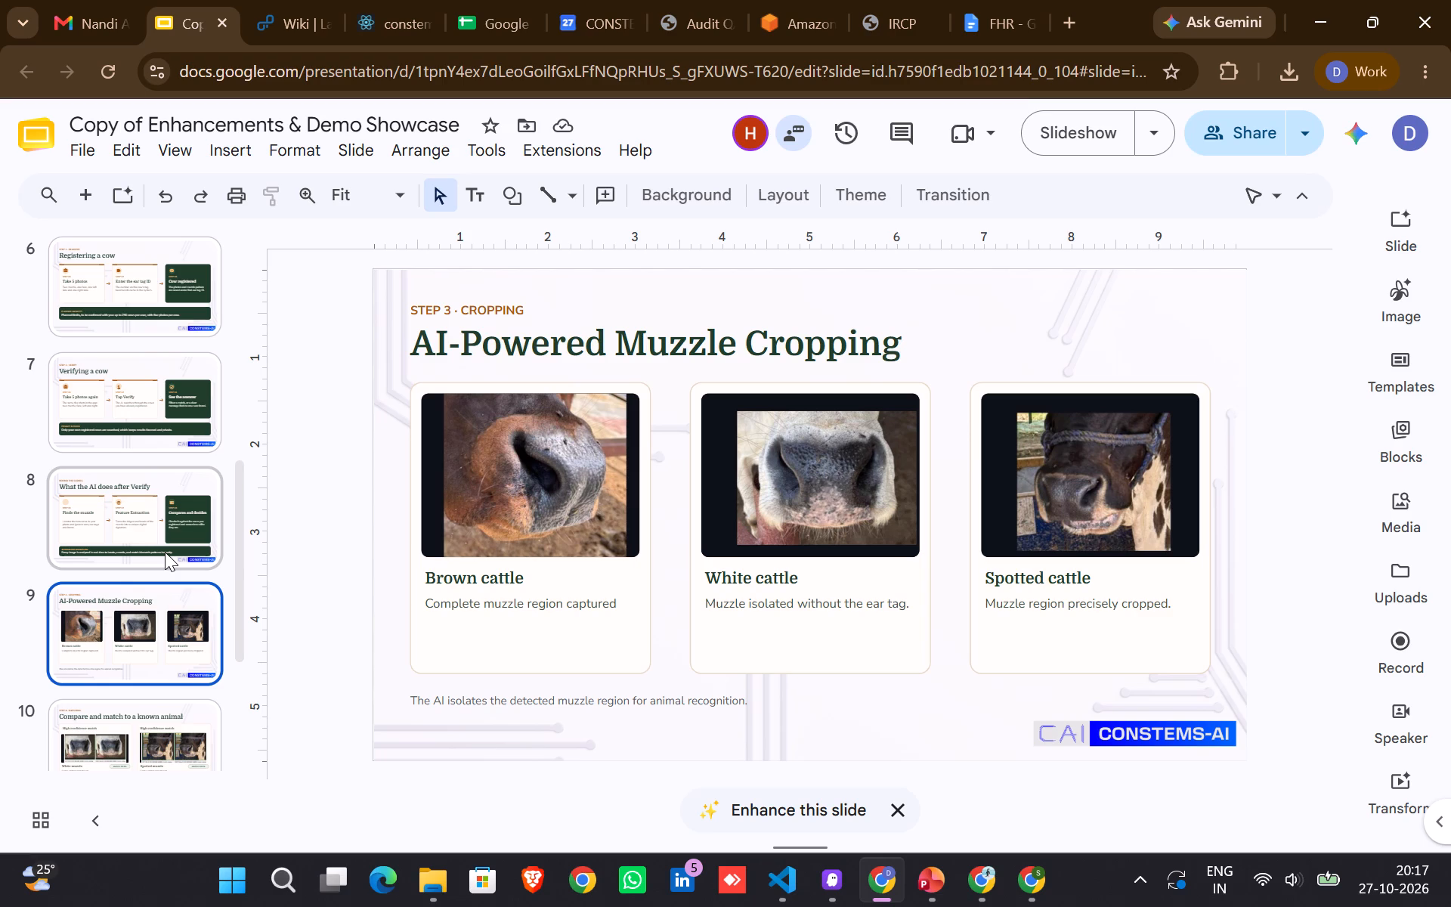
{"action": "scroll", "coordinate": [82, 660], "scroll_direction": "down", "scroll_amount": 1}
{"action": "left_click", "coordinate": [82, 660]}
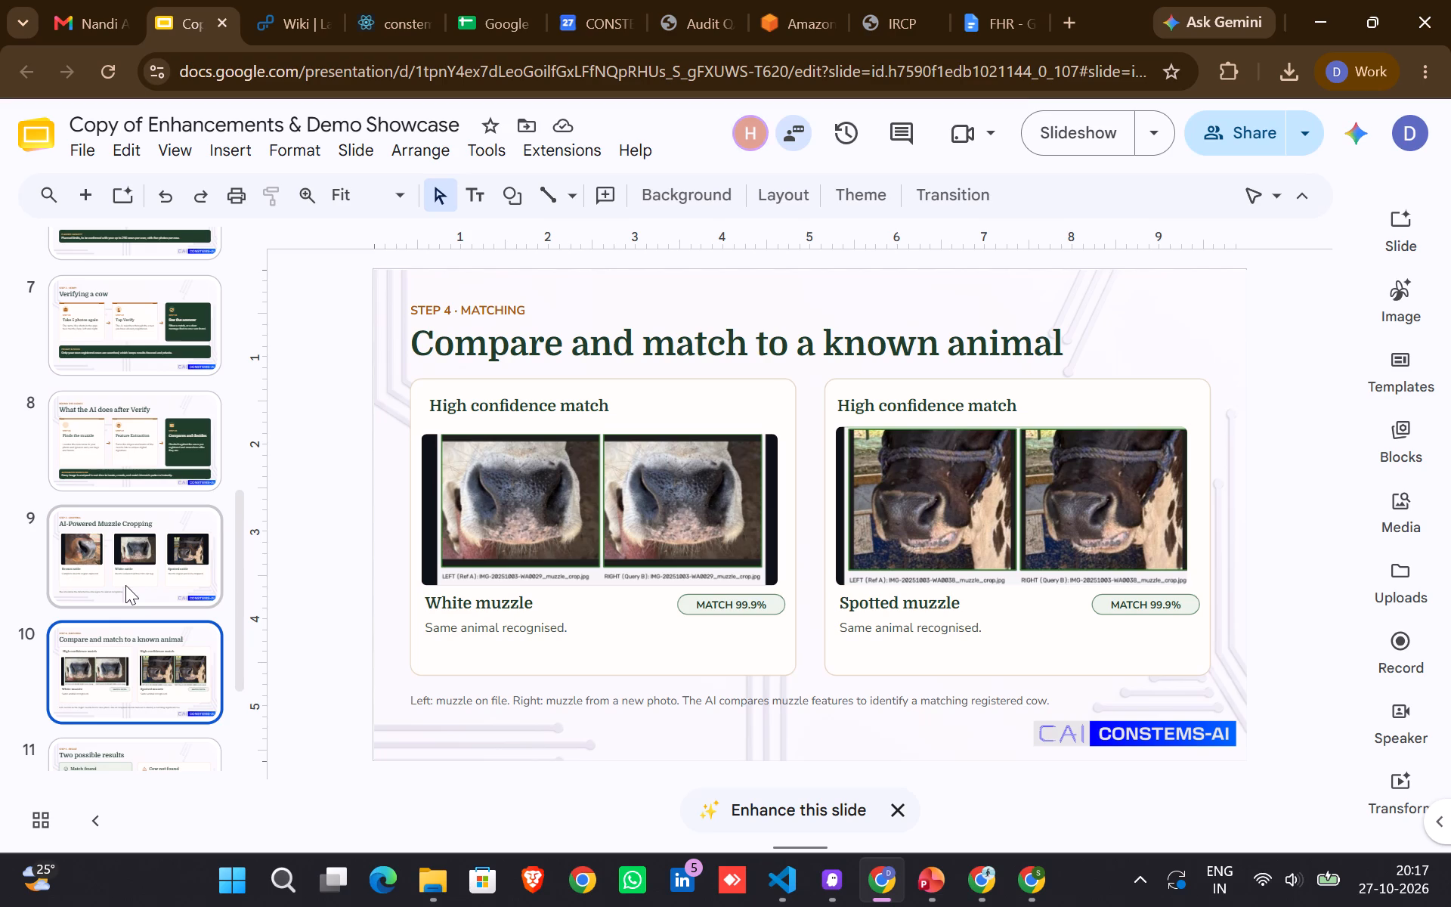
Download the presentation as a PDF document.
{"action": "left_click", "coordinate": [90, 150]}
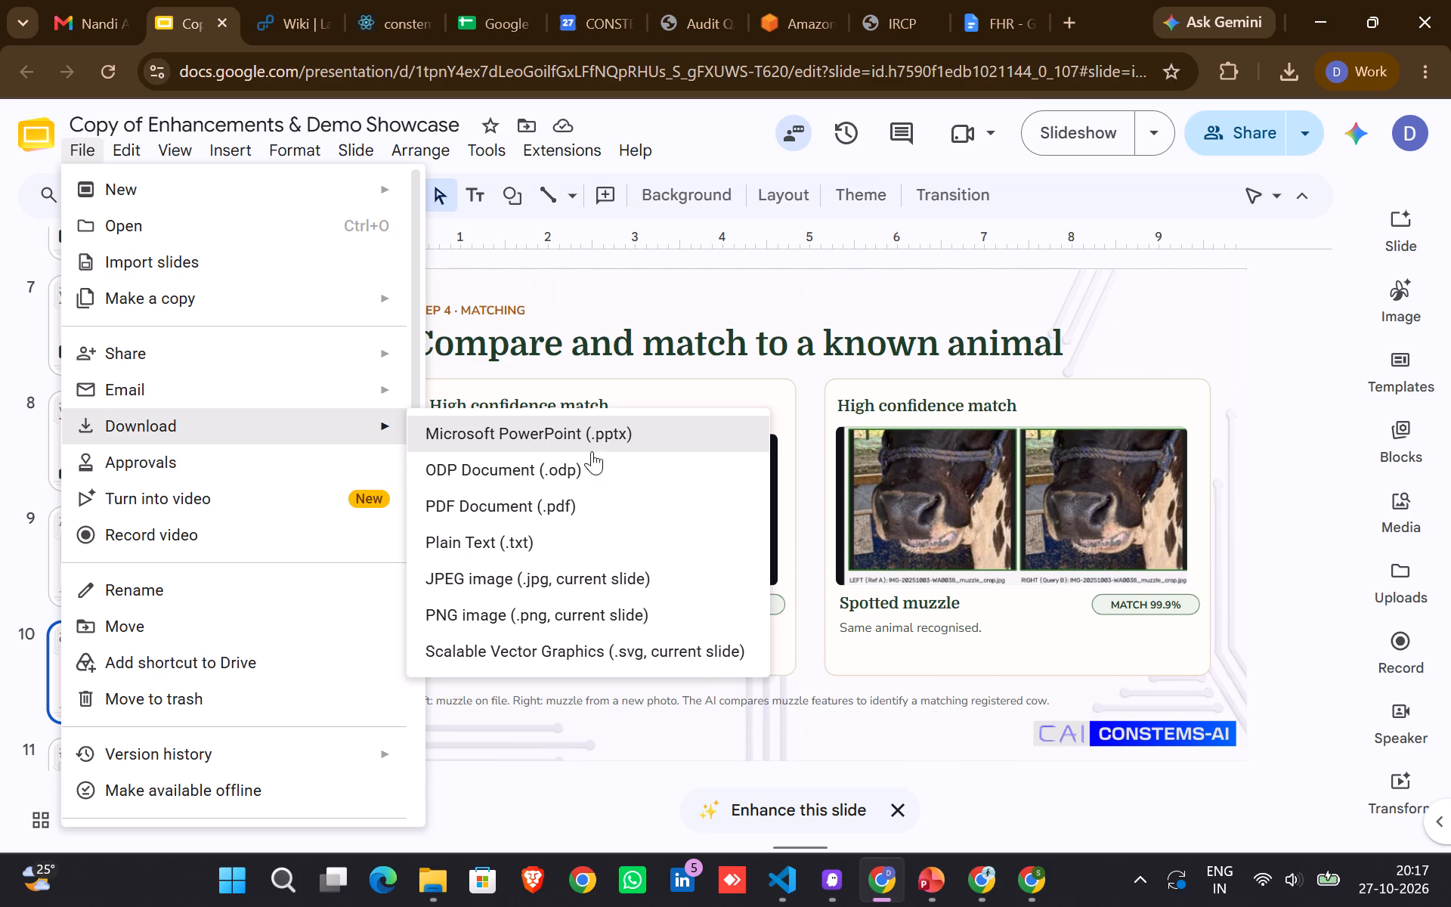
{"action": "left_click", "coordinate": [567, 500]}
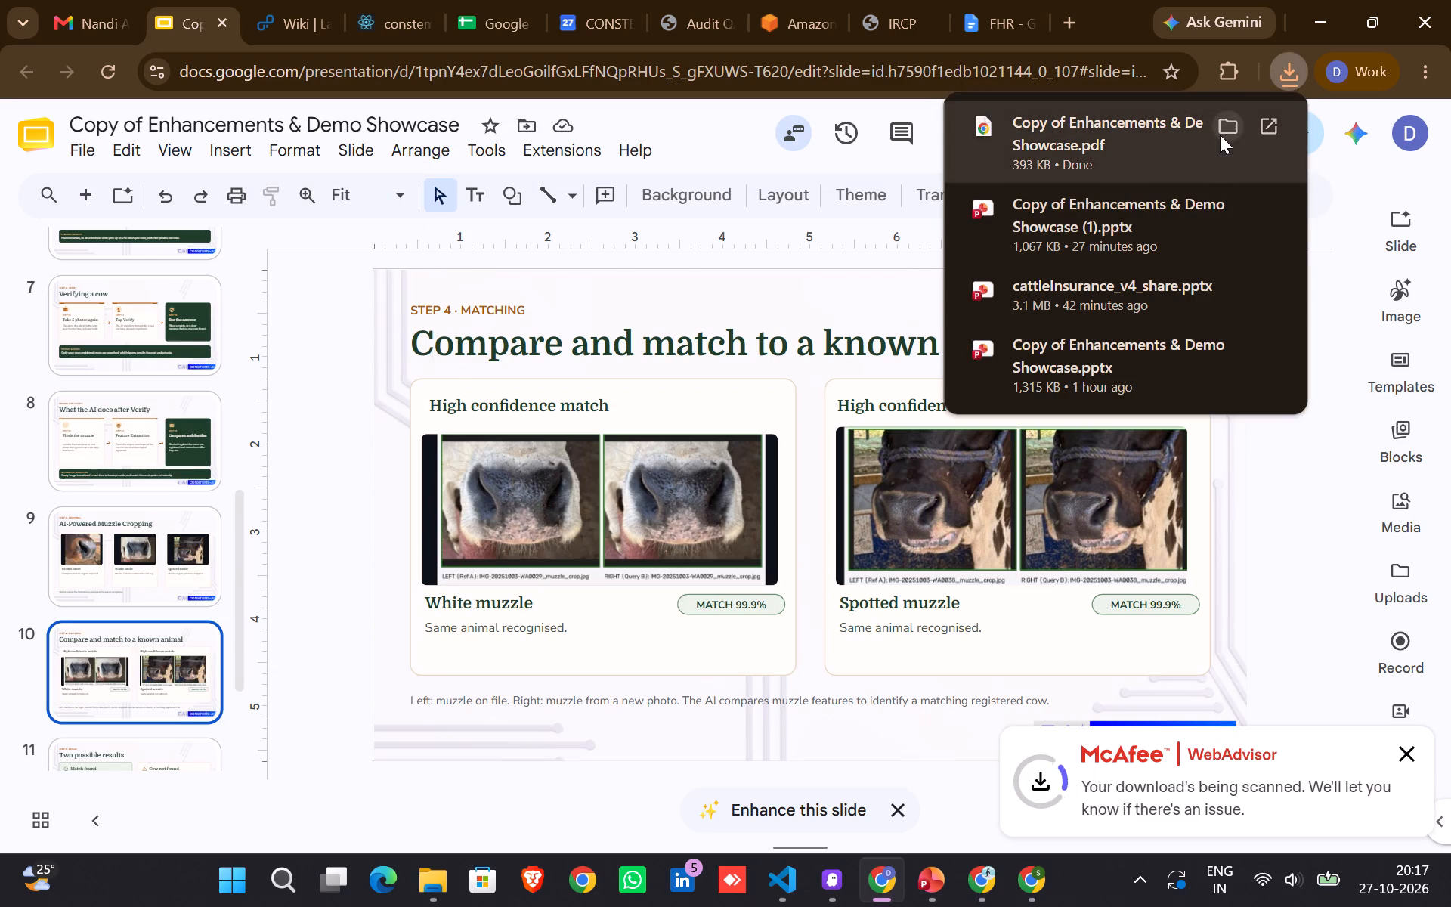
Open the downloaded Copy of Enhancements & Demo Showcase PDF from the Downloads folder.
{"action": "left_click", "coordinate": [1220, 135]}
{"action": "double_click", "coordinate": [436, 708]}
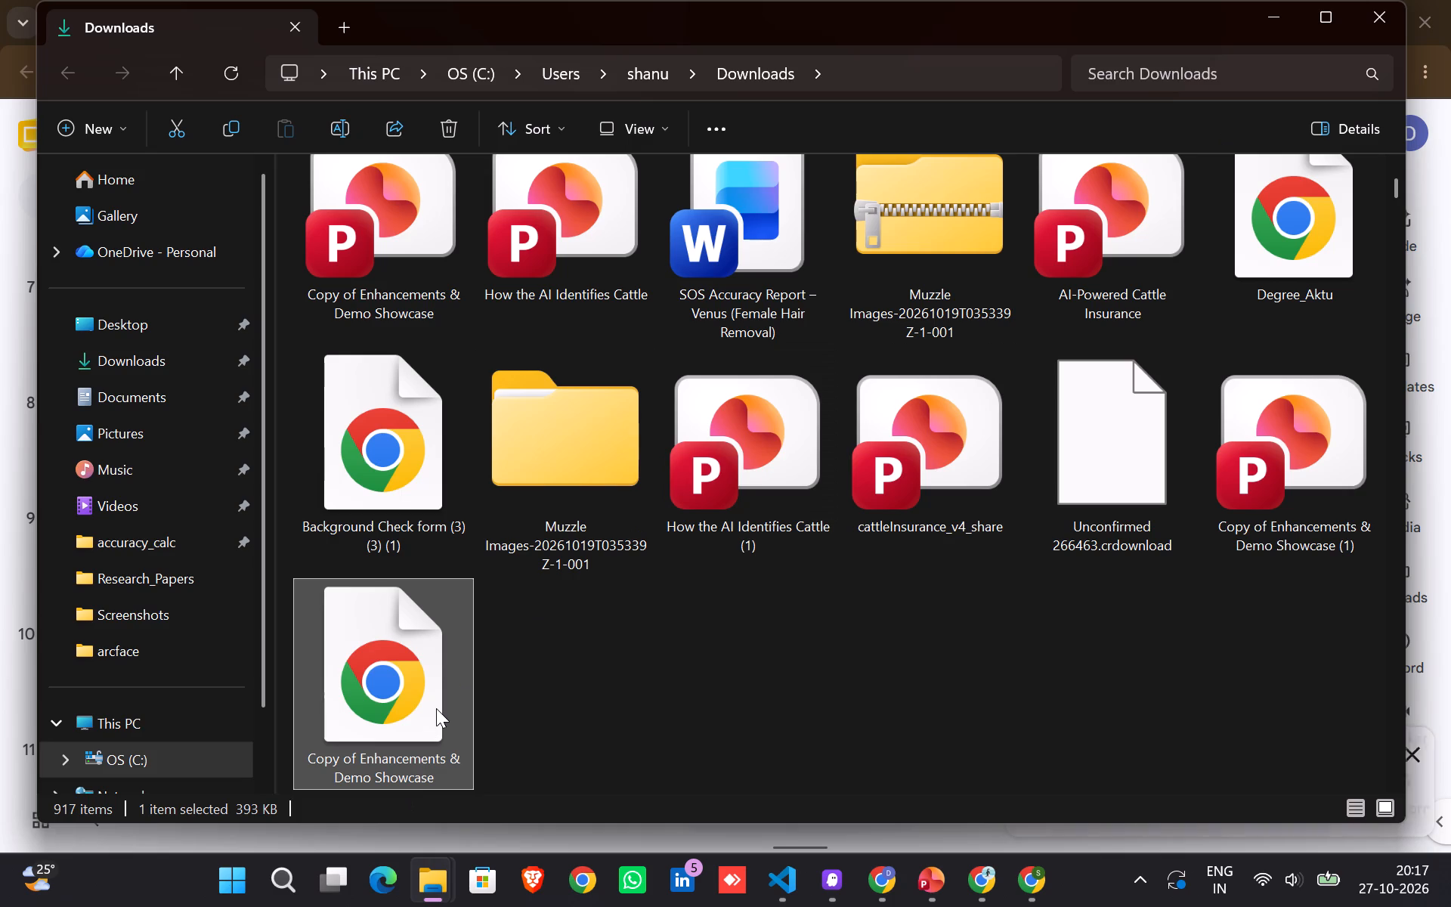
Skim the exported PDF to its last pages, return to the cover, and review the pages in order through page 3, How it works.
{"action": "scroll", "coordinate": [542, 603], "scroll_direction": "down", "scroll_amount": 9}
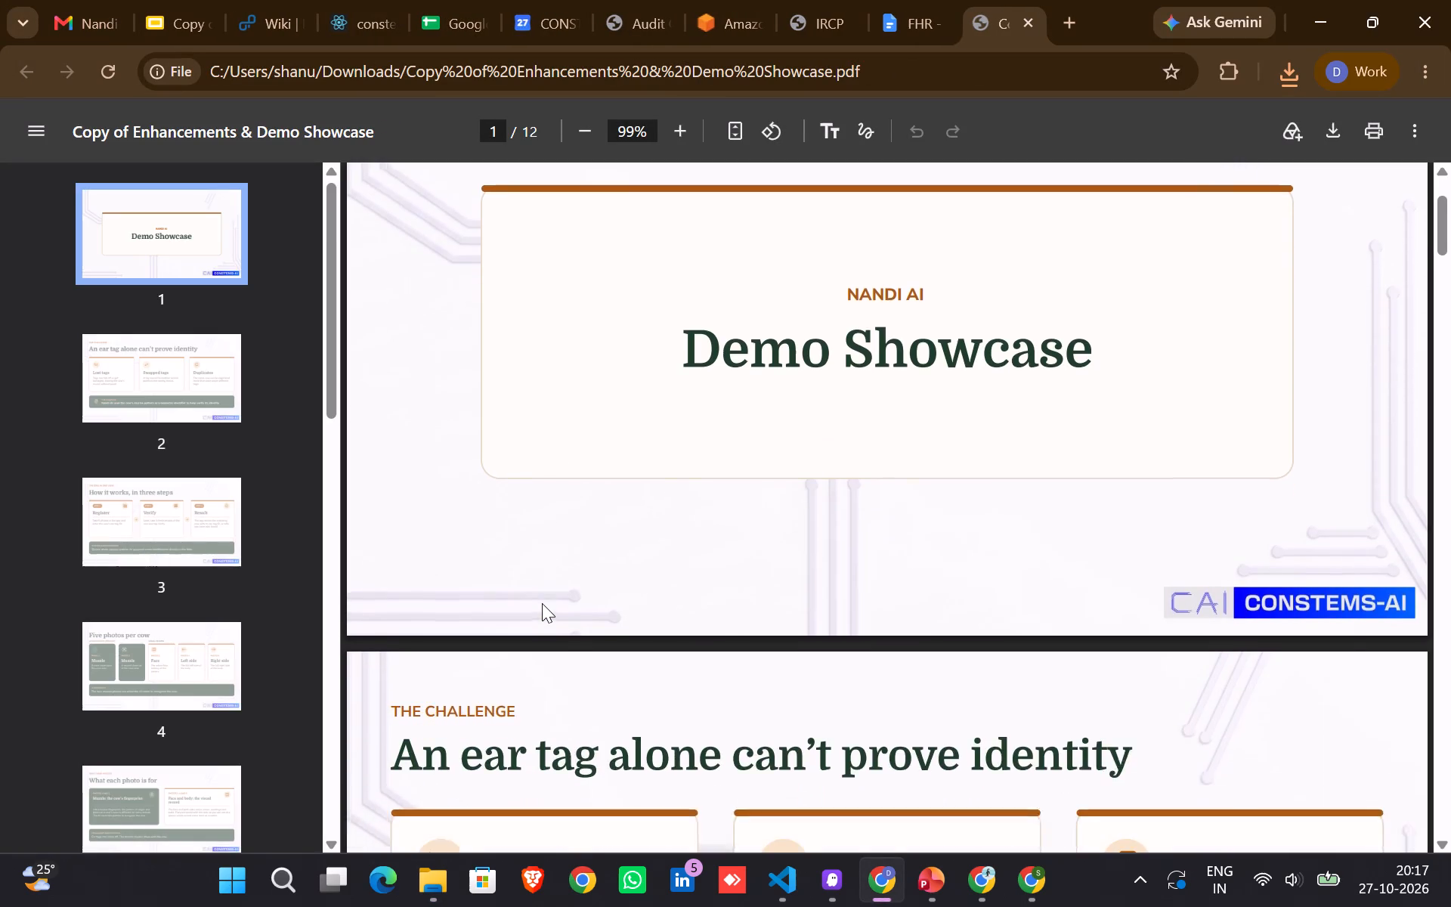
{"action": "scroll", "coordinate": [542, 603], "scroll_direction": "down", "scroll_amount": 15}
{"action": "scroll", "coordinate": [542, 603], "scroll_direction": "up", "scroll_amount": 4}
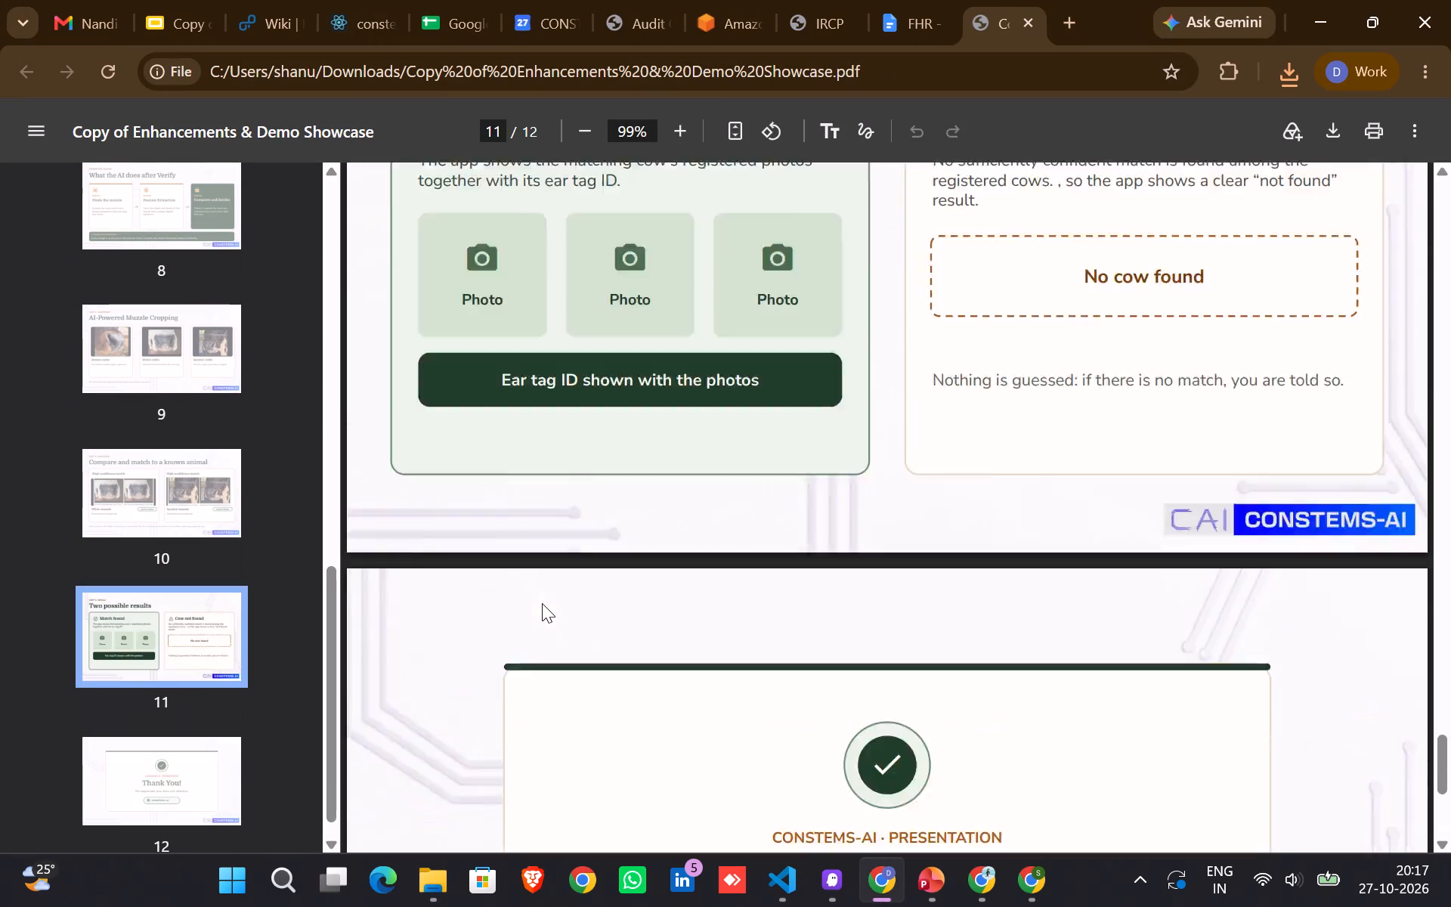
{"action": "scroll", "coordinate": [542, 603], "scroll_direction": "up", "scroll_amount": 18}
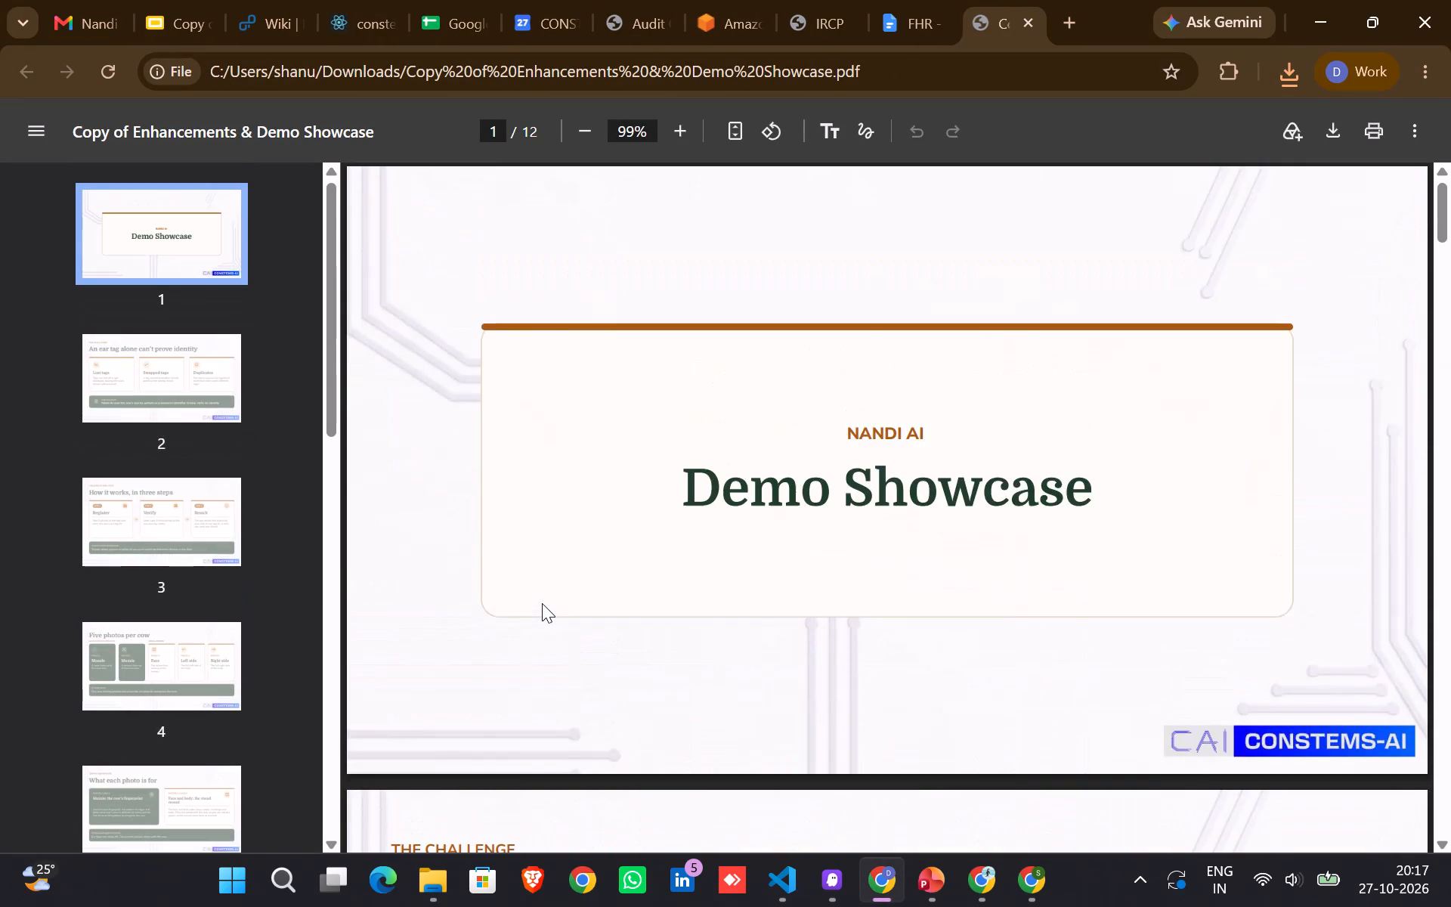
{"action": "scroll", "coordinate": [542, 603], "scroll_direction": "down", "scroll_amount": 7}
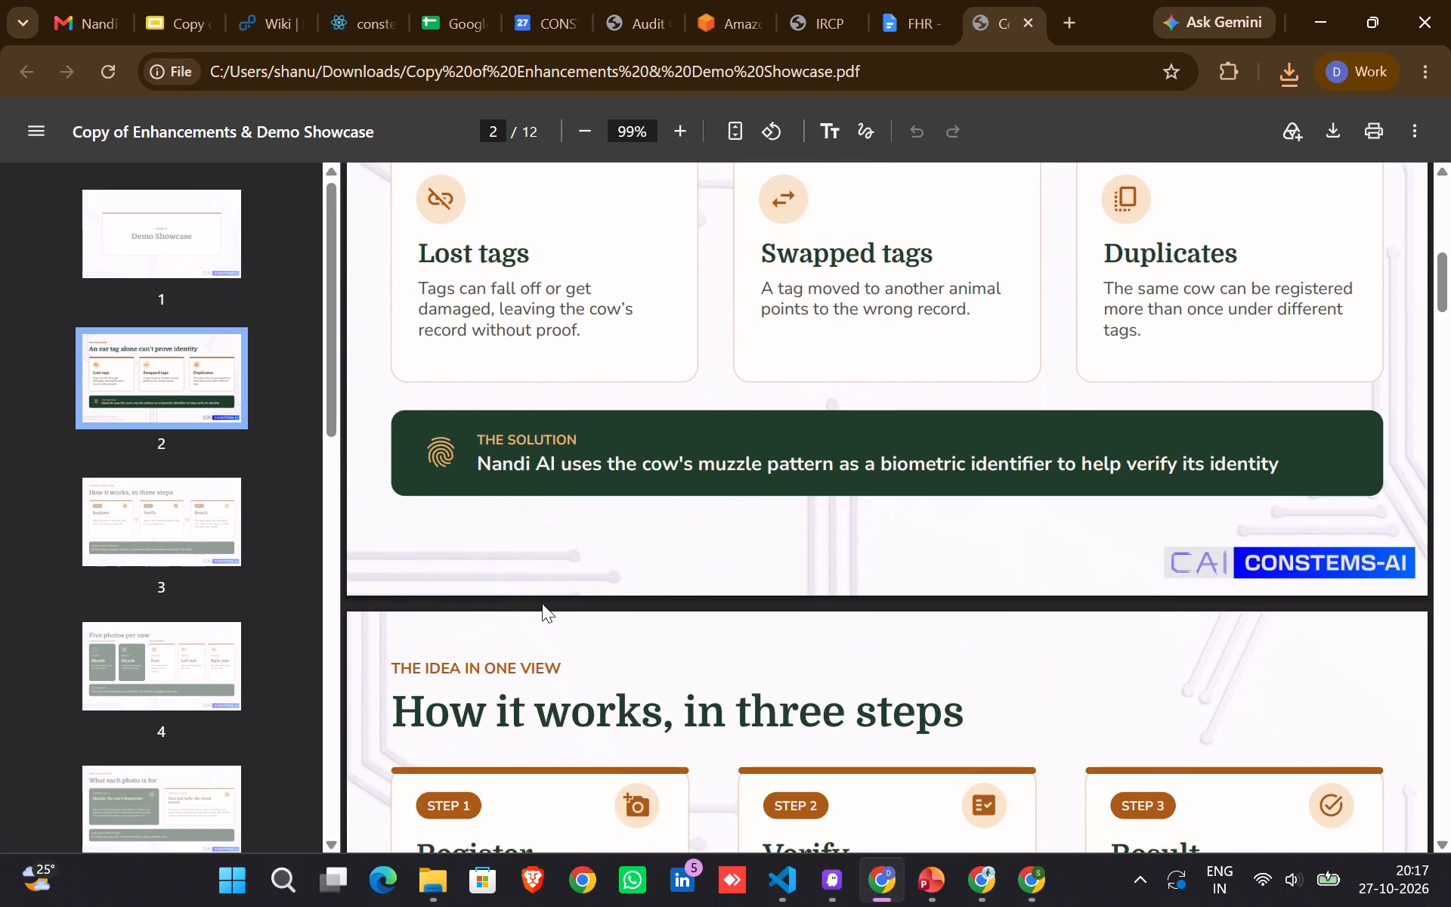
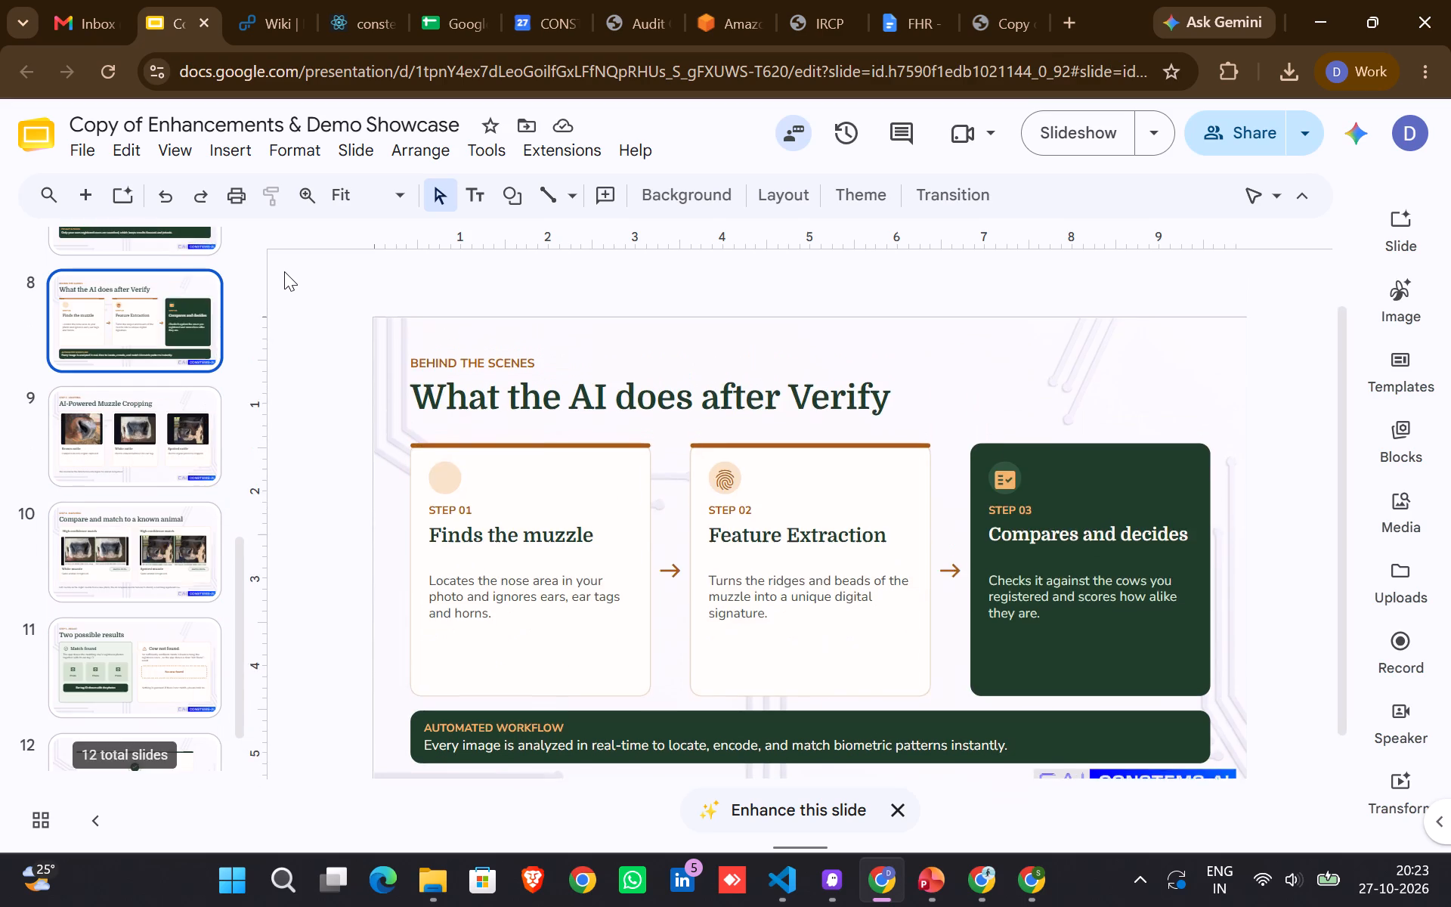
Open the Nandi Ai Demo file from the Downloads folder in File Explorer.
{"action": "double_click", "coordinate": [382, 607]}
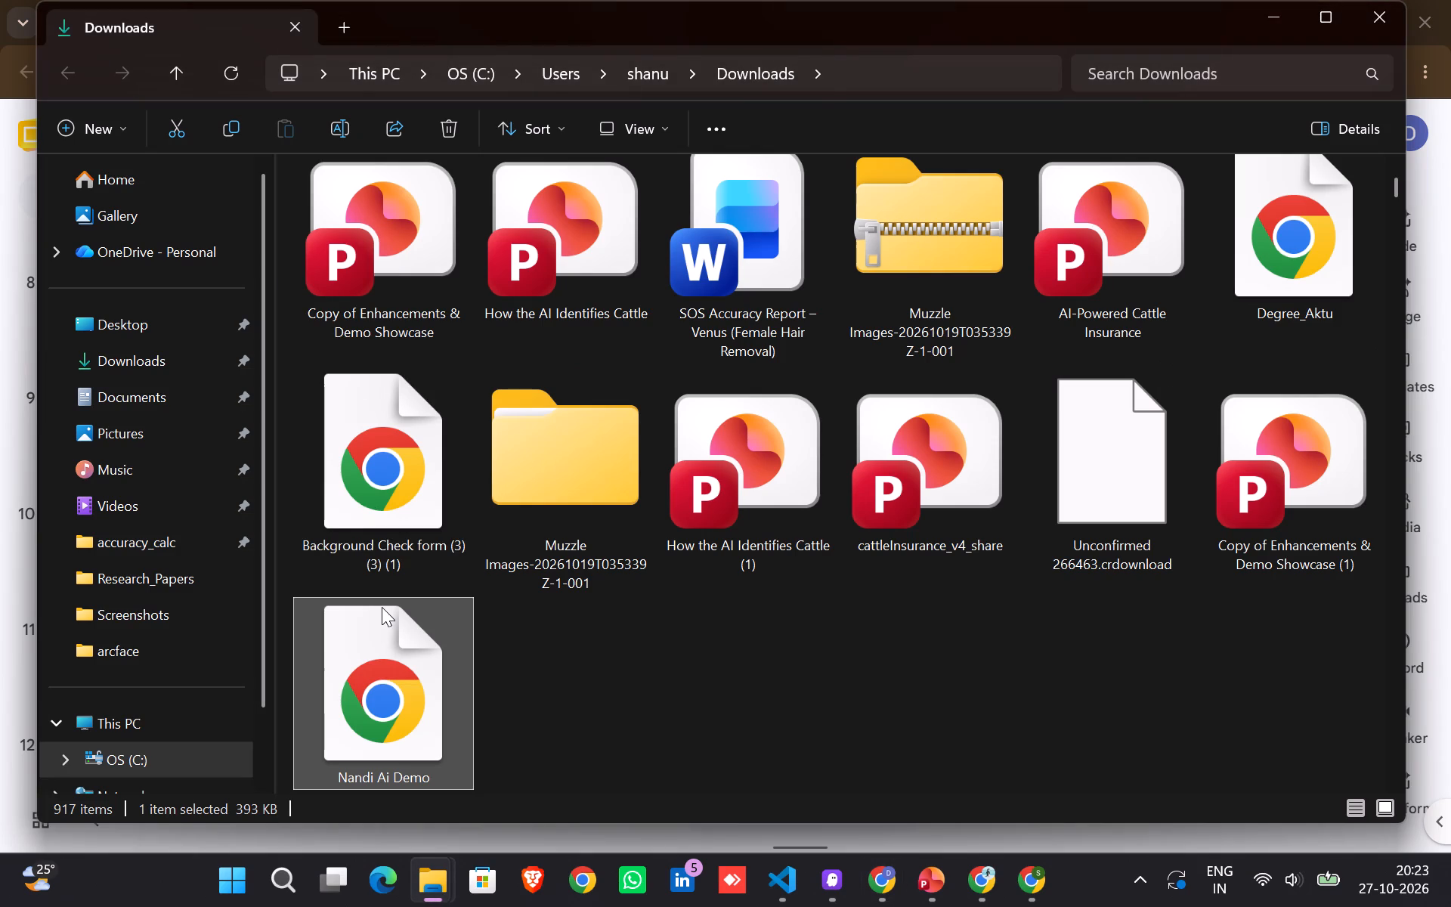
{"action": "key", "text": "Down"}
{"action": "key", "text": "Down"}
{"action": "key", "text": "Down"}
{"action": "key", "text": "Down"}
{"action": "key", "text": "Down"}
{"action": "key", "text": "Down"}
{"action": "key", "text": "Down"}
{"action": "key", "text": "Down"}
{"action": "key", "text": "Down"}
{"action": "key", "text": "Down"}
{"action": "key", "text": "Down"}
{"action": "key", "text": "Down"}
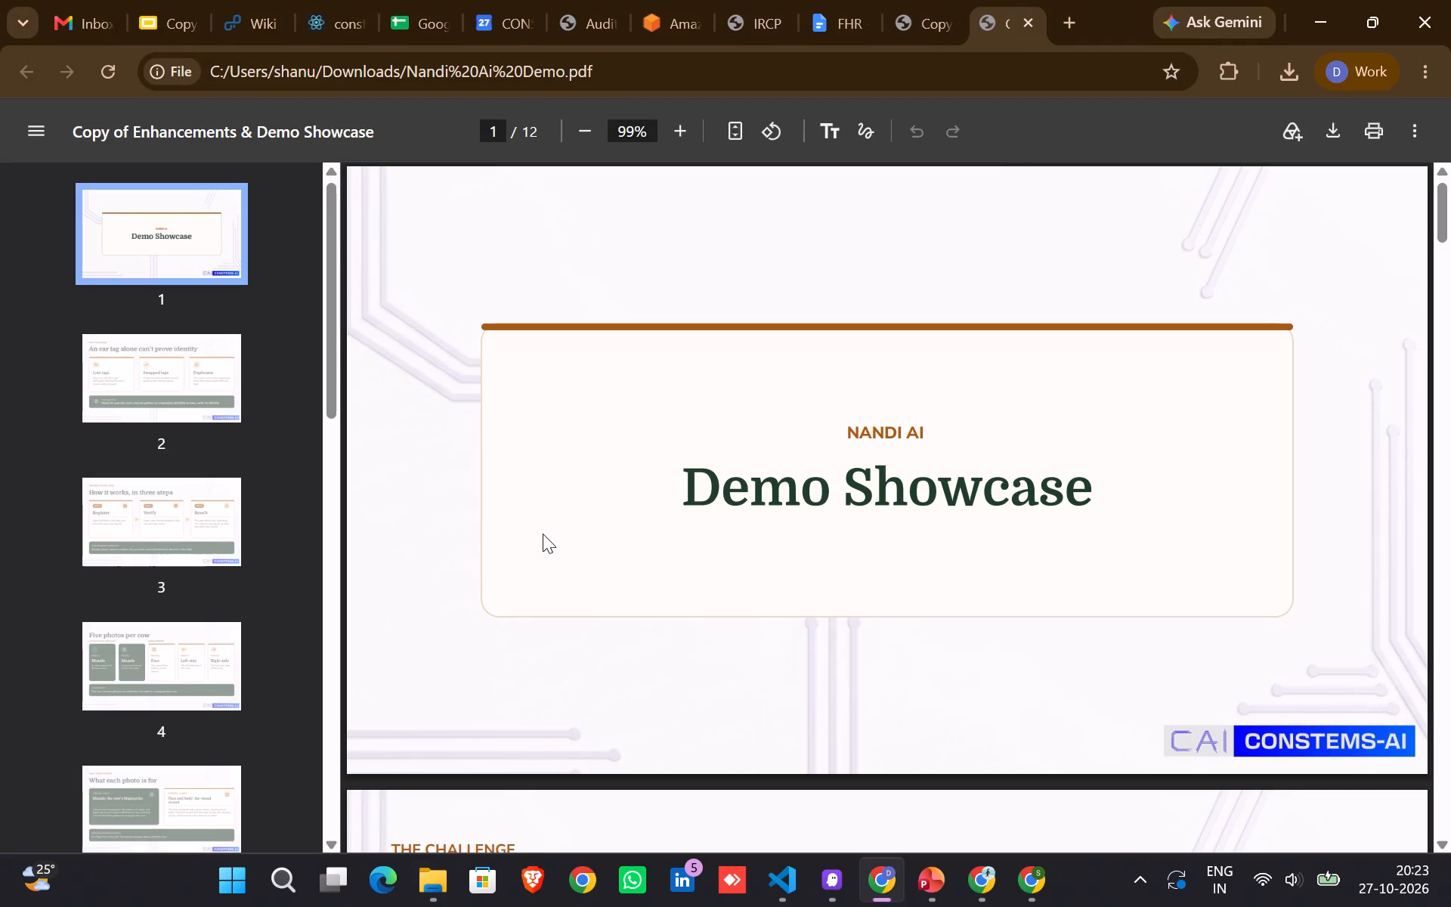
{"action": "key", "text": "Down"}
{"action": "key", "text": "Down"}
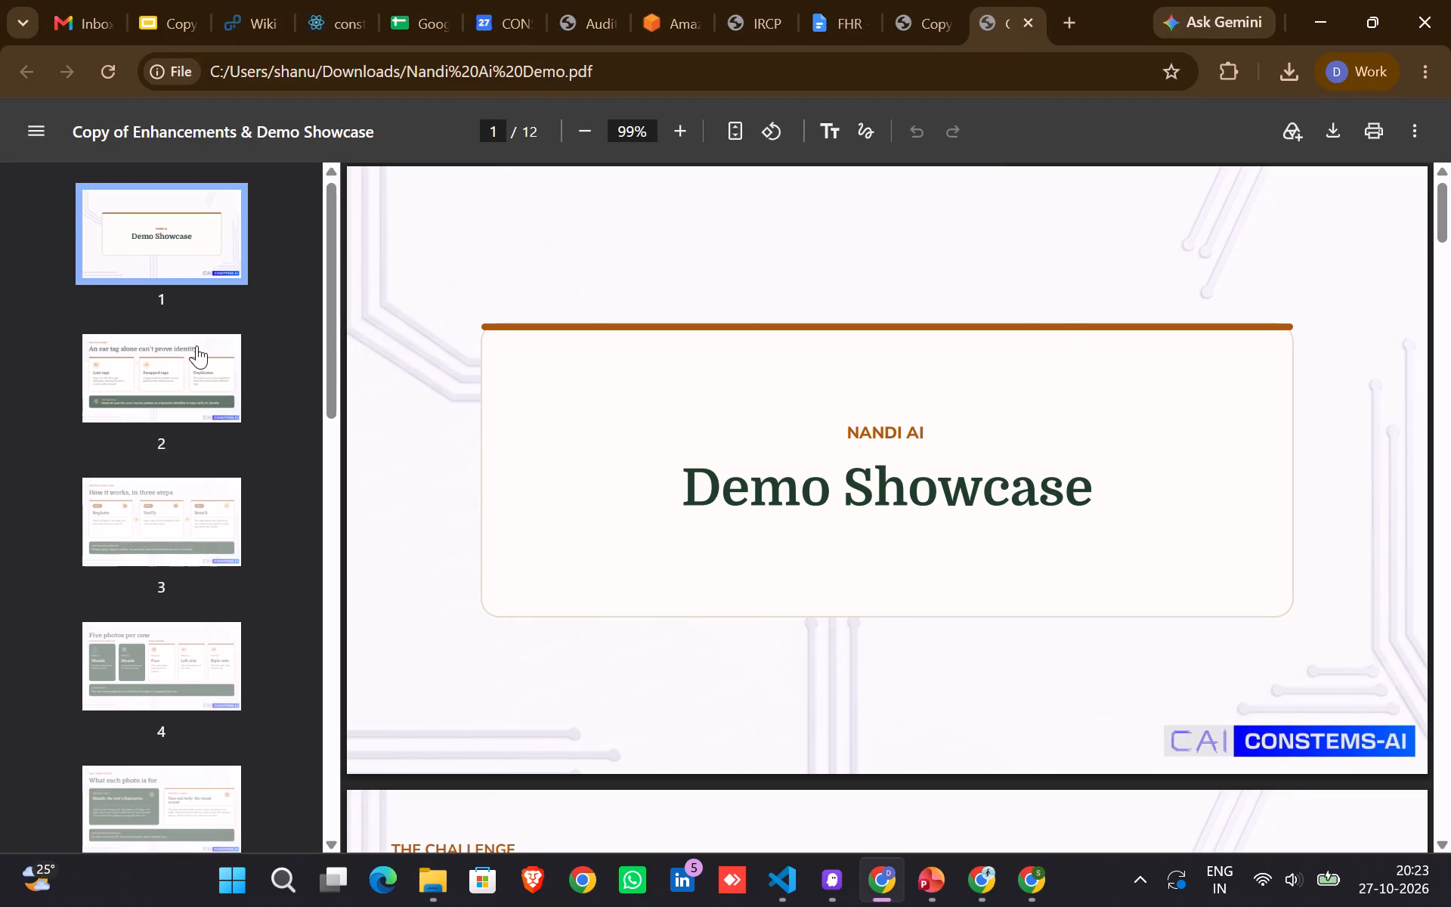
Review pages 2 to 6 of the exported Nandi Ai Demo PDF, from the ear tag challenge through Registering a cow.
{"action": "left_click", "coordinate": [196, 345]}
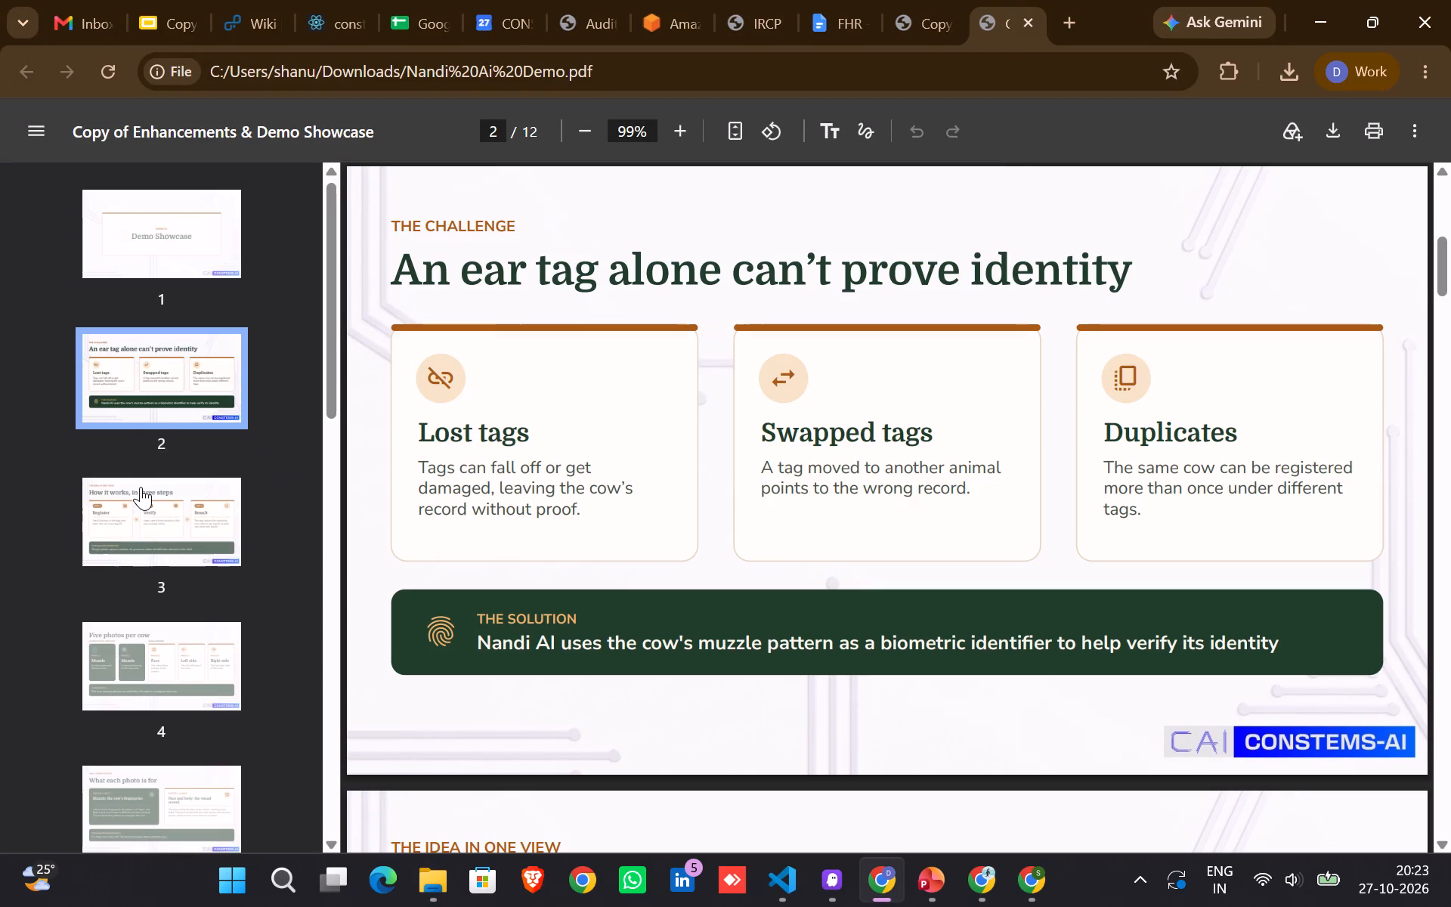
{"action": "left_click", "coordinate": [141, 487]}
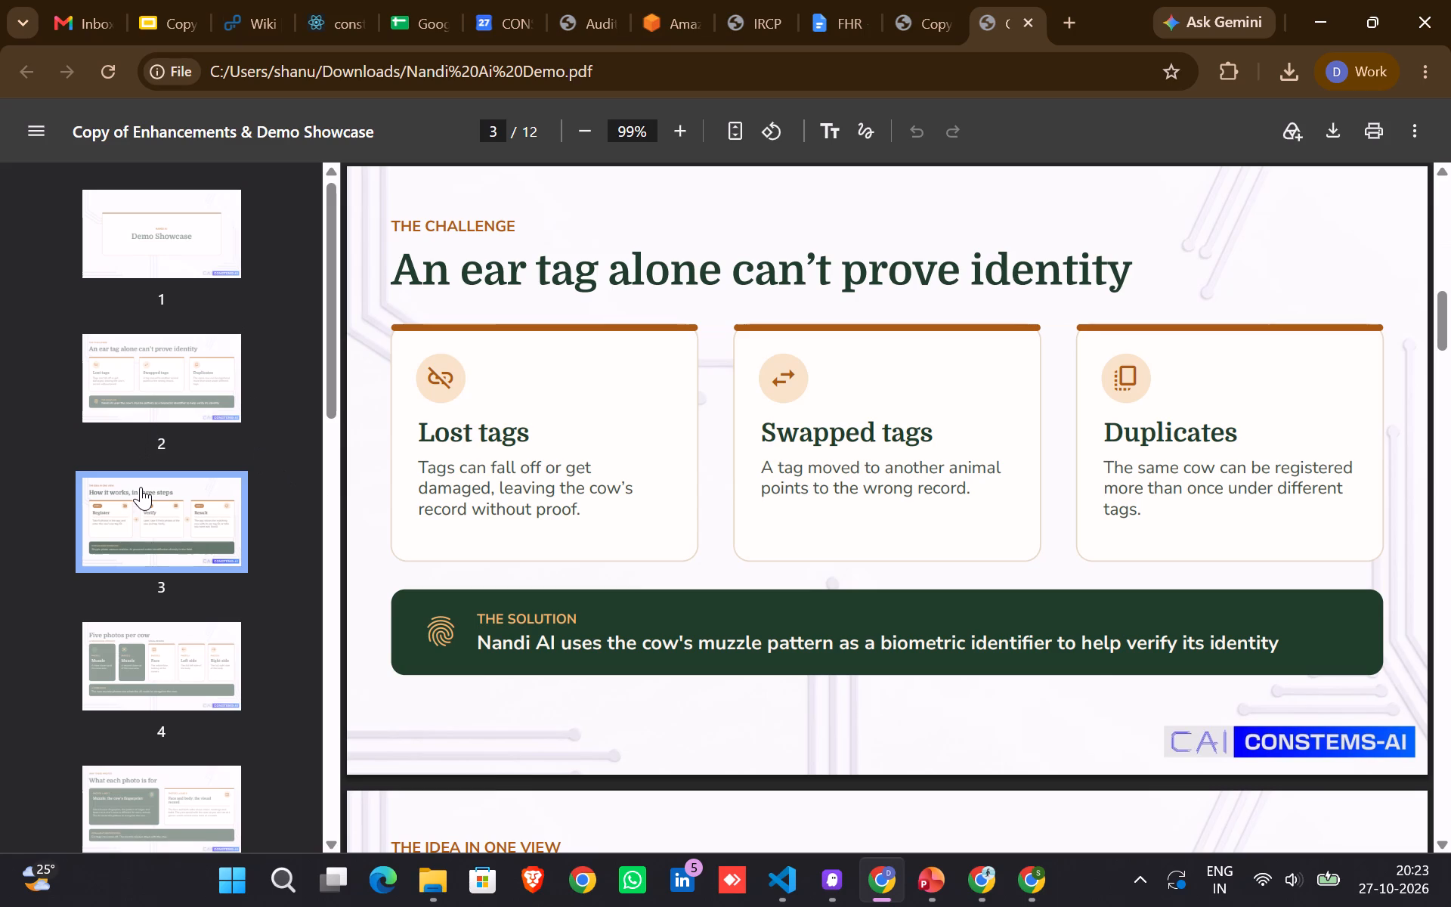
{"action": "scroll", "coordinate": [141, 487], "scroll_direction": "down", "scroll_amount": 2}
{"action": "left_click", "coordinate": [145, 568]}
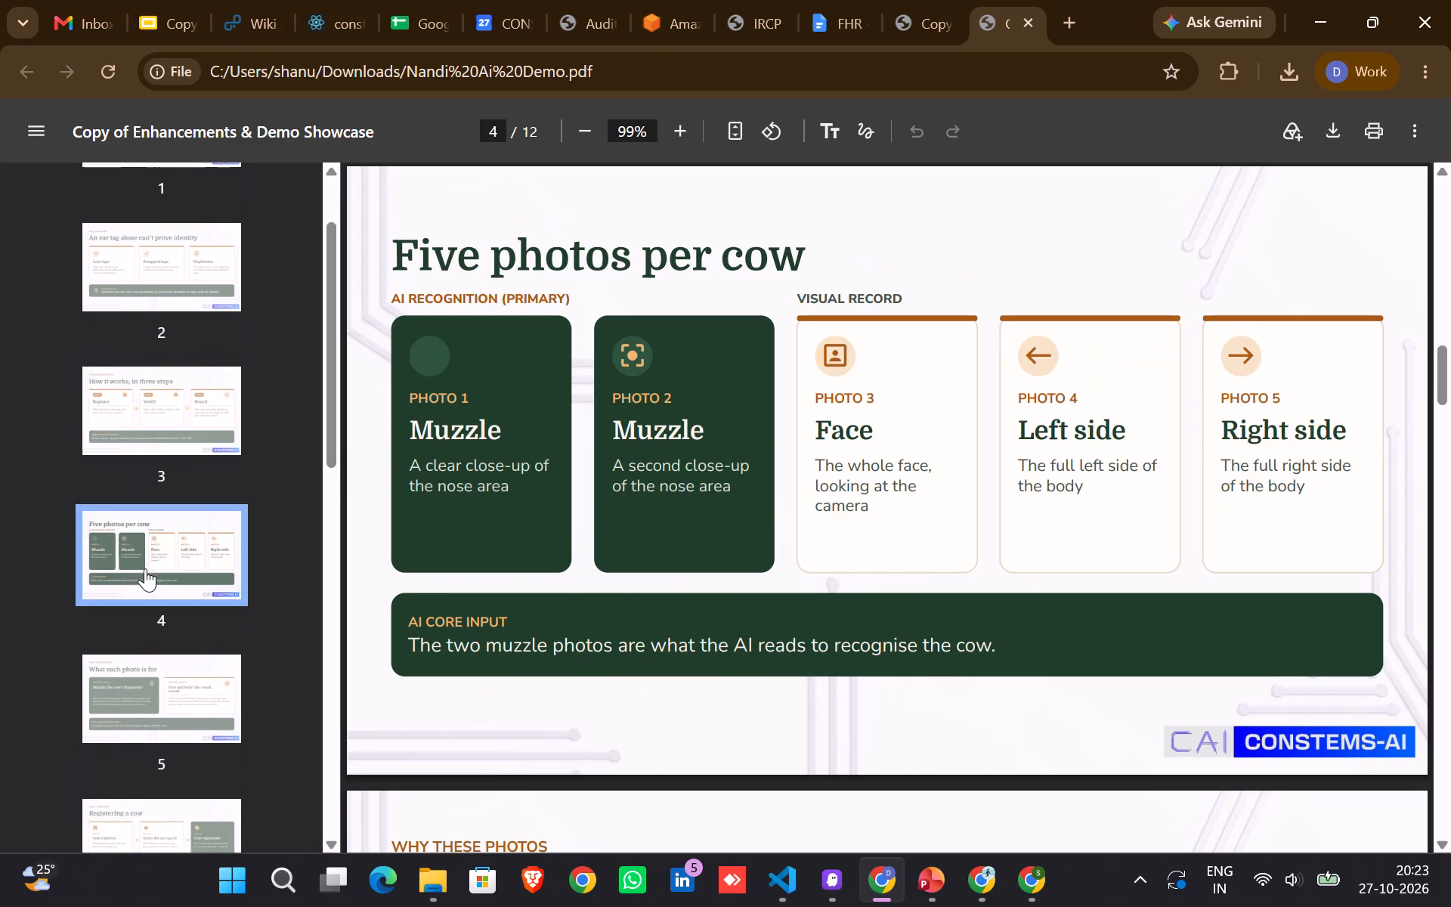
{"action": "scroll", "coordinate": [145, 568], "scroll_direction": "down", "scroll_amount": 1}
{"action": "left_click", "coordinate": [145, 568]}
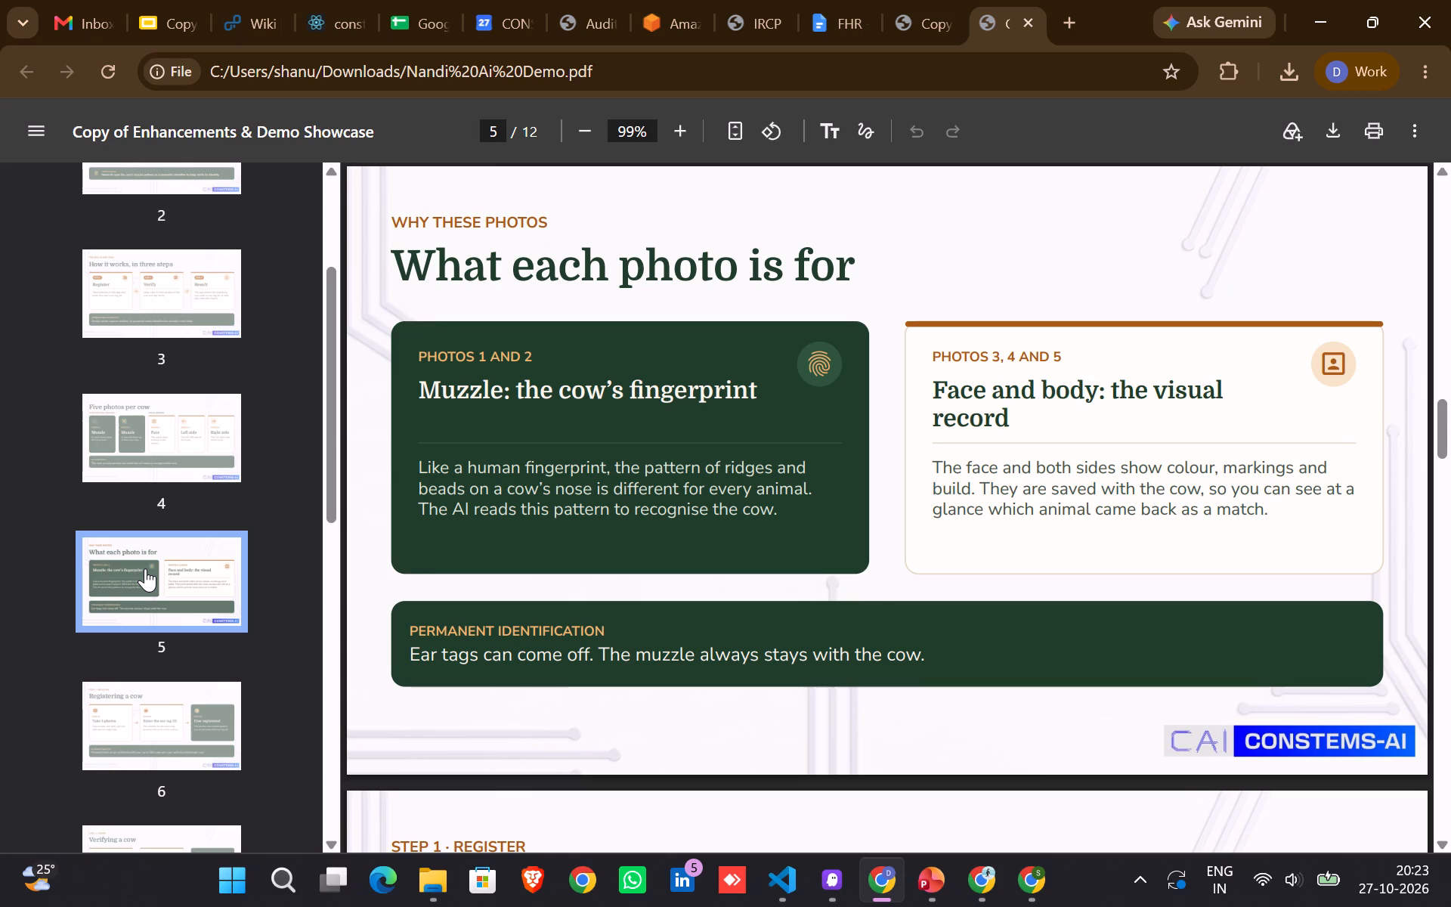
{"action": "scroll", "coordinate": [145, 568], "scroll_direction": "down", "scroll_amount": 1}
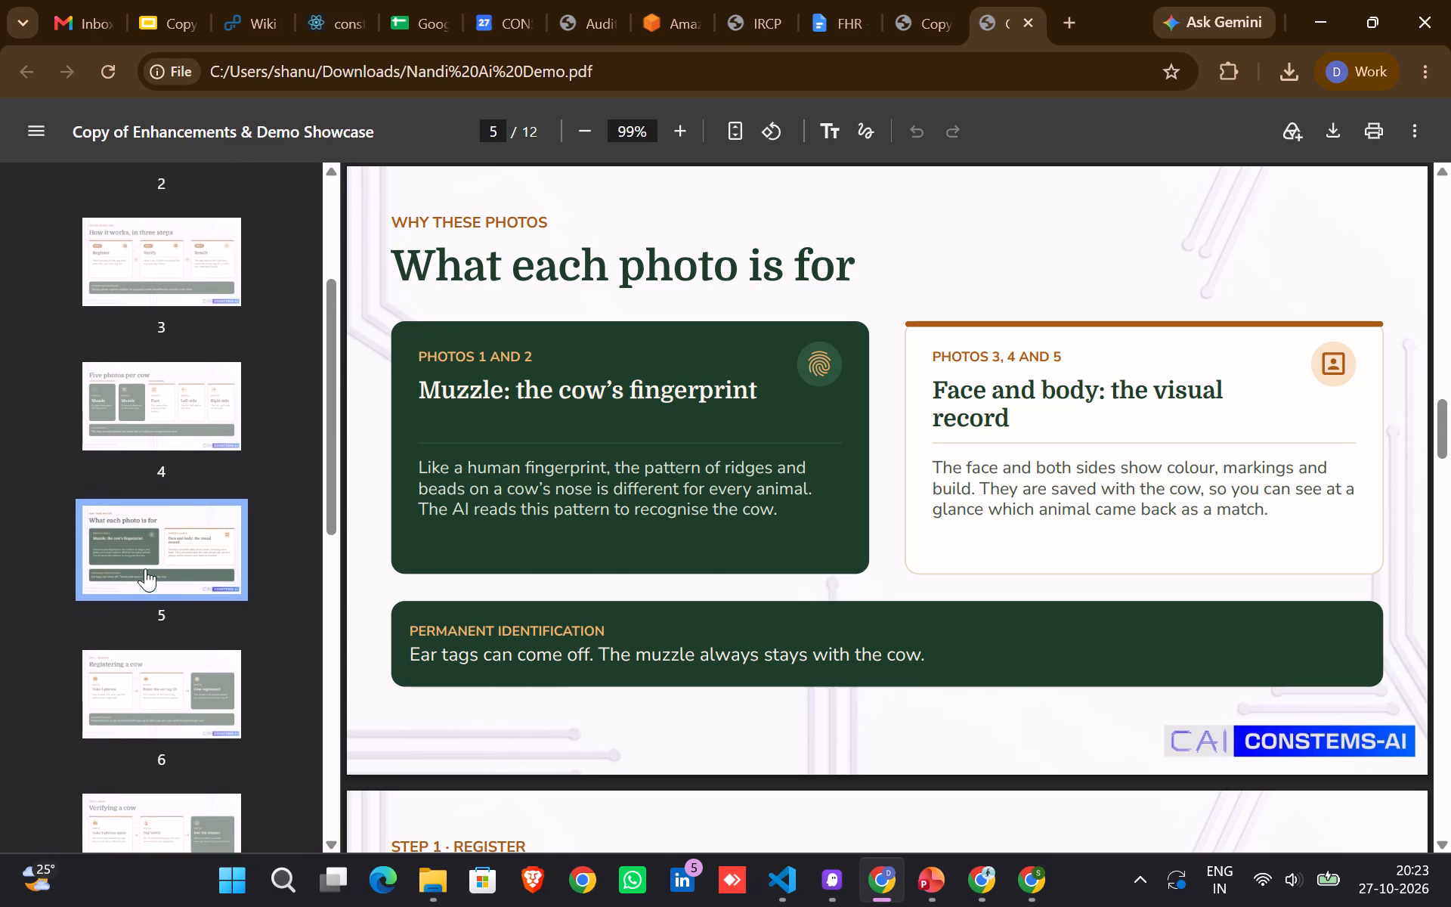
{"action": "scroll", "coordinate": [145, 568], "scroll_direction": "down", "scroll_amount": 1}
{"action": "left_click", "coordinate": [145, 568]}
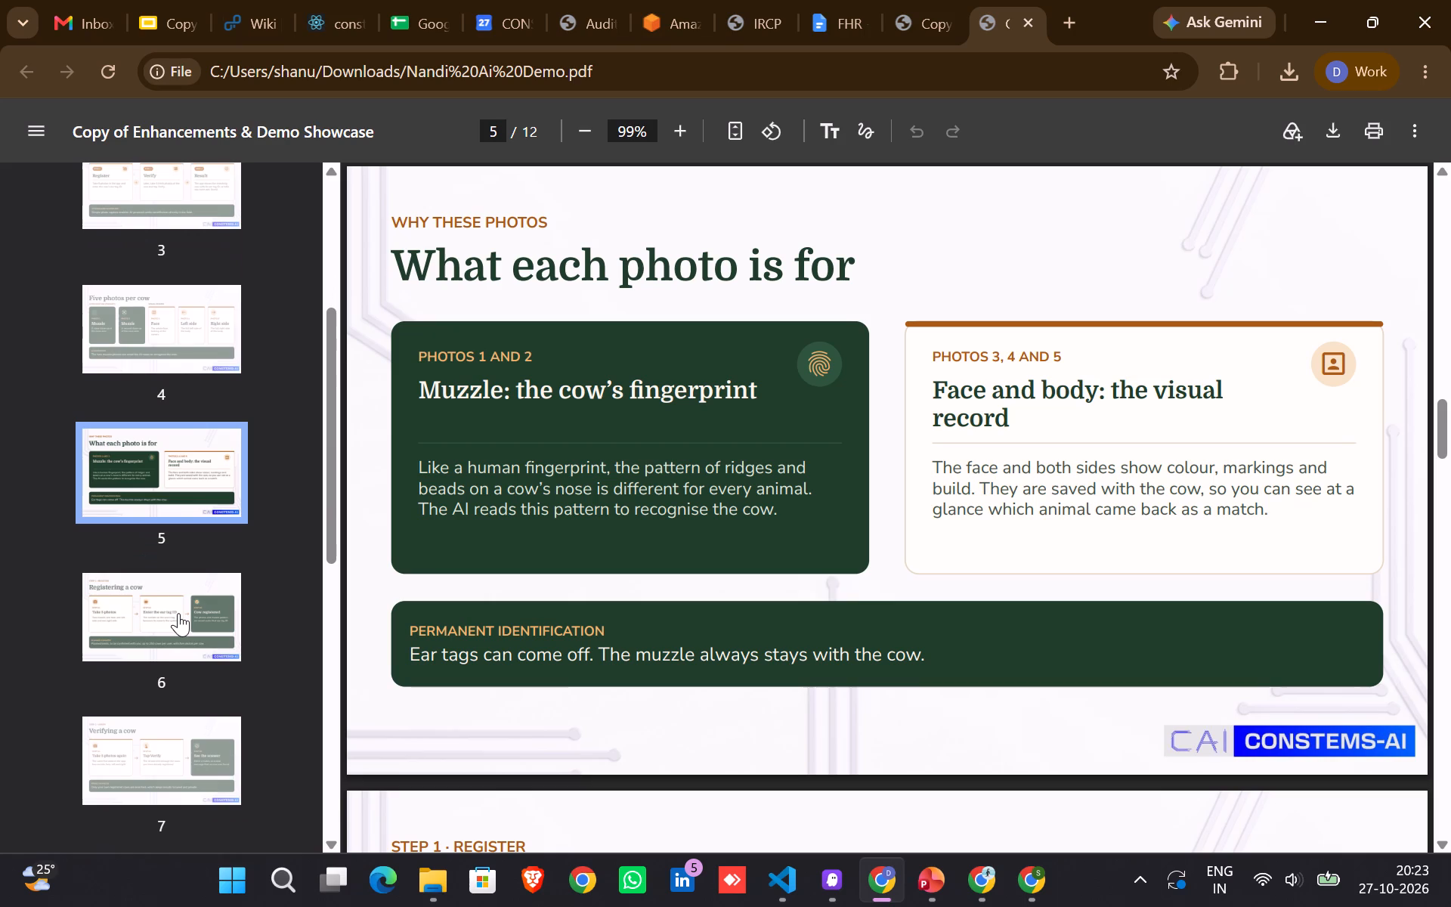
{"action": "left_click", "coordinate": [178, 613]}
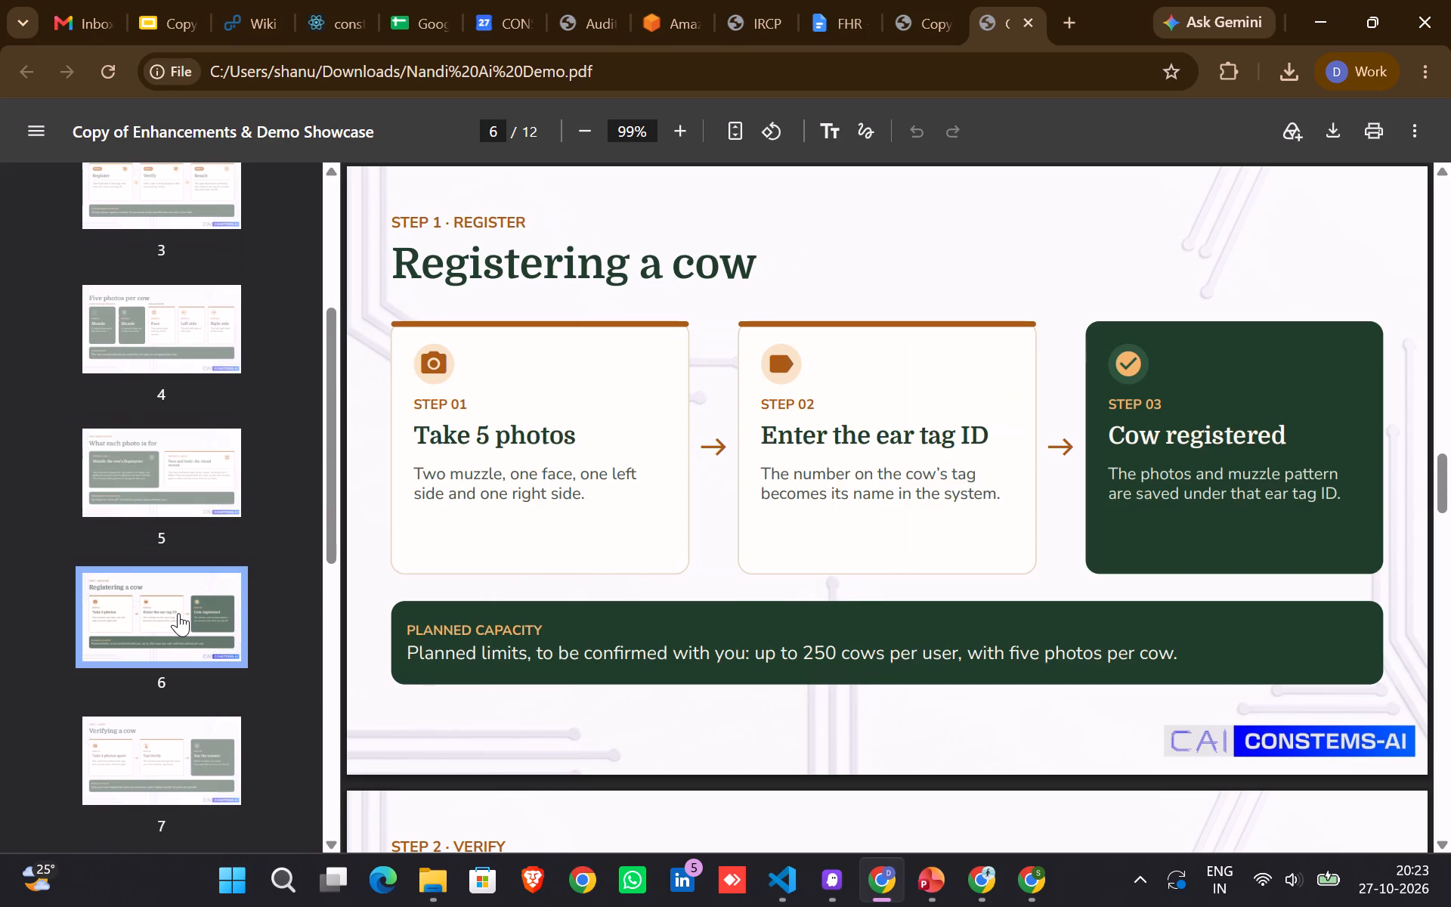
{"action": "left_click", "coordinate": [178, 613]}
Review pages 7 to 11 of the PDF, from Verifying a cow through the Two possible results page.
{"action": "scroll", "coordinate": [178, 613], "scroll_direction": "down", "scroll_amount": 1}
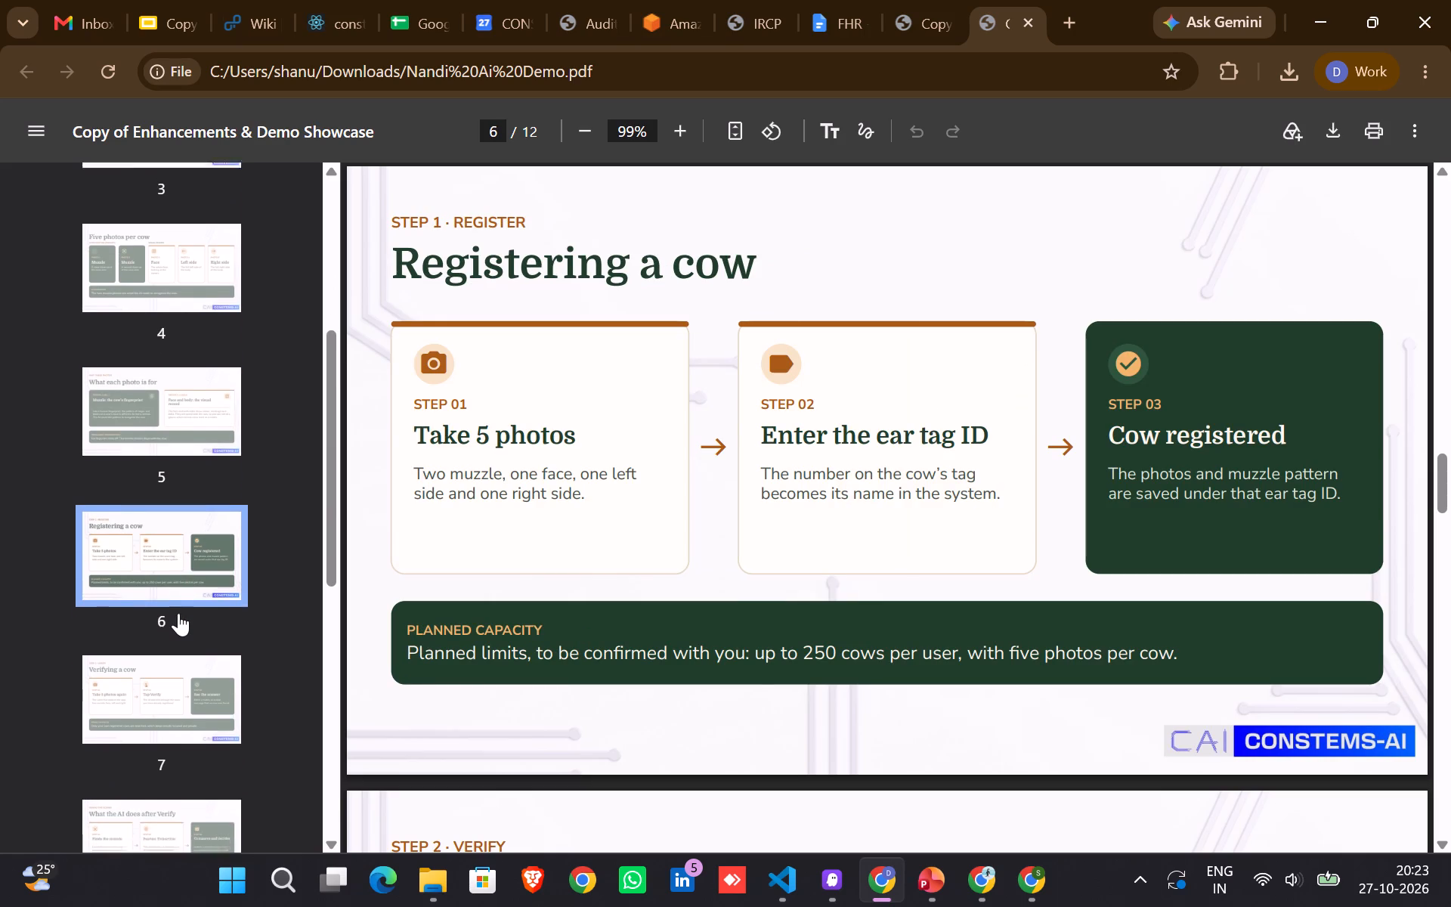
{"action": "scroll", "coordinate": [178, 613], "scroll_direction": "down", "scroll_amount": 1}
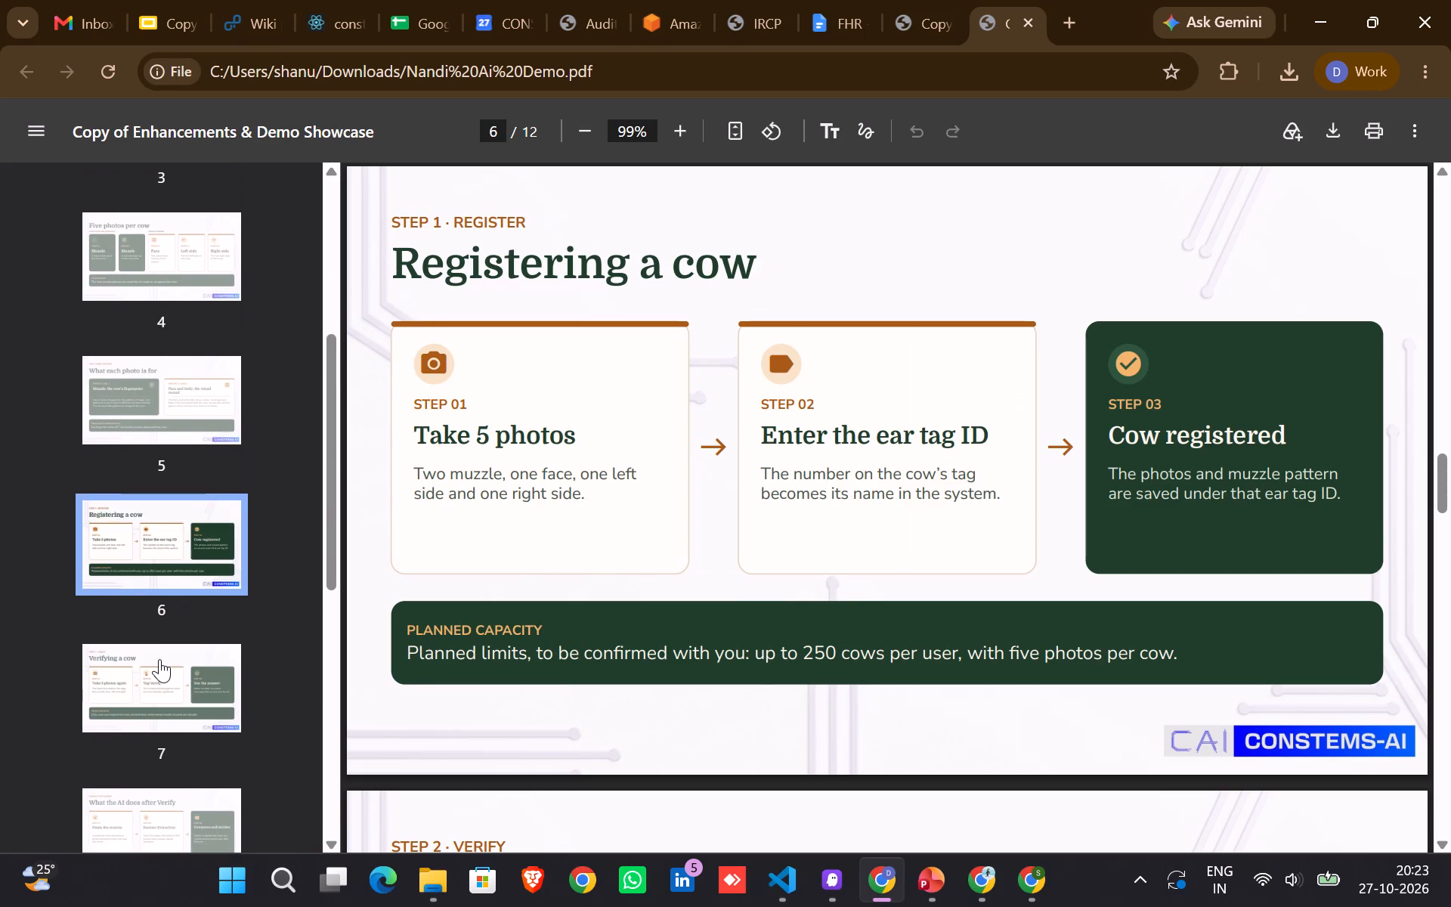
{"action": "left_click", "coordinate": [159, 659]}
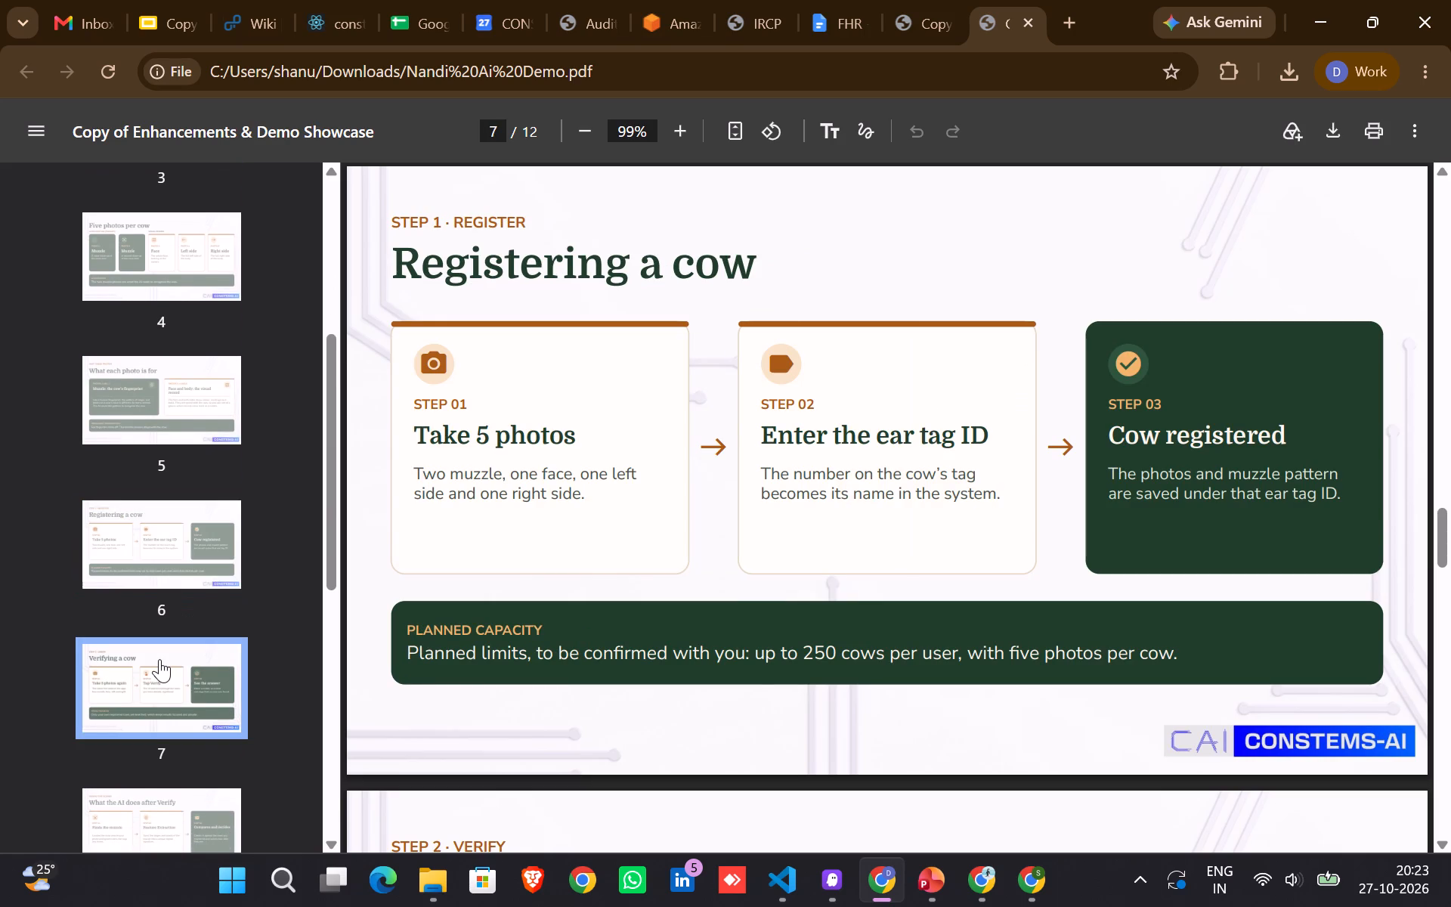
{"action": "scroll", "coordinate": [159, 659], "scroll_direction": "down", "scroll_amount": 2}
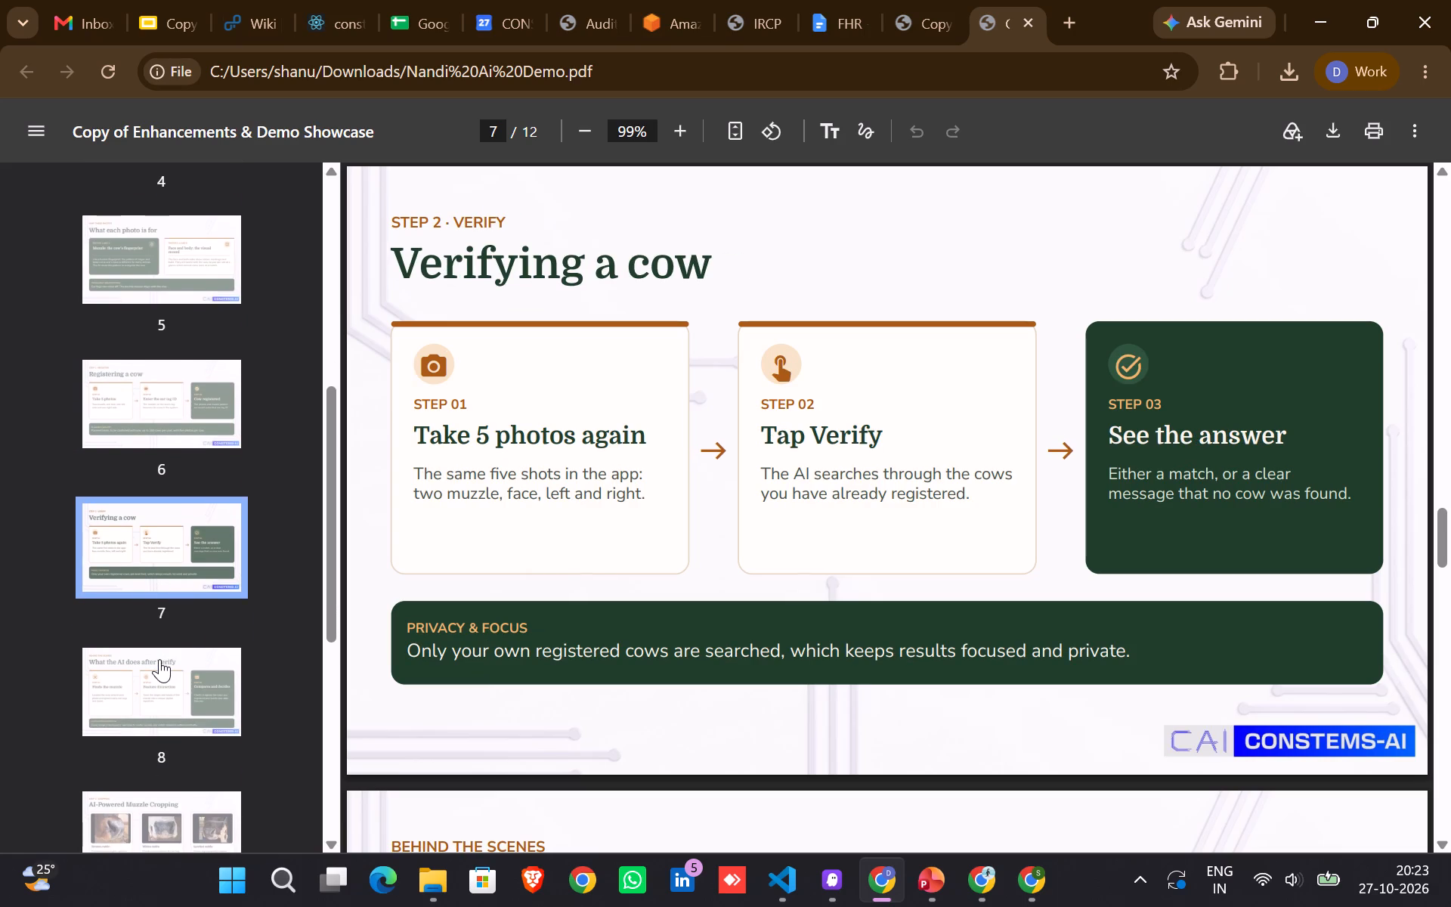
{"action": "left_click", "coordinate": [159, 659]}
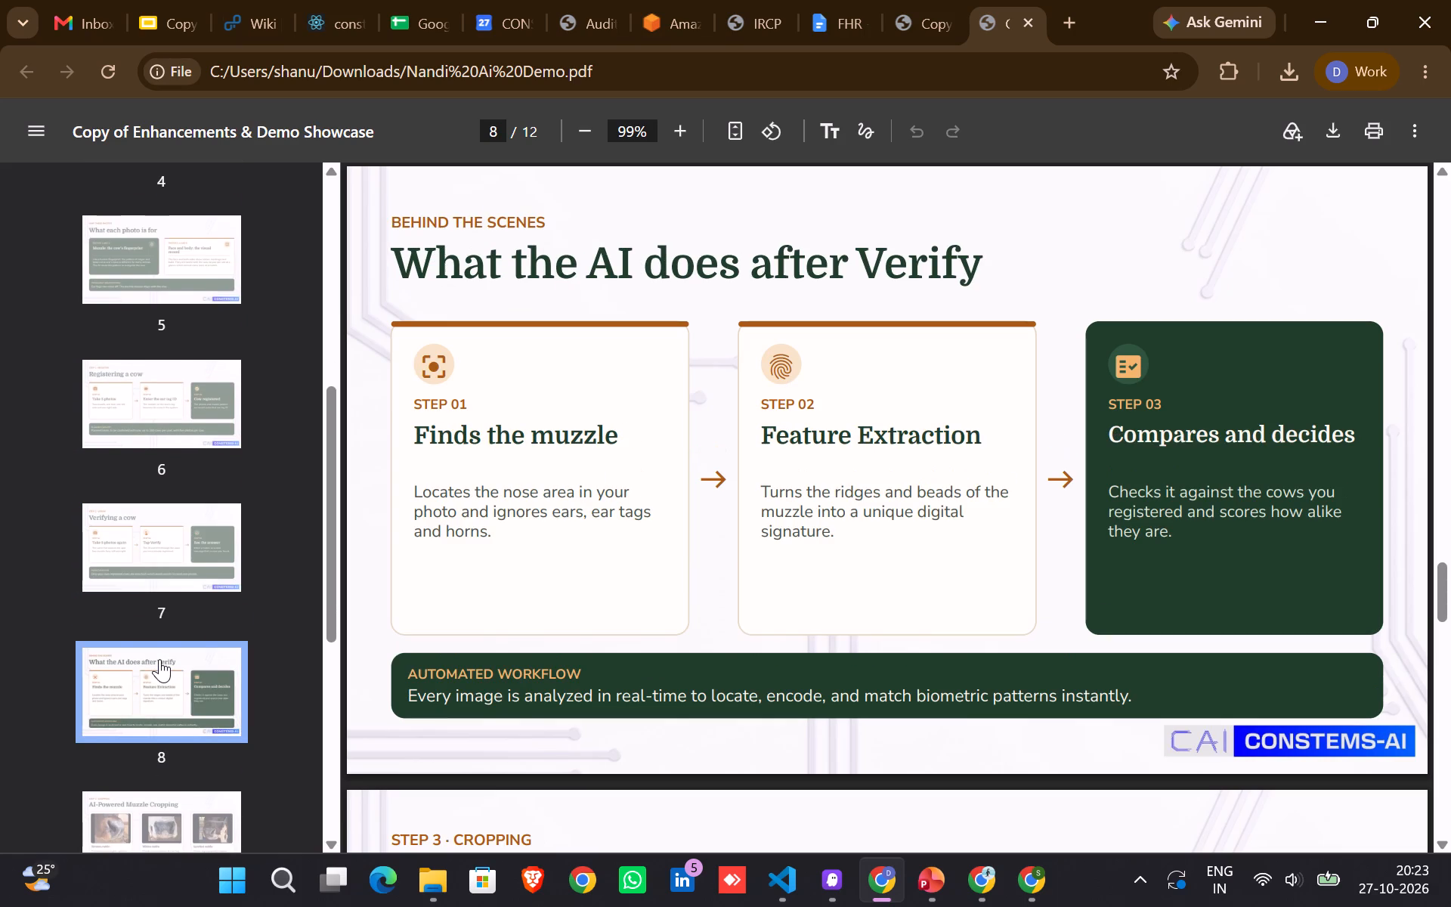
{"action": "scroll", "coordinate": [159, 659], "scroll_direction": "down", "scroll_amount": 1}
{"action": "left_click", "coordinate": [174, 710]}
{"action": "scroll", "coordinate": [174, 710], "scroll_direction": "down", "scroll_amount": 1}
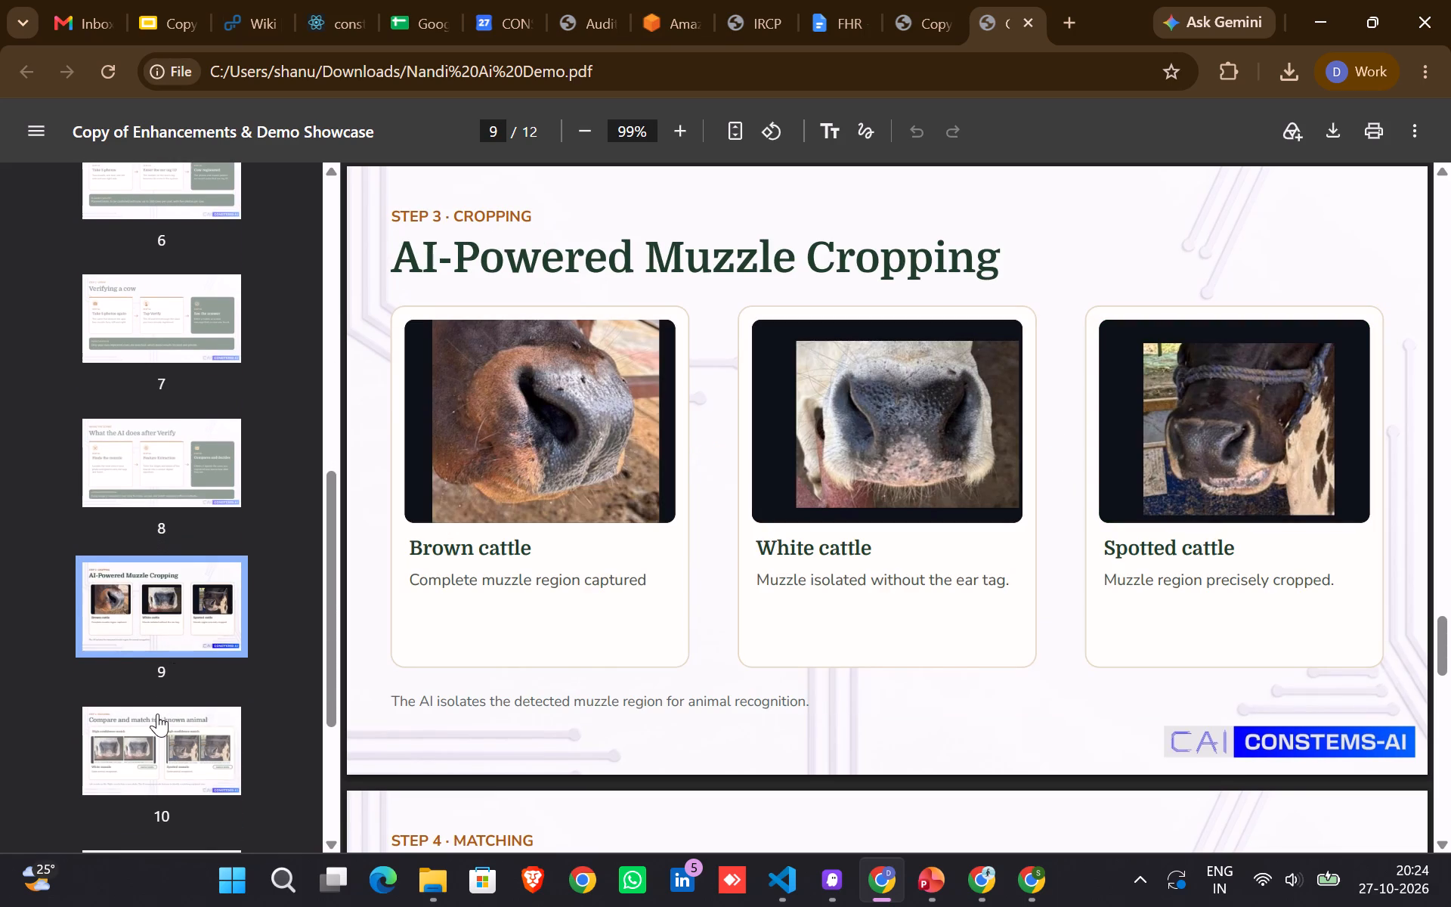
{"action": "left_click", "coordinate": [149, 733]}
{"action": "scroll", "coordinate": [149, 733], "scroll_direction": "down", "scroll_amount": 1}
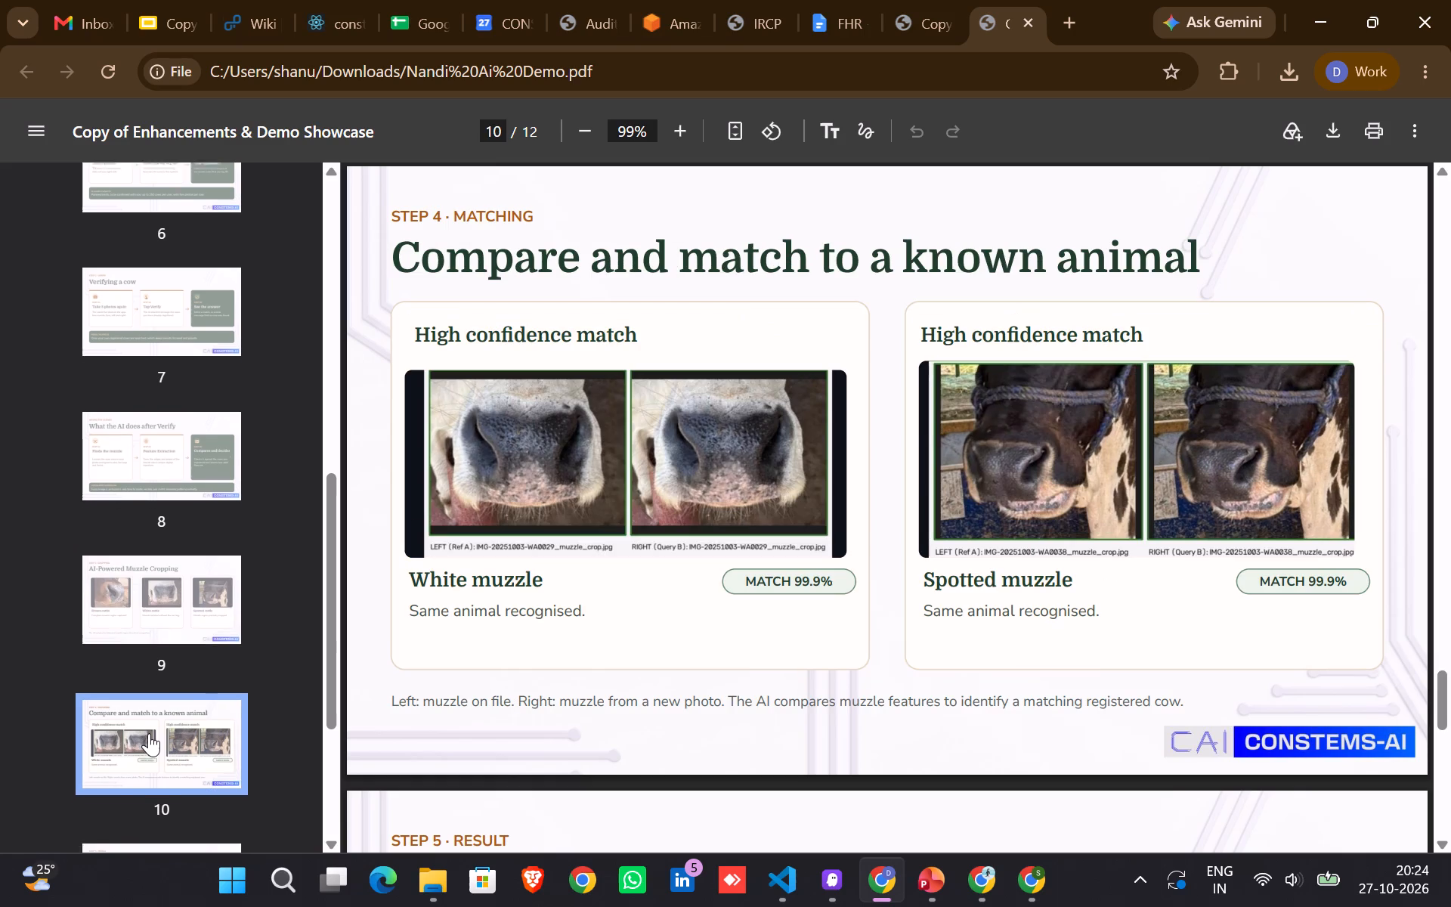
{"action": "scroll", "coordinate": [149, 733], "scroll_direction": "down", "scroll_amount": 1}
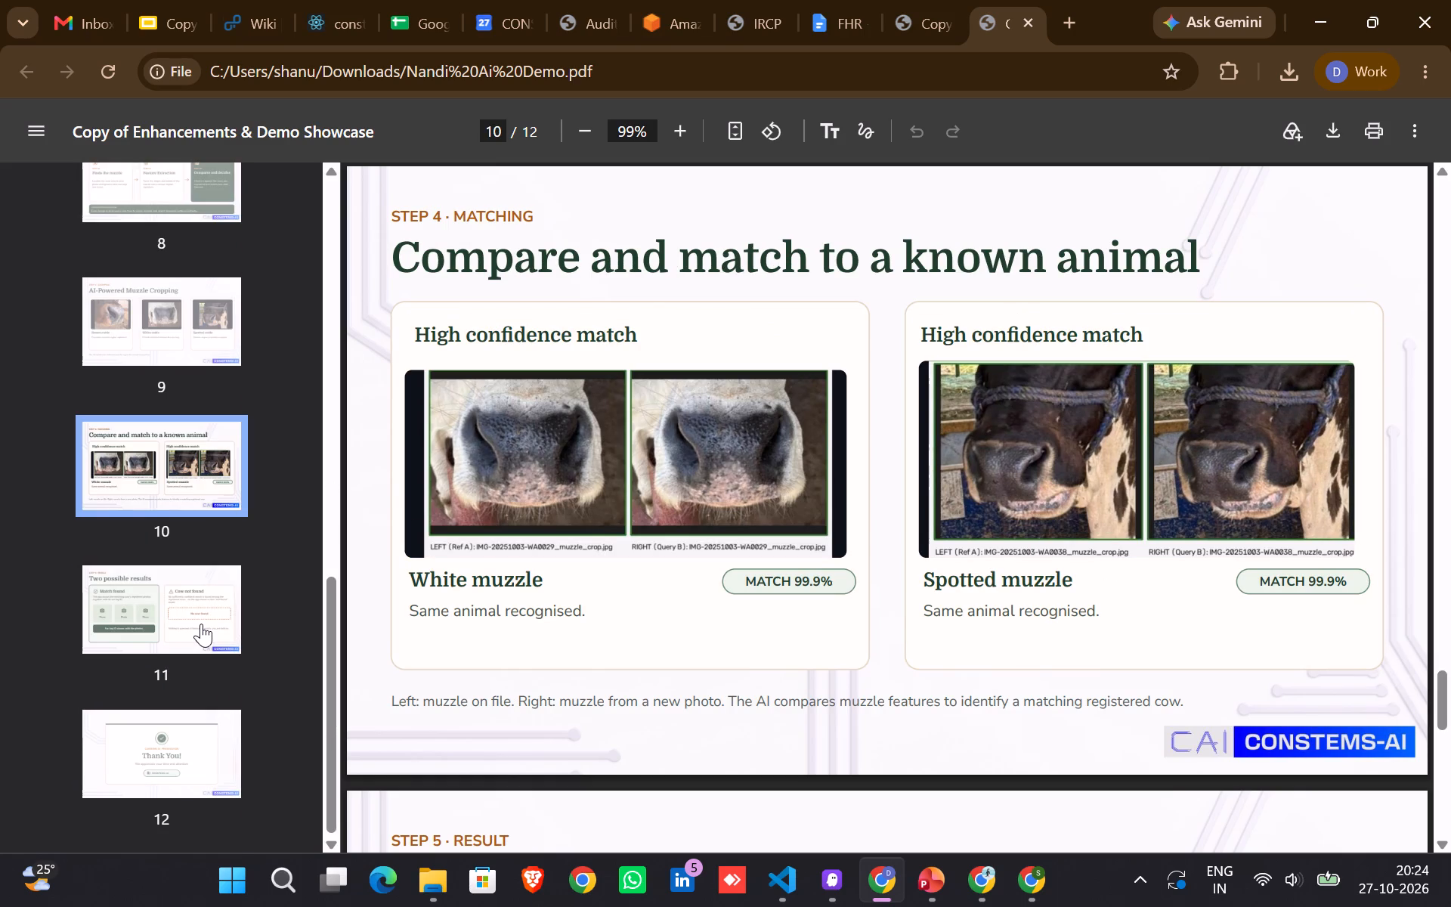
{"action": "left_click", "coordinate": [201, 624]}
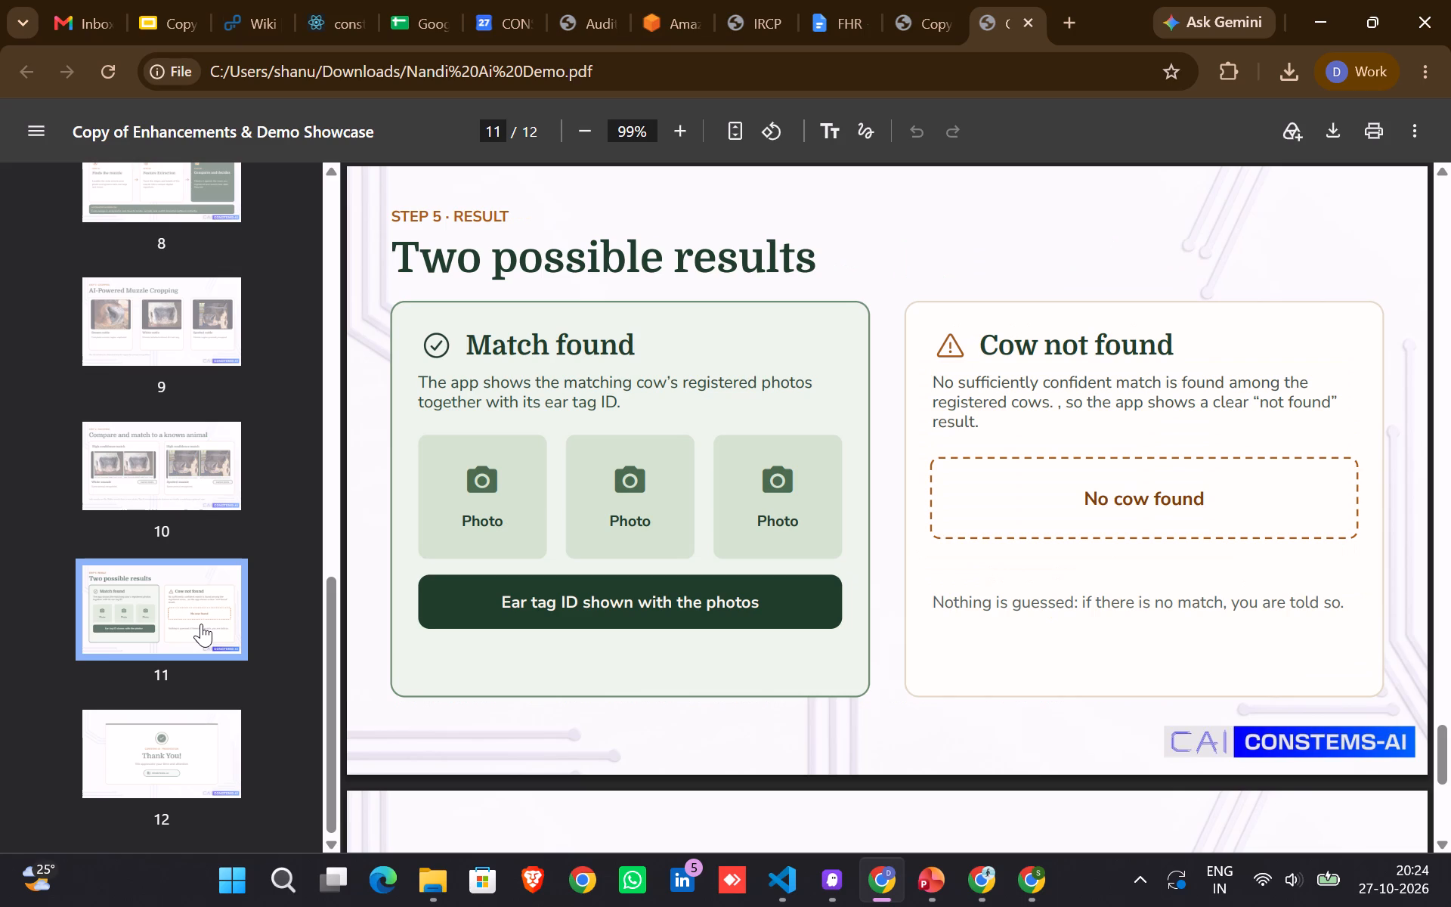
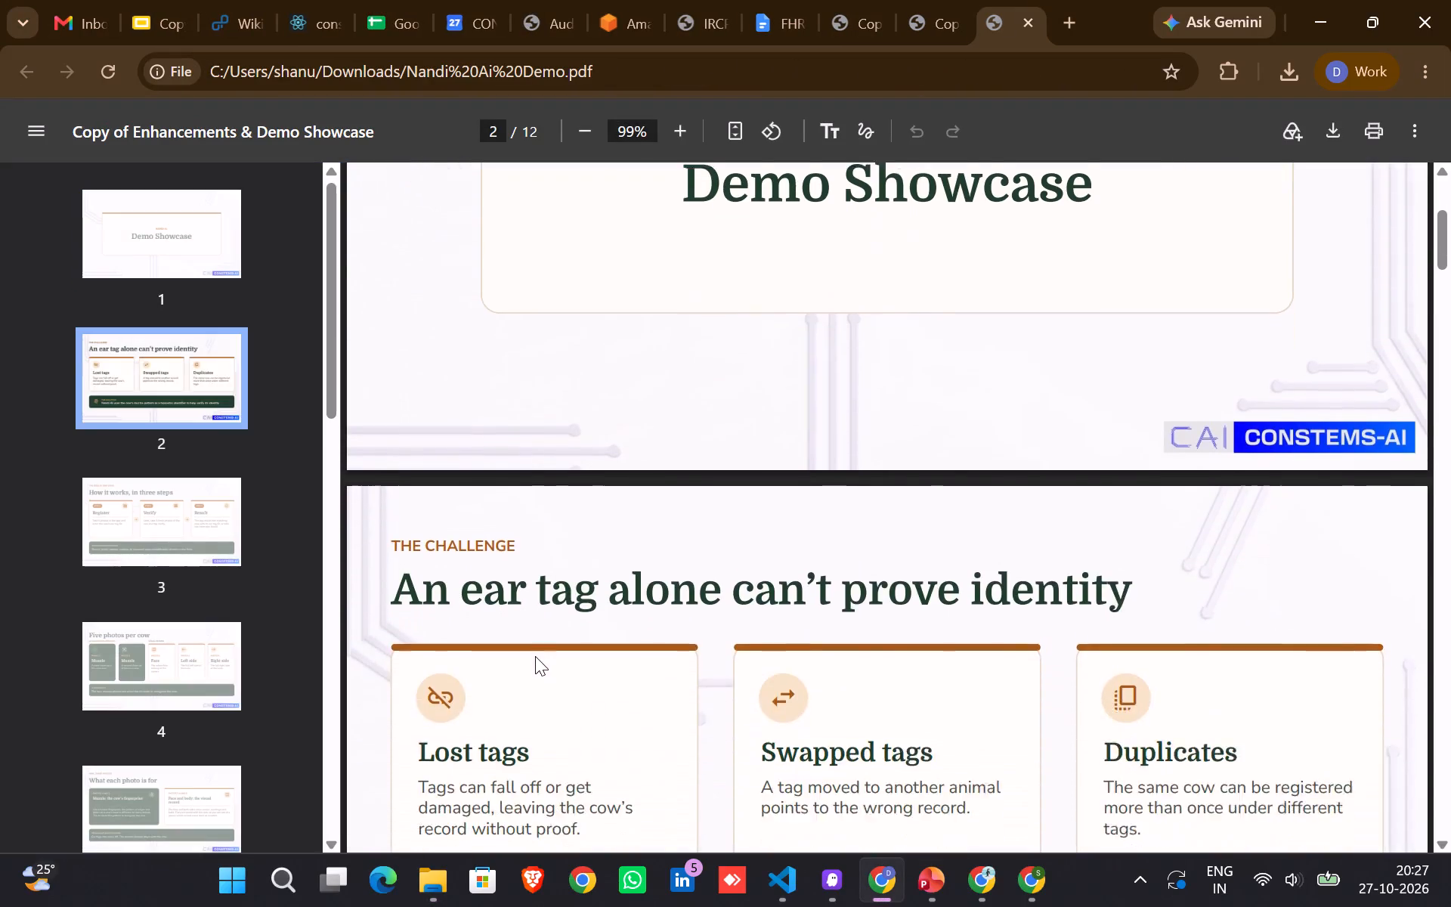
Skim through the whole exported PDF again, from the Demo Showcase cover to the closing Thank You page.
{"action": "scroll", "coordinate": [535, 656], "scroll_direction": "down", "scroll_amount": 7}
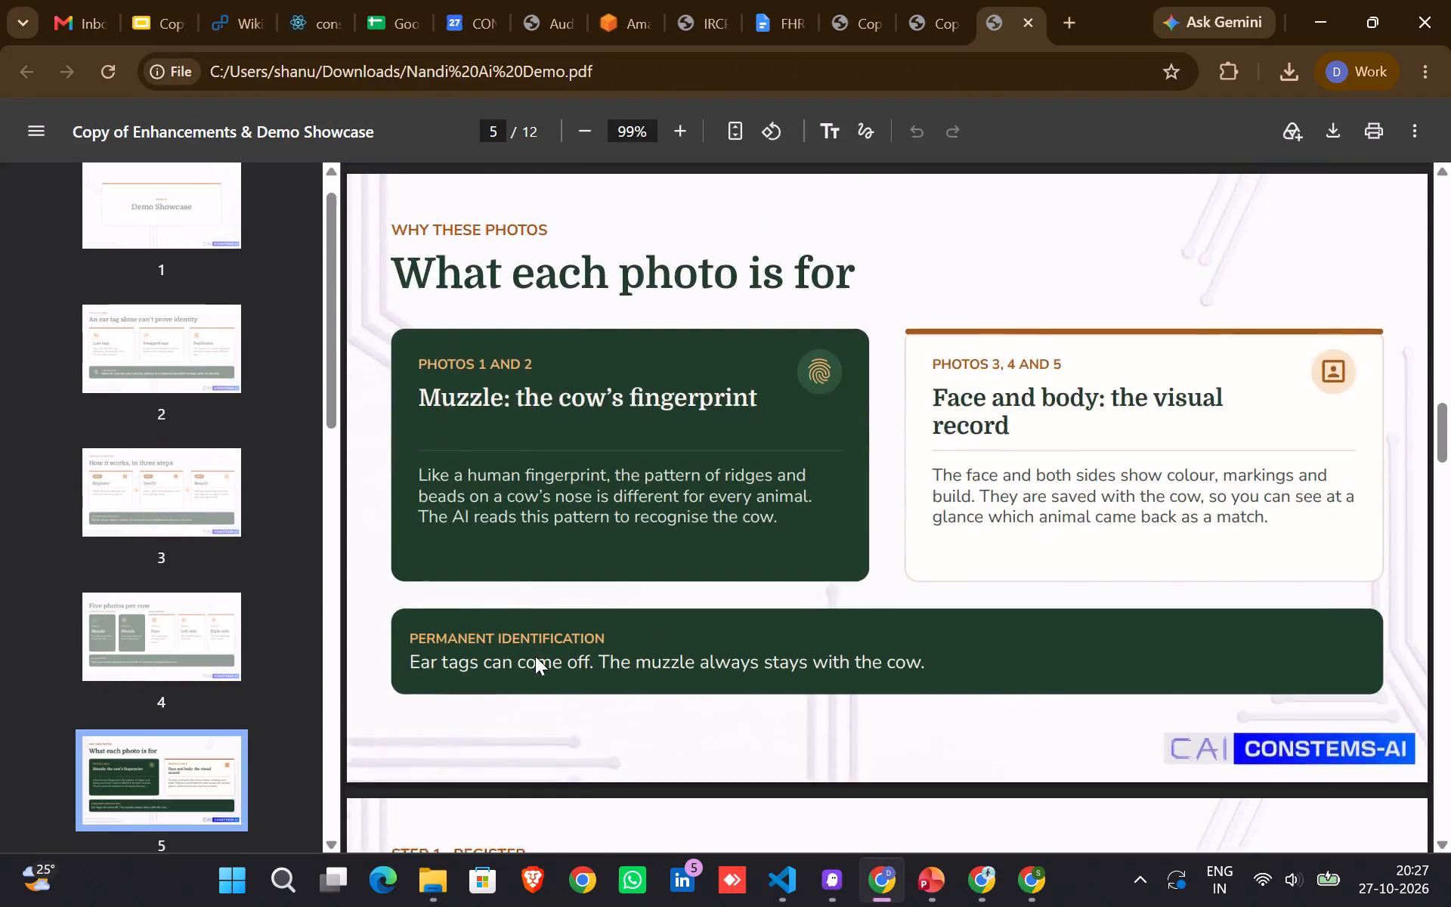
{"action": "scroll", "coordinate": [535, 656], "scroll_direction": "down", "scroll_amount": 5}
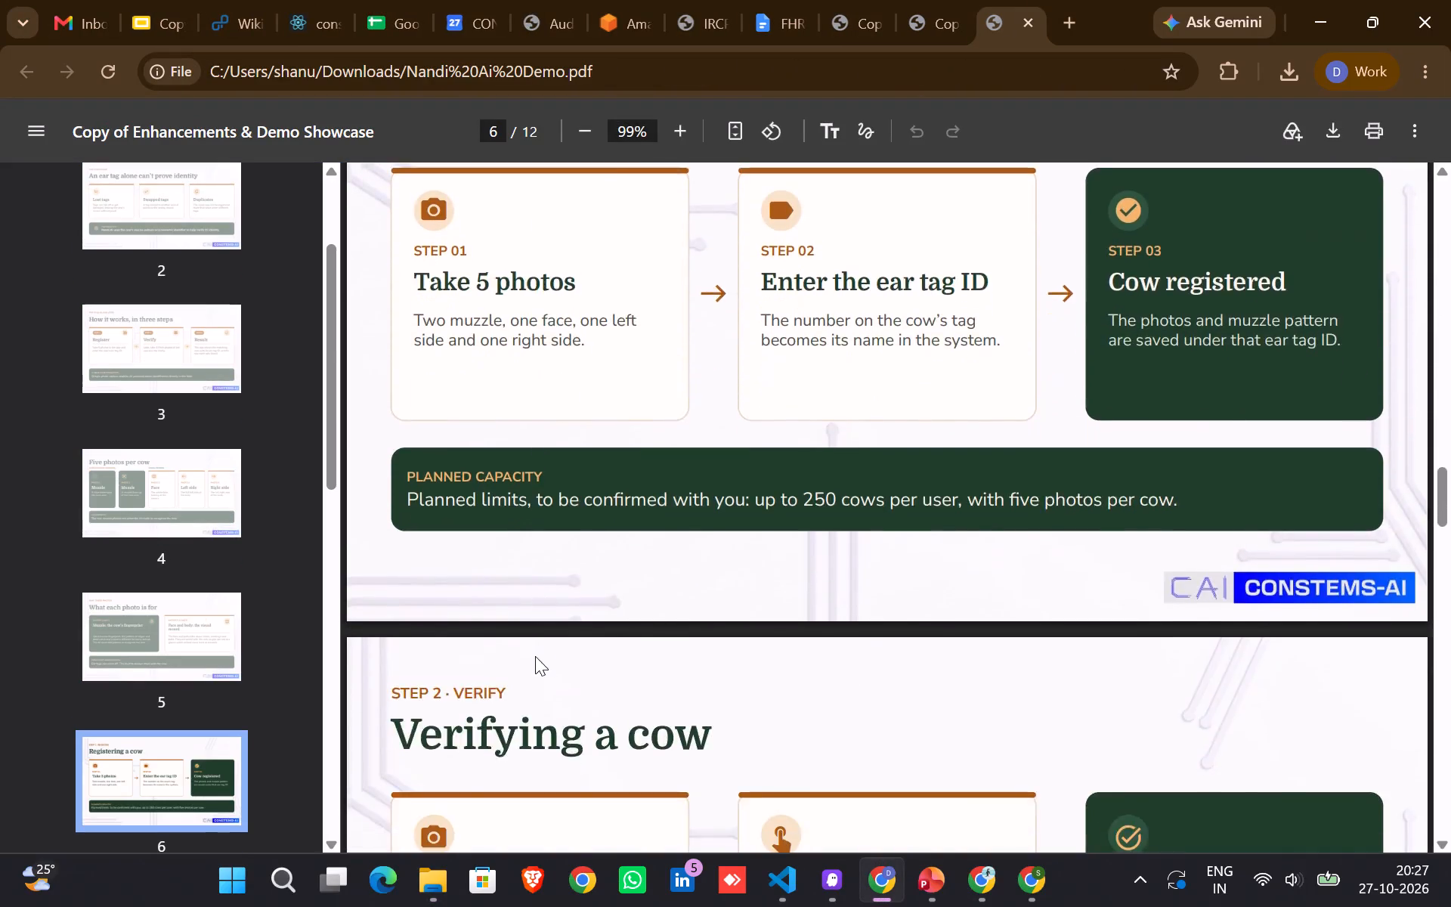
{"action": "scroll", "coordinate": [535, 656], "scroll_direction": "down", "scroll_amount": 6}
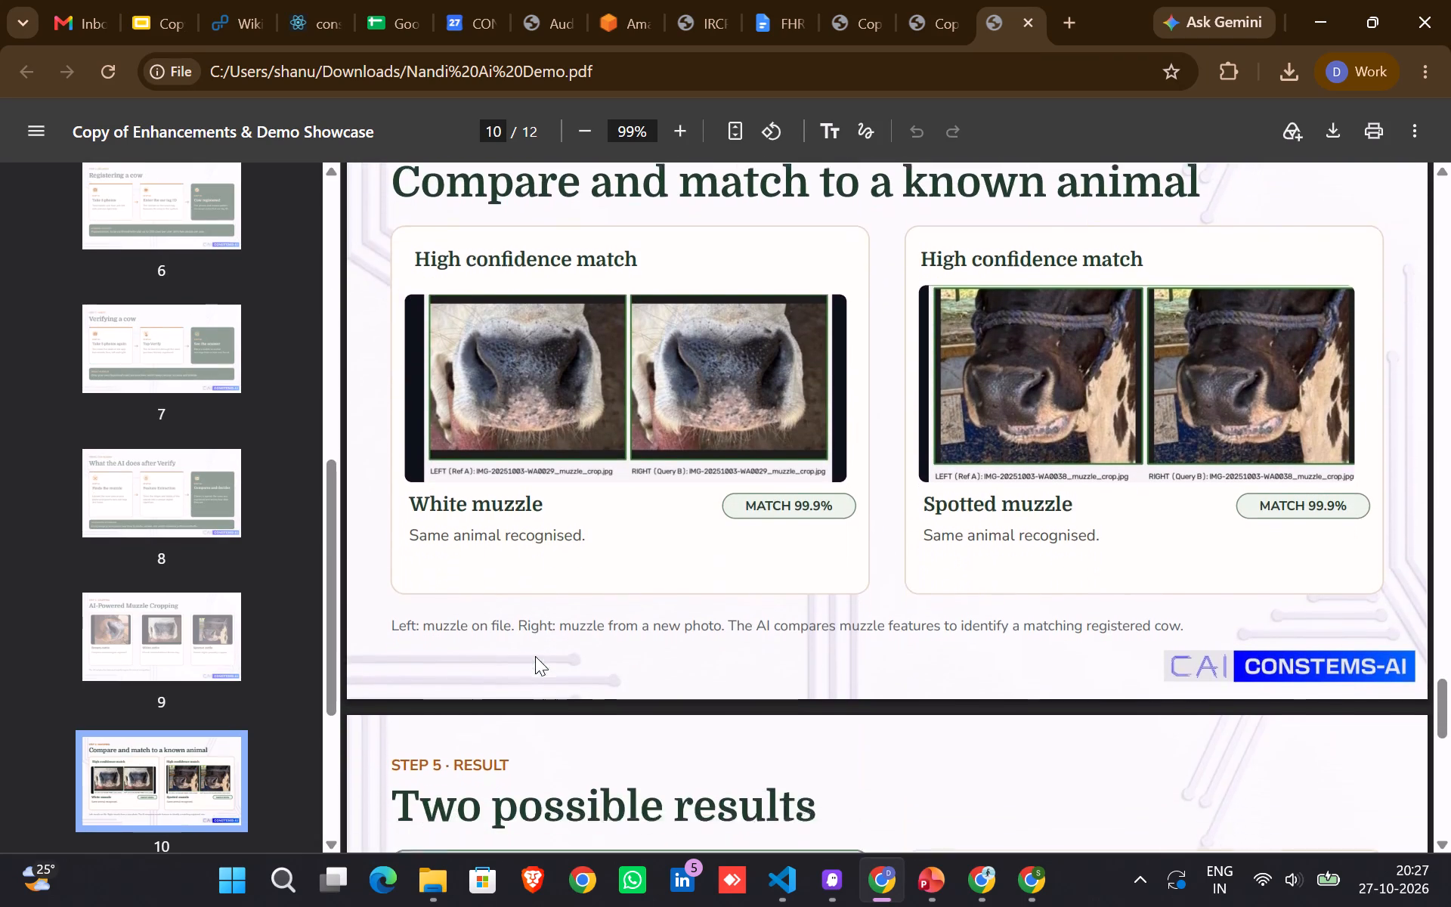
{"action": "scroll", "coordinate": [535, 656], "scroll_direction": "down", "scroll_amount": 6}
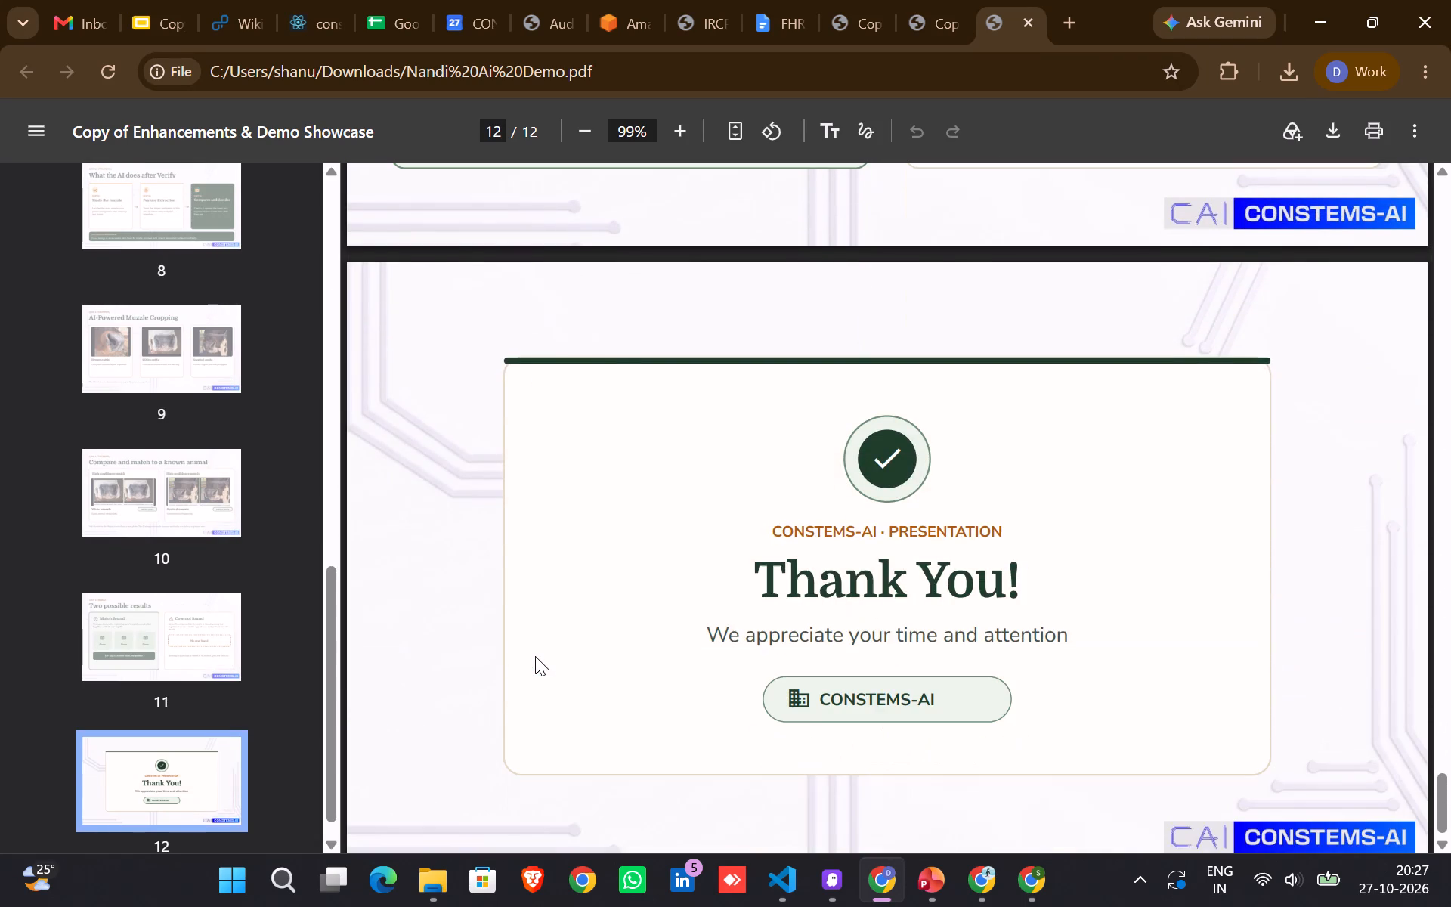
{"action": "scroll", "coordinate": [535, 656], "scroll_direction": "down", "scroll_amount": 2}
{"action": "scroll", "coordinate": [535, 656], "scroll_direction": "up", "scroll_amount": 13}
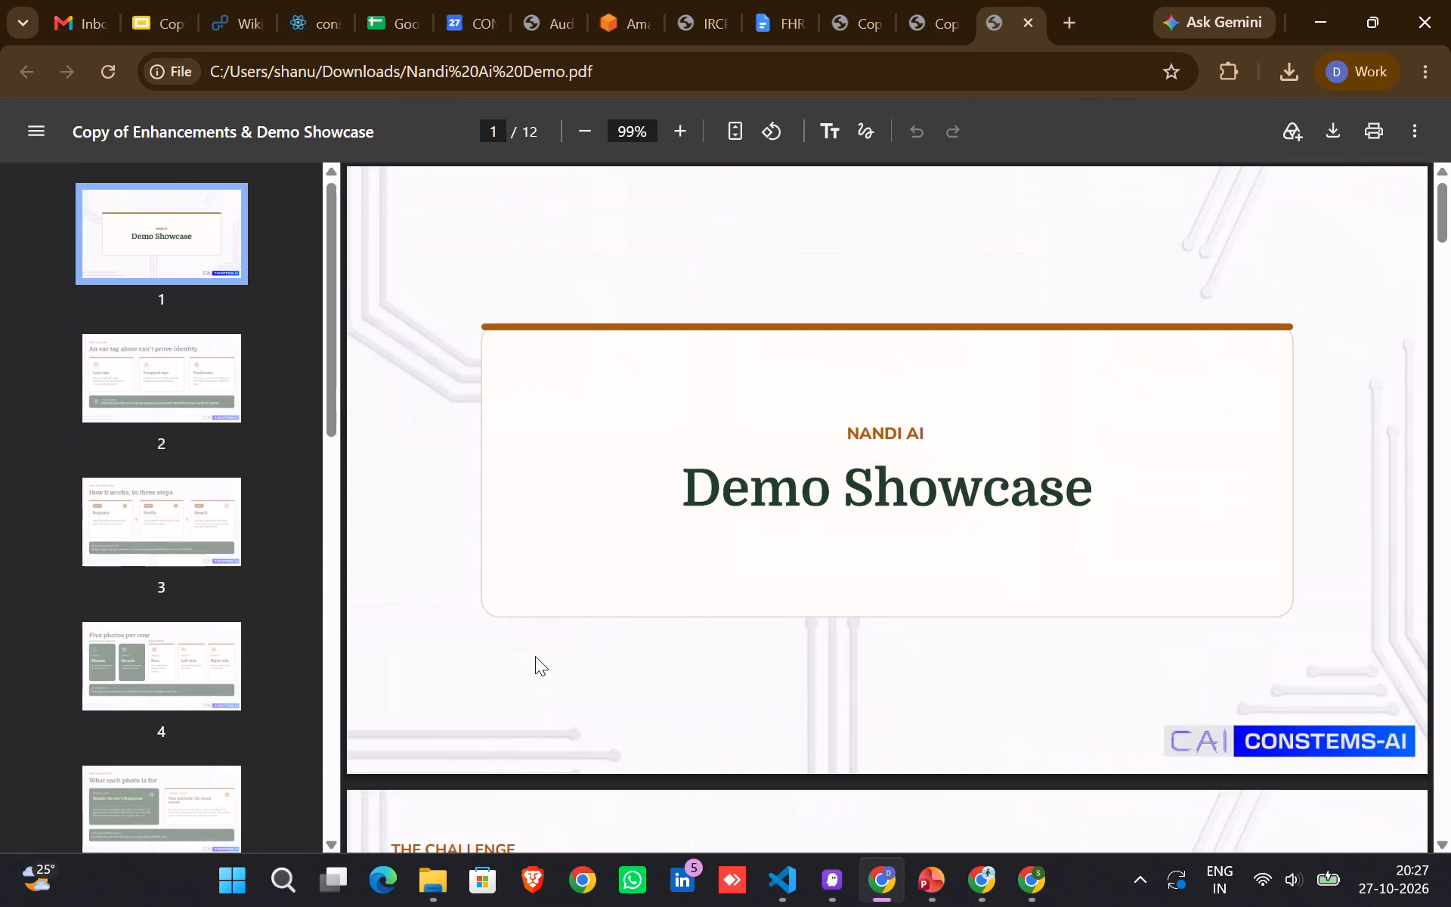
{"action": "scroll", "coordinate": [535, 656], "scroll_direction": "up", "scroll_amount": 4}
{"action": "scroll", "coordinate": [535, 656], "scroll_direction": "down", "scroll_amount": 18}
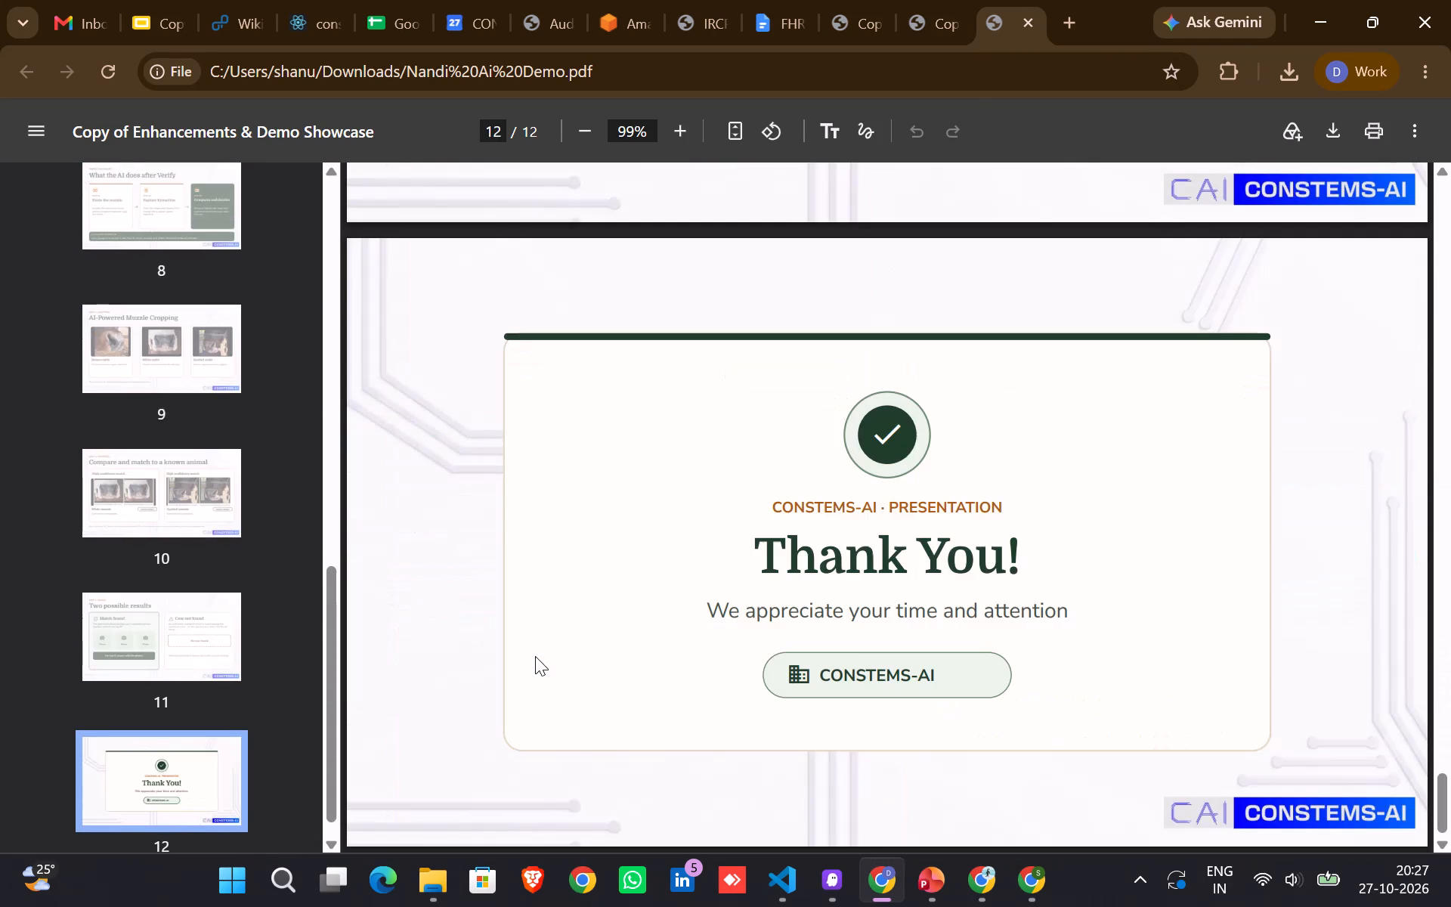
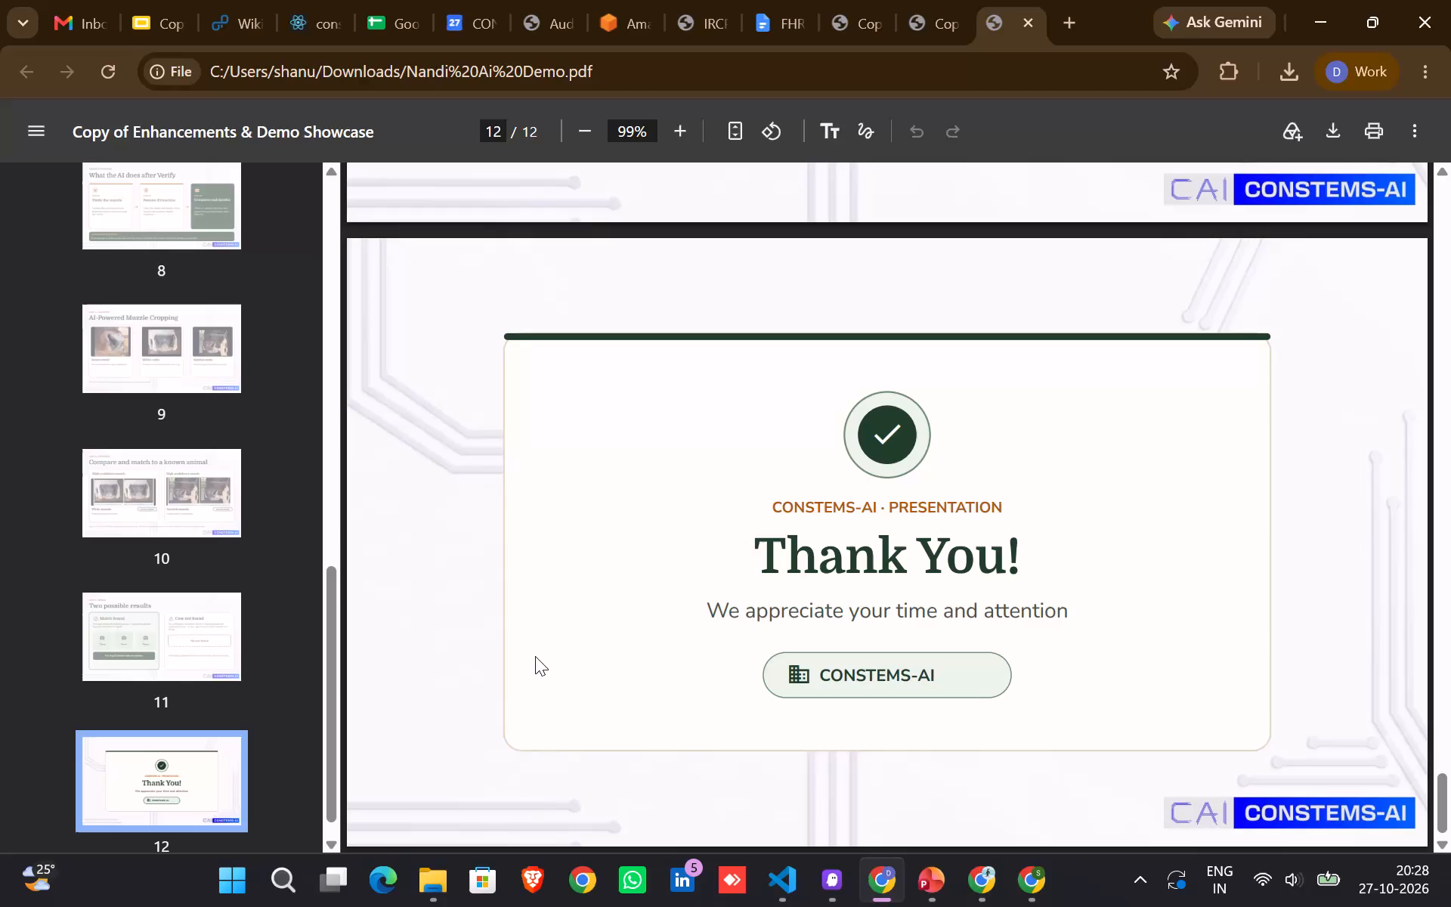
Go back to the Demo Showcase cover of the exported PDF and view page 2 about ear tags and identity.
{"action": "scroll", "coordinate": [173, 664], "scroll_direction": "up", "scroll_amount": 8}
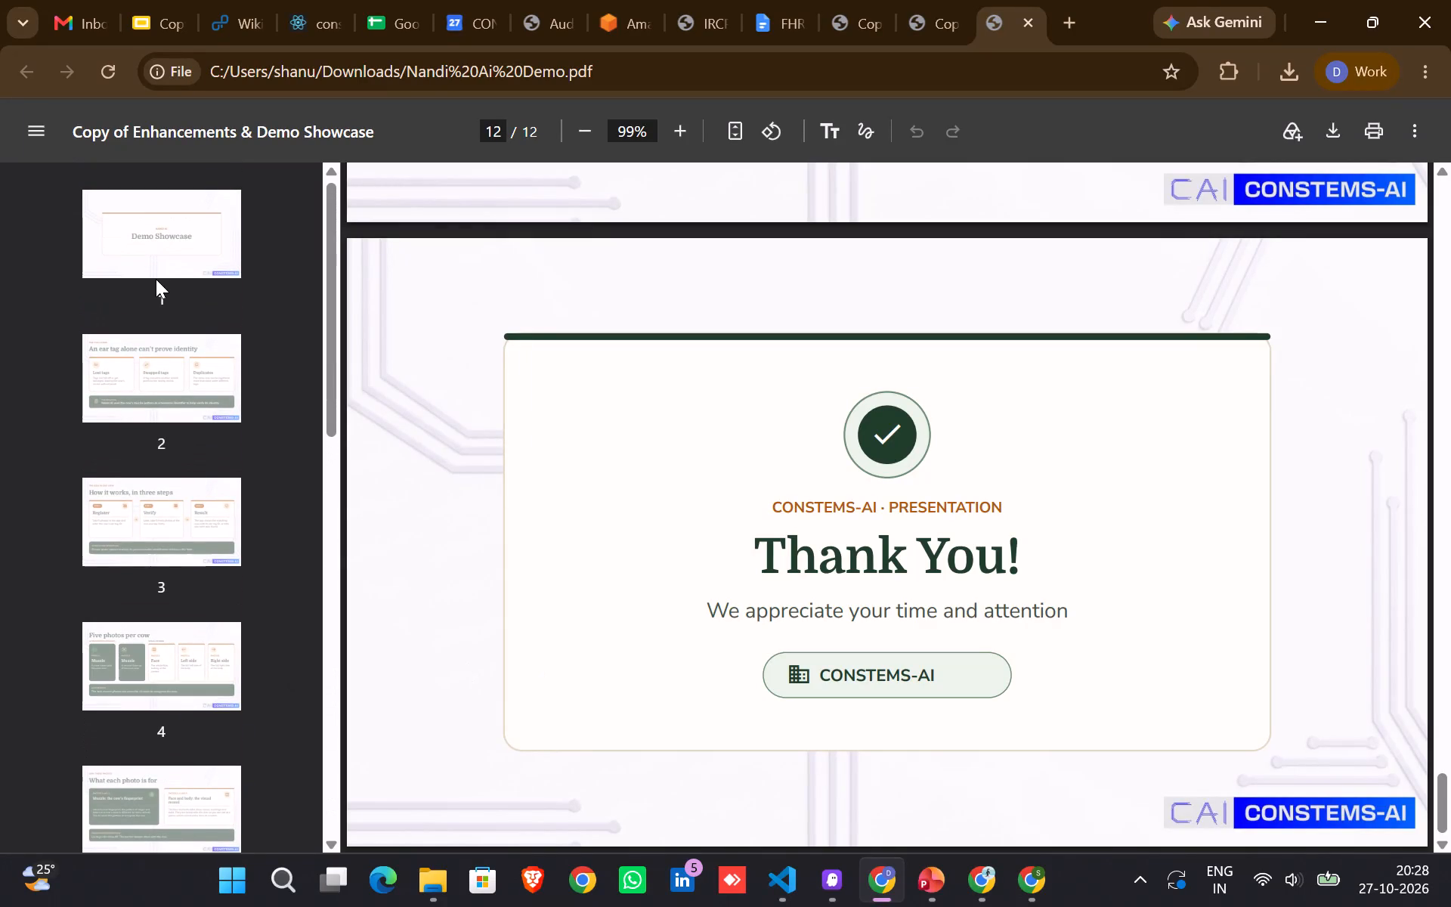
{"action": "left_click", "coordinate": [156, 279]}
{"action": "left_click", "coordinate": [155, 273]}
{"action": "left_click", "coordinate": [165, 350]}
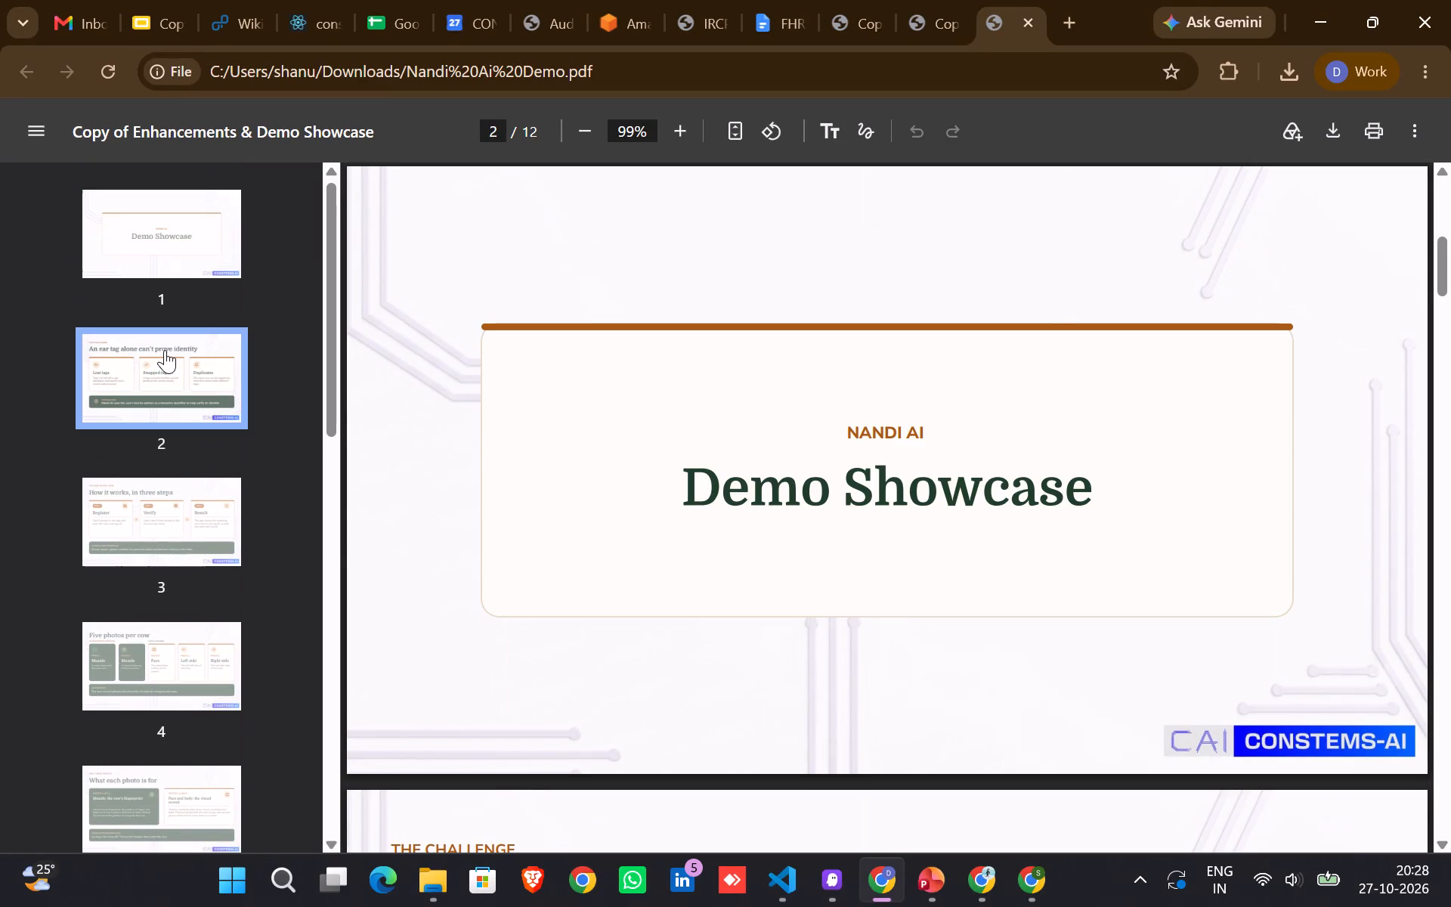
Review pages 3 to 11 of the exported PDF, from How it works, in three steps to Two possible results.
{"action": "left_click", "coordinate": [173, 516]}
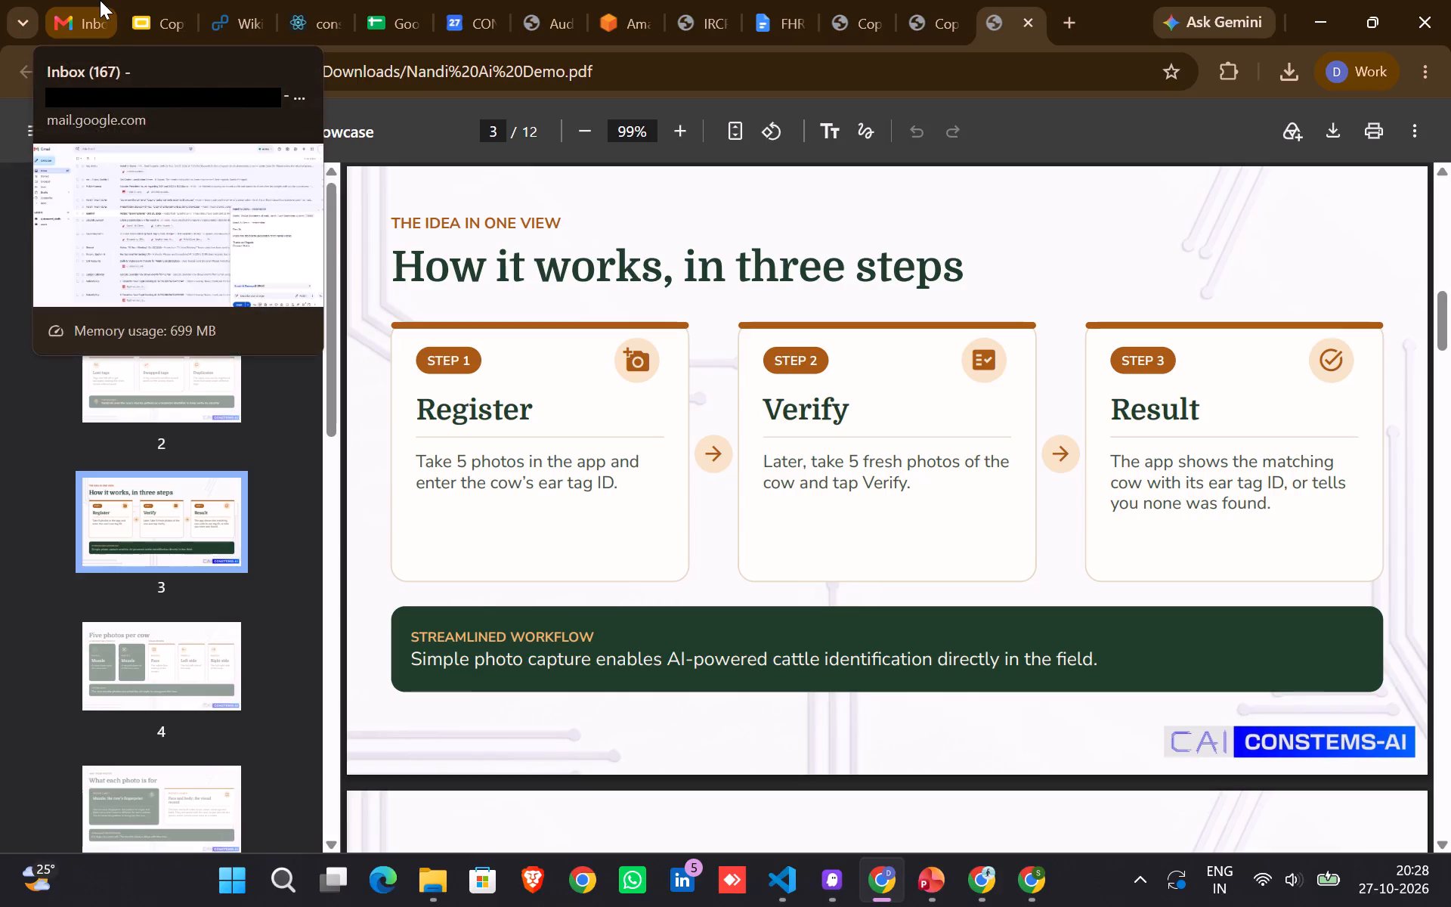
{"action": "scroll", "coordinate": [469, 601], "scroll_direction": "down", "scroll_amount": 4}
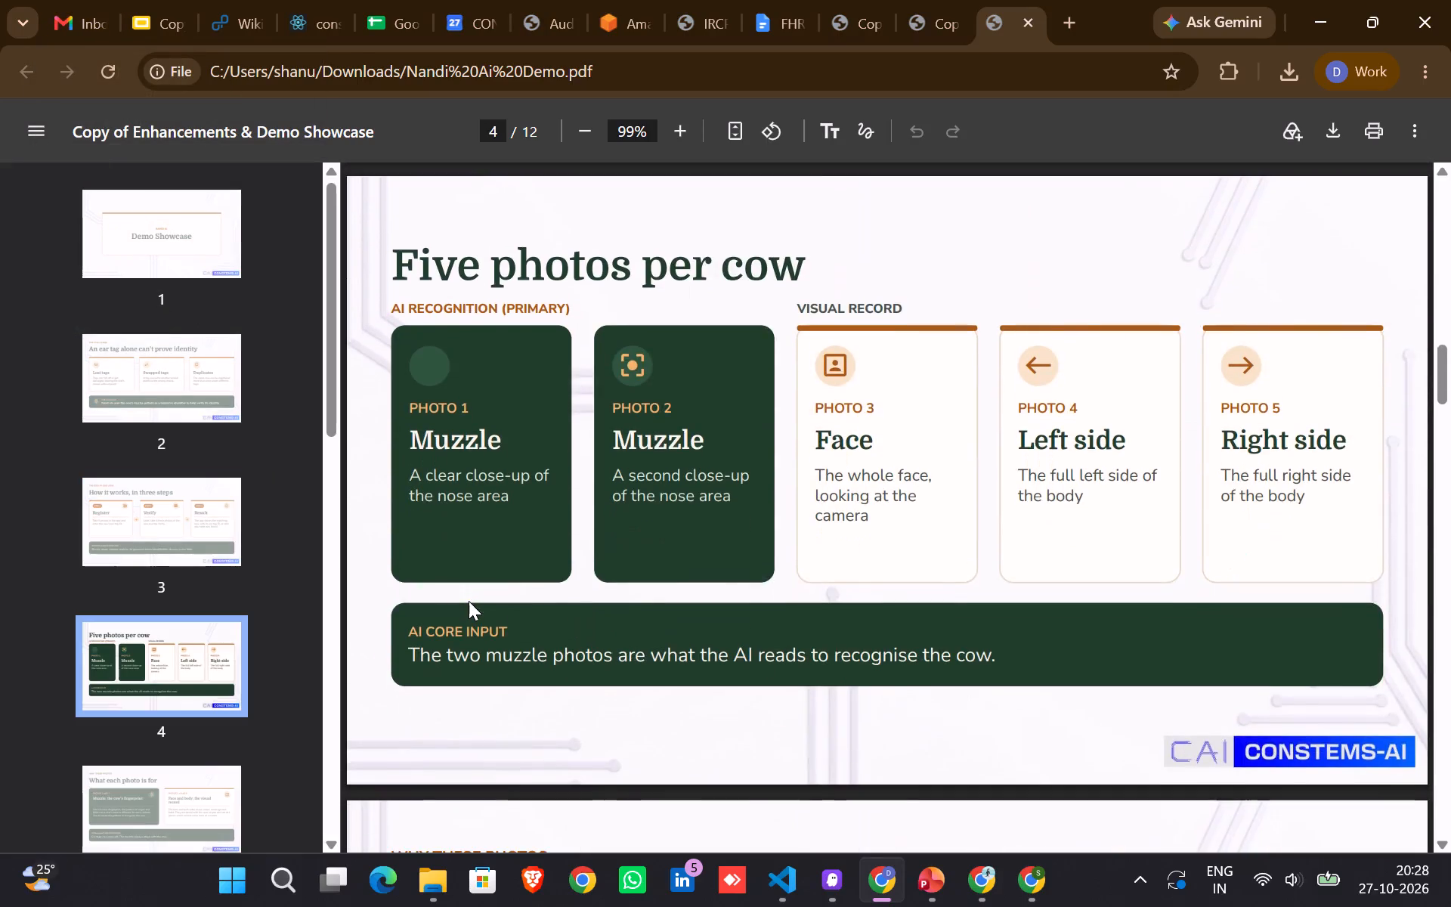
{"action": "scroll", "coordinate": [469, 601], "scroll_direction": "down", "scroll_amount": 7}
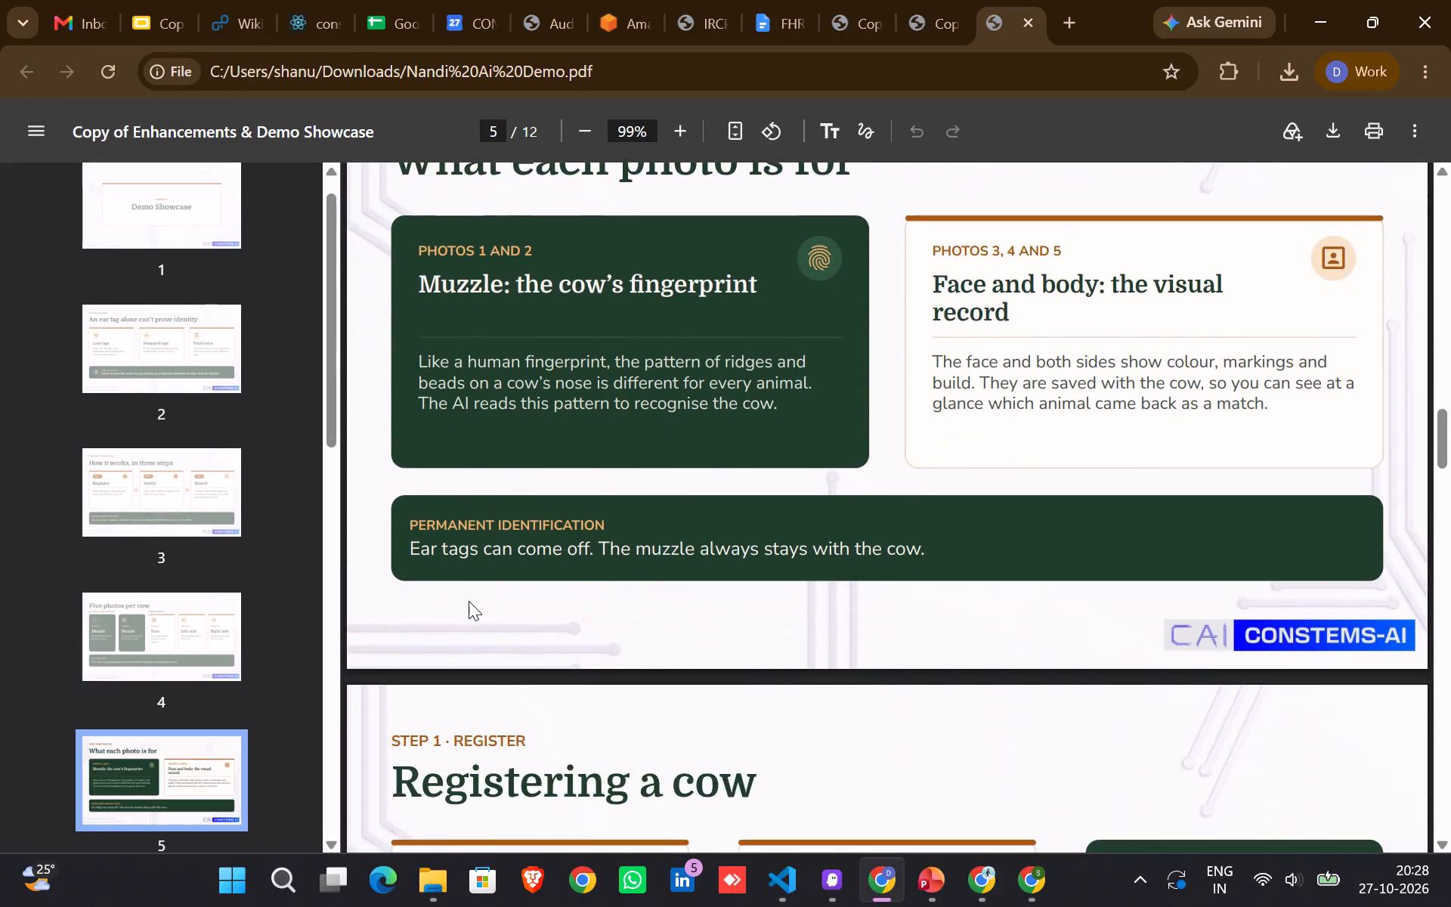
{"action": "scroll", "coordinate": [469, 601], "scroll_direction": "down", "scroll_amount": 5}
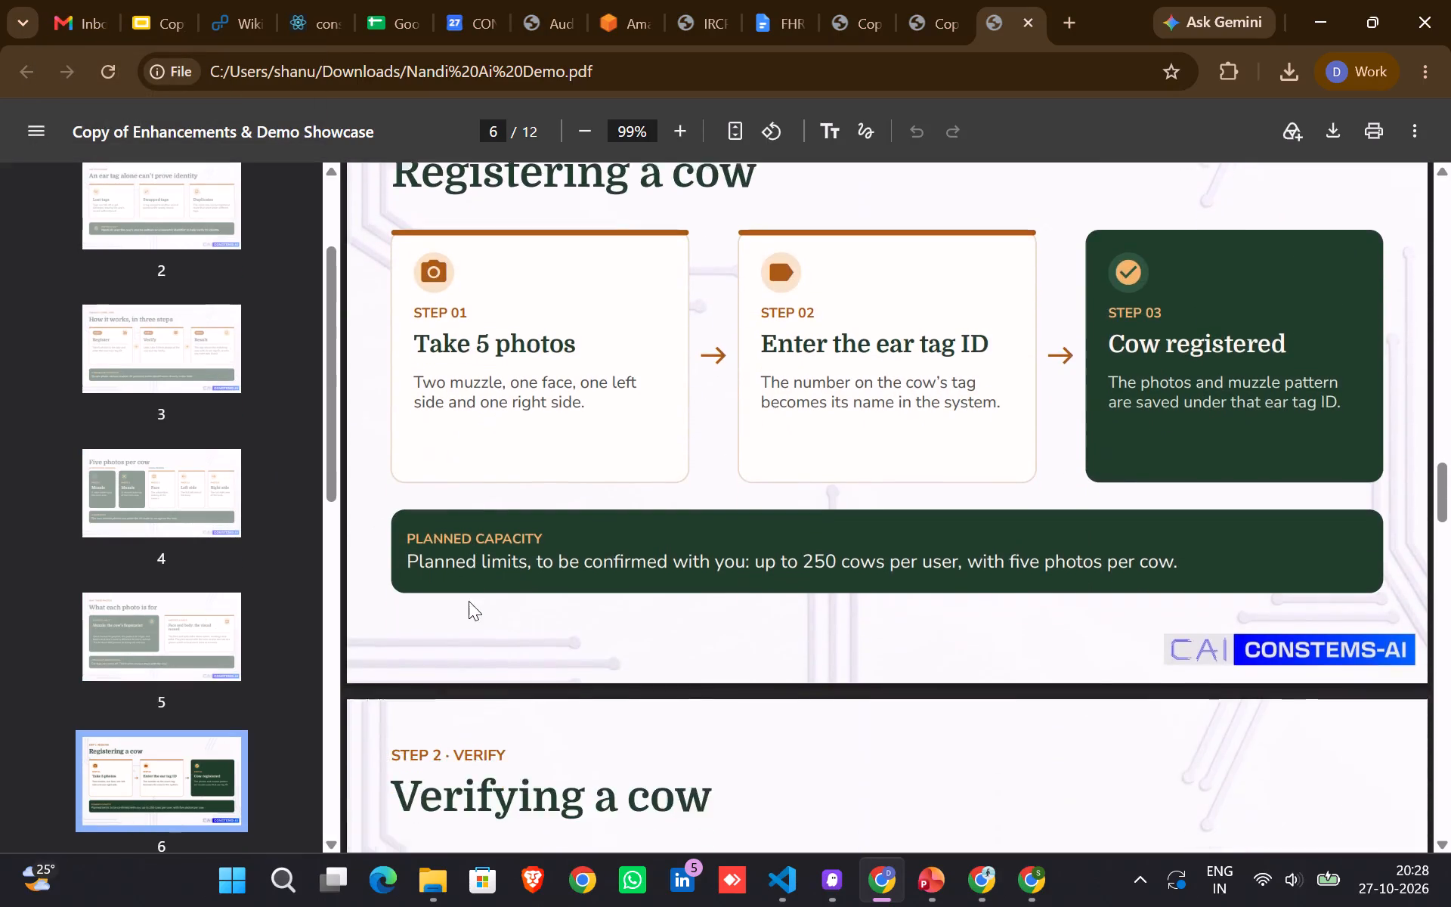
{"action": "scroll", "coordinate": [469, 601], "scroll_direction": "down", "scroll_amount": 6}
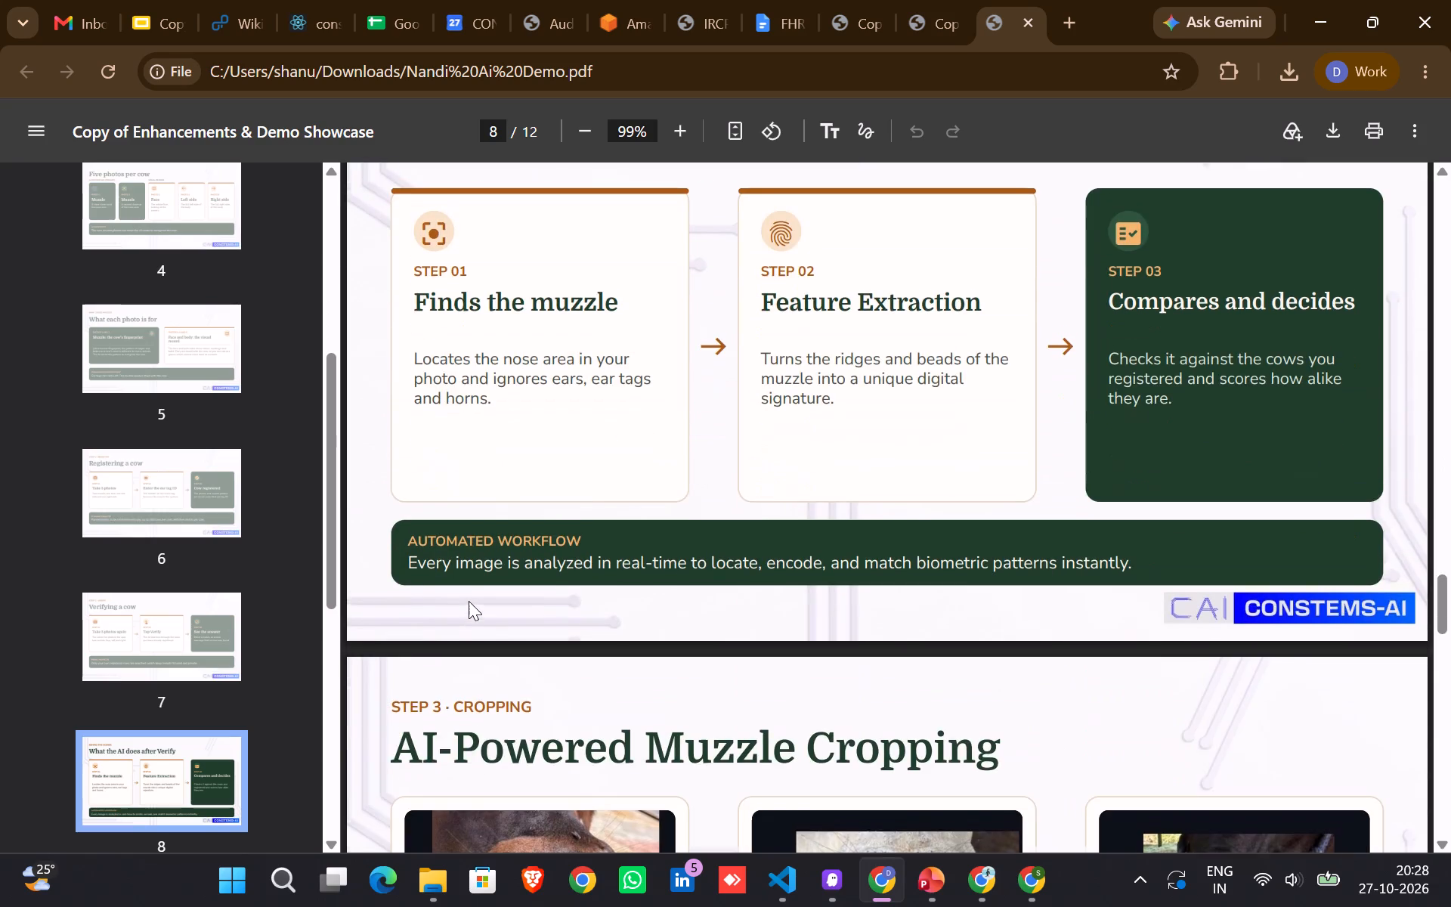
{"action": "scroll", "coordinate": [469, 601], "scroll_direction": "down", "scroll_amount": 5}
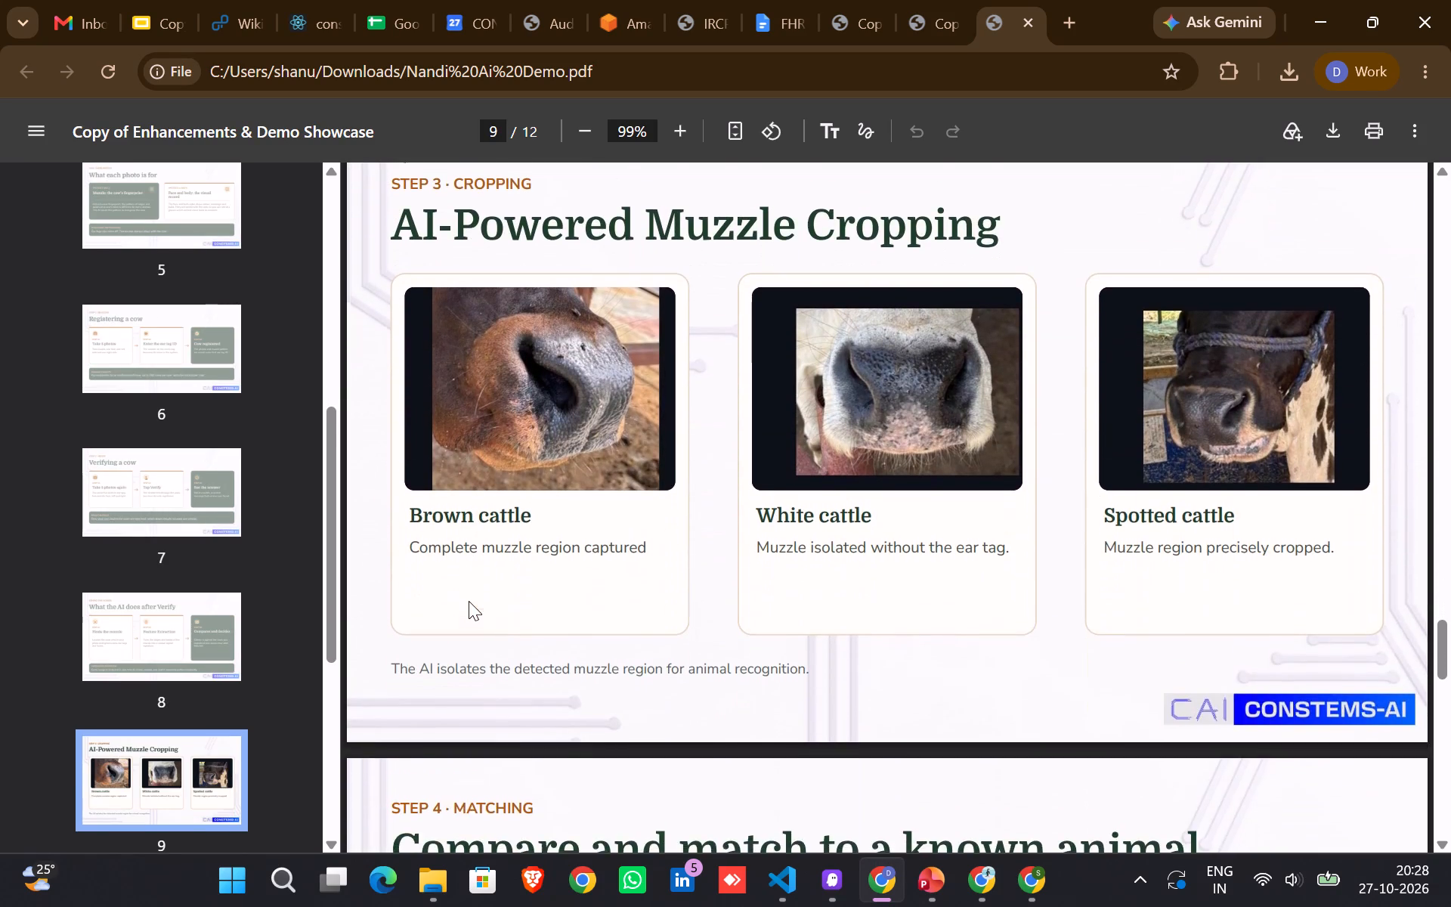
{"action": "scroll", "coordinate": [469, 601], "scroll_direction": "down", "scroll_amount": 3}
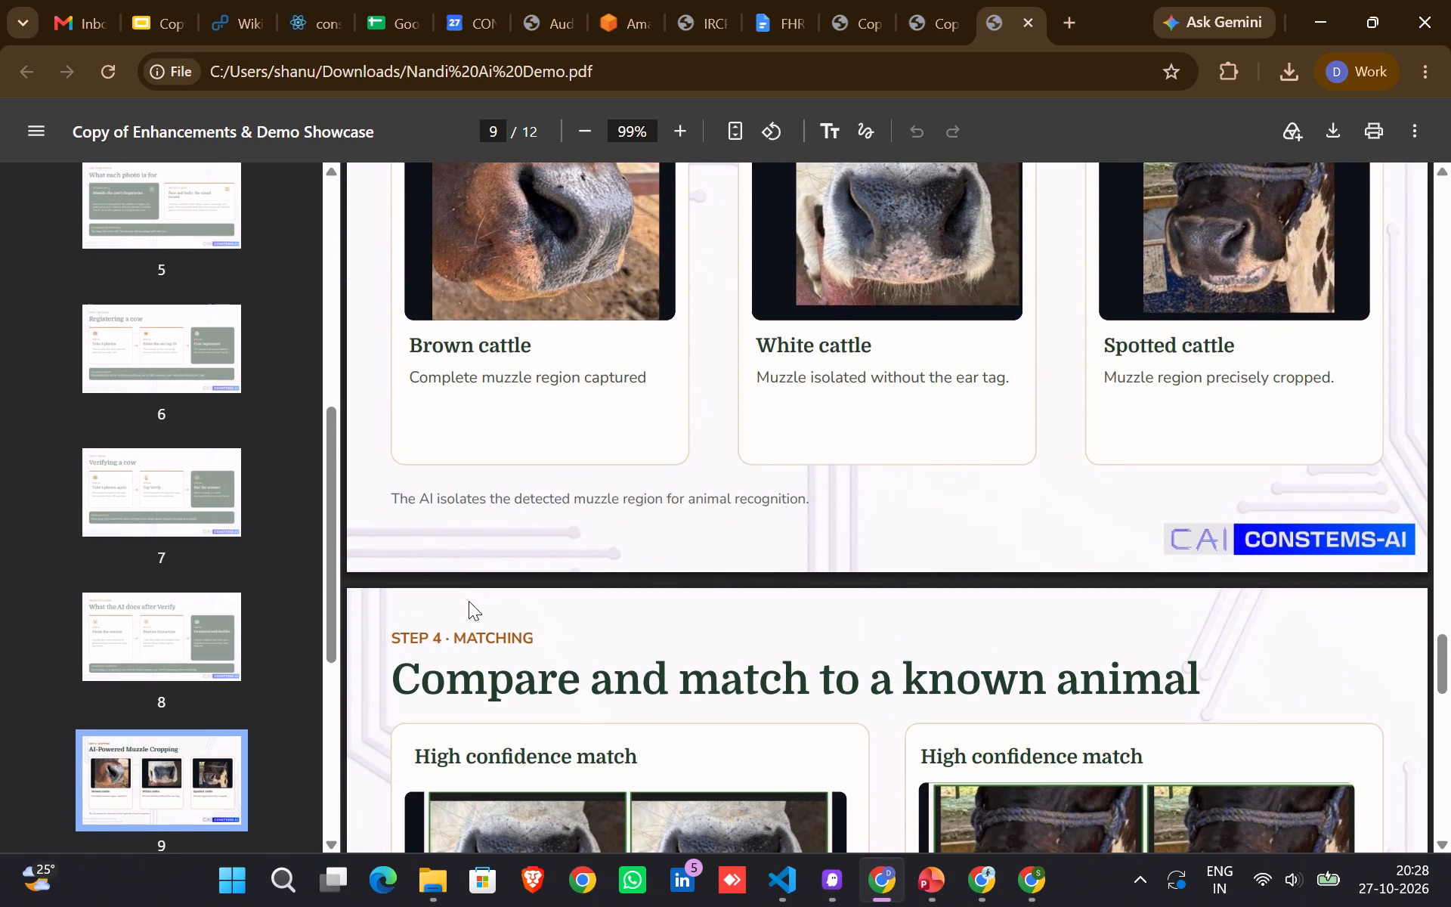
{"action": "scroll", "coordinate": [469, 601], "scroll_direction": "down", "scroll_amount": 9}
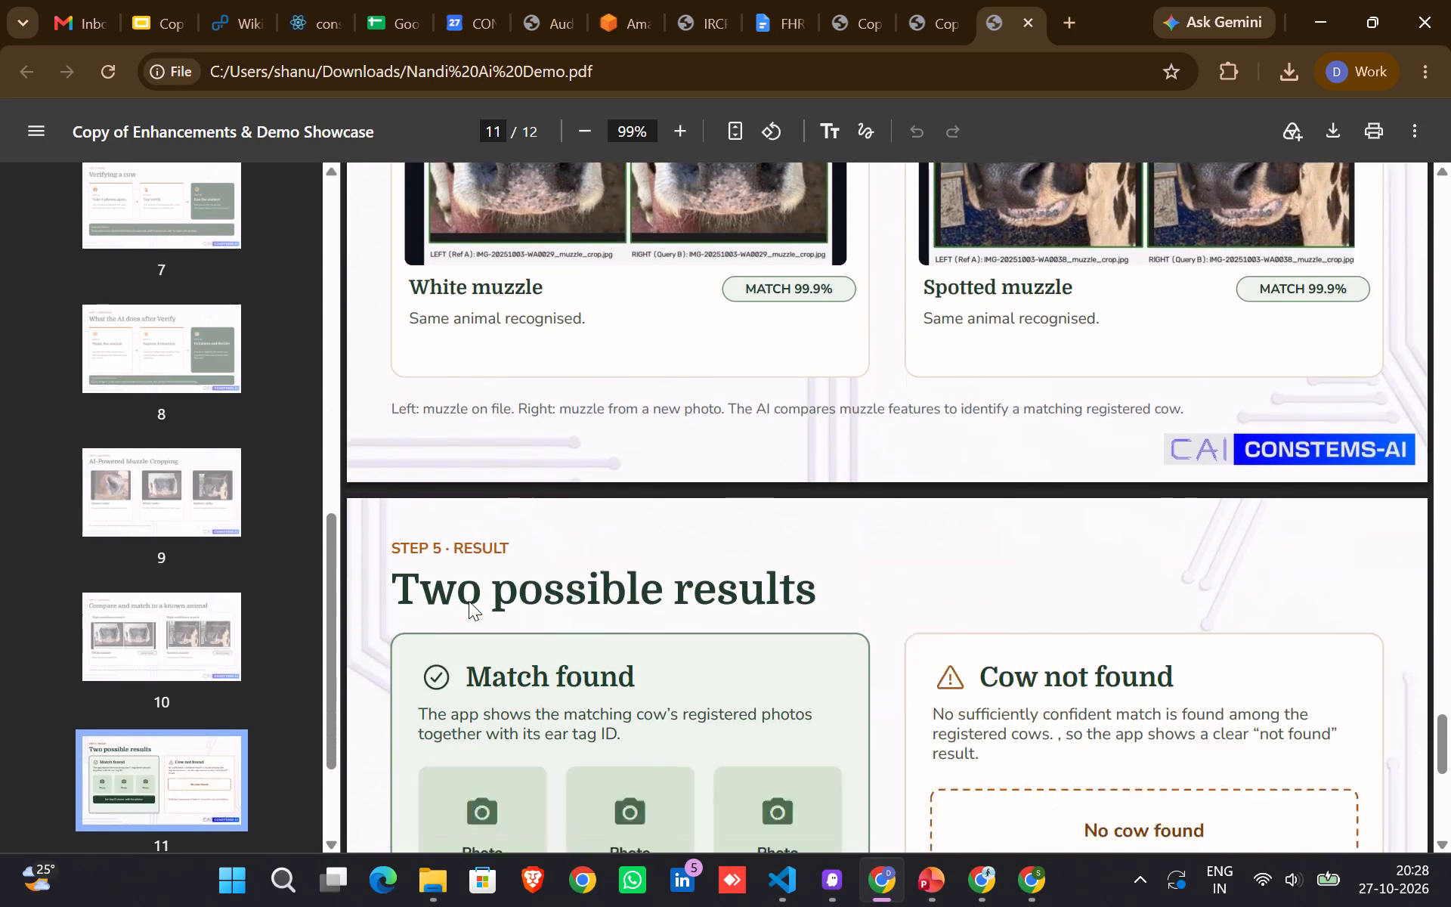
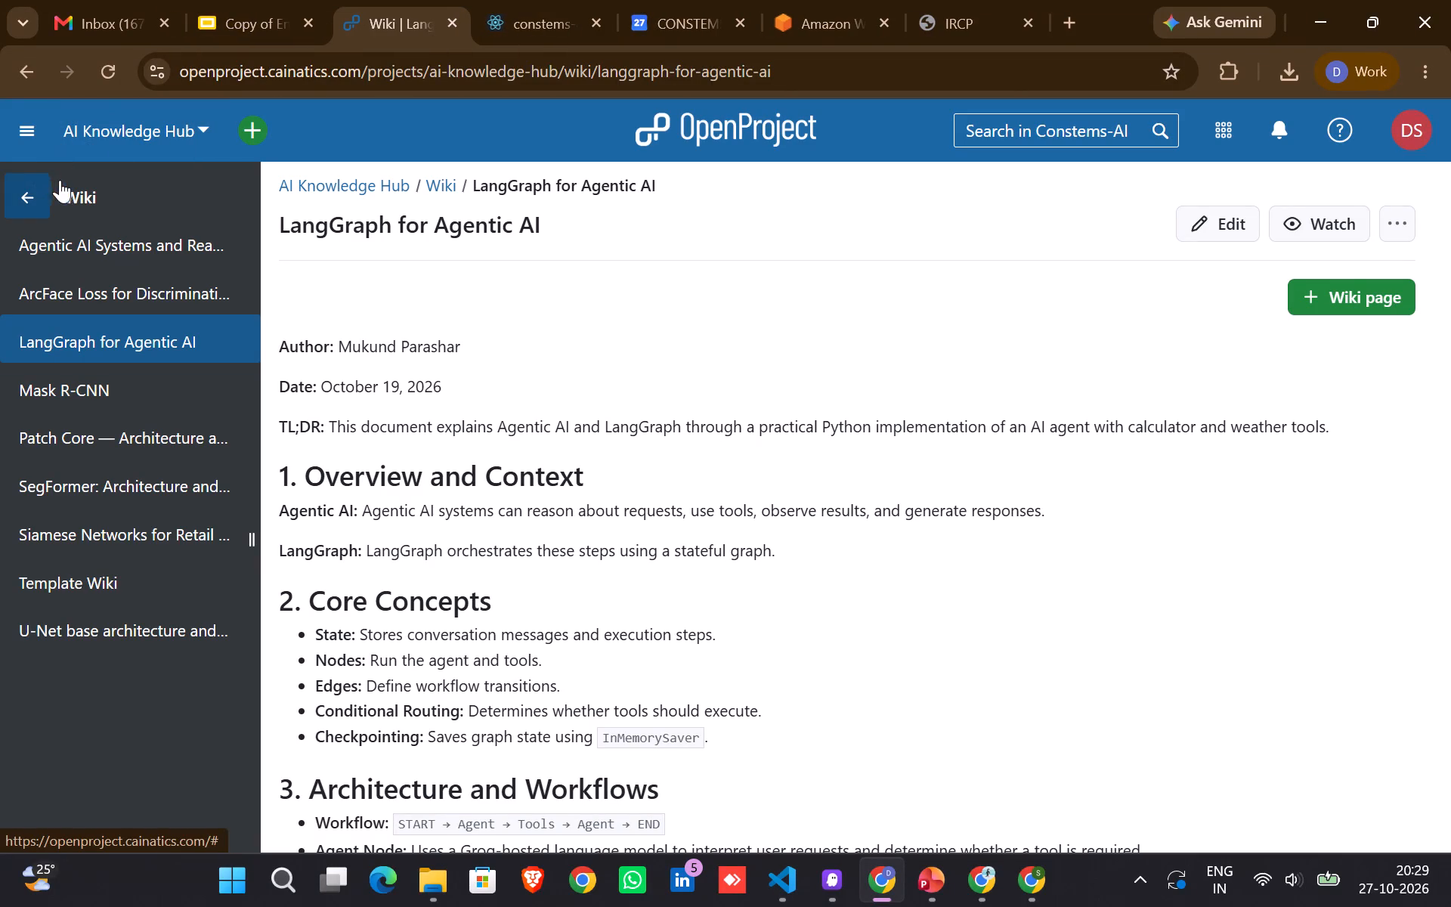
Switch to the Copy of Enhancements & Demo Showcase presentation and look over its opening slide thumbnails.
{"action": "left_click", "coordinate": [238, 0]}
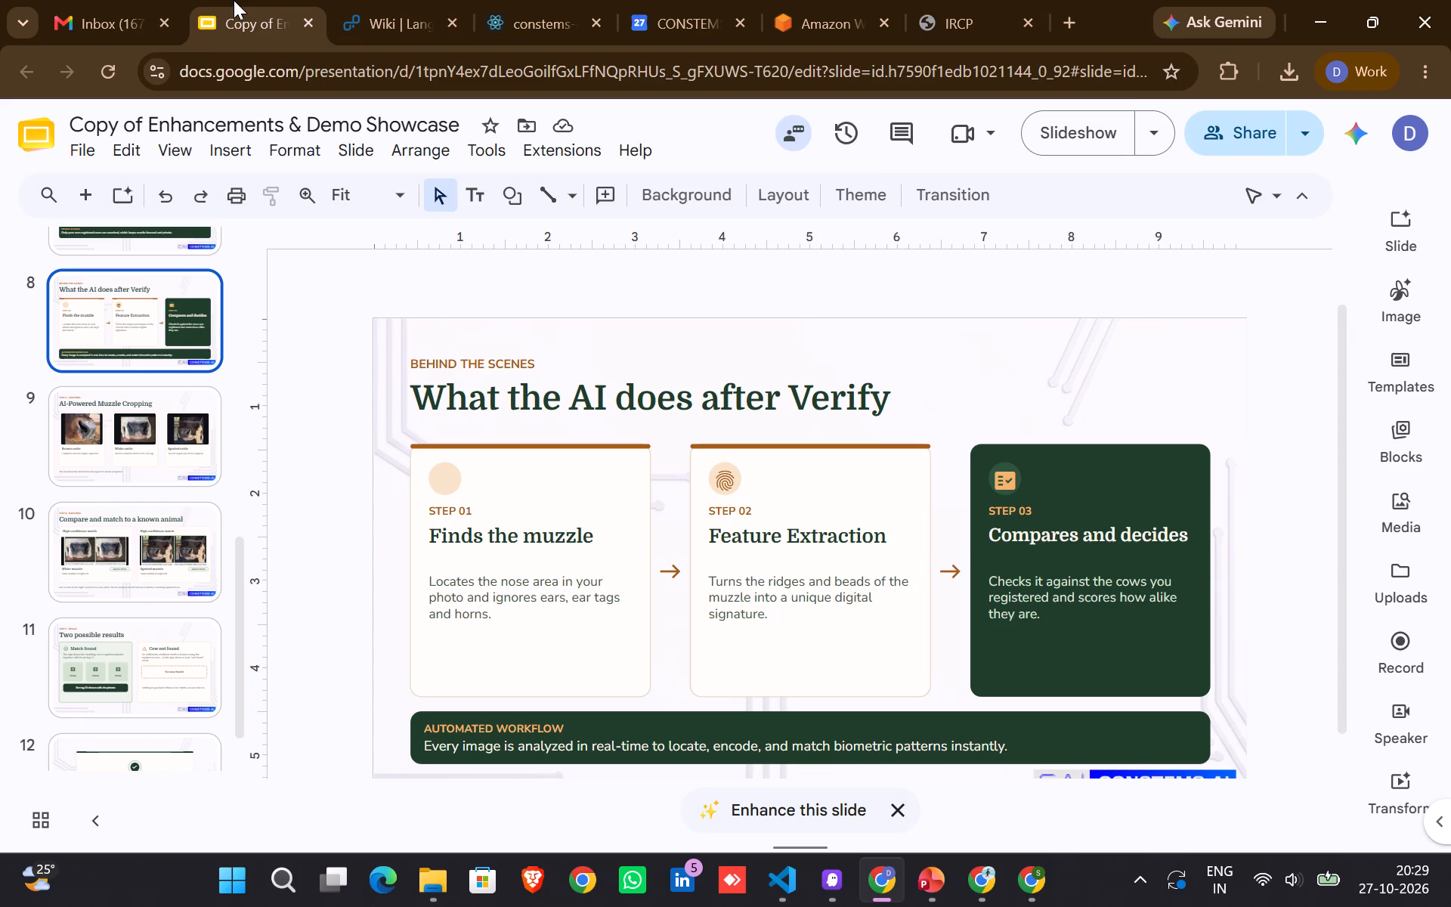
{"action": "scroll", "coordinate": [165, 453], "scroll_direction": "up", "scroll_amount": 7}
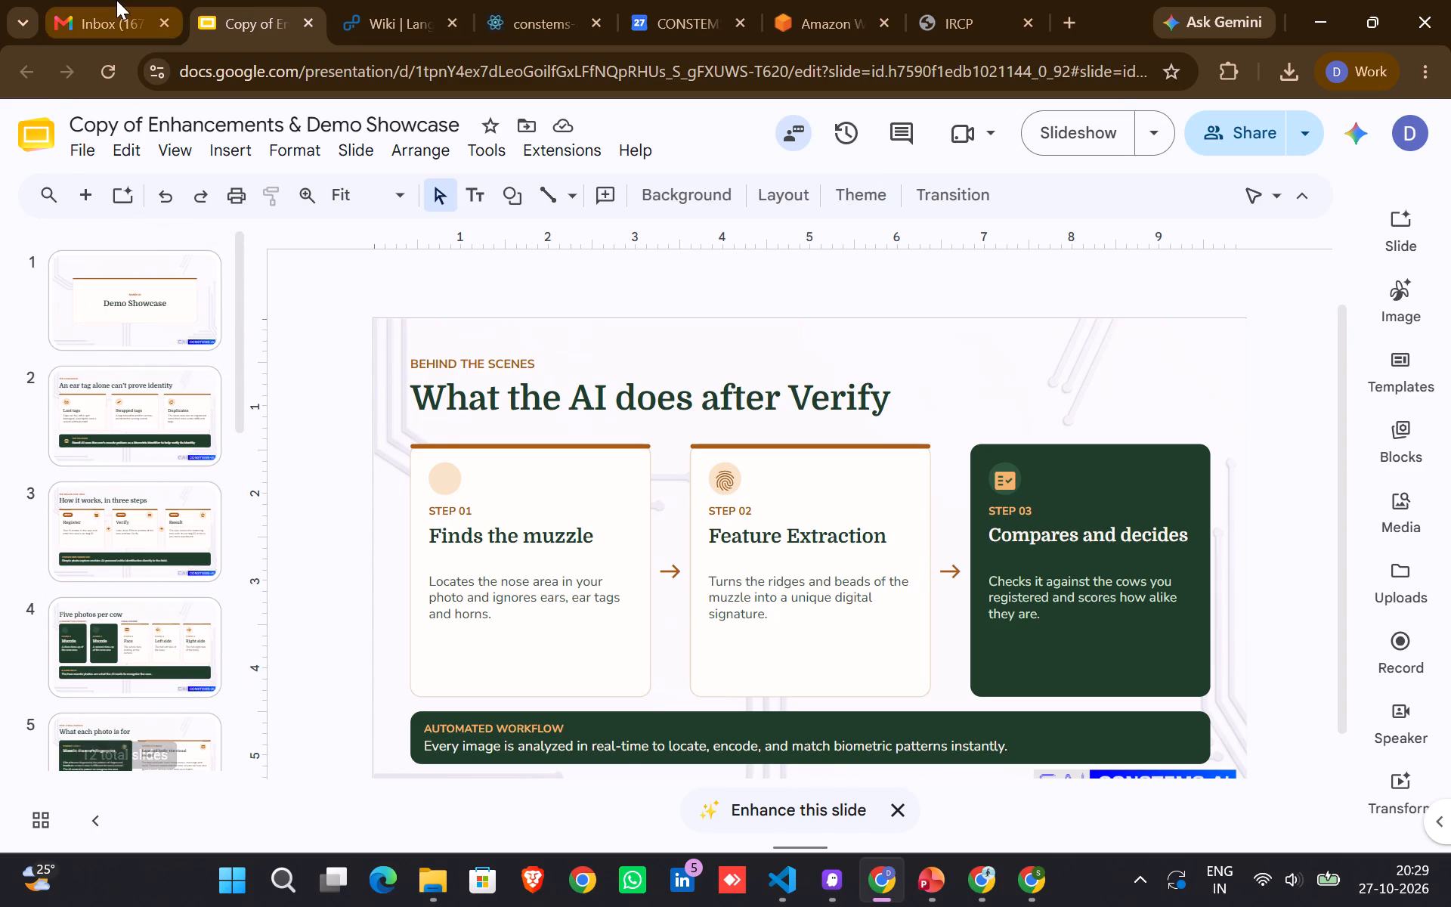
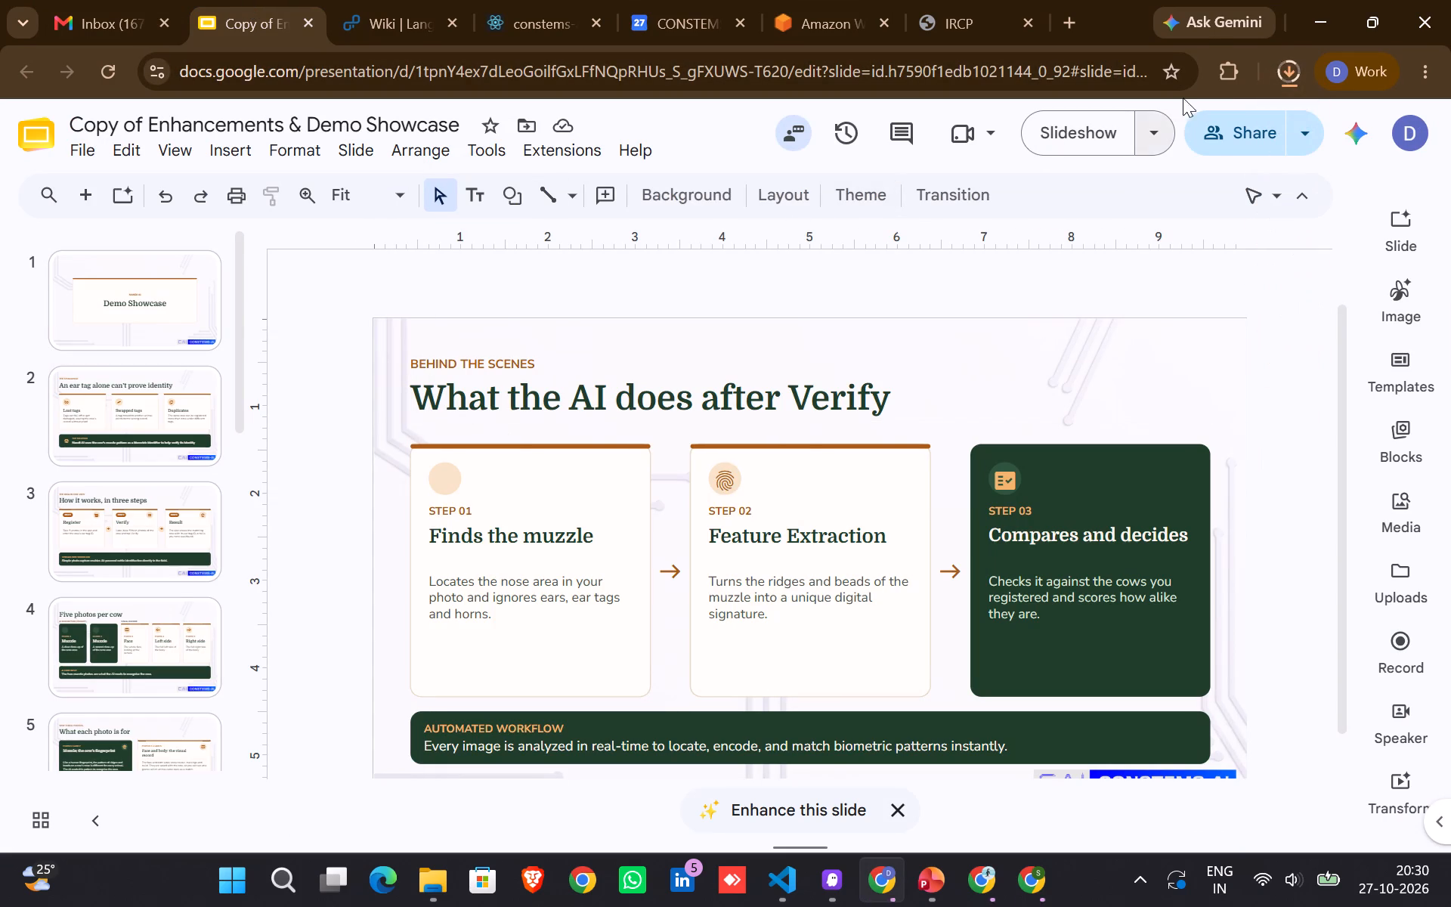
Show the newly downloaded Copy of Enhancements & Demo Showcase (2) presentation in its folder and rename it as nandi ai demo ppt.
{"action": "left_click", "coordinate": [1274, 75]}
{"action": "left_click", "coordinate": [1274, 75]}
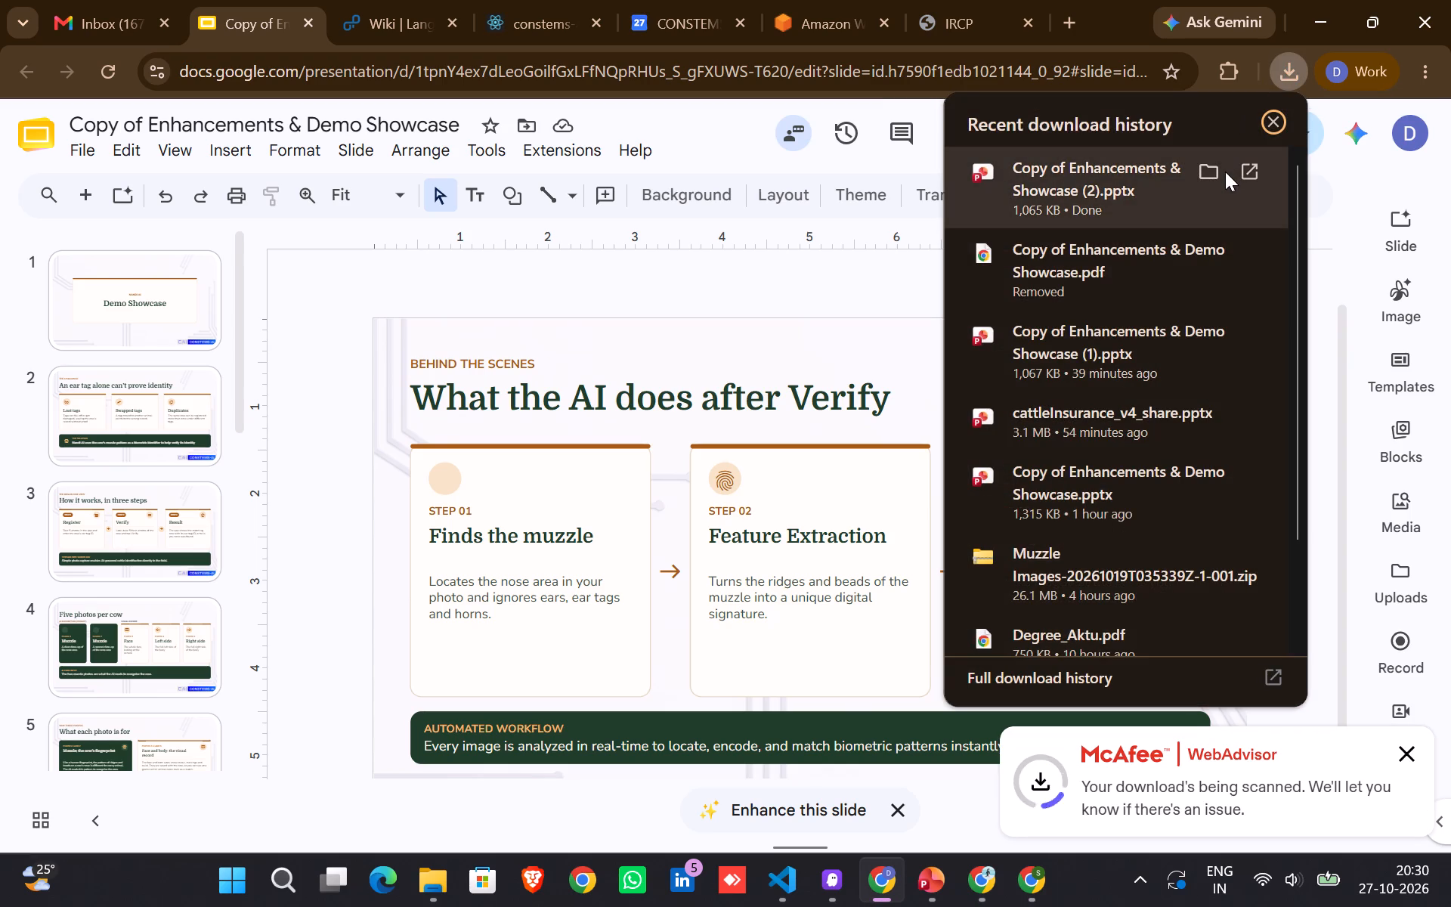
{"action": "left_click", "coordinate": [1225, 172]}
{"action": "left_click", "coordinate": [1202, 175]}
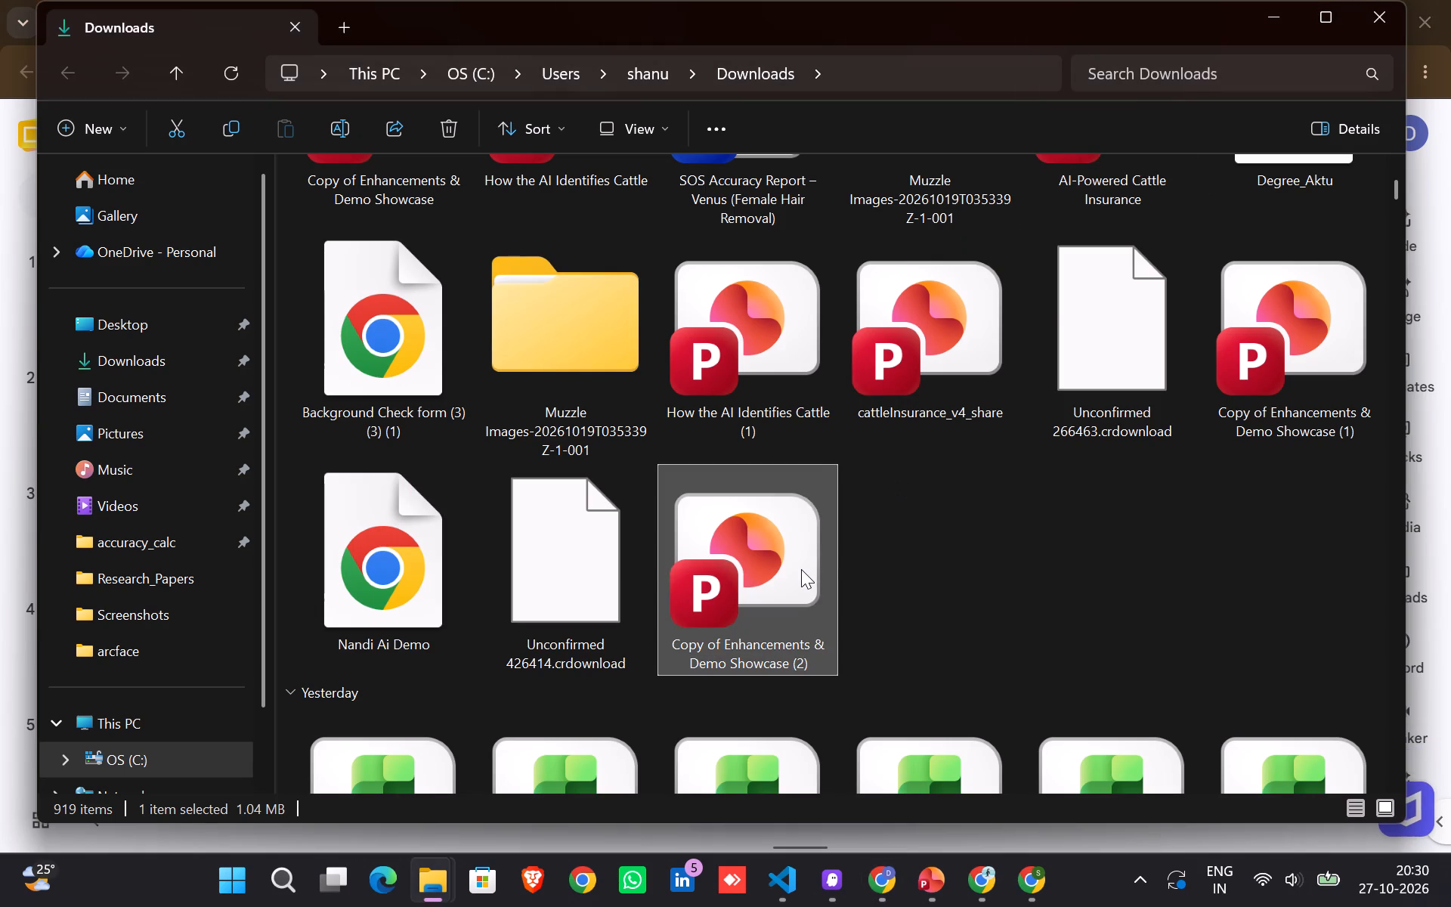
{"action": "right_click", "coordinate": [801, 569]}
{"action": "left_click", "coordinate": [979, 145]}
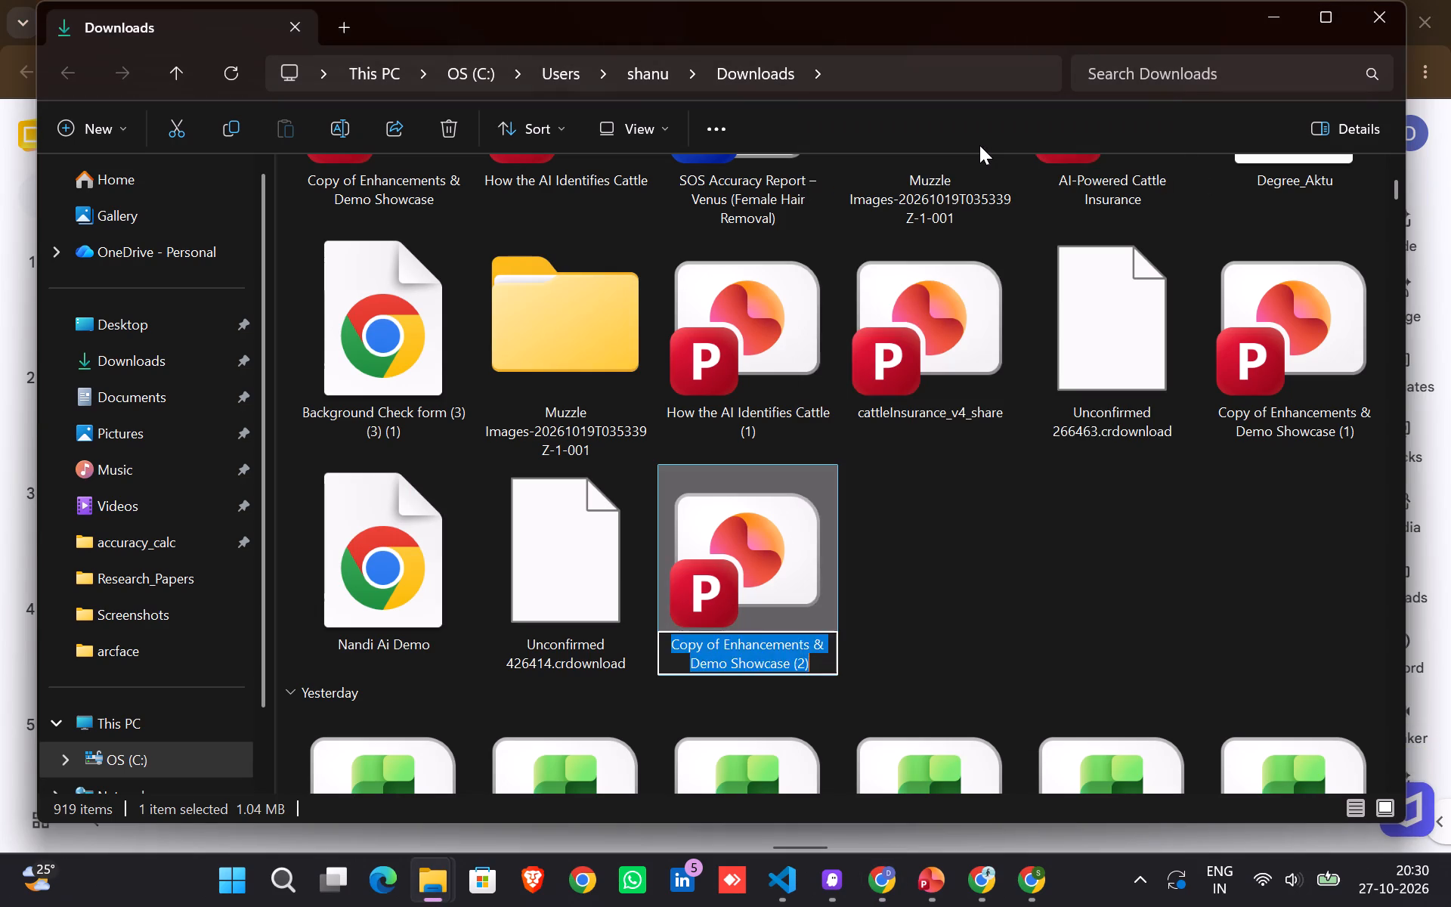
{"action": "key", "text": "BackSpace"}
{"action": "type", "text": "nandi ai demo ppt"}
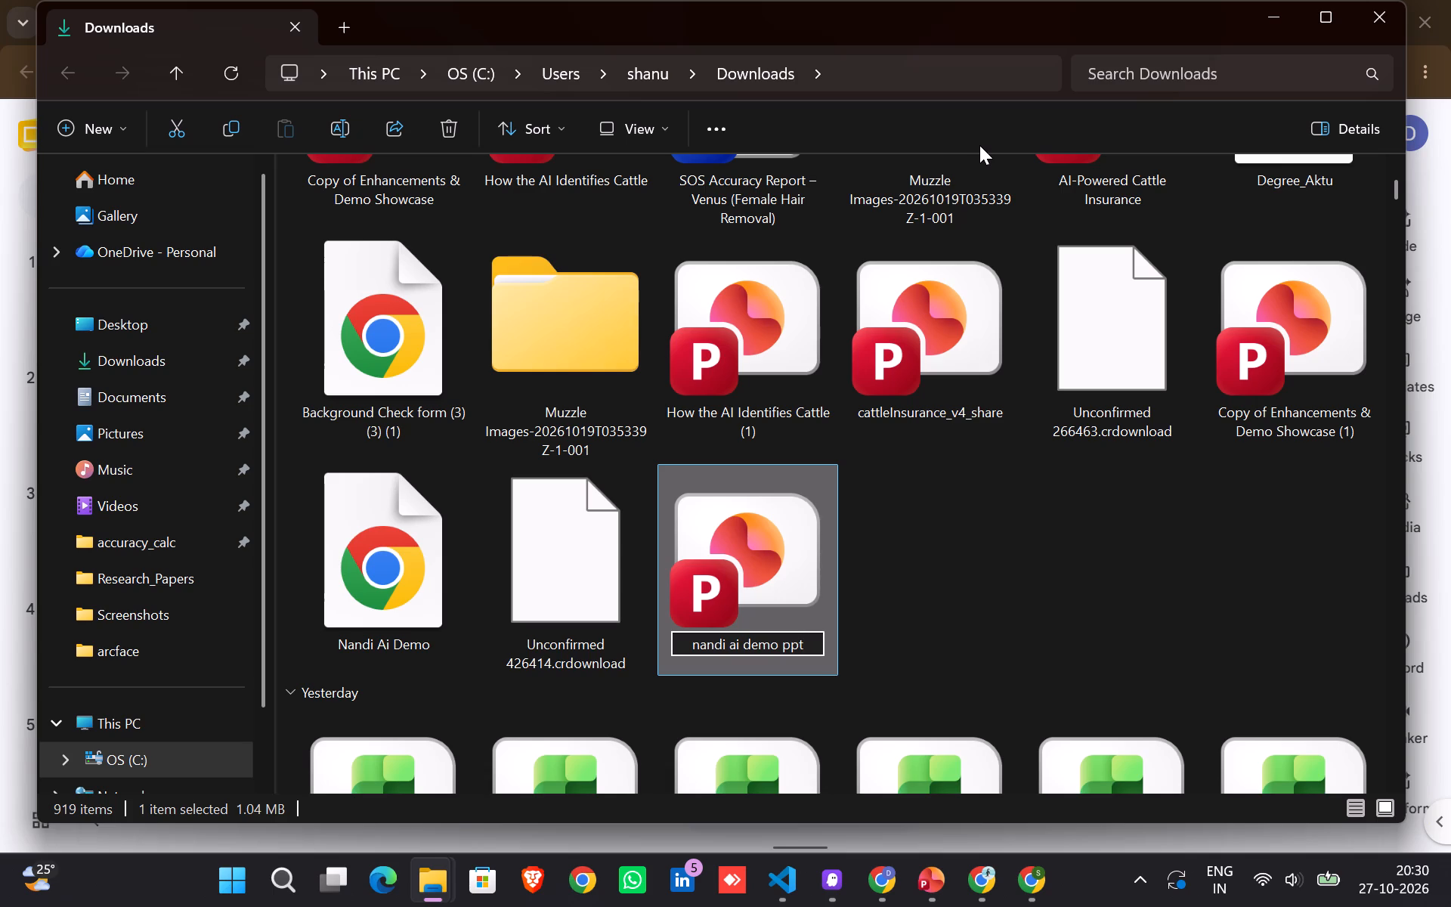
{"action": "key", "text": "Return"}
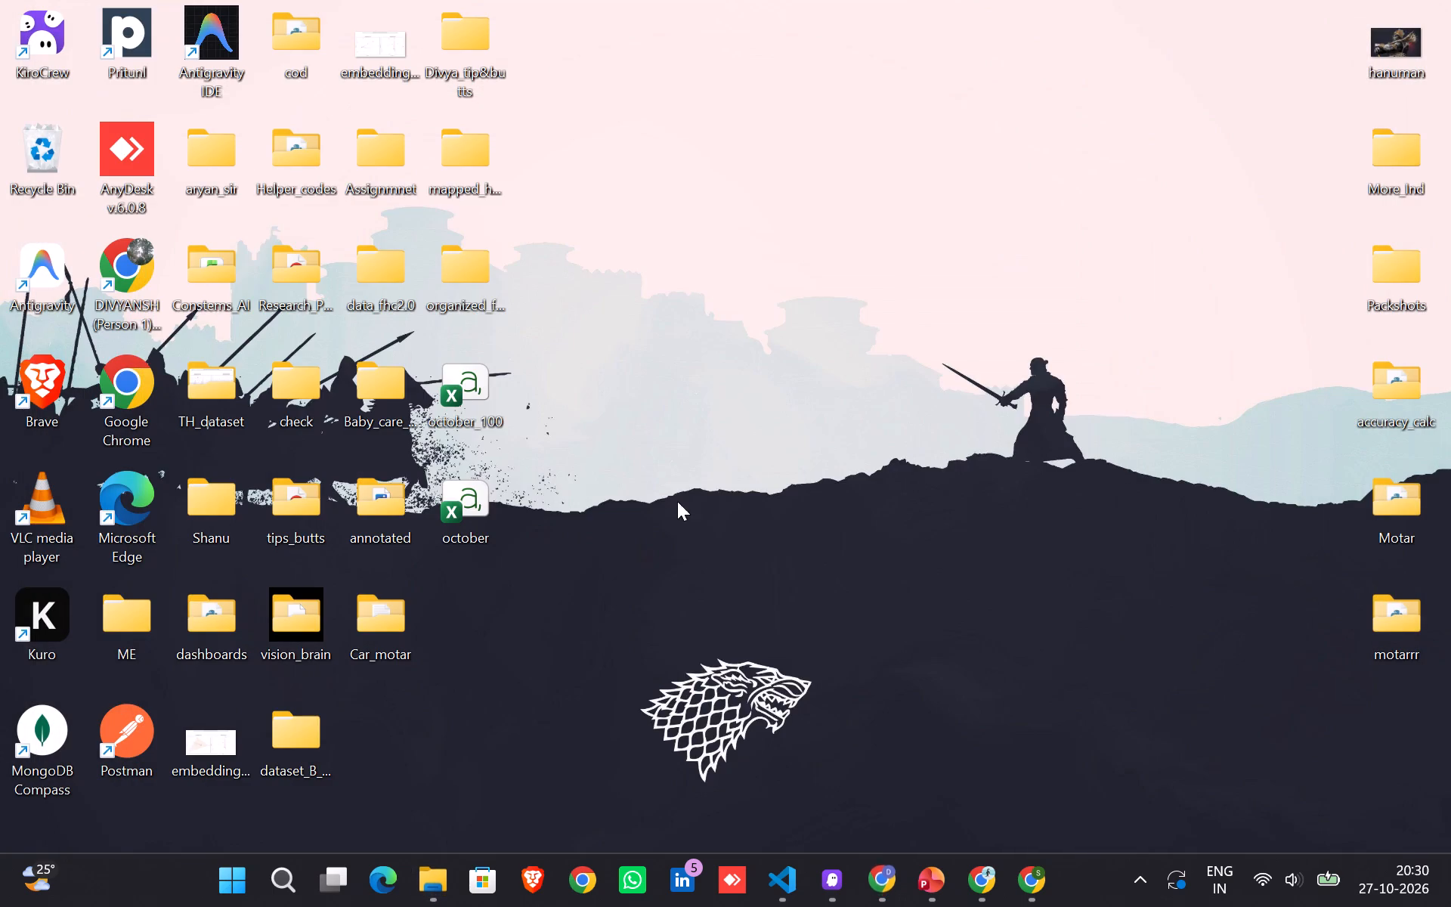
Create a desktop folder named Nandi AI and place it directly below the Car_motar folder.
{"action": "right_click", "coordinate": [654, 555]}
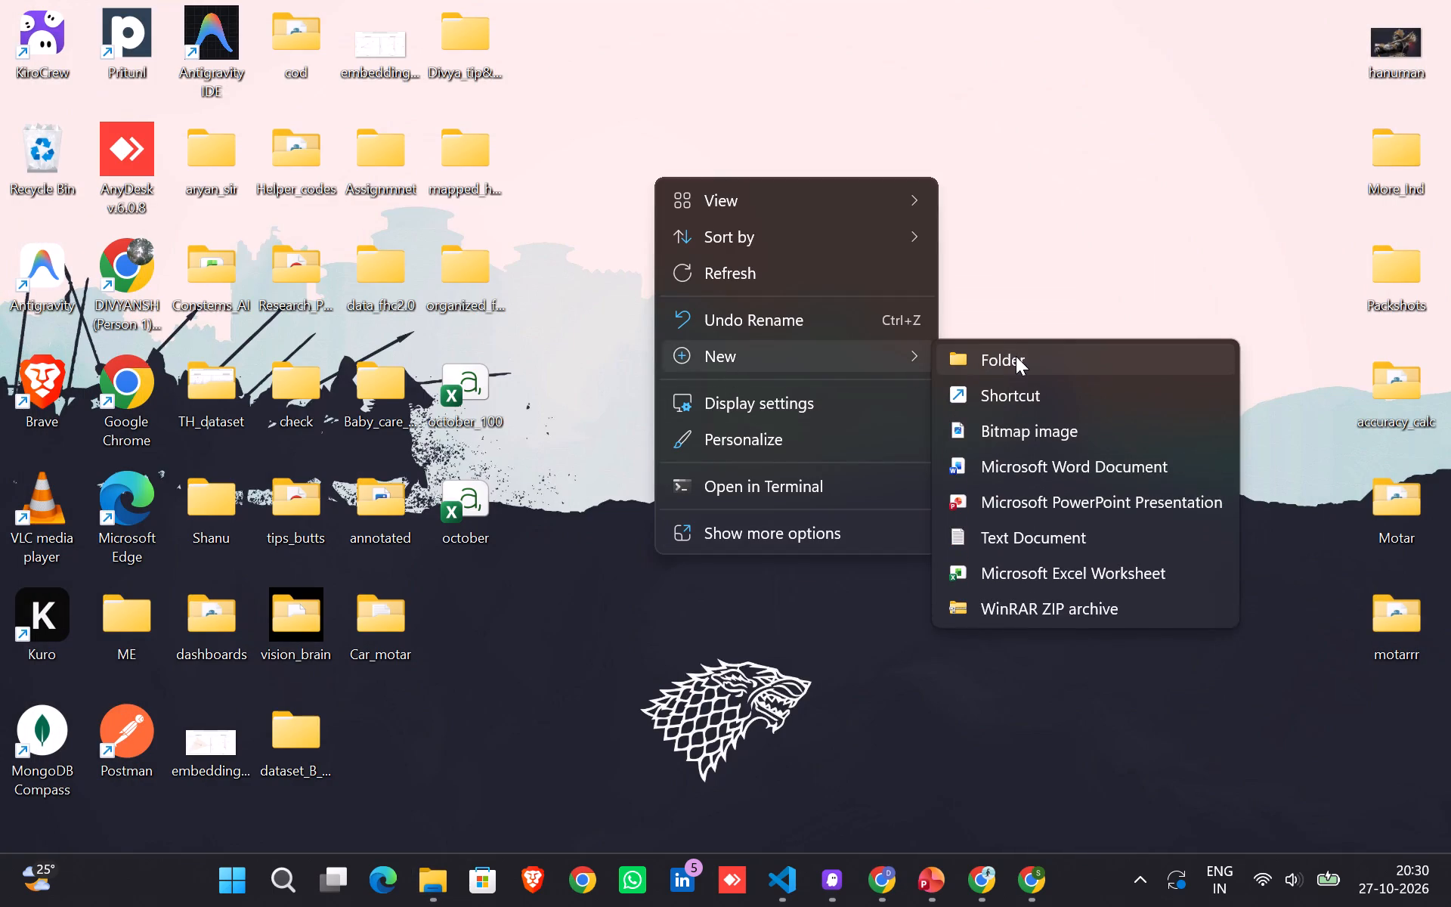
{"action": "left_click", "coordinate": [1016, 356]}
{"action": "type", "text": "NAN"}
{"action": "key", "text": "BackSpace"}
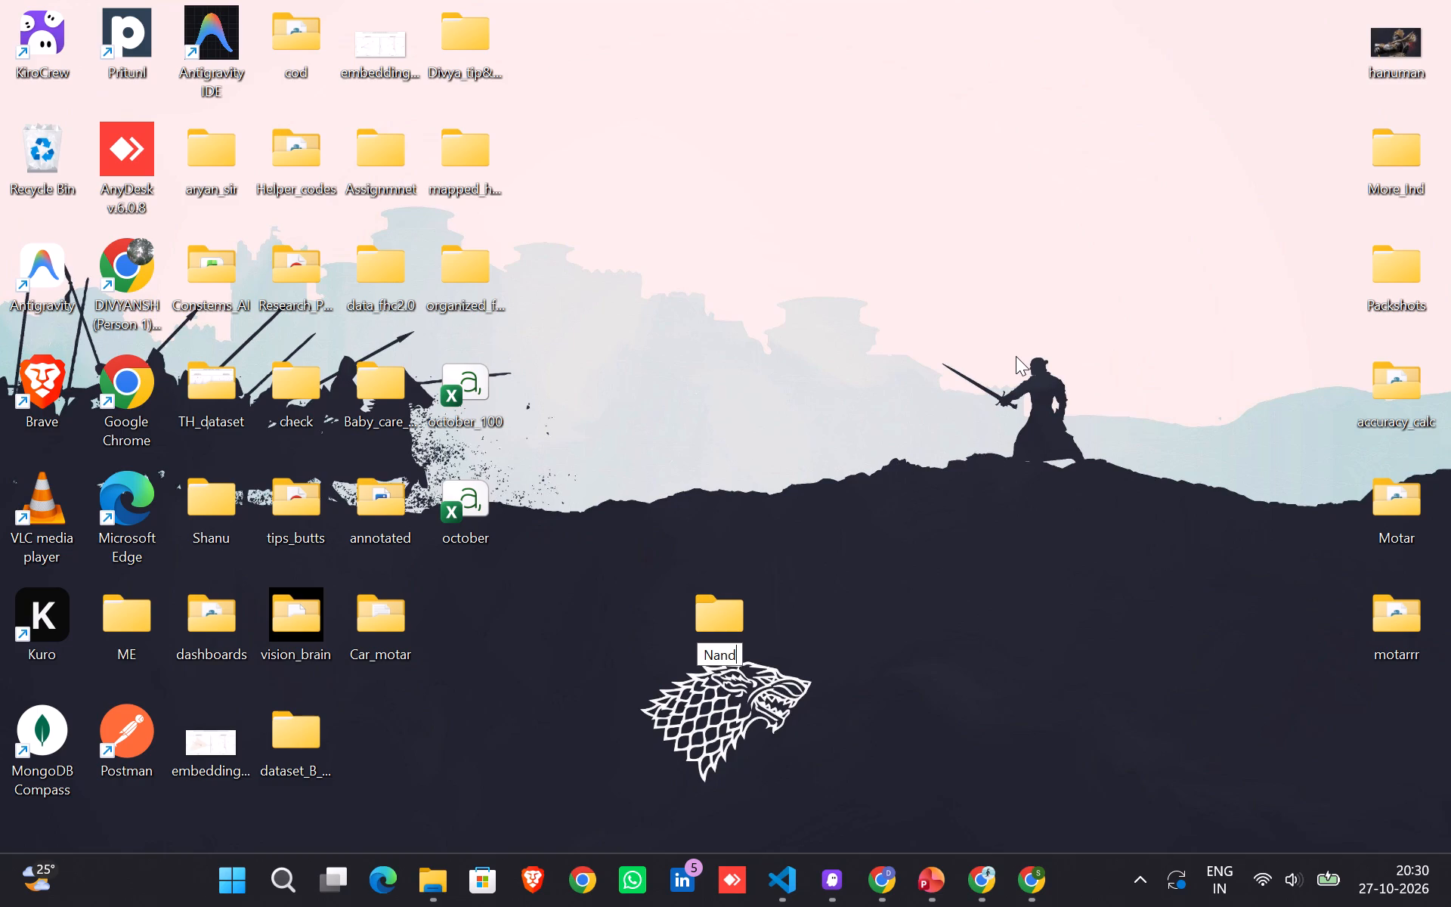
{"action": "key", "text": "Return"}
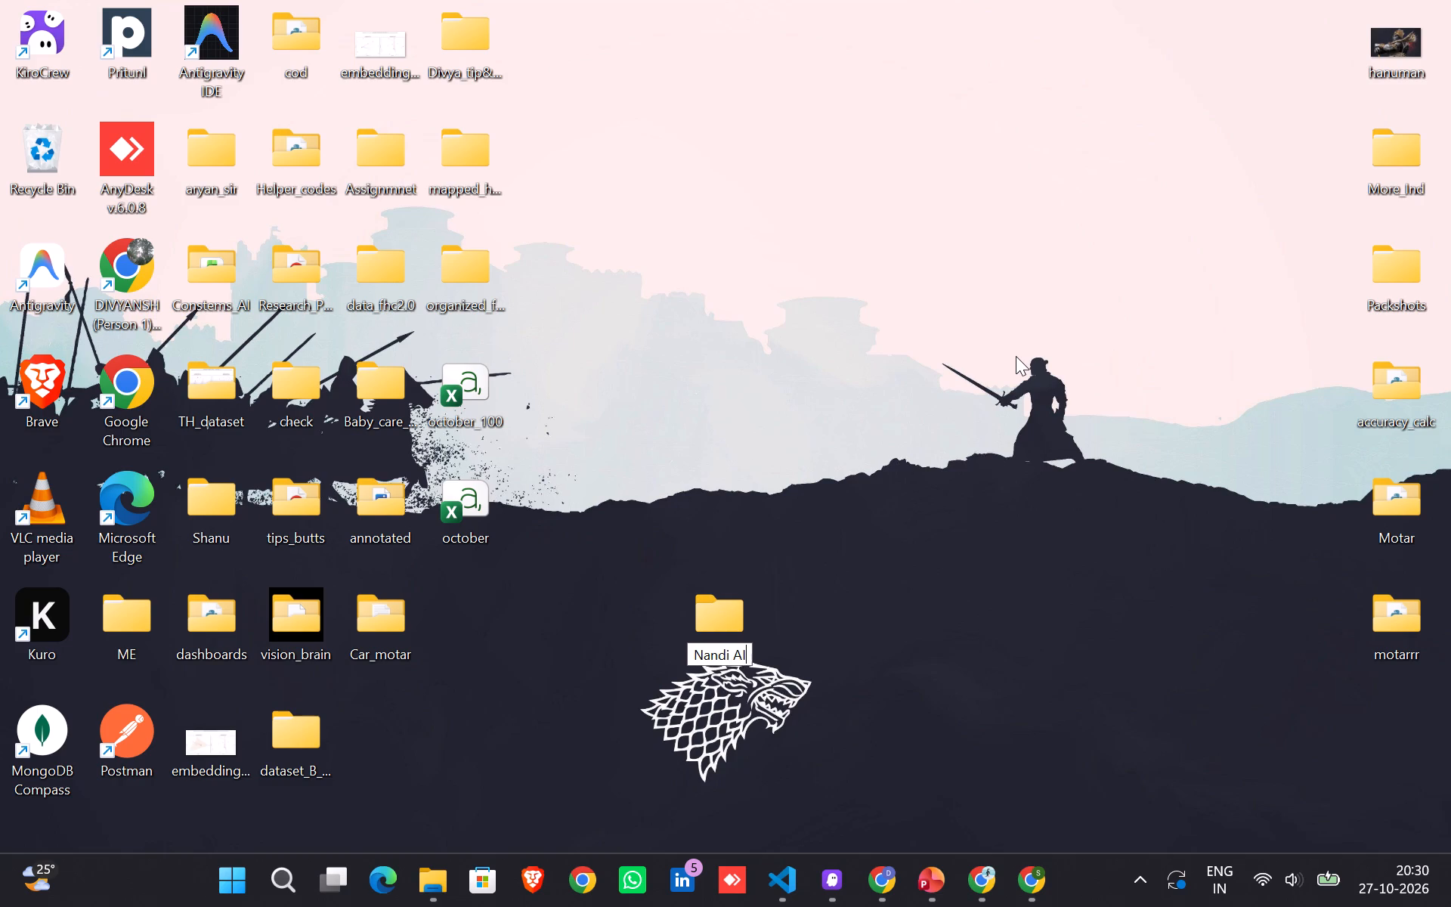
{"action": "left_click", "coordinate": [735, 608]}
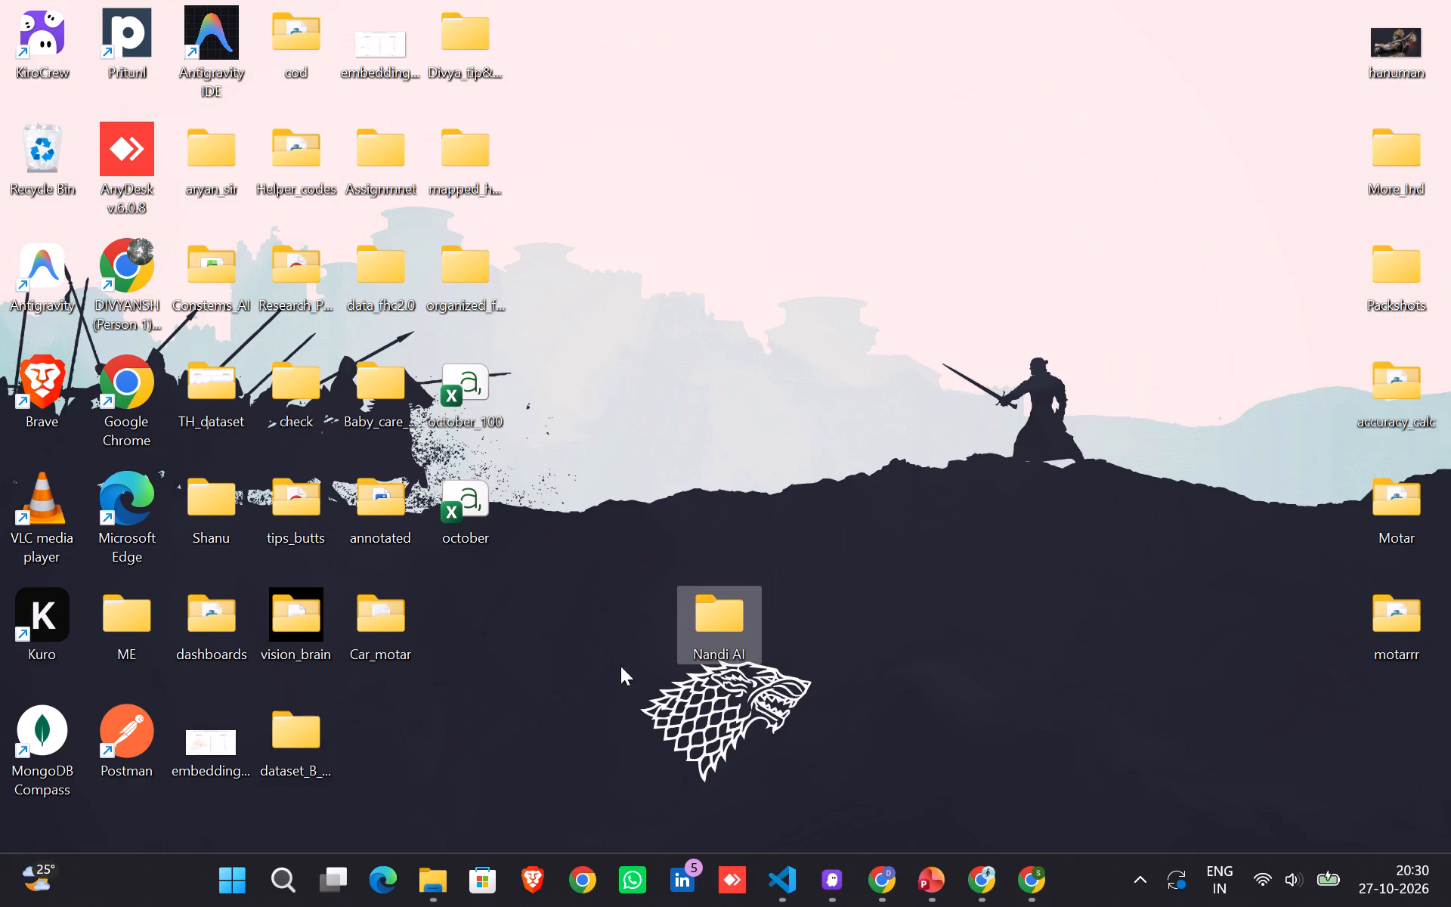
{"action": "left_click_drag", "start_coordinate": [708, 618], "coordinate": [360, 726]}
Move the nandi ai demo ppt presentation from Downloads into the Nandi AI desktop folder.
{"action": "key", "text": "alt+Tab"}
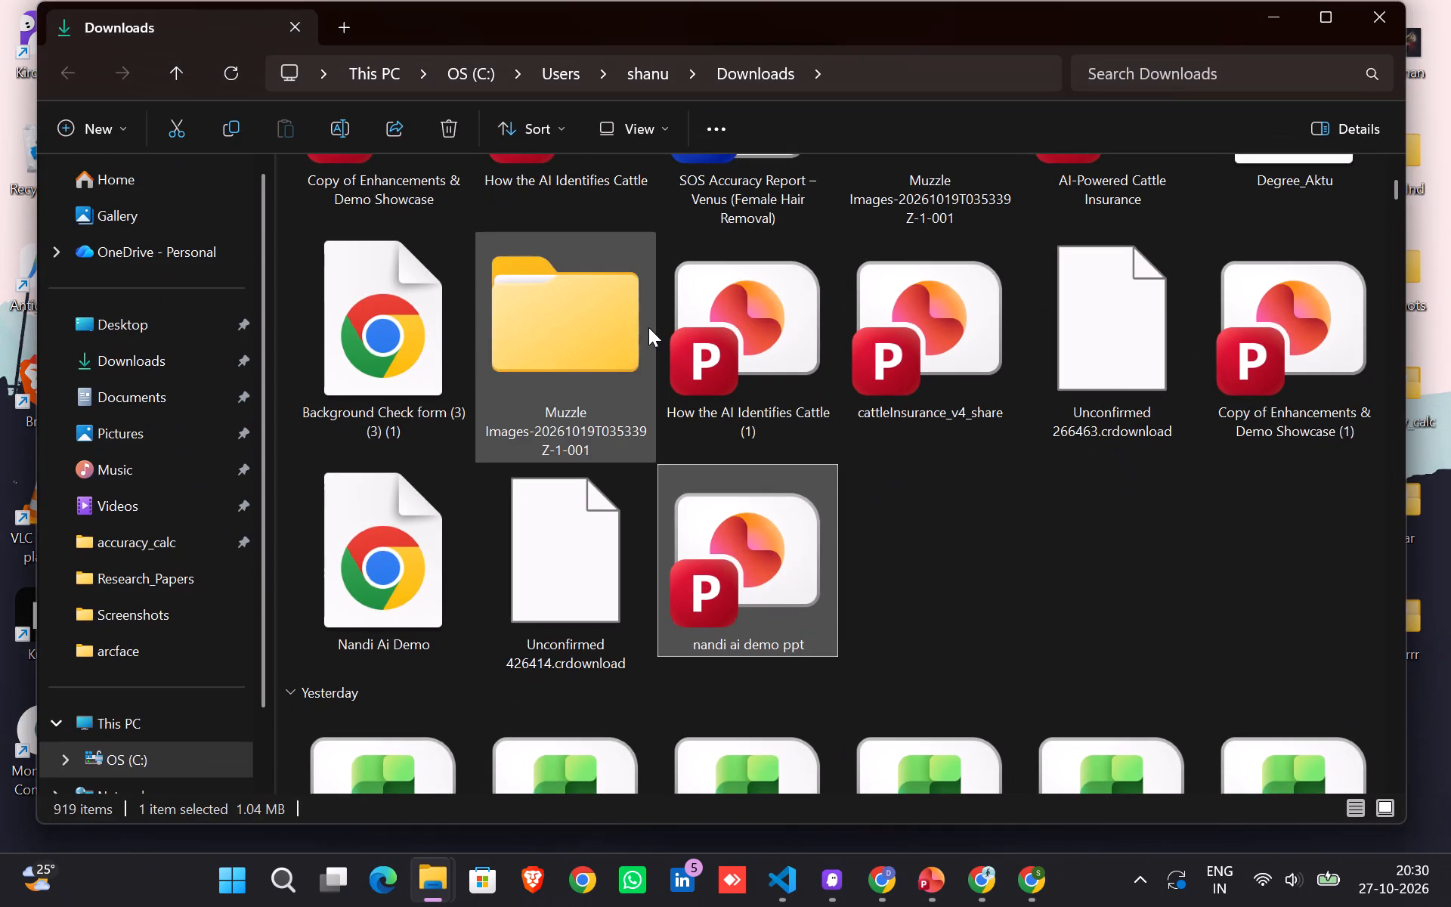
{"action": "left_click_drag", "start_coordinate": [774, 581], "coordinate": [869, 574]}
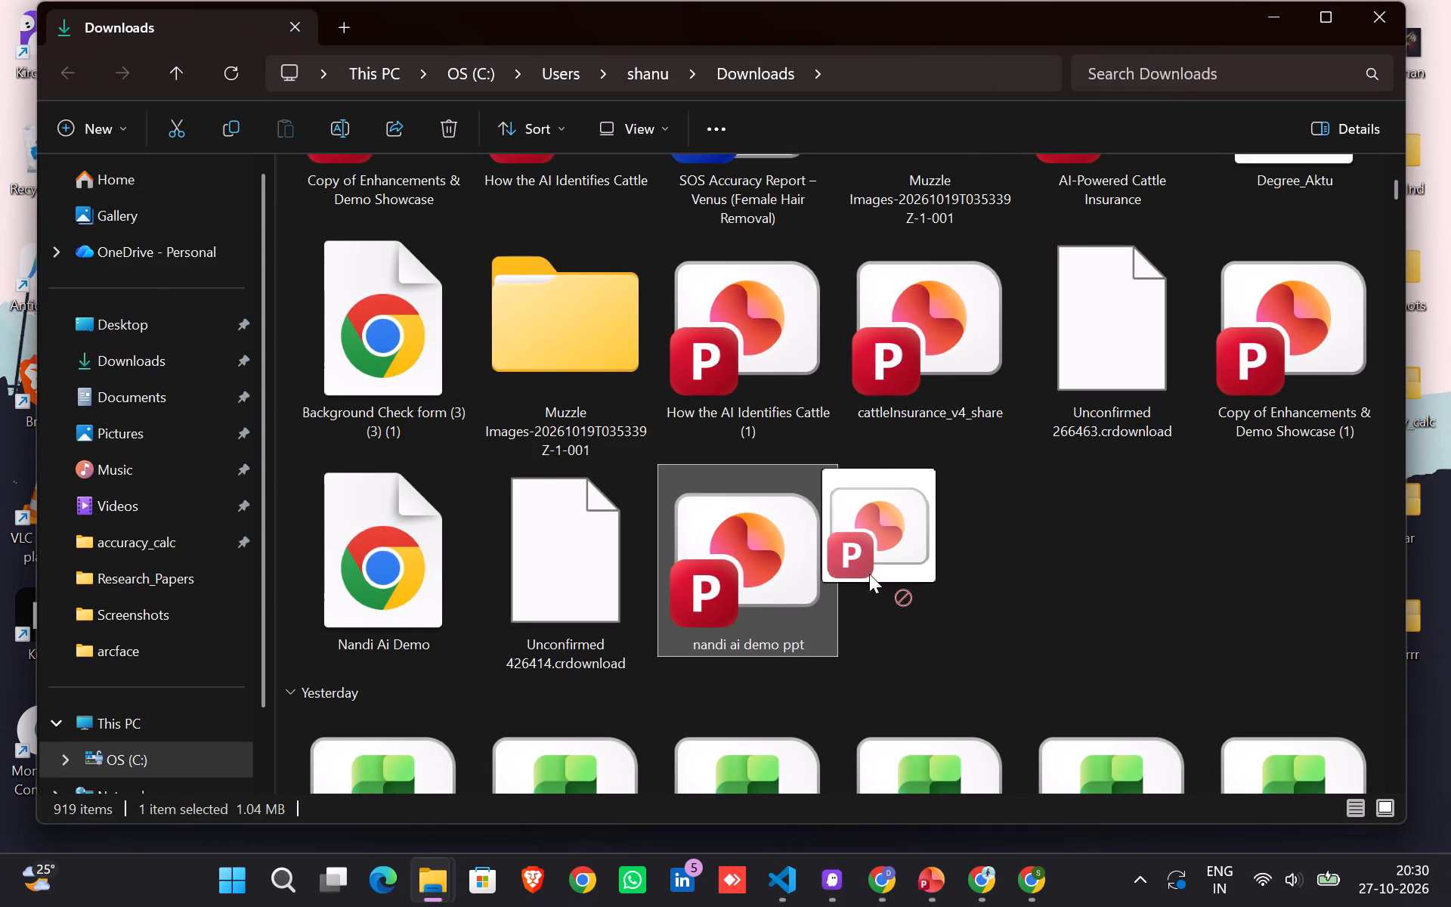
{"action": "left_click_drag", "start_coordinate": [869, 574], "coordinate": [783, 600]}
{"action": "key", "text": "ctrl+x"}
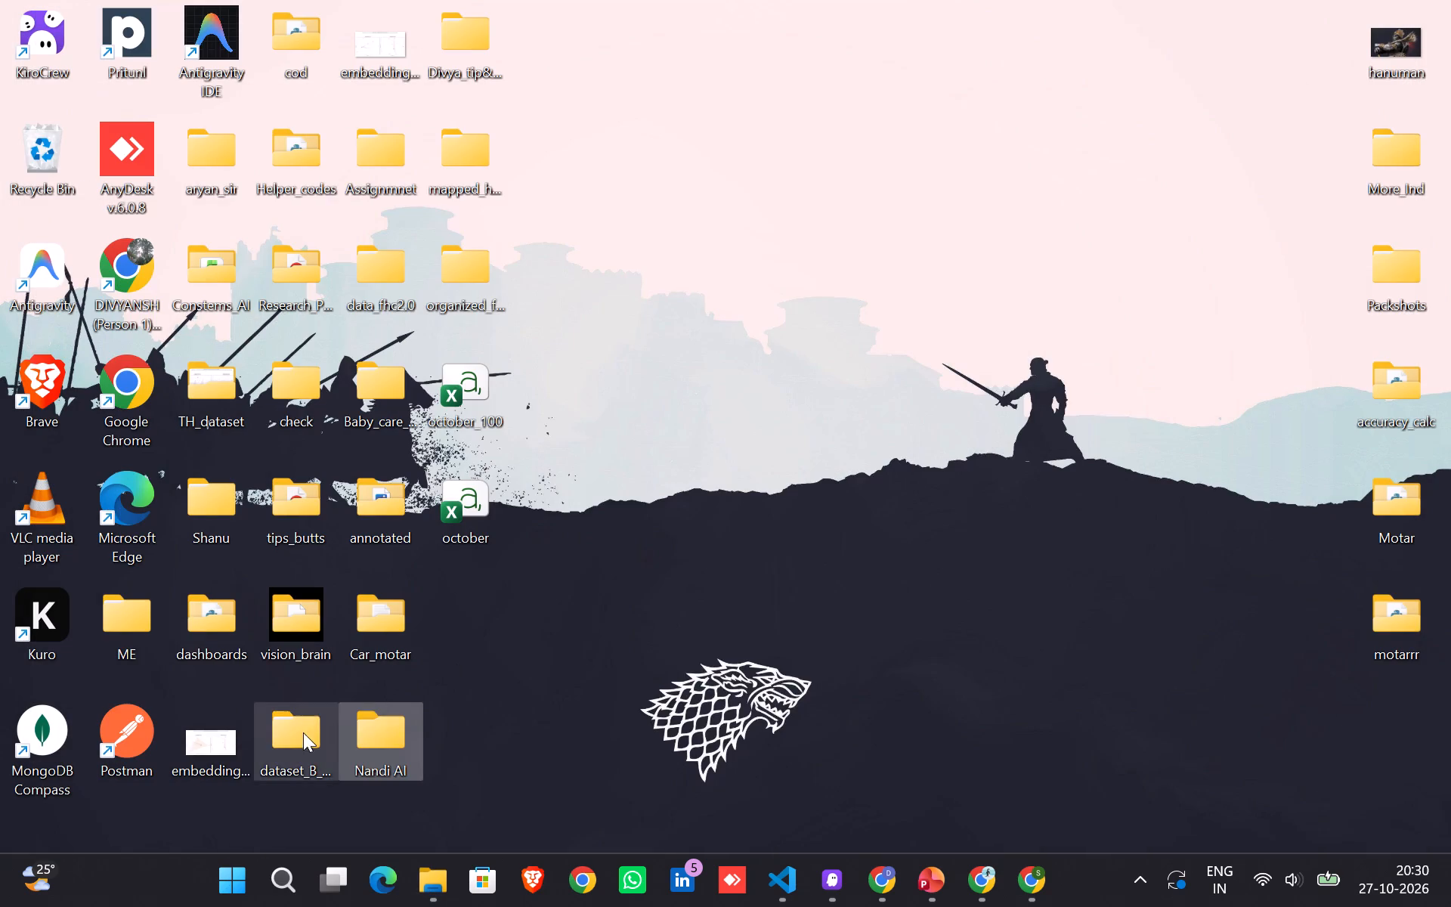
{"action": "double_click", "coordinate": [385, 747]}
{"action": "key", "text": "ctrl+v"}
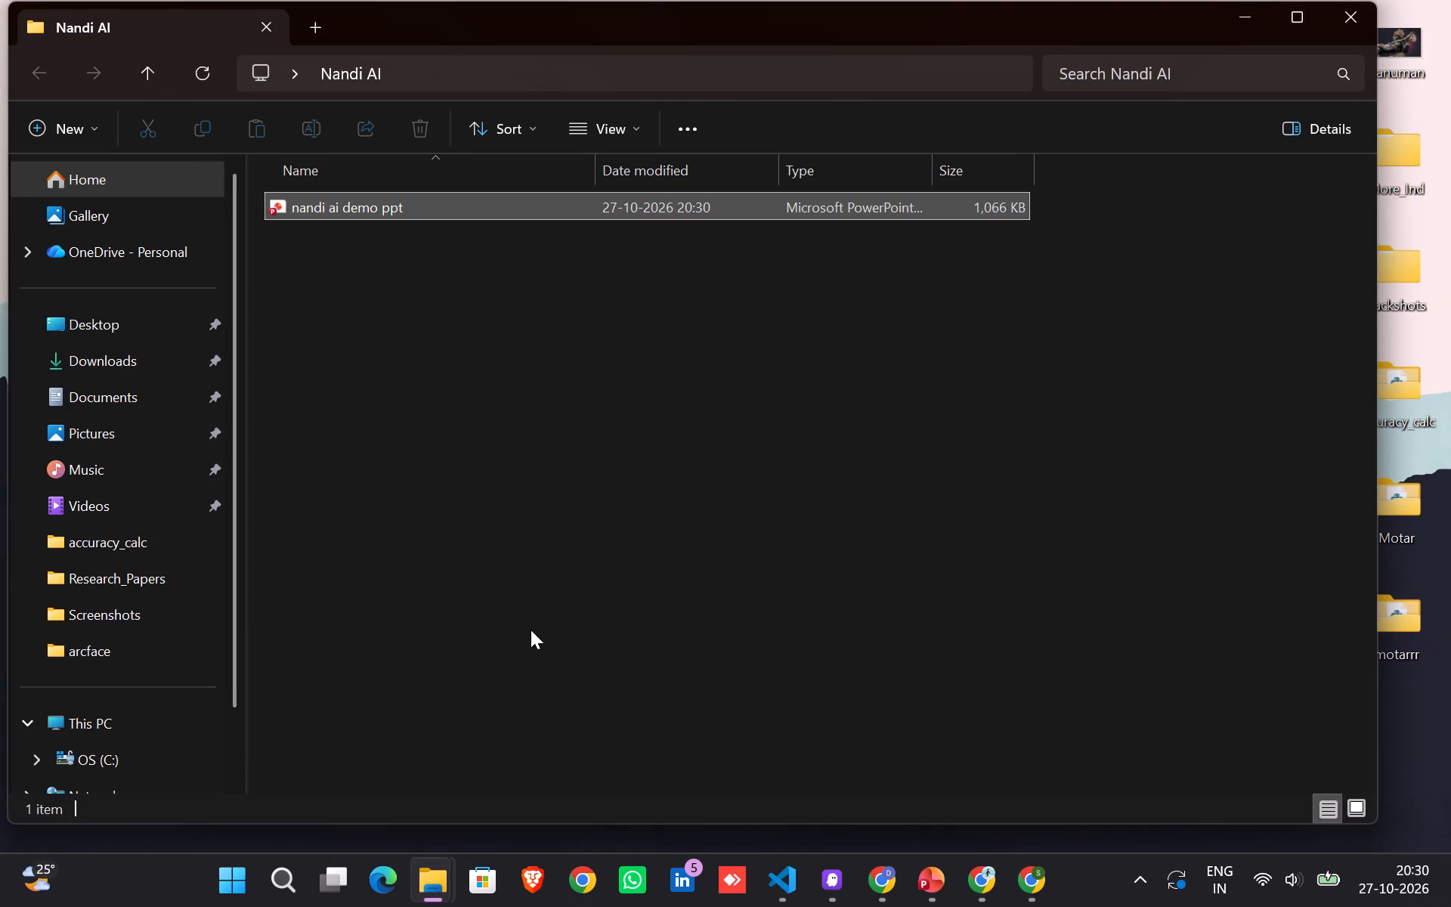
Move the Nandi Ai Demo Chrome HTML document from Downloads into the Nandi AI folder.
{"action": "key", "text": "alt+Tab"}
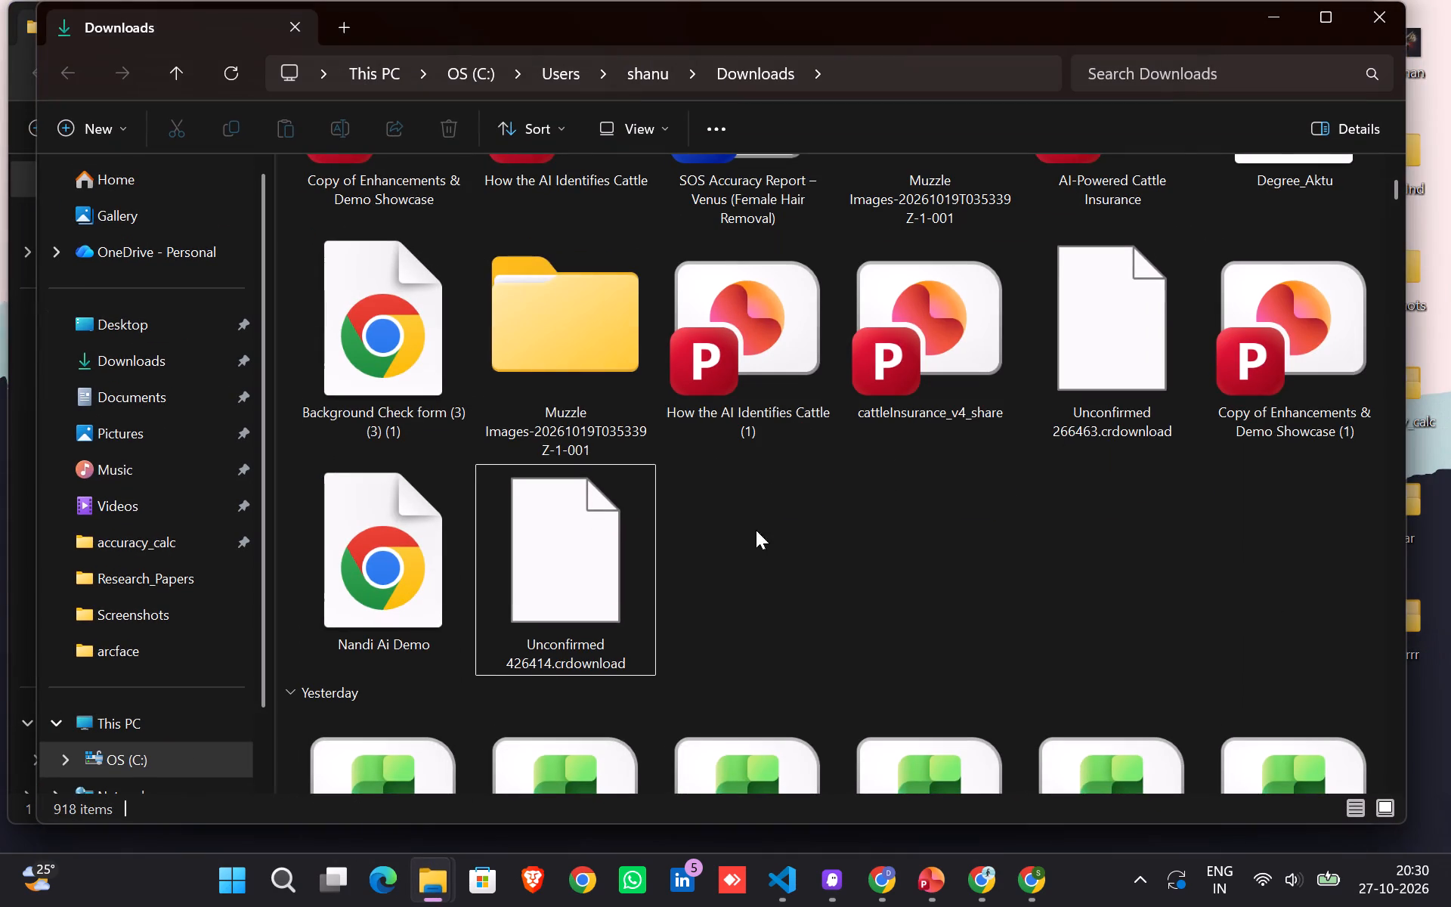
{"action": "scroll", "coordinate": [753, 572], "scroll_direction": "up", "scroll_amount": 1}
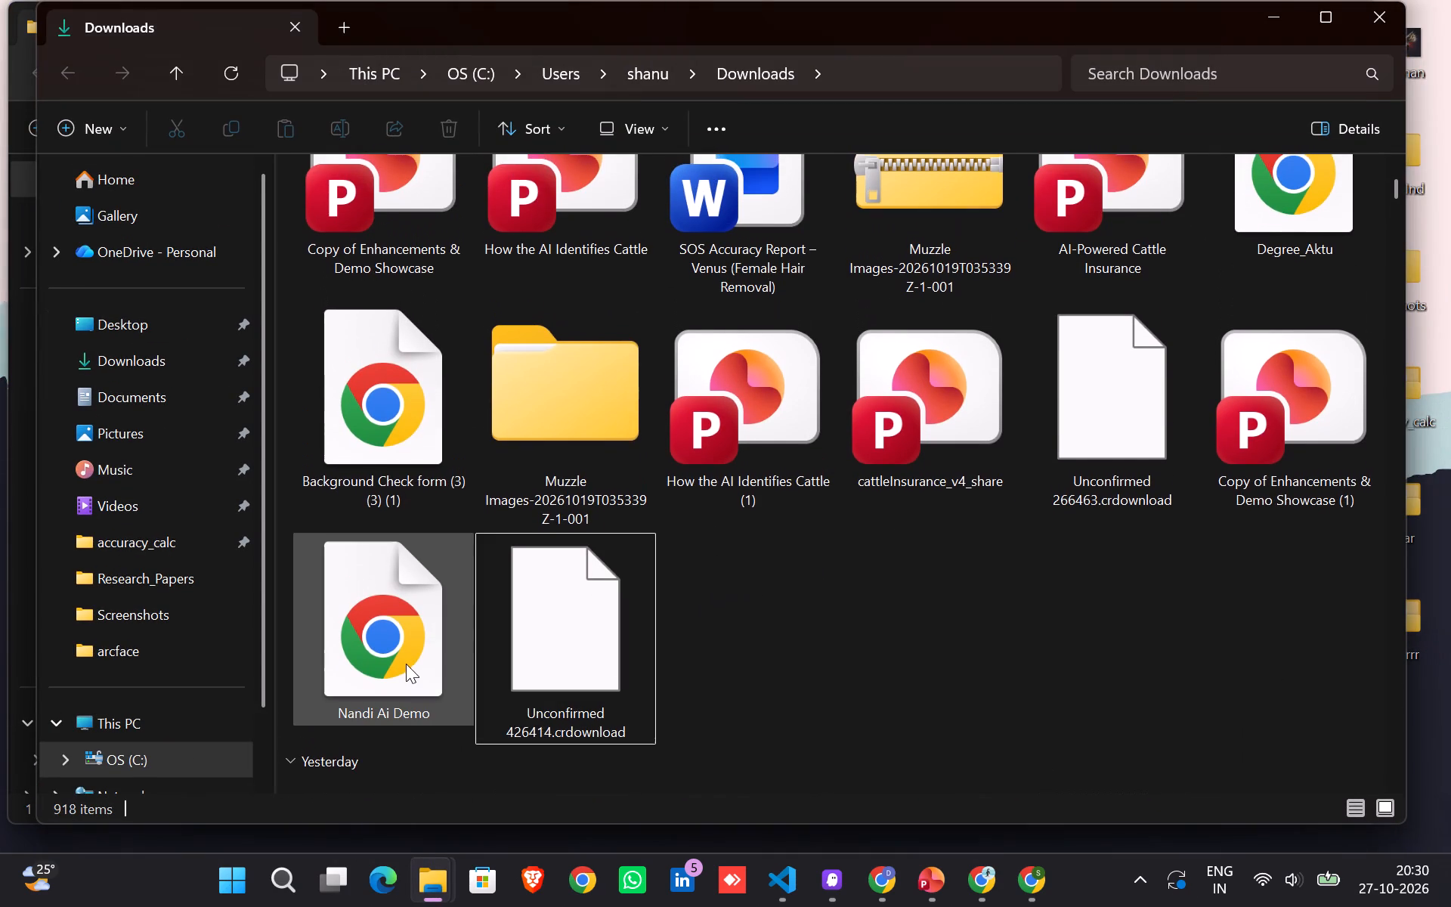
{"action": "left_click", "coordinate": [404, 664]}
{"action": "left_click_drag", "start_coordinate": [404, 664], "coordinate": [571, 571]}
{"action": "key", "text": "alt+Tab"}
Move the cattleInsurance_v4_share presentation from Downloads into the Nandi AI folder.
{"action": "key", "text": "alt+Tab"}
{"action": "scroll", "coordinate": [756, 640], "scroll_direction": "up", "scroll_amount": 1}
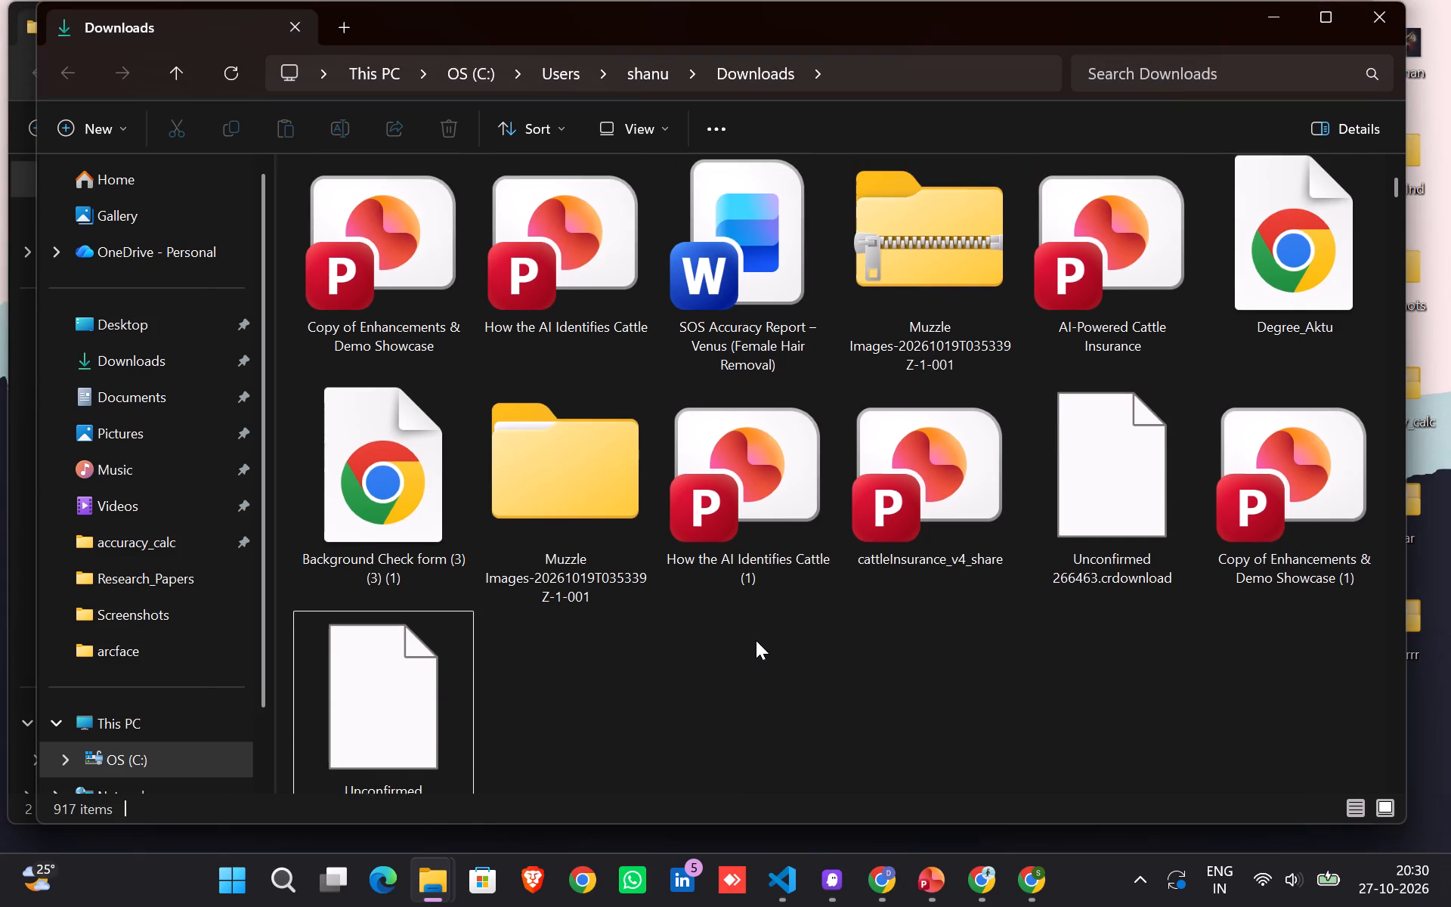
{"action": "scroll", "coordinate": [756, 640], "scroll_direction": "up", "scroll_amount": 1}
{"action": "left_click_drag", "start_coordinate": [914, 528], "coordinate": [707, 463]}
{"action": "key", "text": "alt+Tab"}
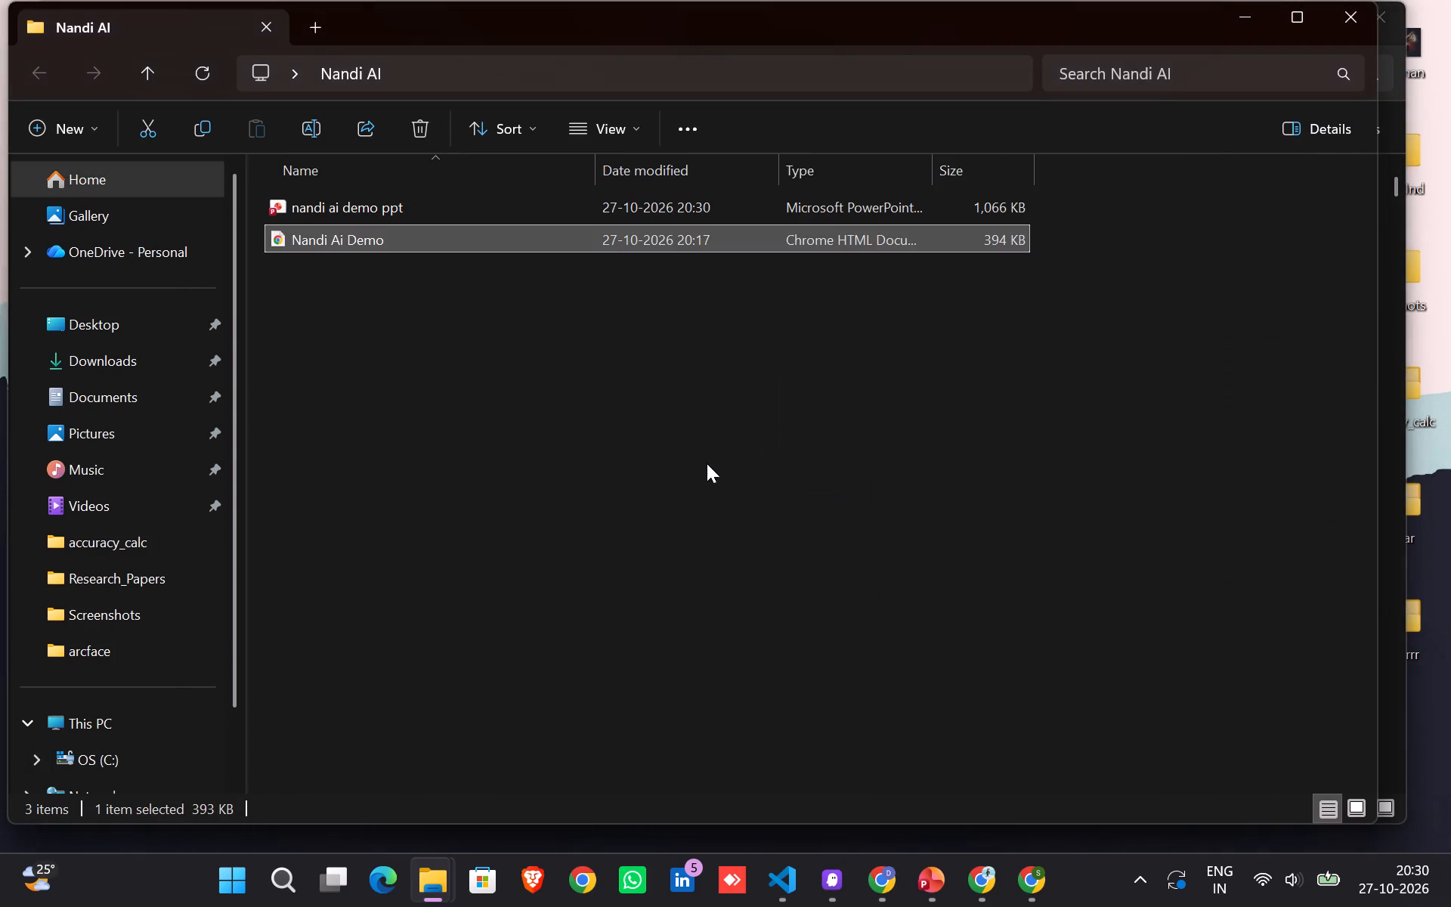
Open the How the AI Identifies Cattle (1) presentation from Downloads and look over its muzzle, AI workflow and ear tag slides.
{"action": "key", "text": "alt+Tab"}
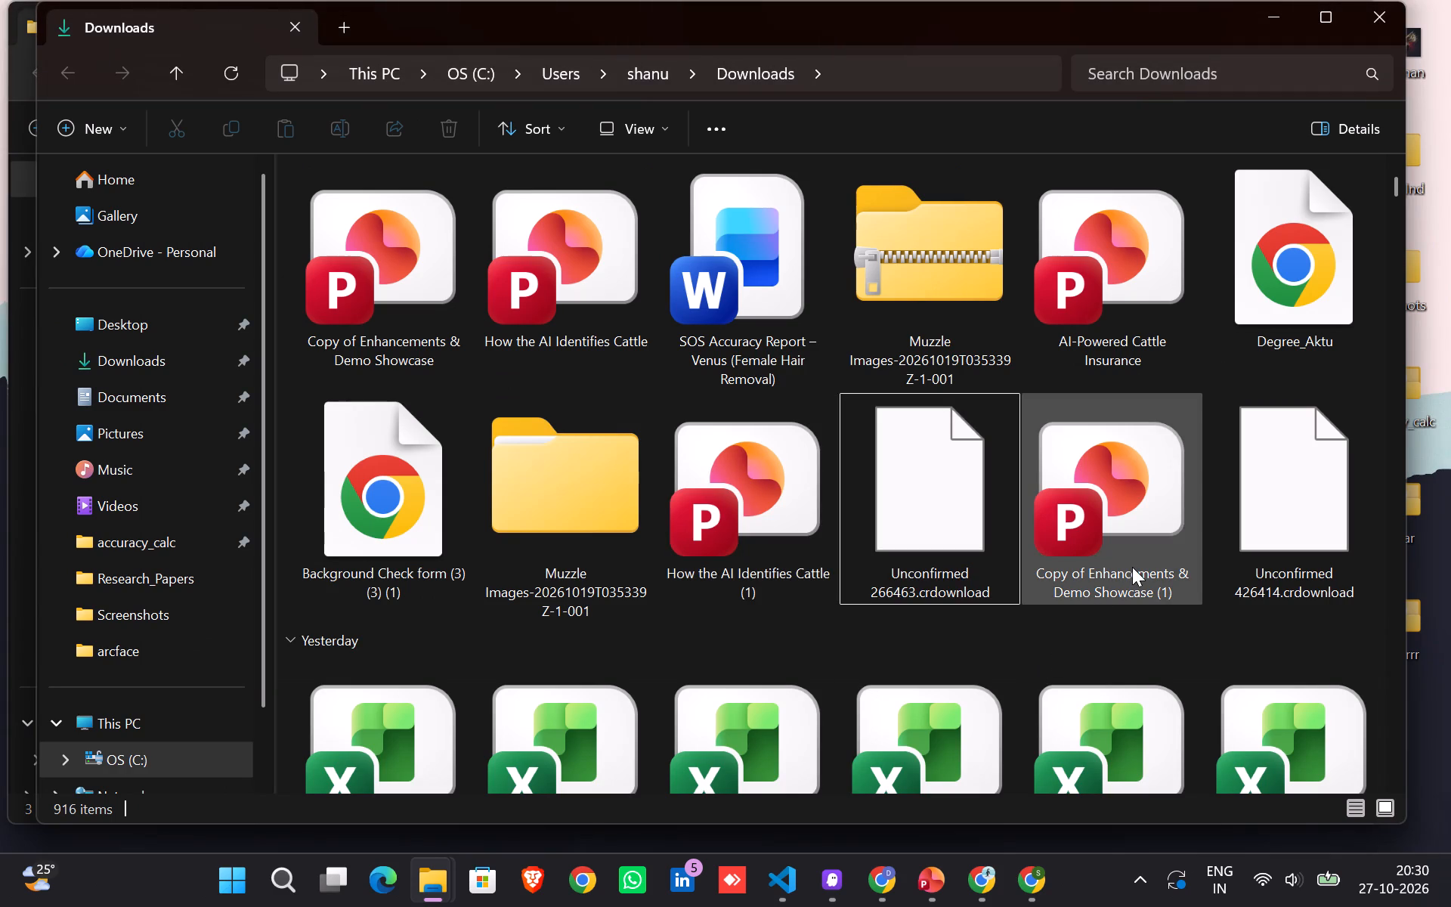
{"action": "left_click", "coordinate": [778, 556]}
{"action": "double_click", "coordinate": [778, 556]}
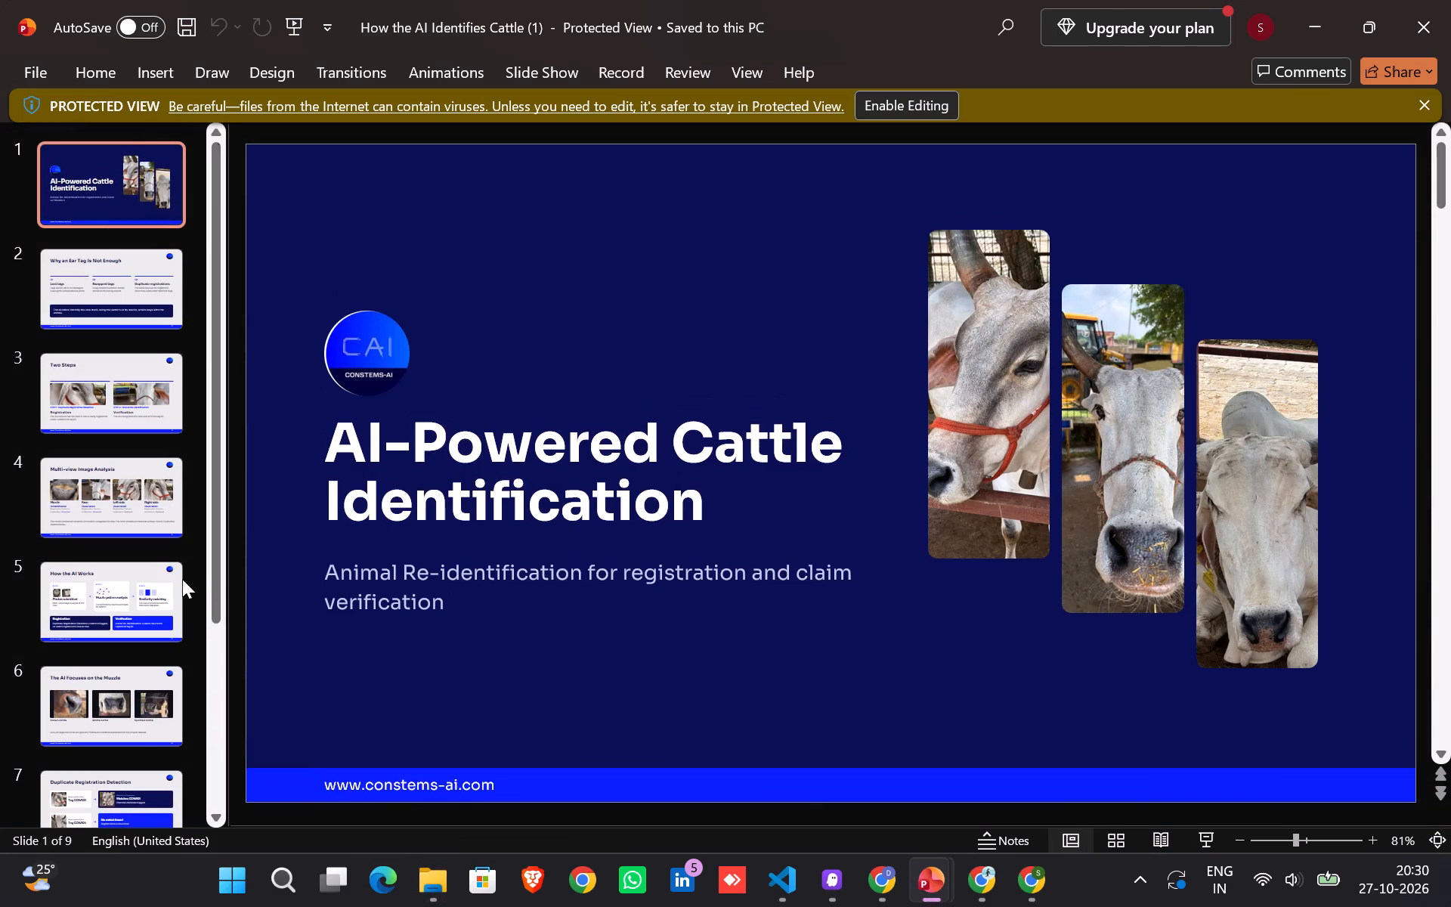
{"action": "scroll", "coordinate": [100, 577], "scroll_direction": "down", "scroll_amount": 3}
{"action": "left_click", "coordinate": [71, 449]}
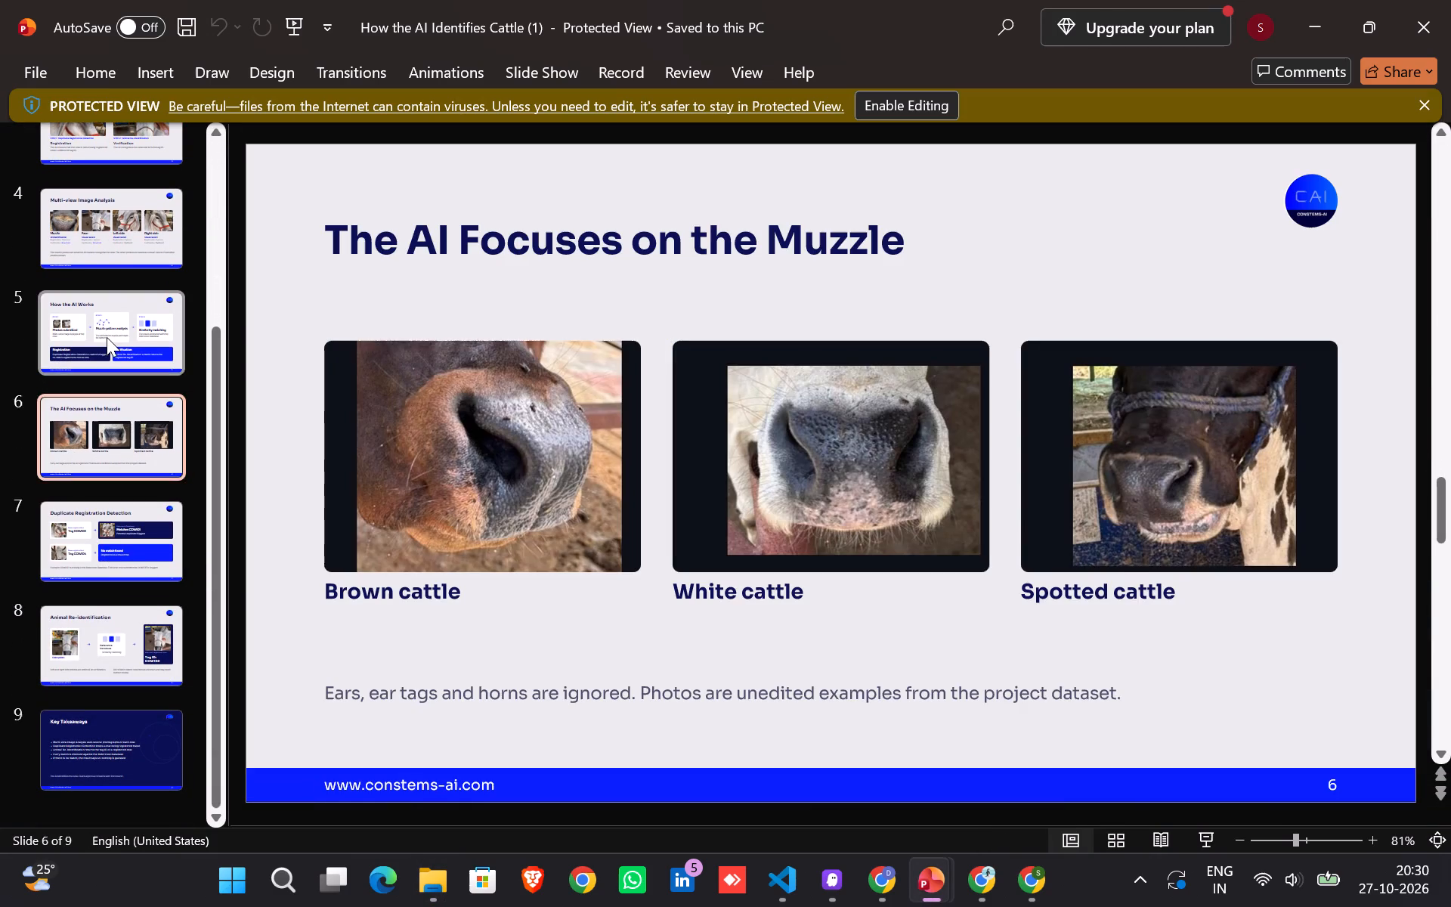
{"action": "left_click", "coordinate": [107, 337]}
{"action": "scroll", "coordinate": [107, 337], "scroll_direction": "up", "scroll_amount": 1}
{"action": "left_click", "coordinate": [107, 337]}
{"action": "scroll", "coordinate": [107, 337], "scroll_direction": "up", "scroll_amount": 1}
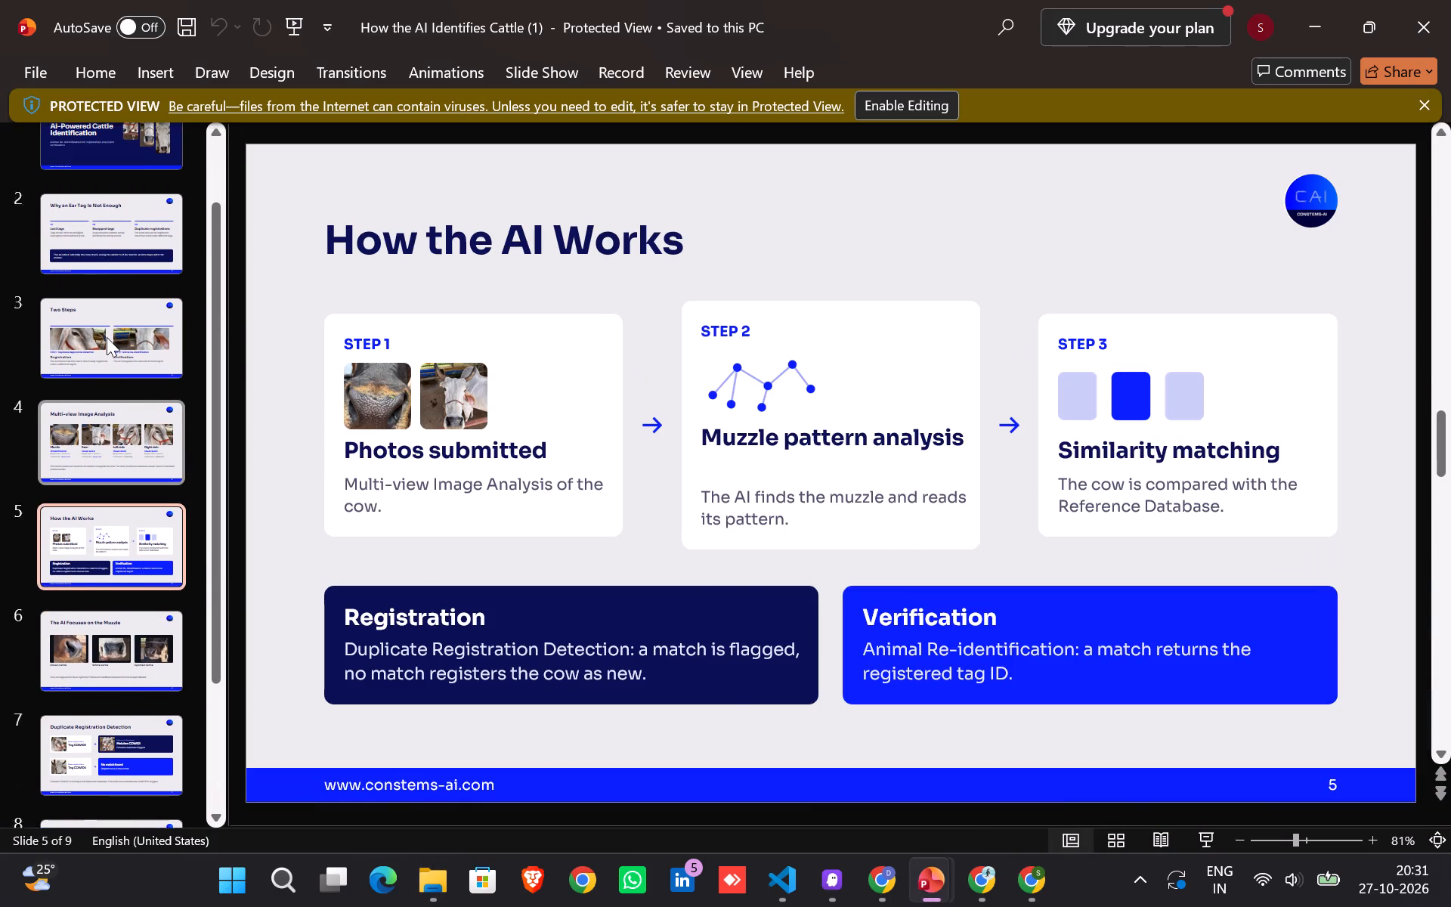
{"action": "left_click", "coordinate": [107, 337]}
{"action": "left_click", "coordinate": [92, 280]}
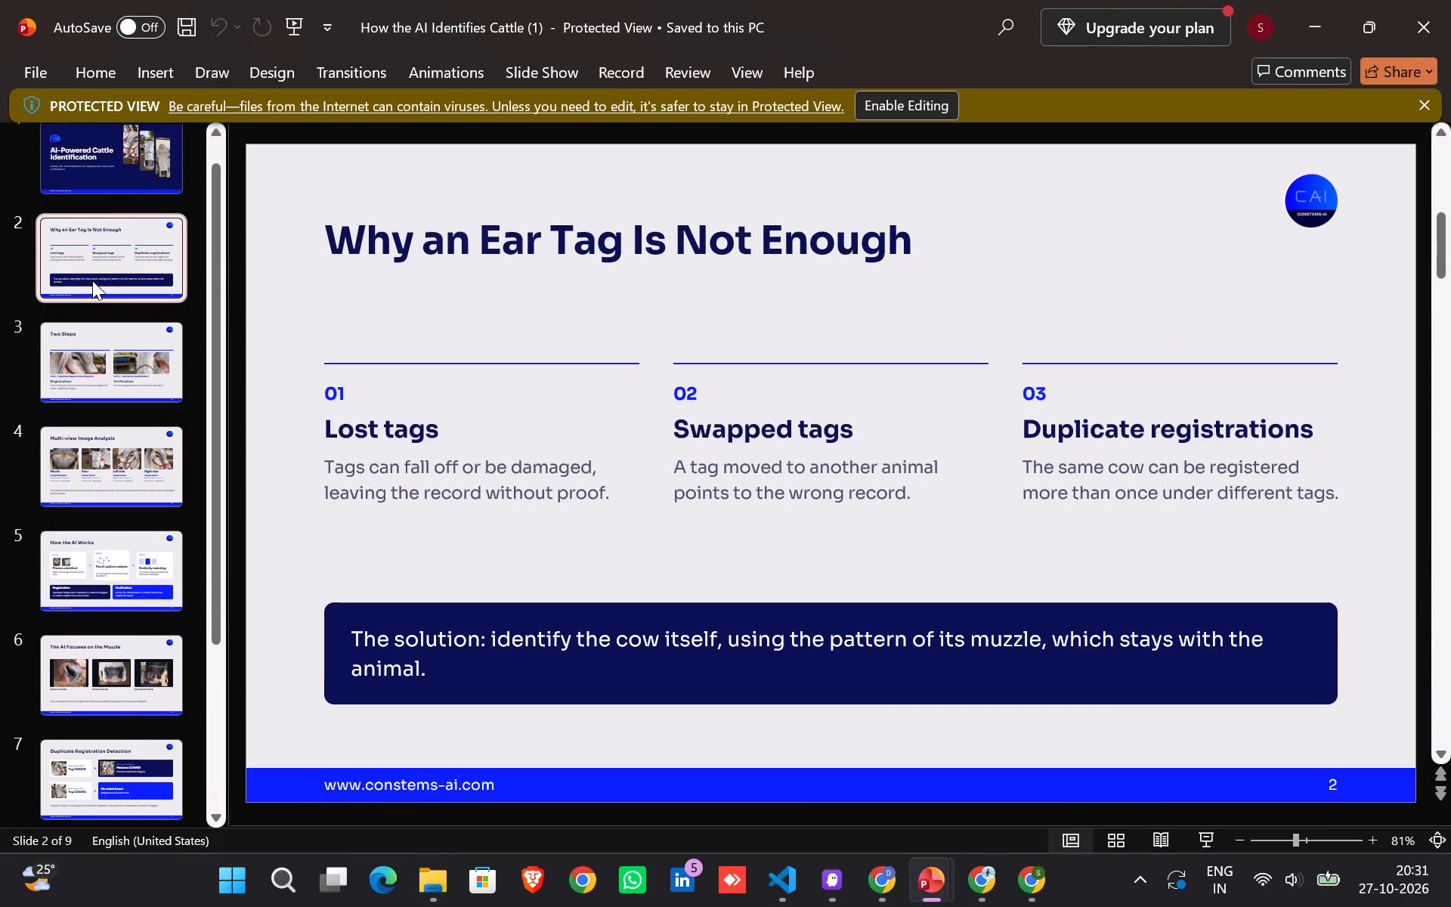
Look through the slides from How the AI Works to Animal Re-identification, and close the presentation.
{"action": "left_click", "coordinate": [90, 535]}
{"action": "scroll", "coordinate": [90, 535], "scroll_direction": "down", "scroll_amount": 1}
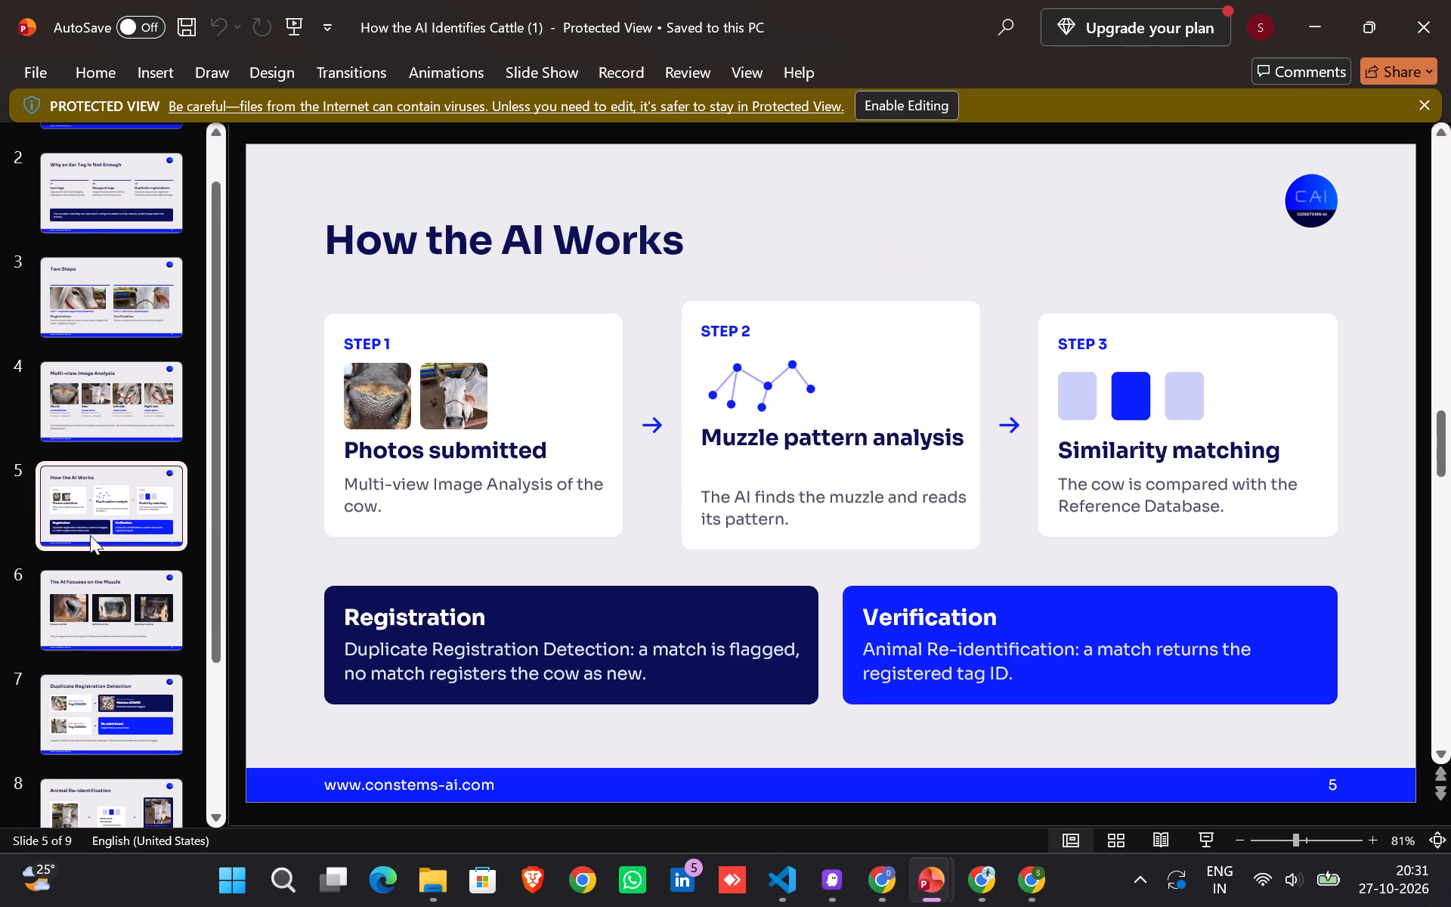
{"action": "scroll", "coordinate": [90, 535], "scroll_direction": "down", "scroll_amount": 1}
{"action": "left_click", "coordinate": [90, 535]}
{"action": "left_click", "coordinate": [91, 514]}
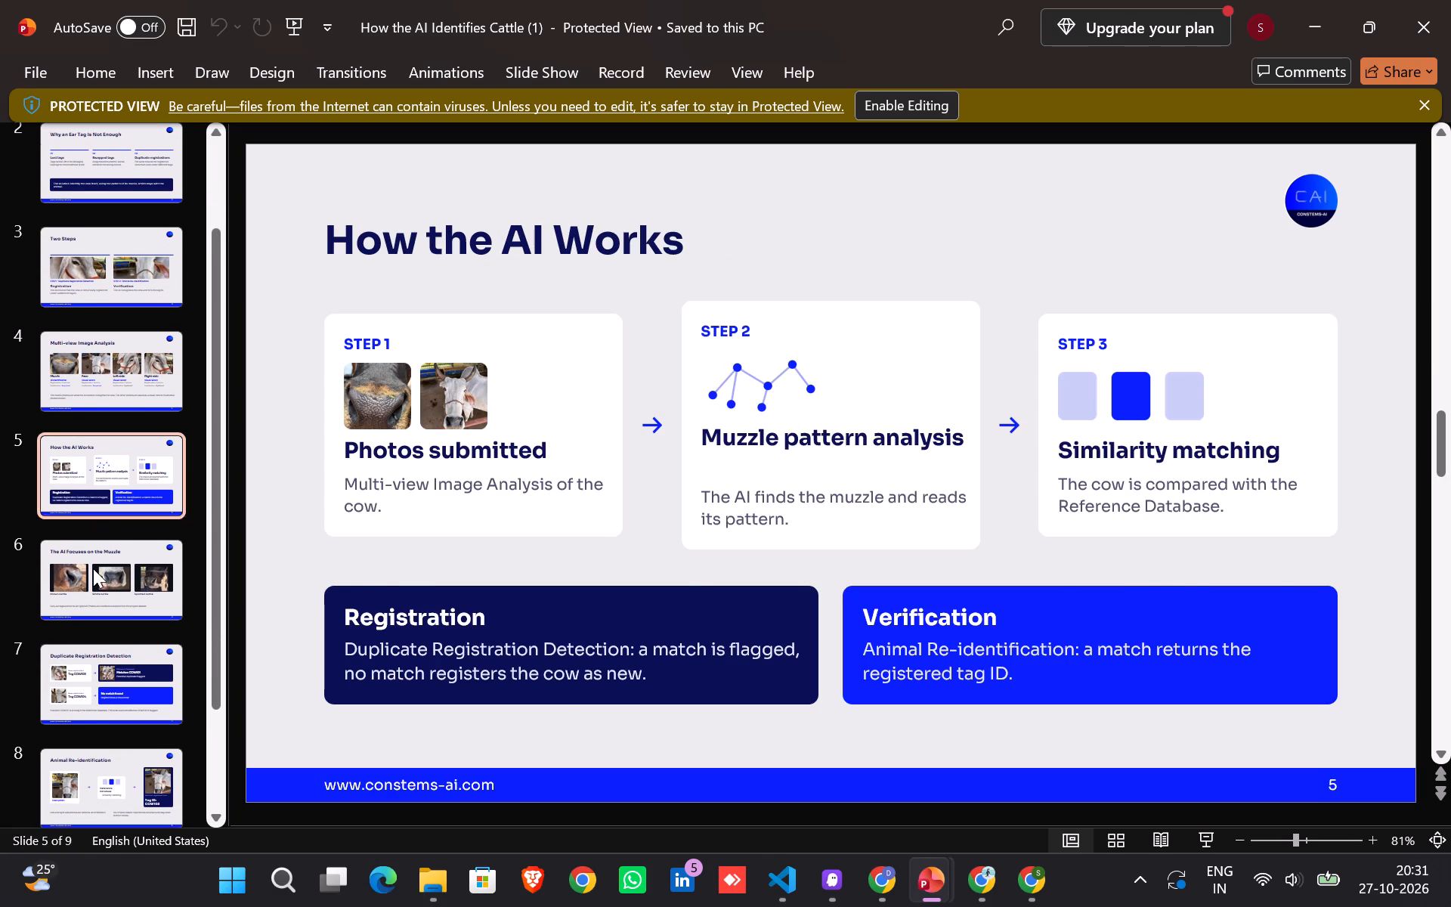
{"action": "left_click", "coordinate": [93, 568]}
{"action": "left_click", "coordinate": [96, 640]}
{"action": "left_click", "coordinate": [92, 670]}
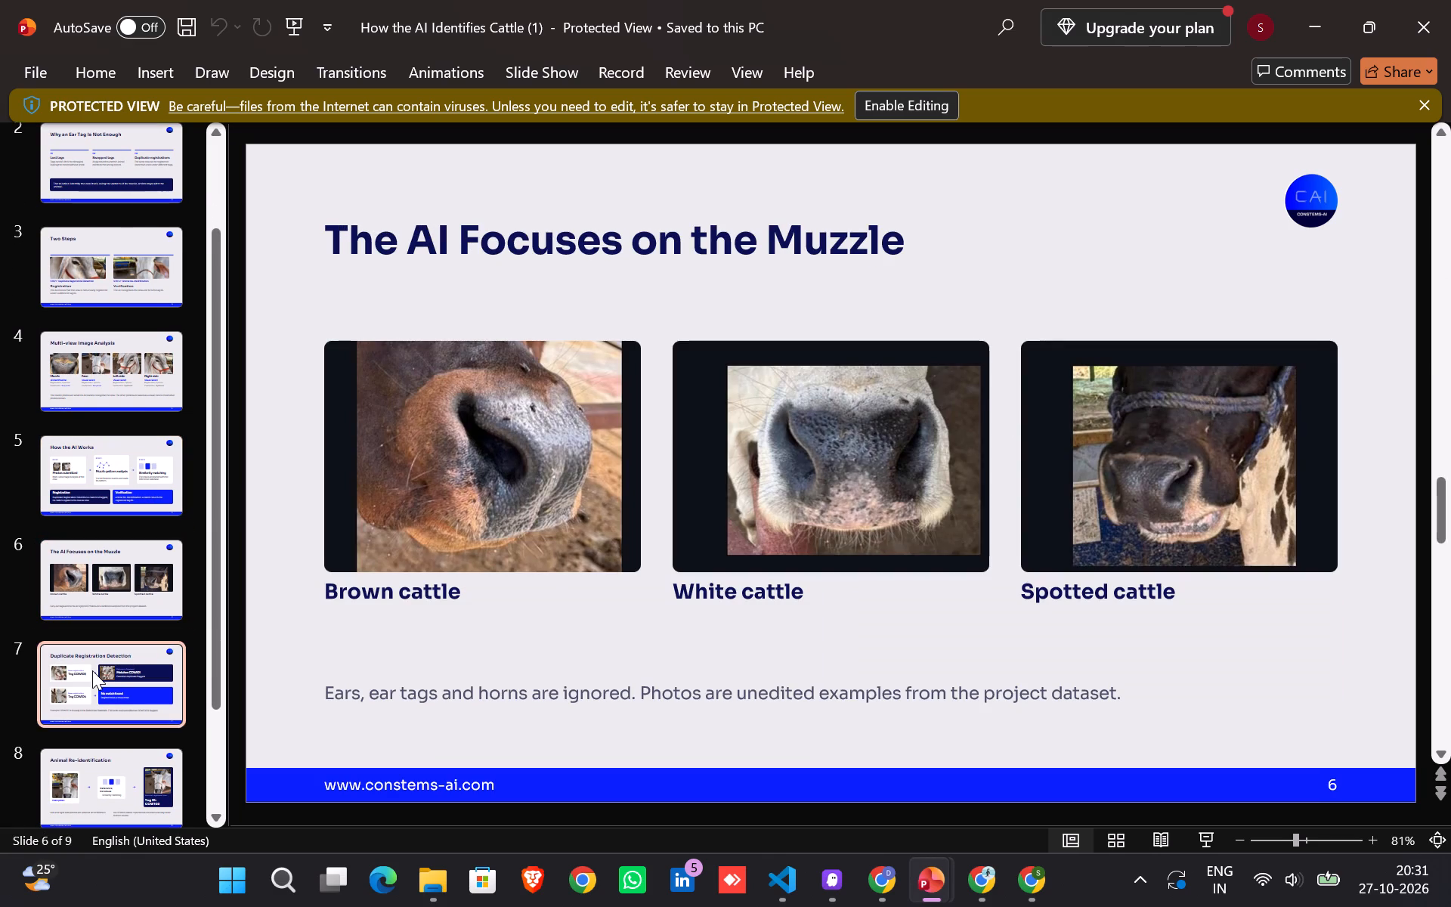
{"action": "scroll", "coordinate": [92, 670], "scroll_direction": "down", "scroll_amount": 2}
{"action": "left_click", "coordinate": [92, 670]}
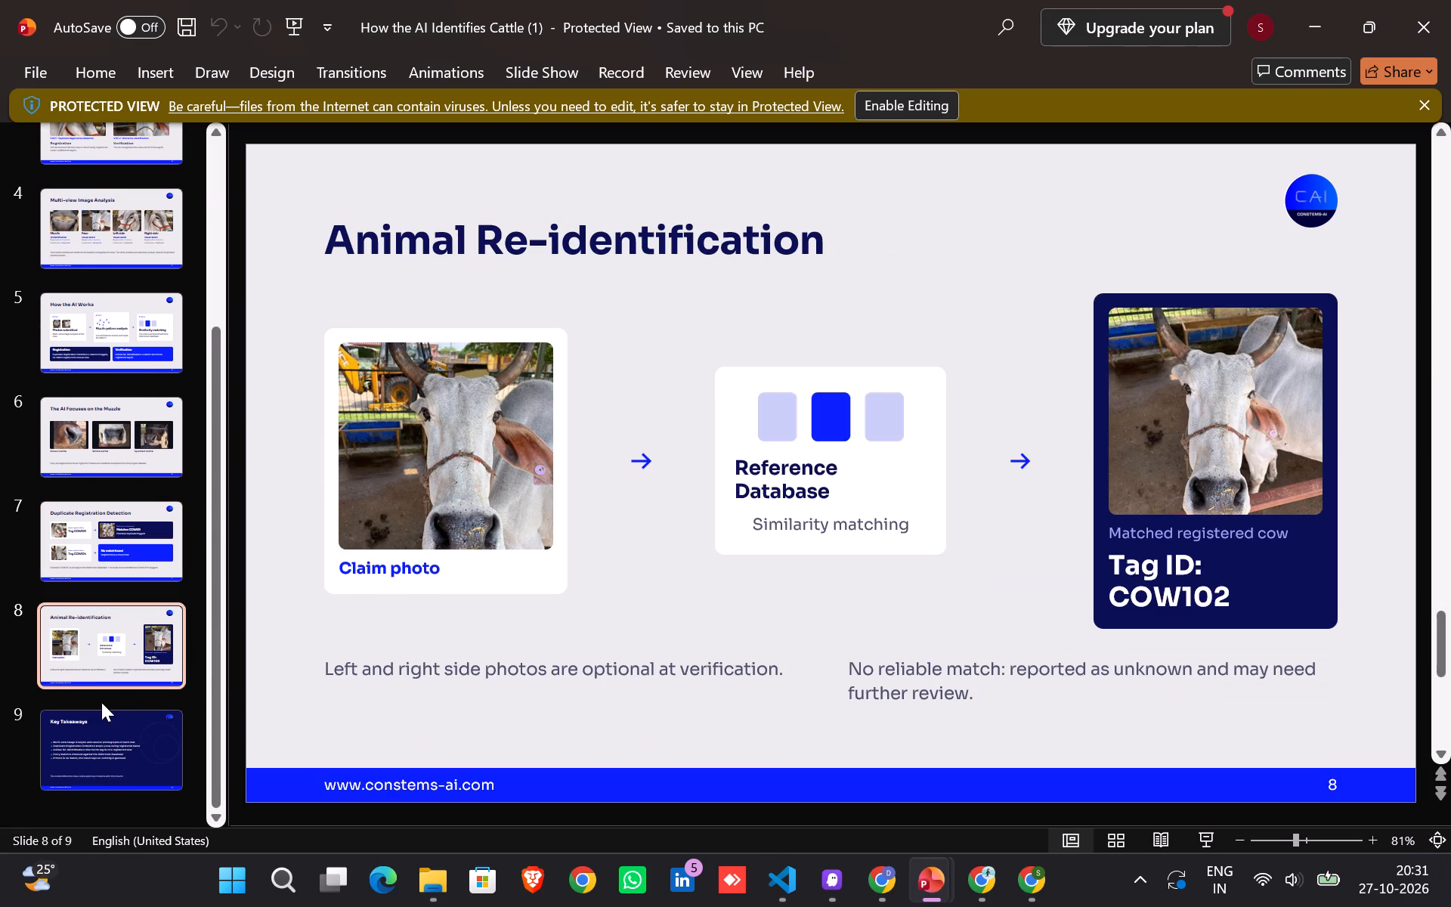
{"action": "left_click", "coordinate": [106, 676]}
{"action": "left_click", "coordinate": [1450, 0]}
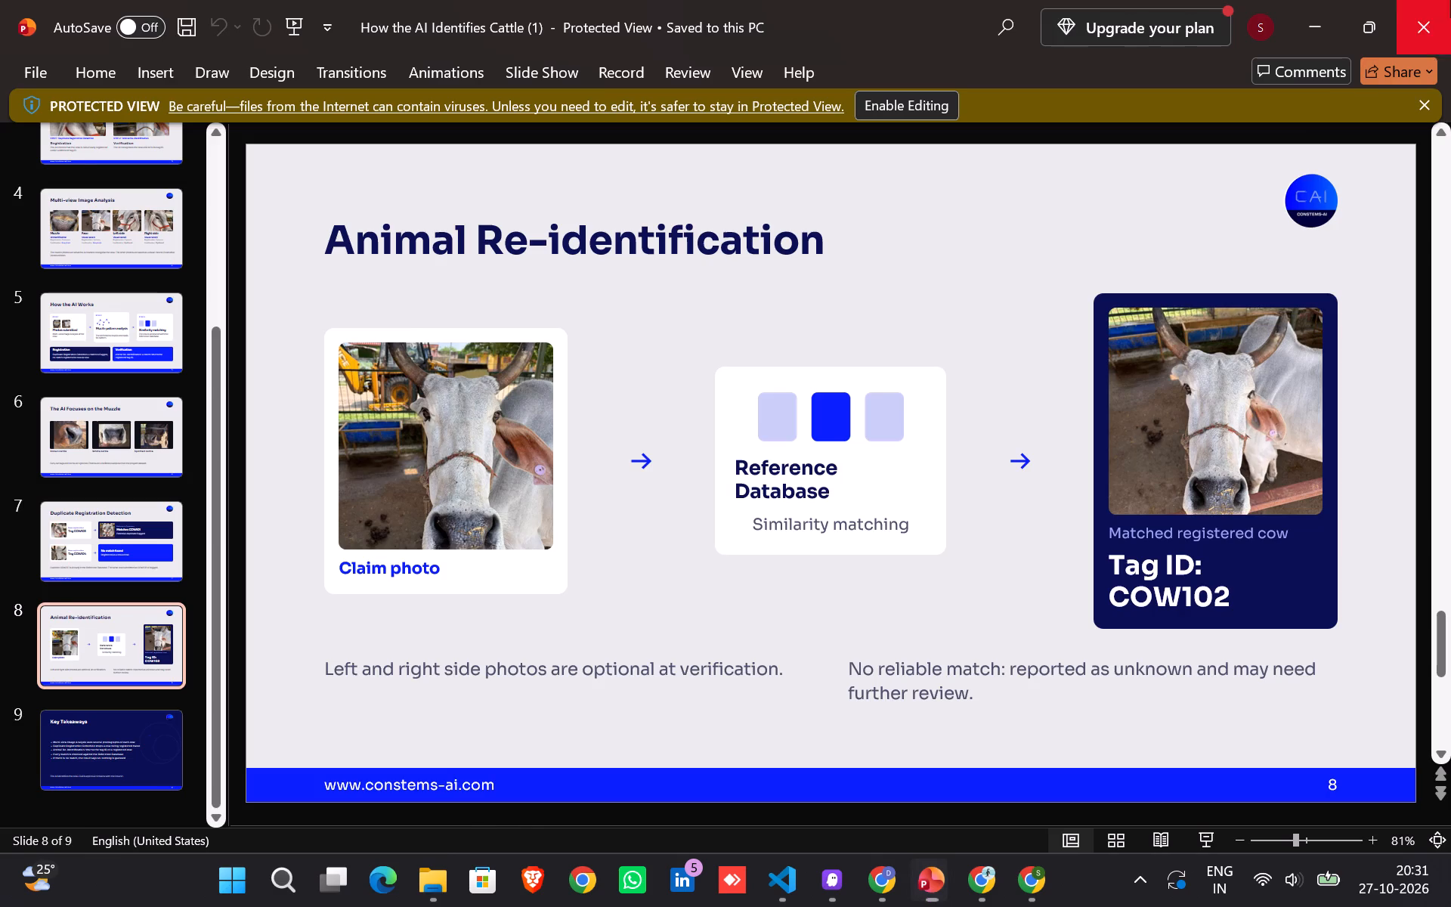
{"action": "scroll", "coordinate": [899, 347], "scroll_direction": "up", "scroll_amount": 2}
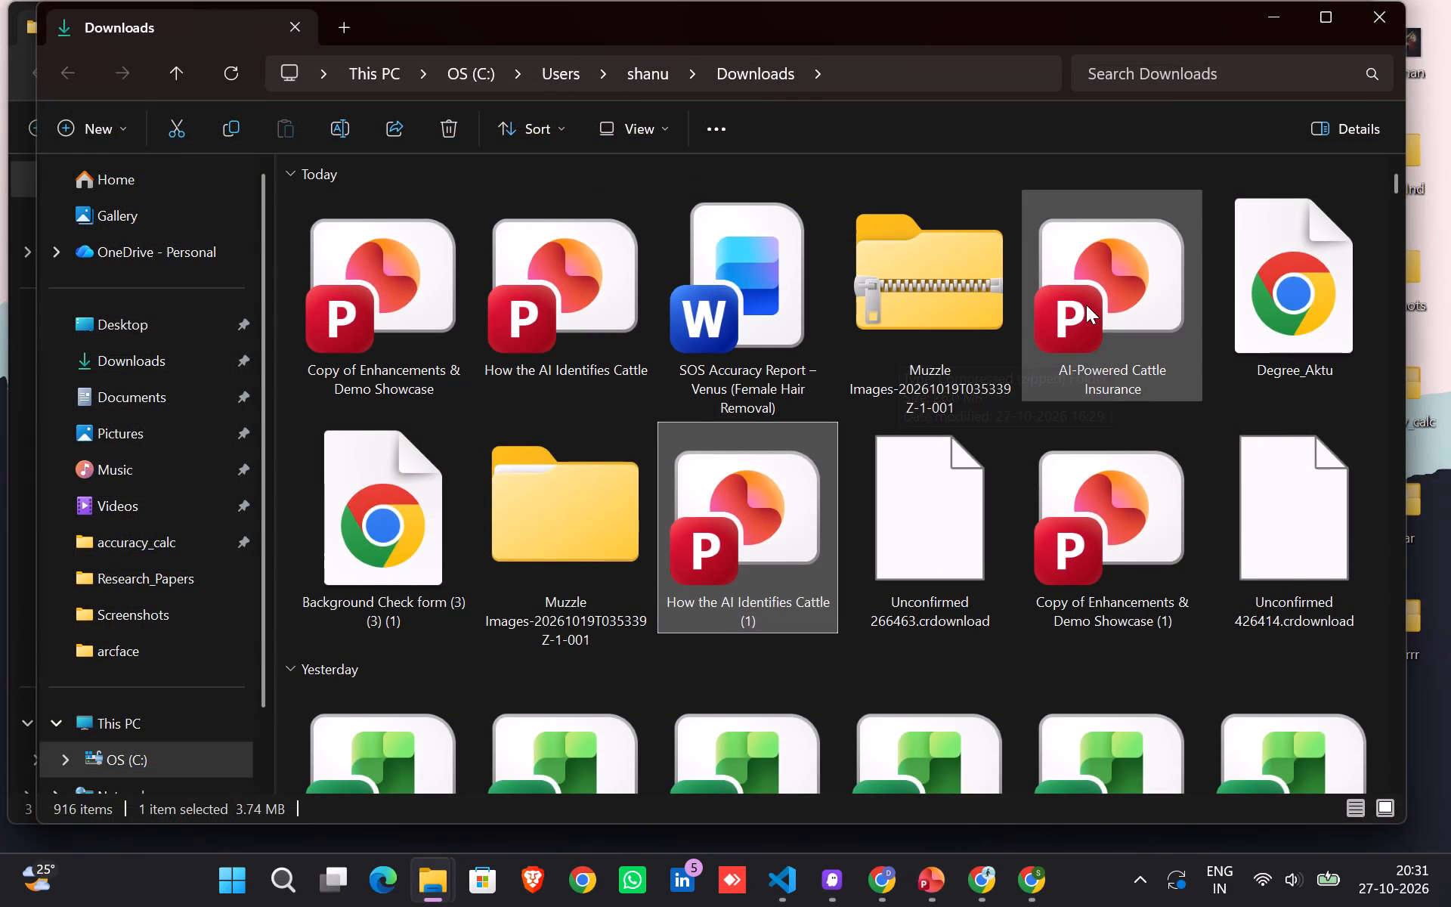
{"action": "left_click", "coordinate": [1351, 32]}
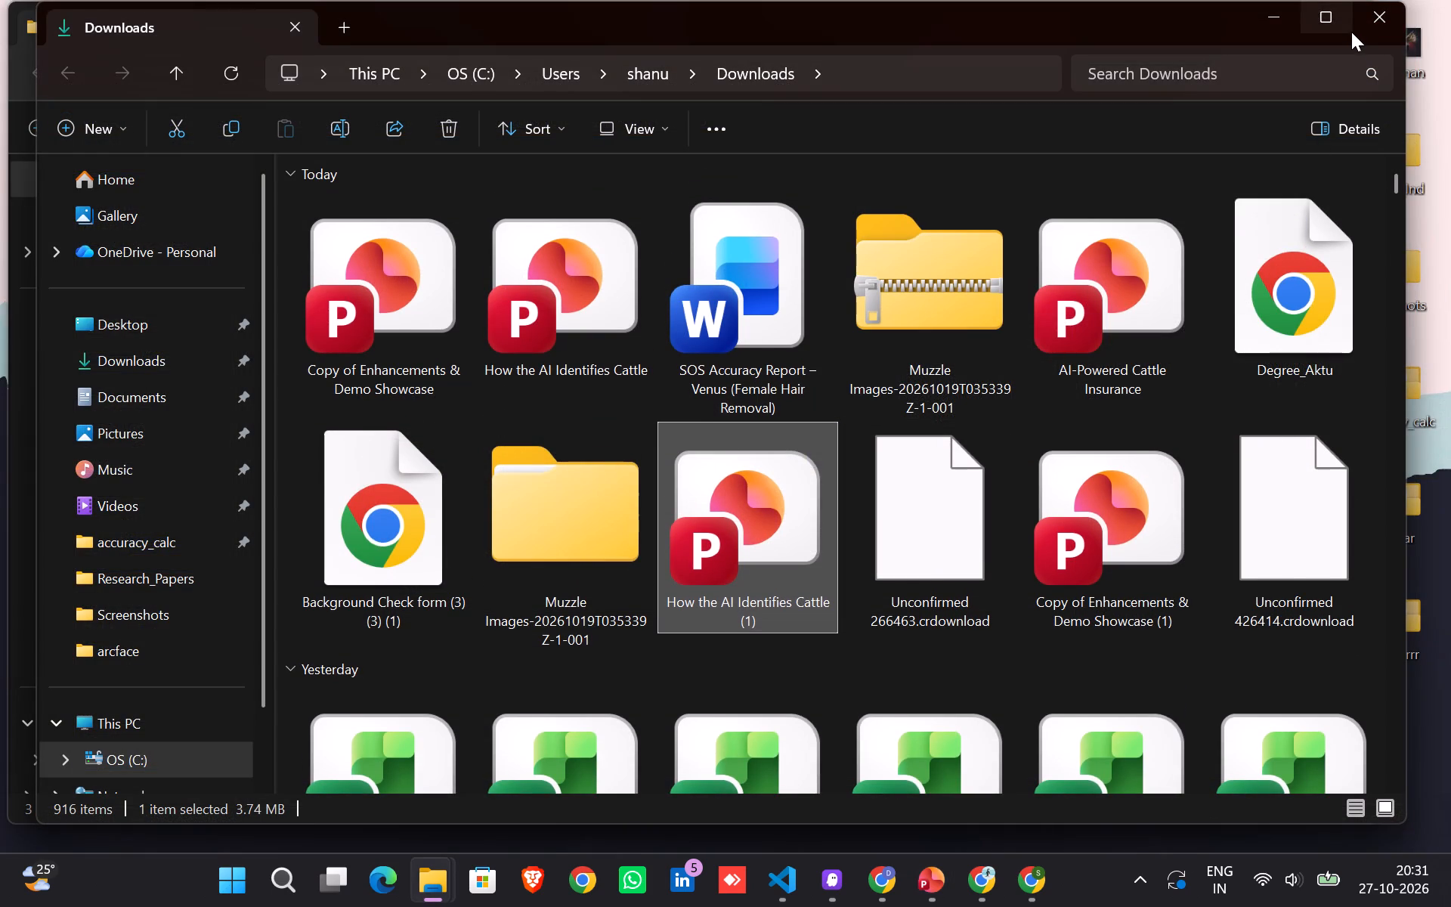
Close the Downloads folder window and switch to the Copy of Enhancements & Demo Showcase presentation in Chrome.
{"action": "left_click", "coordinate": [1410, 23]}
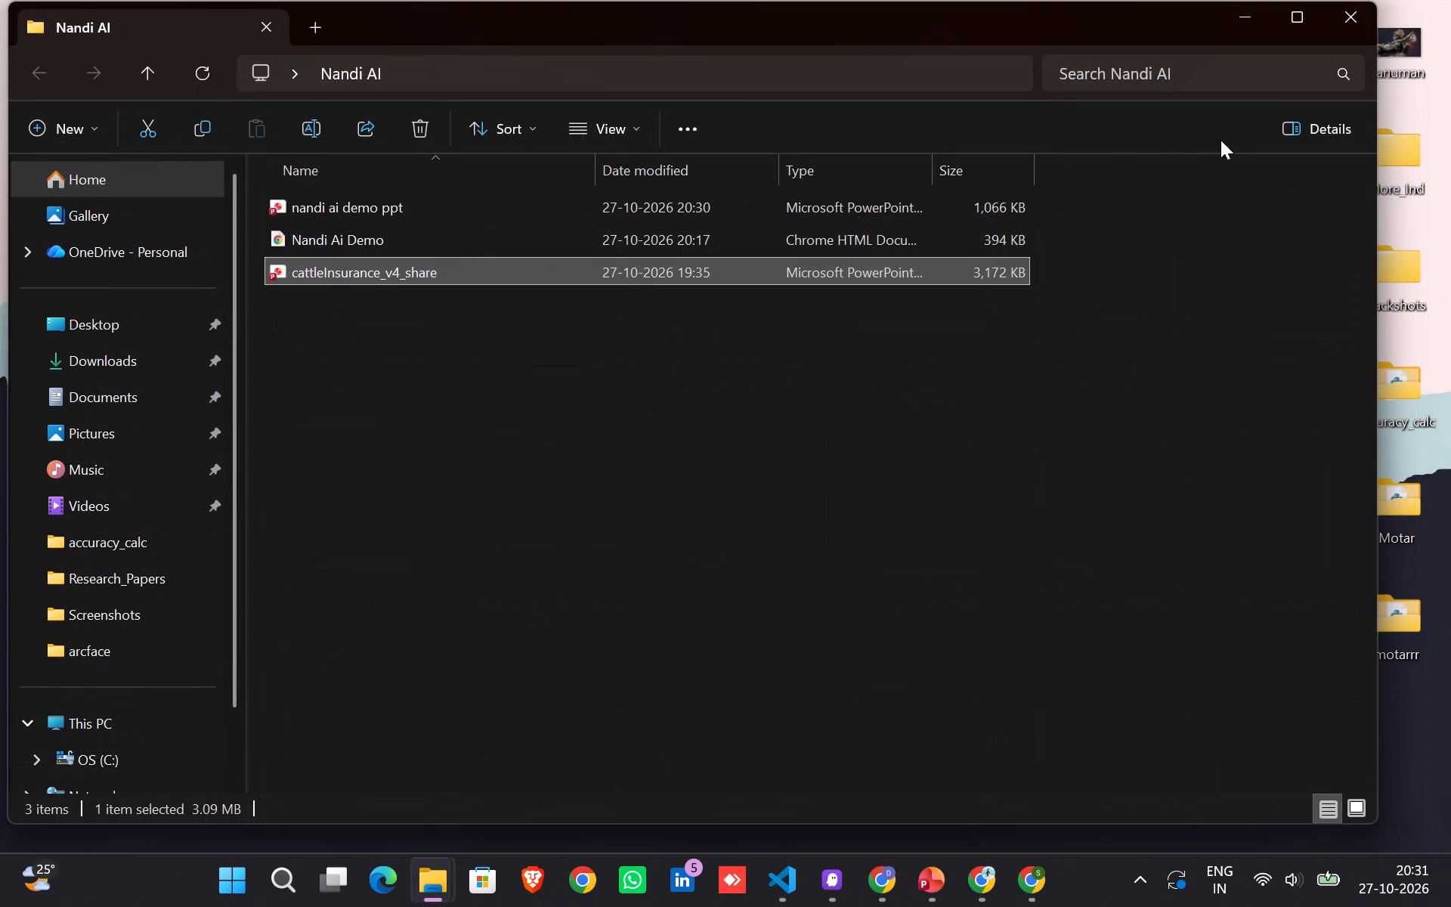
{"action": "left_click", "coordinate": [1341, 39]}
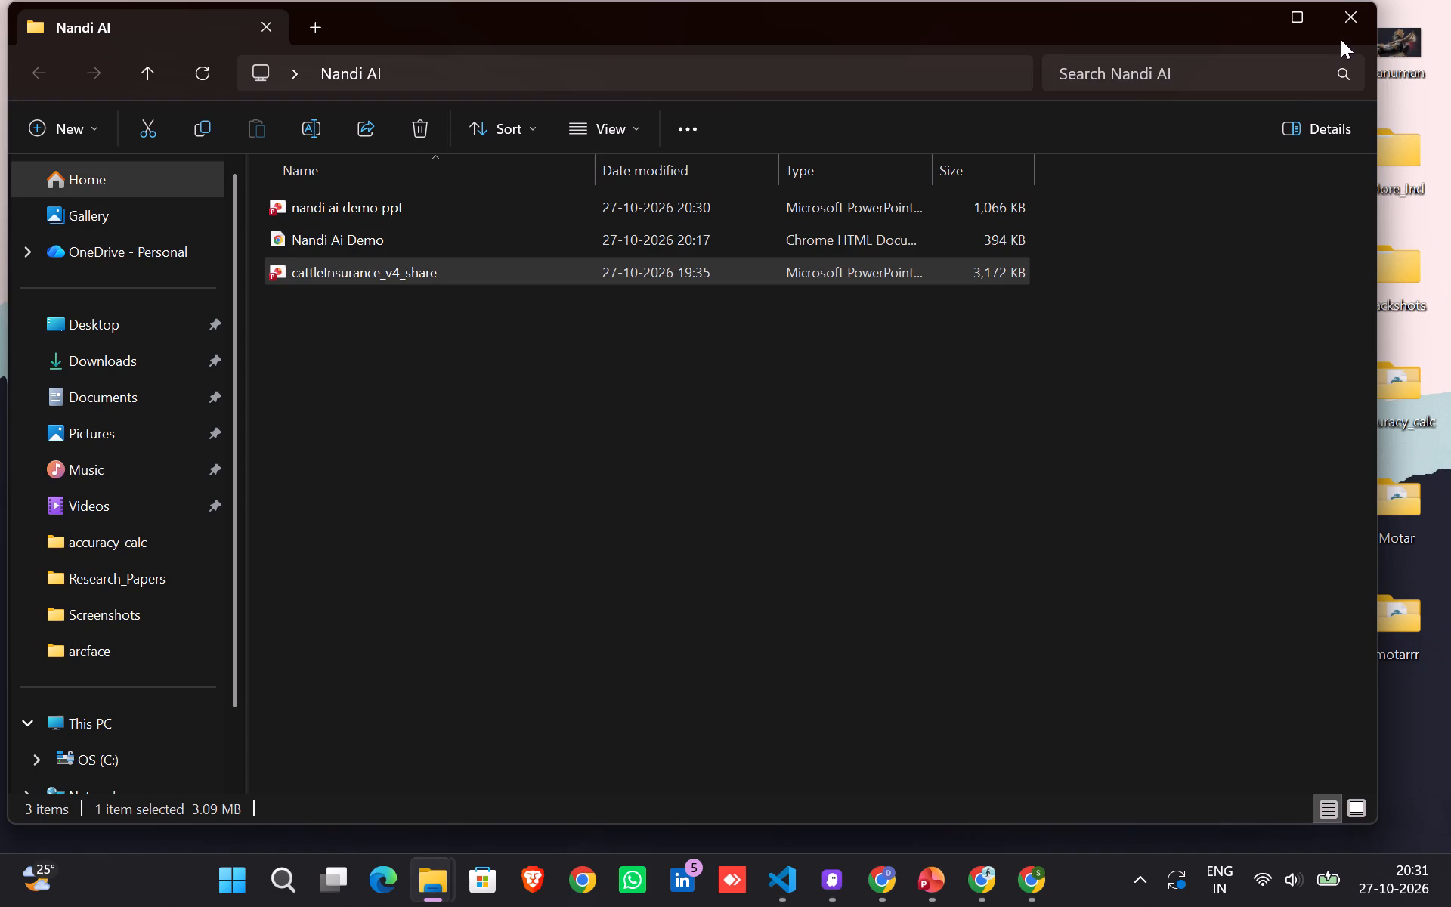
{"action": "left_click", "coordinate": [1312, 36]}
{"action": "left_click", "coordinate": [1304, 18]}
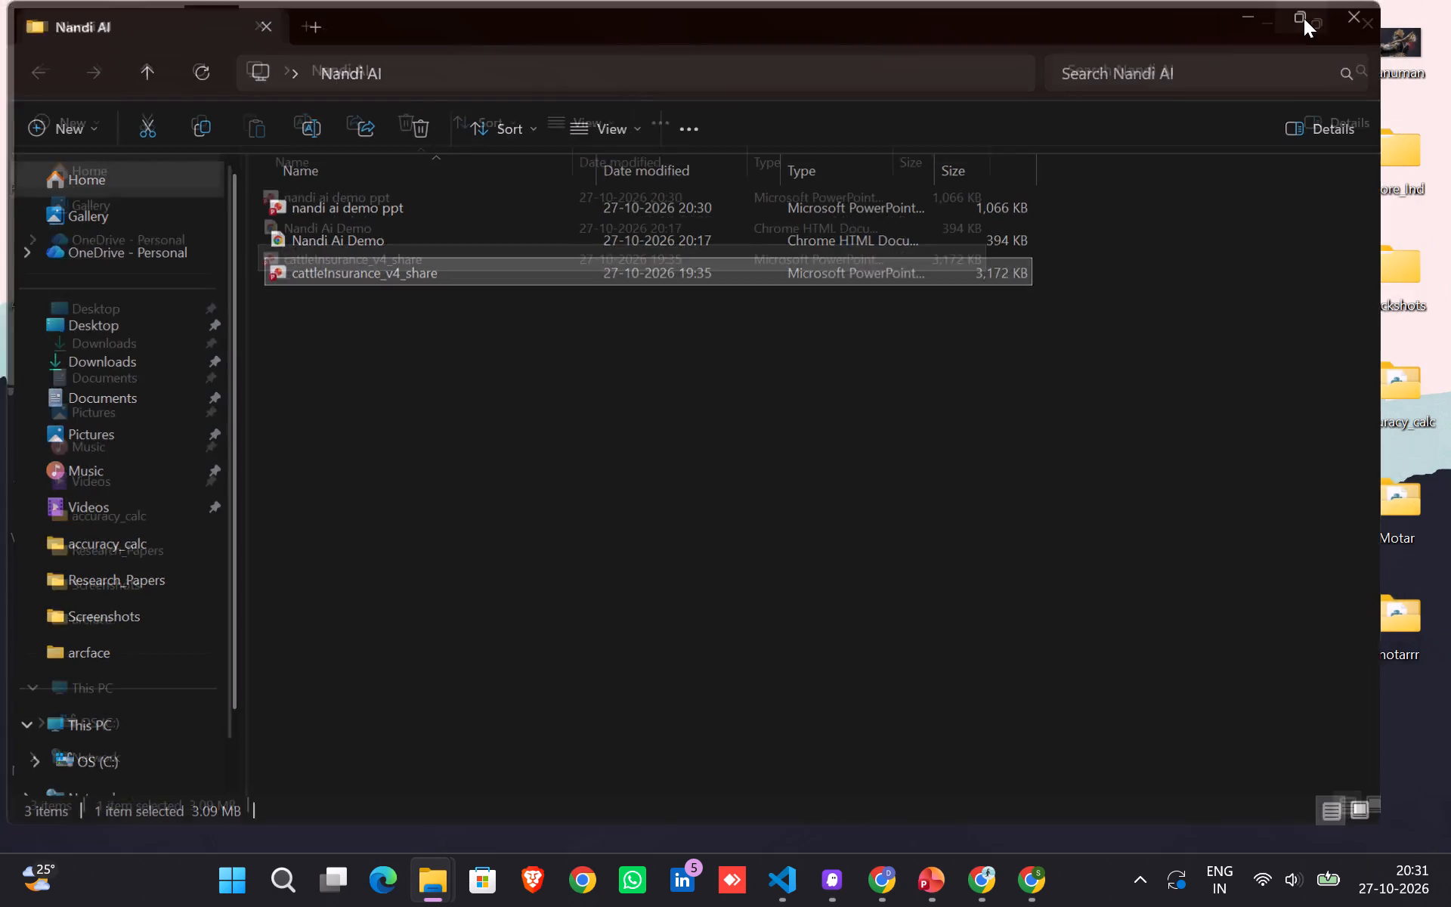
{"action": "key", "text": "alt+Tab"}
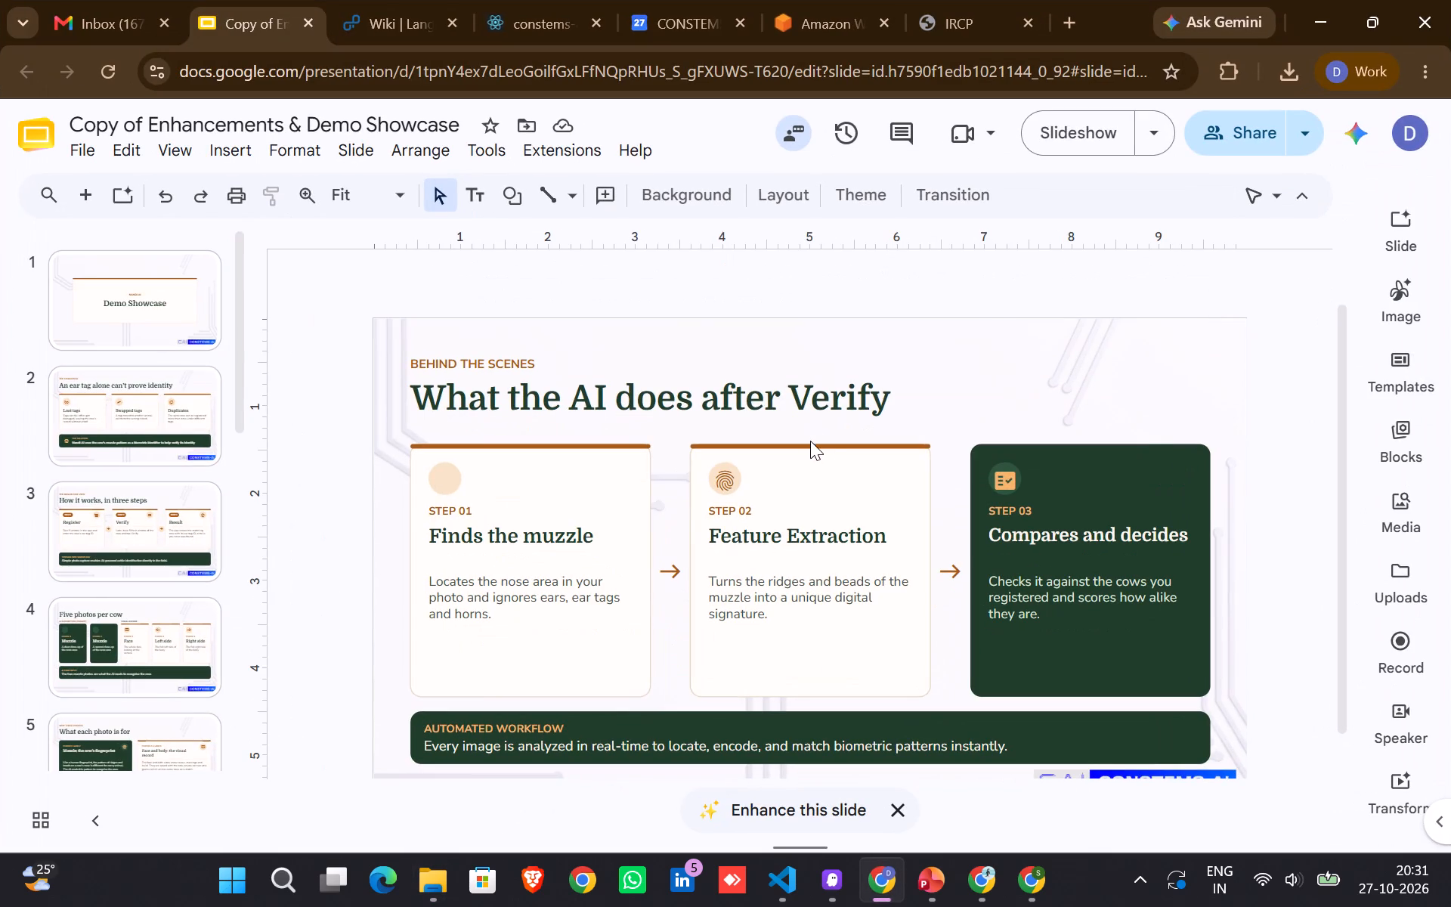
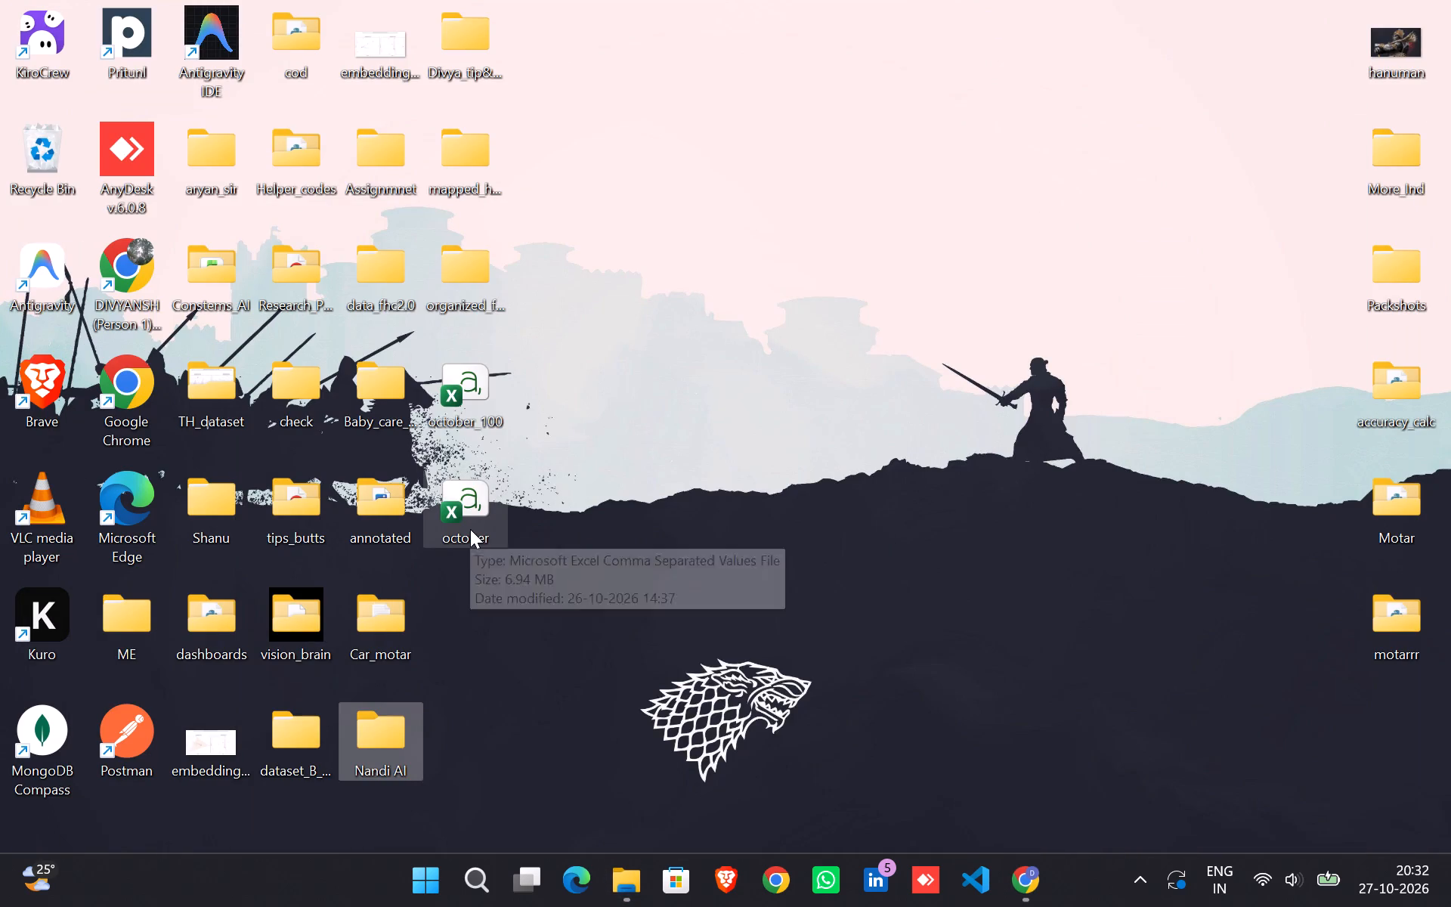
Delete the october and october_100 CSV files from the desktop.
{"action": "left_click", "coordinate": [470, 529]}
{"action": "key", "text": "Delete"}
{"action": "left_click", "coordinate": [469, 392]}
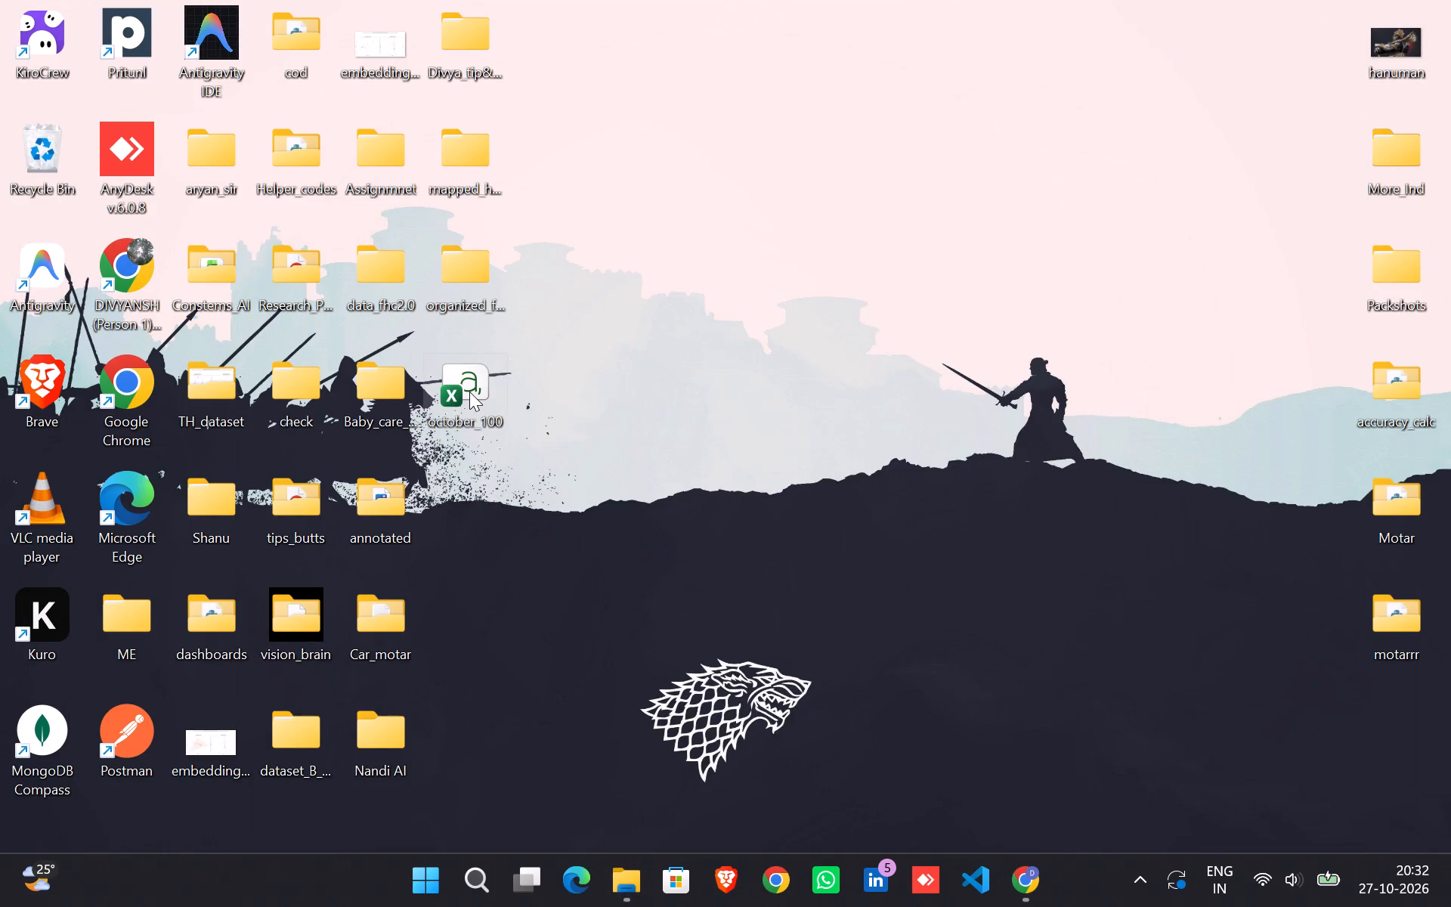
{"action": "key", "text": "Delete"}
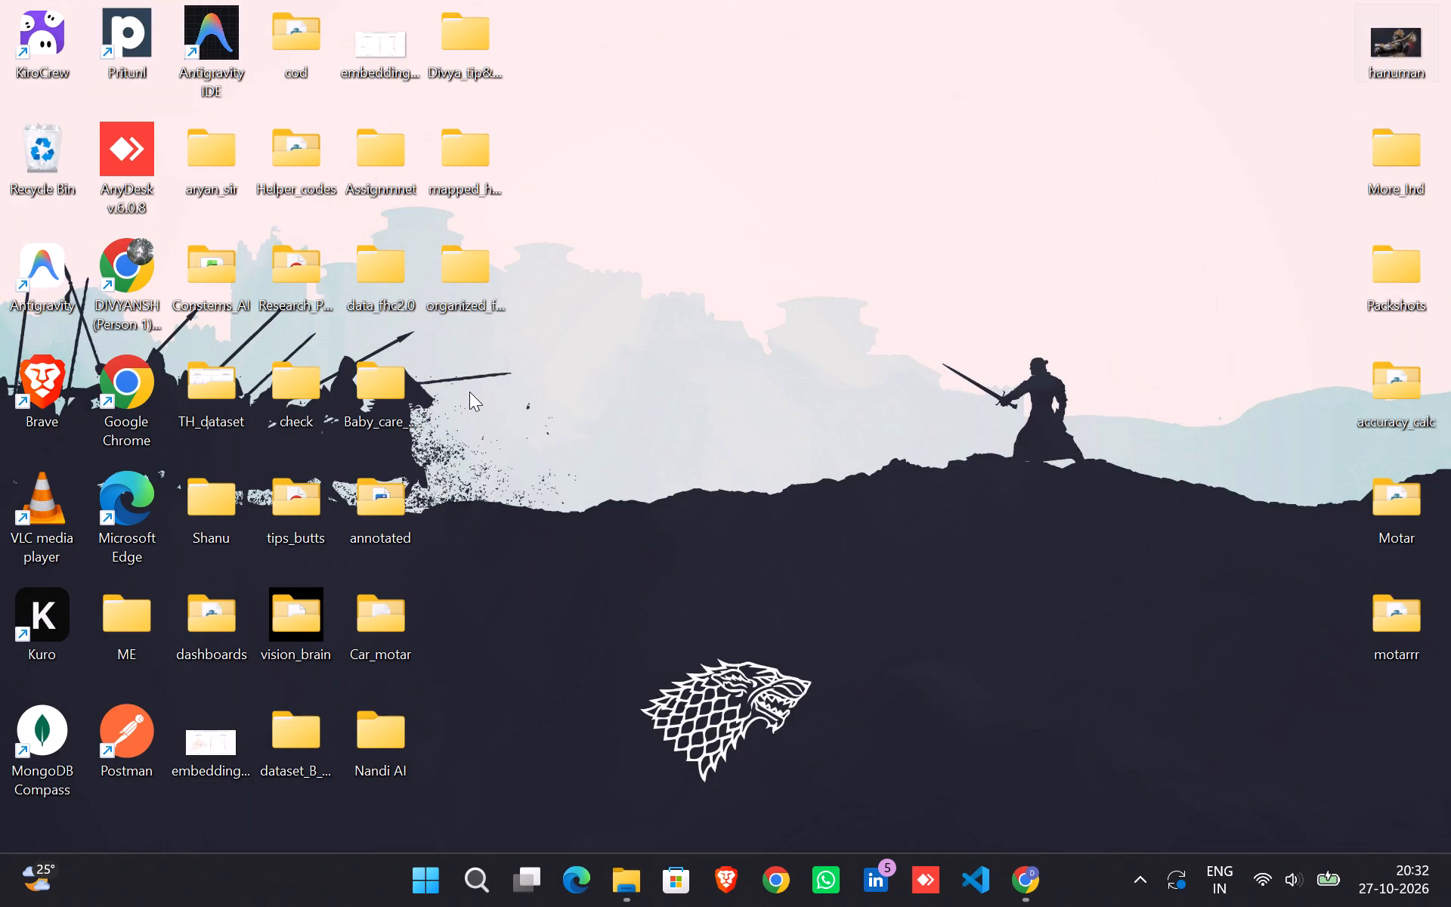
Open the system quick settings to check the network, brightness, volume and battery status.
{"action": "left_click", "coordinate": [1369, 890]}
{"action": "left_click", "coordinate": [1276, 881]}
{"action": "left_click", "coordinate": [1276, 881]}
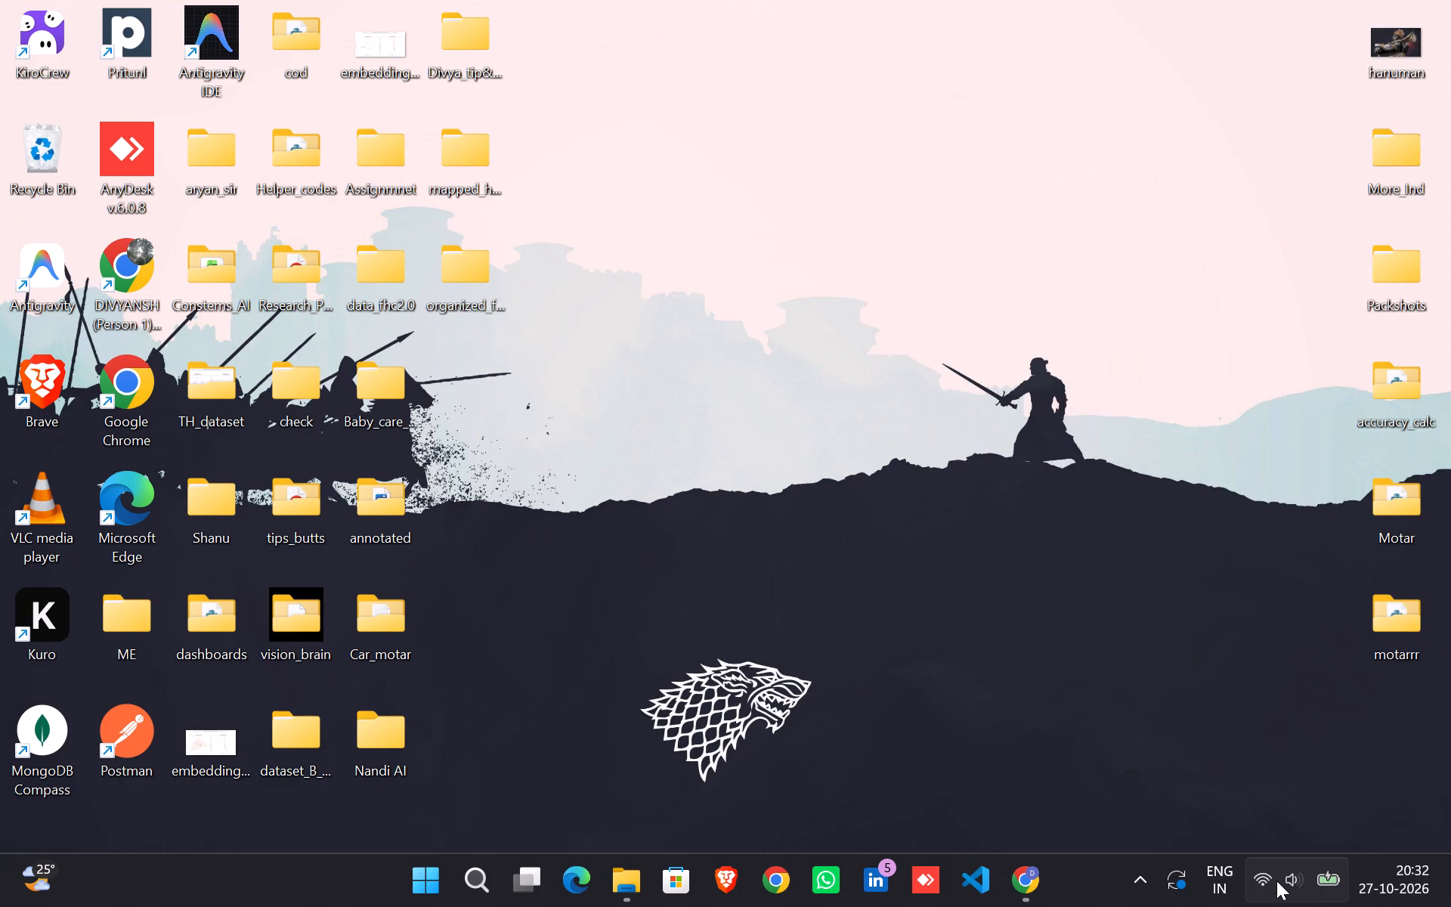
{"action": "left_click", "coordinate": [1310, 881]}
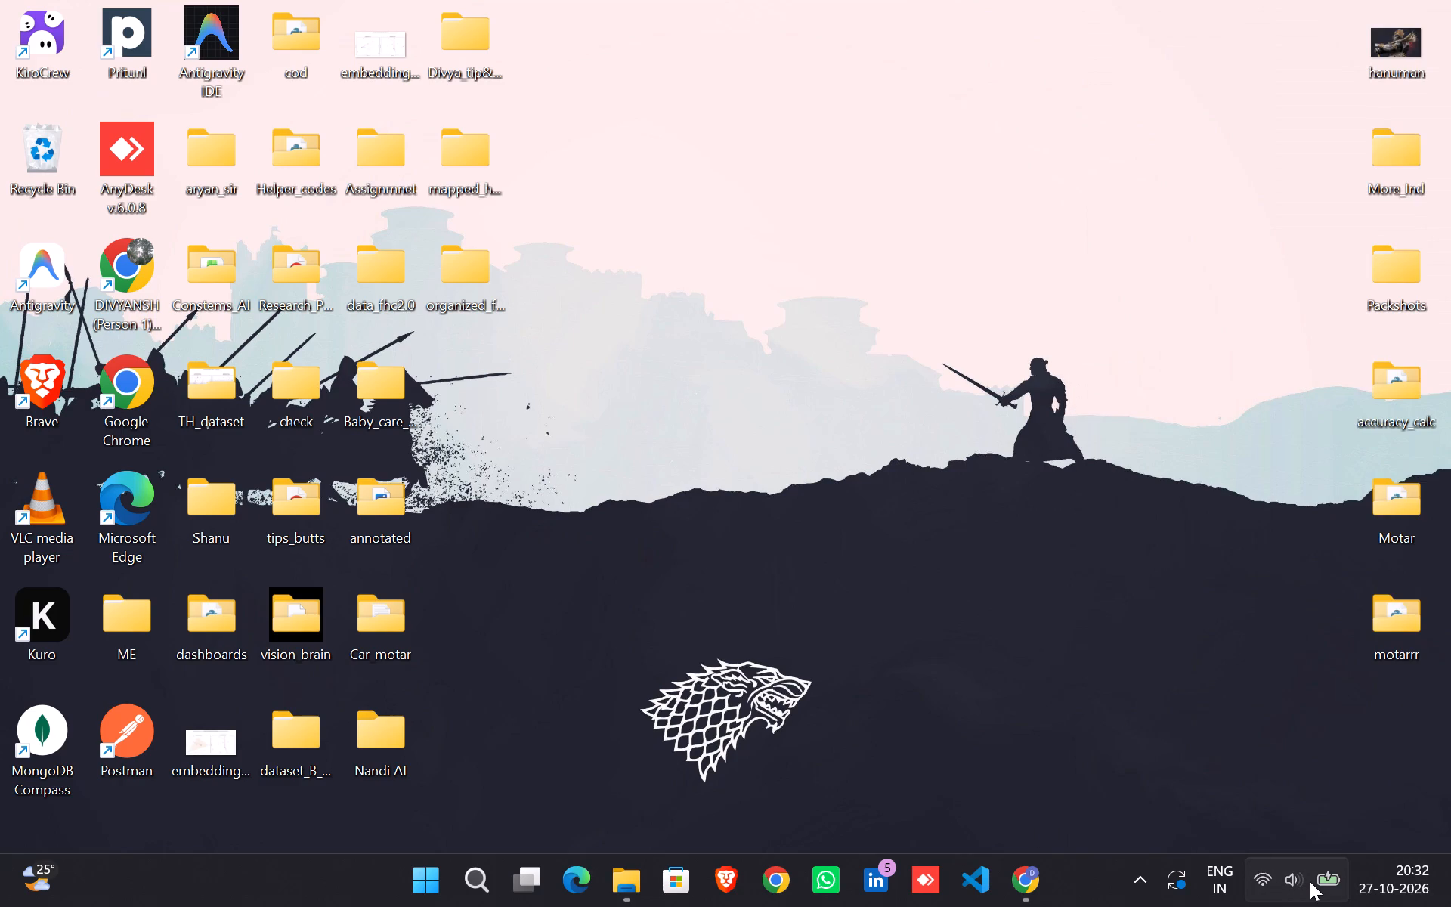
{"action": "left_click", "coordinate": [1323, 878]}
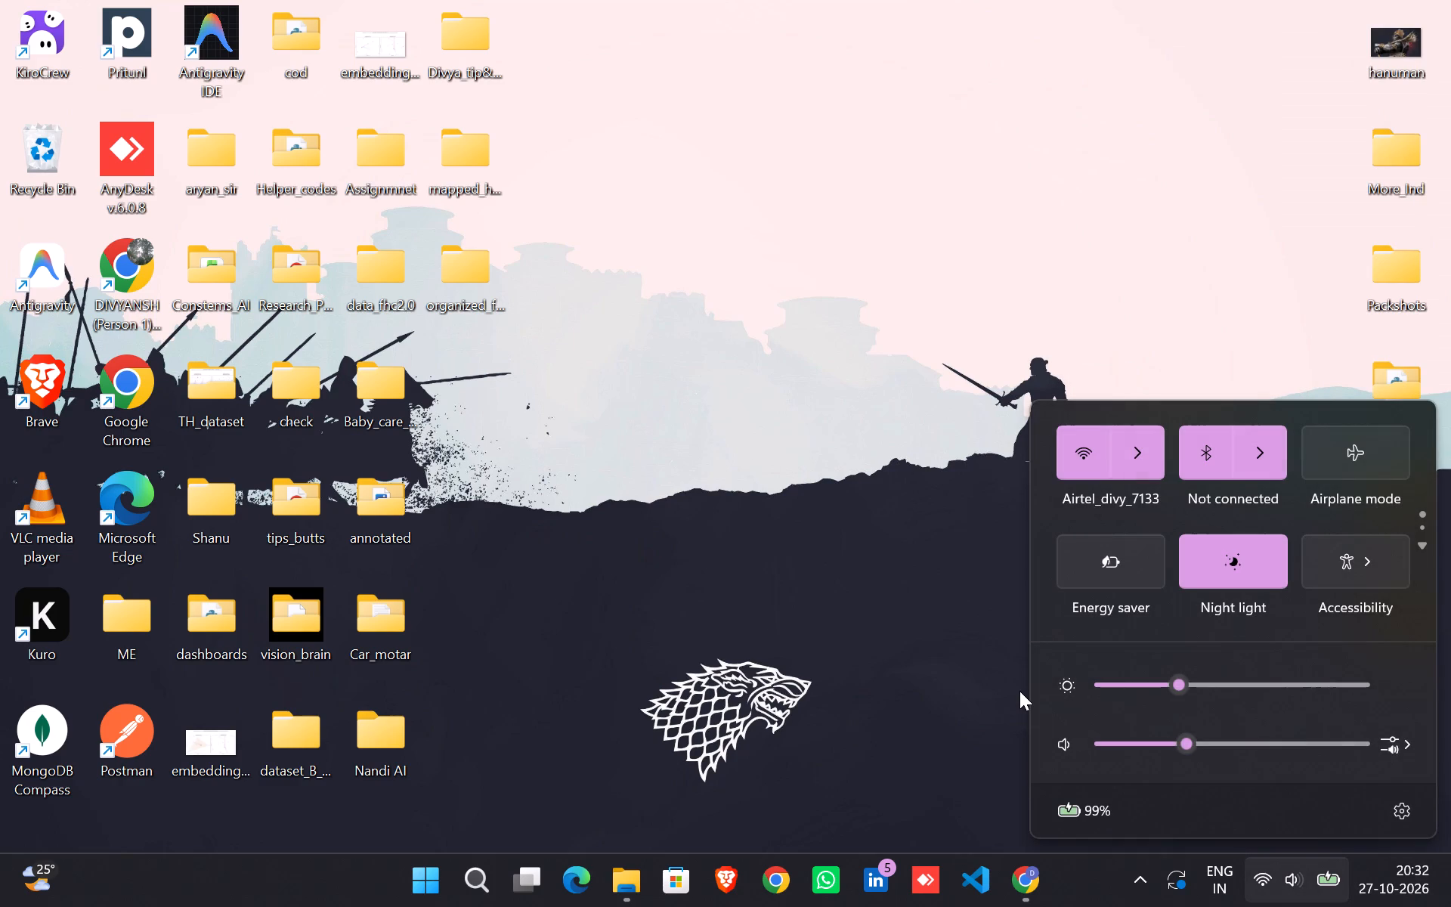